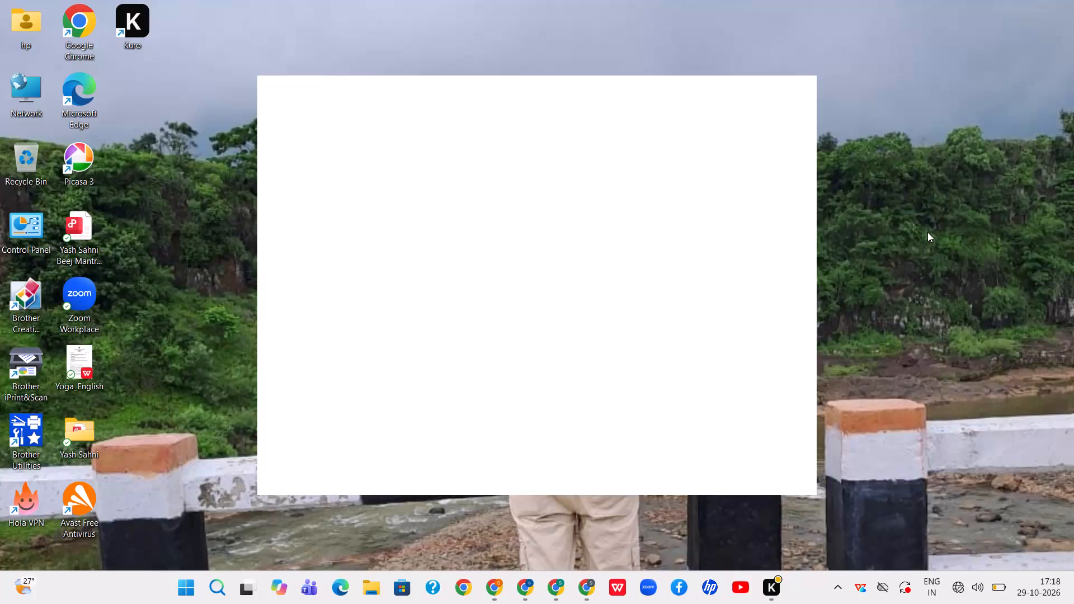
Switch to the Chrome window with the Local SEO Rankers business citation sites list.
left_click(524, 592)
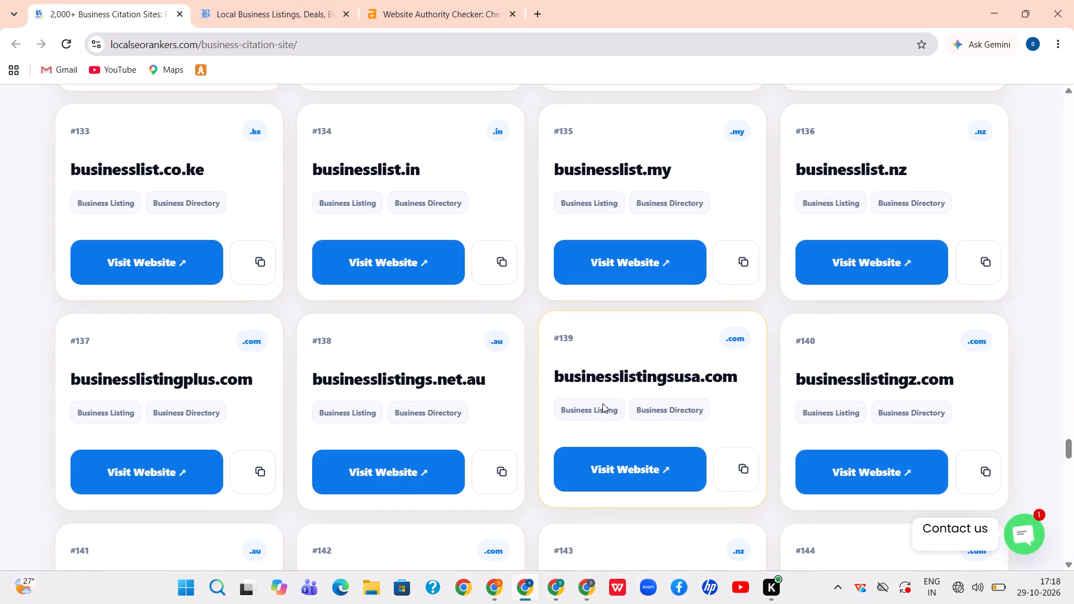
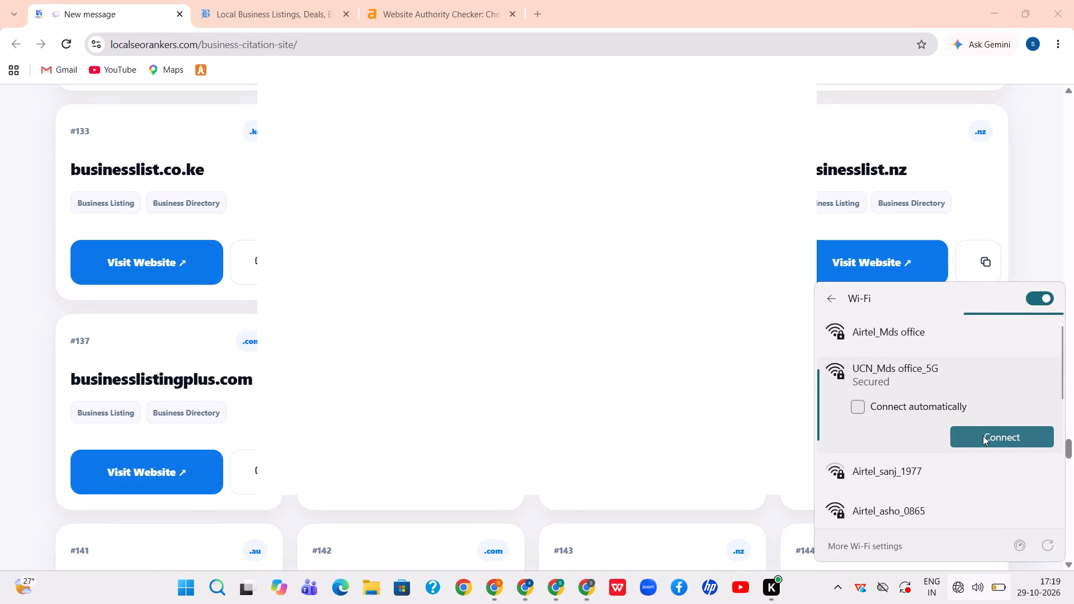
Connect the computer to the UCN_Mds office_5G Wi-Fi network, leaving automatic connection off.
left_click(983, 436)
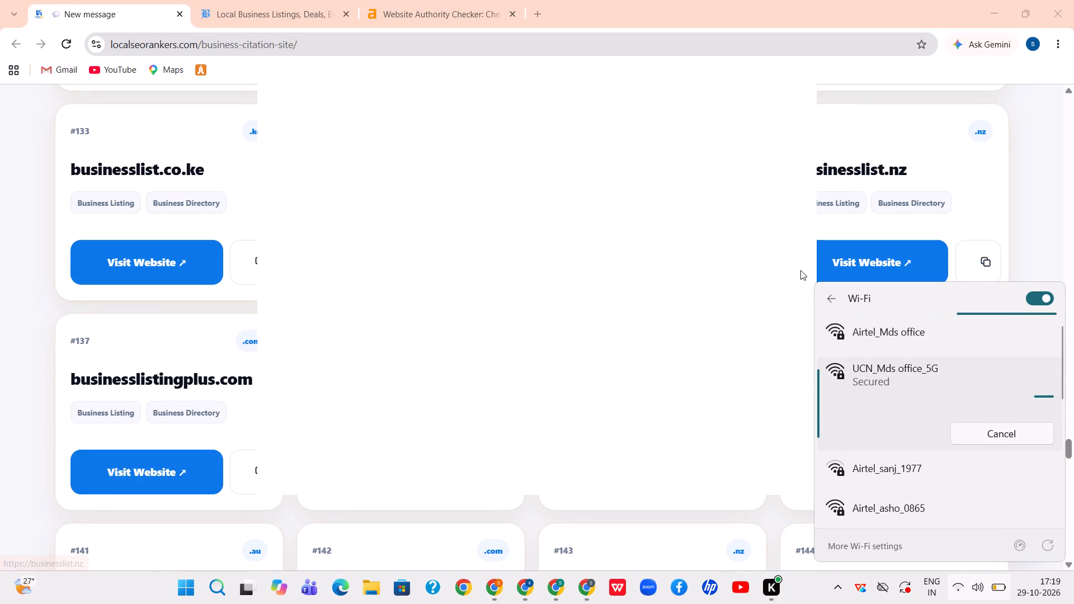
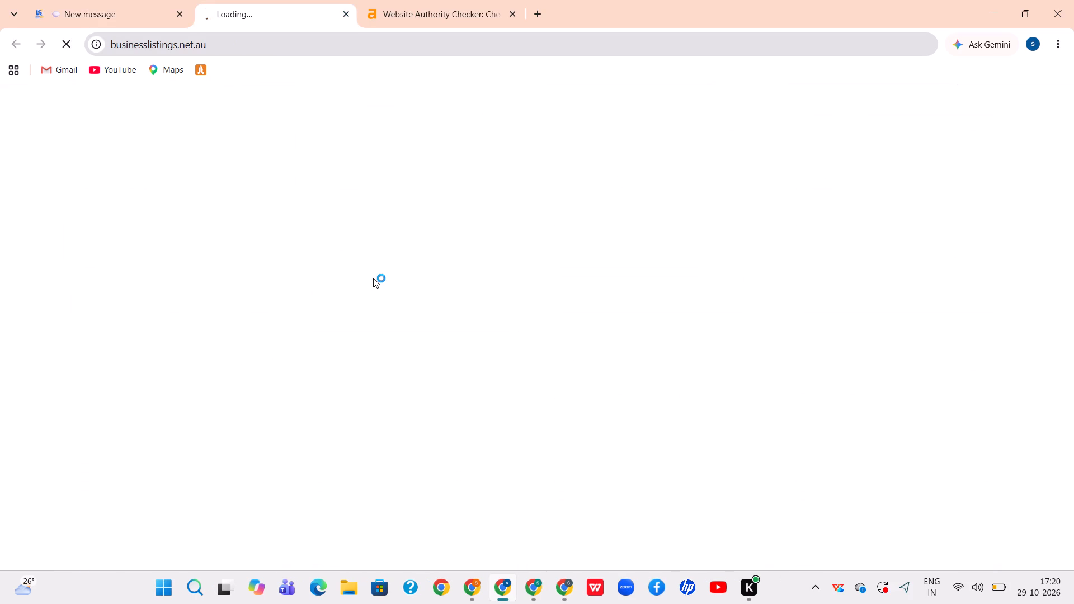
Close the unreachable businessfinancedir.com page and visit businesslistingsusa.com from the citation site list.
left_click(346, 9)
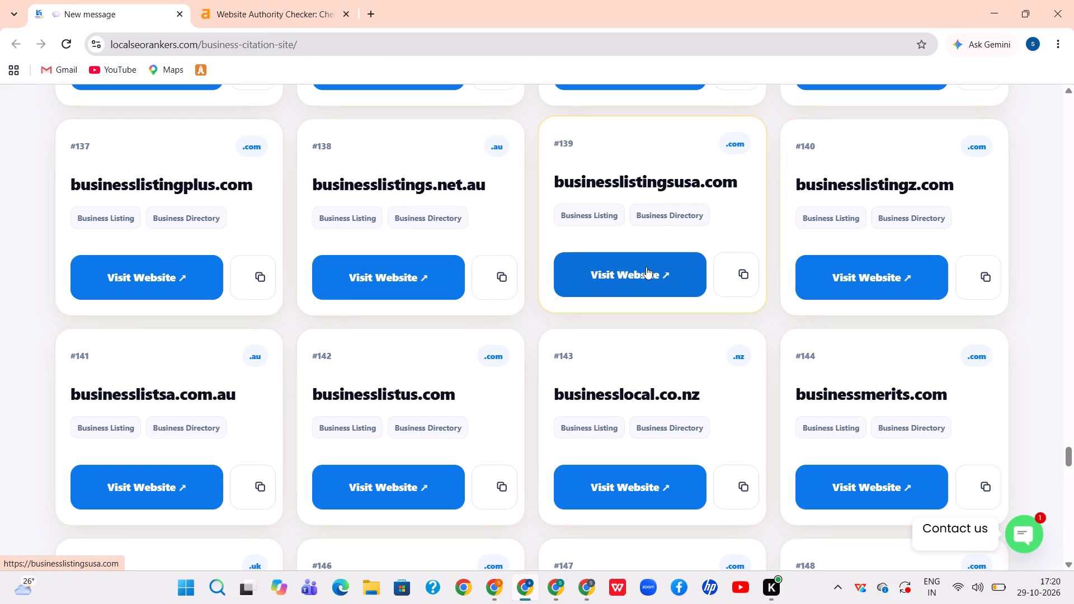
left_click(646, 267)
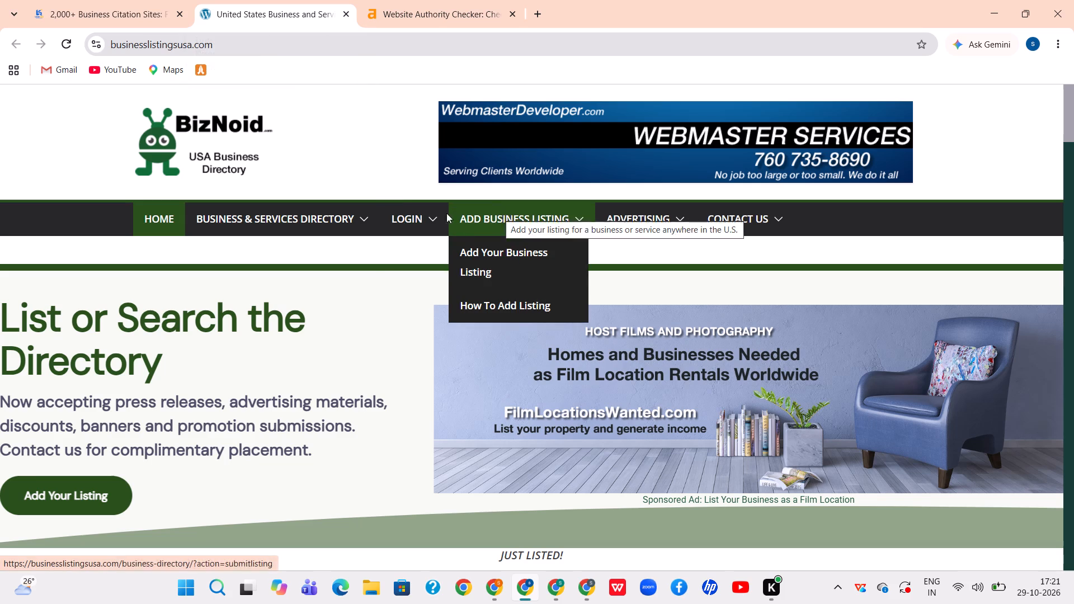
Open the new-user registration form on businesslistingsusa.com.
left_click(398, 239)
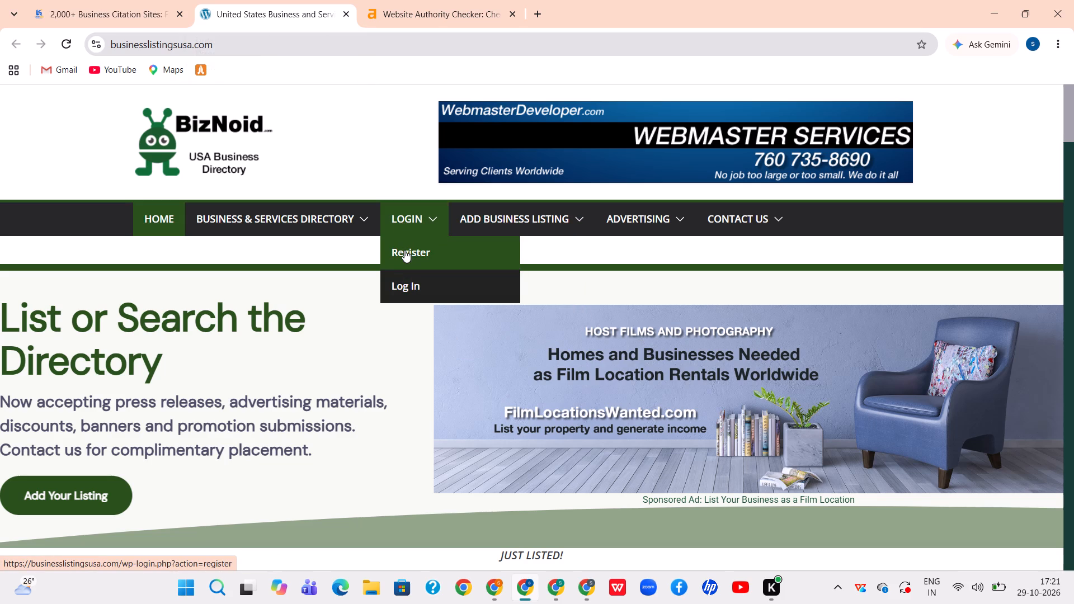
left_click(404, 250)
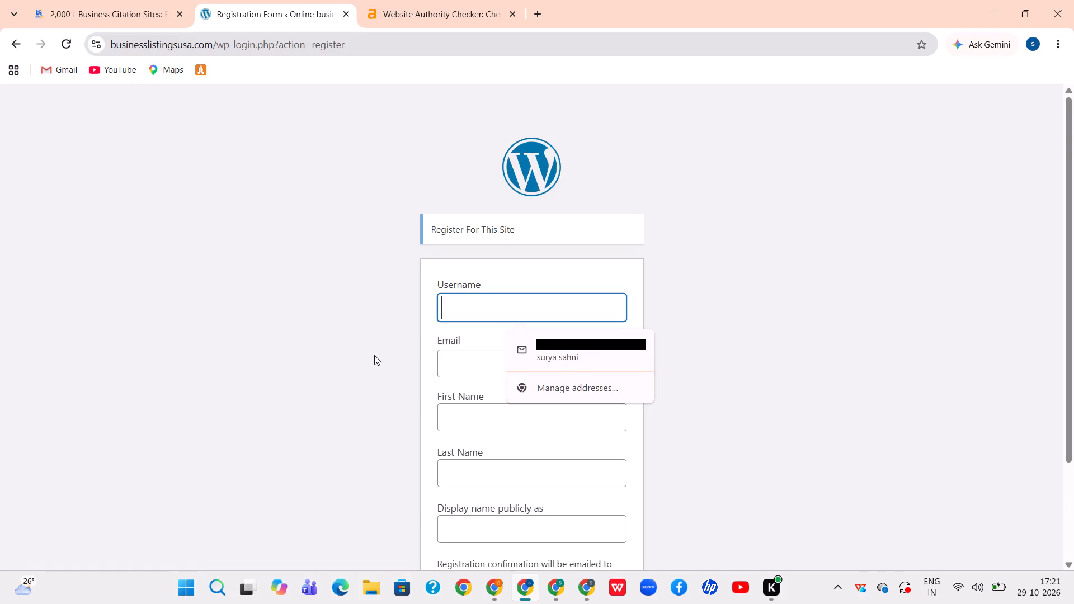
Fill in the registration form with username ITCampusGuru and the saved email, first name and last name.
scroll(374, 355, "down", 1)
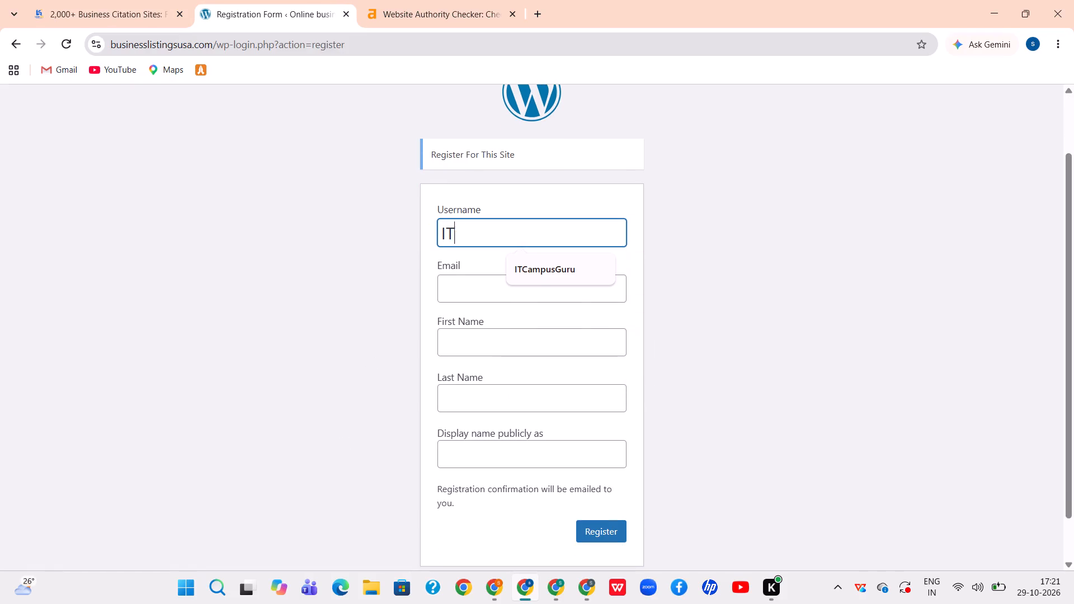
left_click(544, 269)
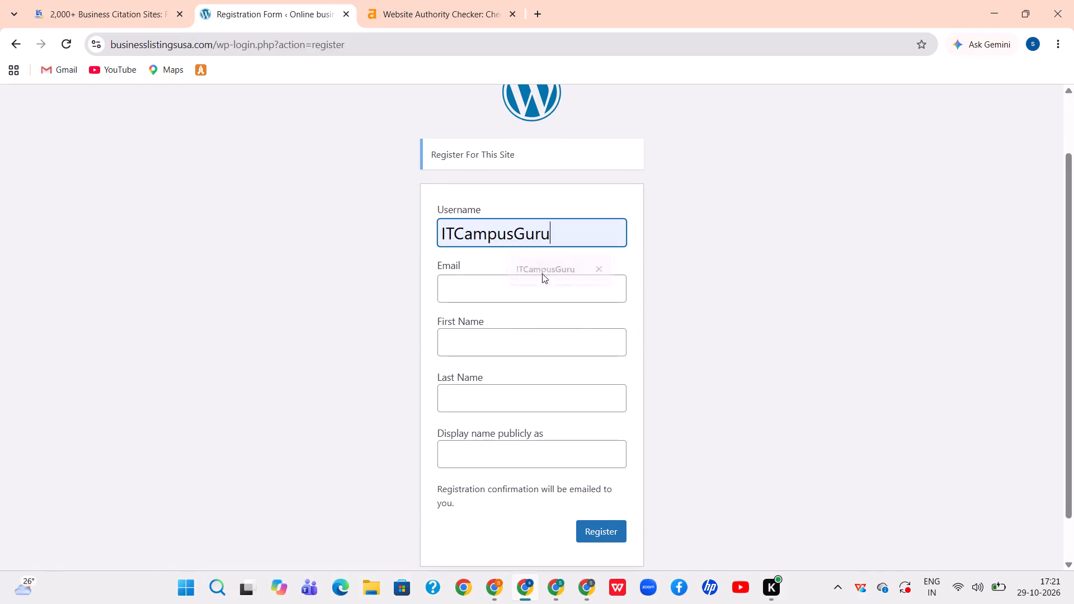
left_click(531, 296)
left_click(539, 323)
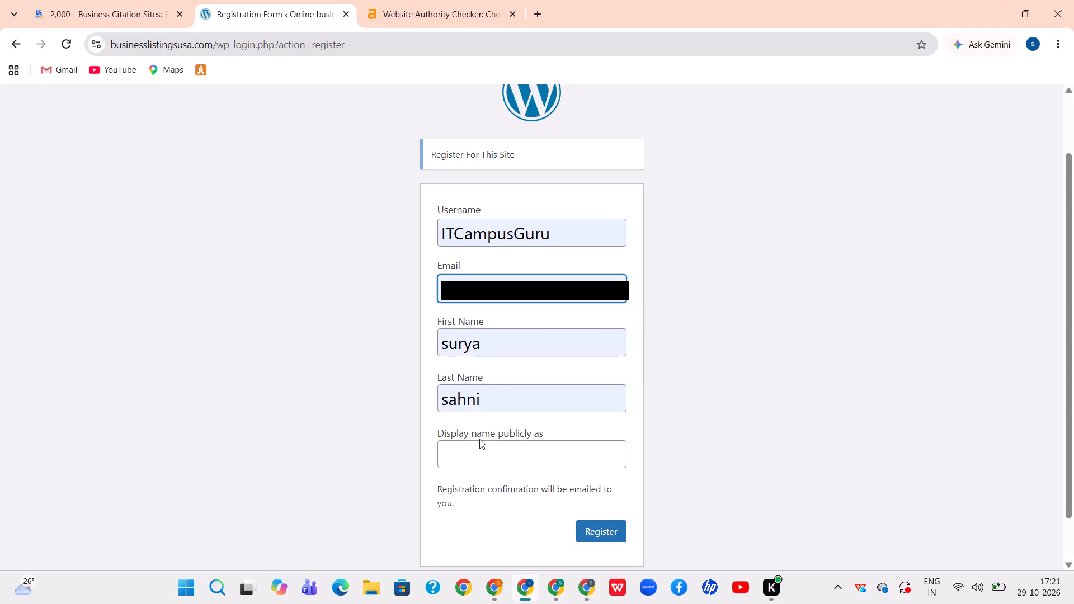
Set the public display name to ITCampusGuru2001 and submit the businesslistingsusa.com registration form.
left_click(476, 445)
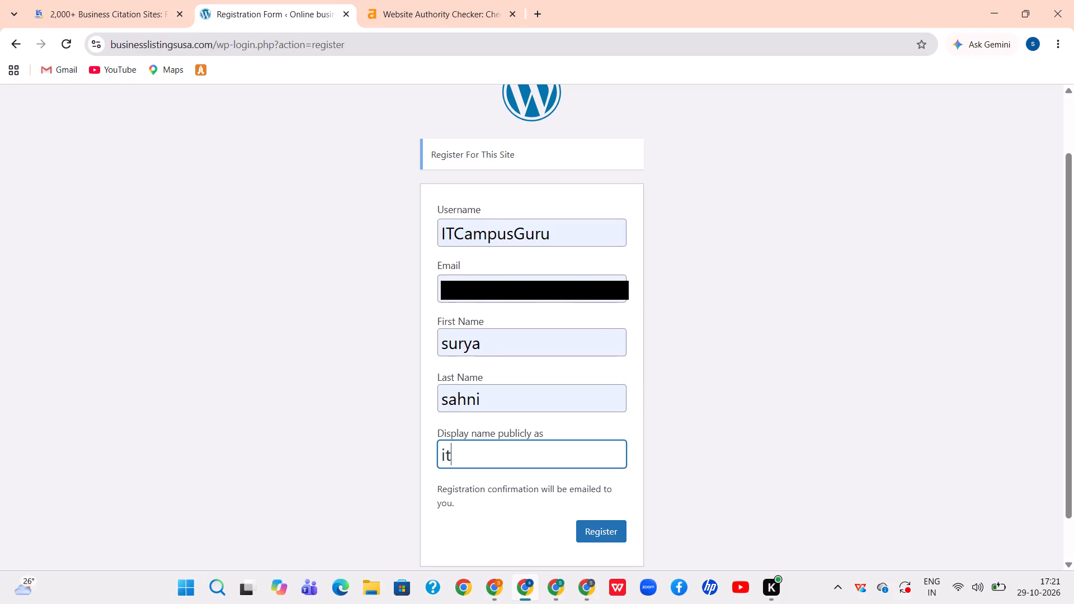
key("BackSpace")
key("BackSpace")
key("BackSpace")
key("BackSpace")
key("BackSpace")
key("BackSpace")
key("BackSpace")
key("BackSpace")
key("BackSpace")
key("BackSpace")
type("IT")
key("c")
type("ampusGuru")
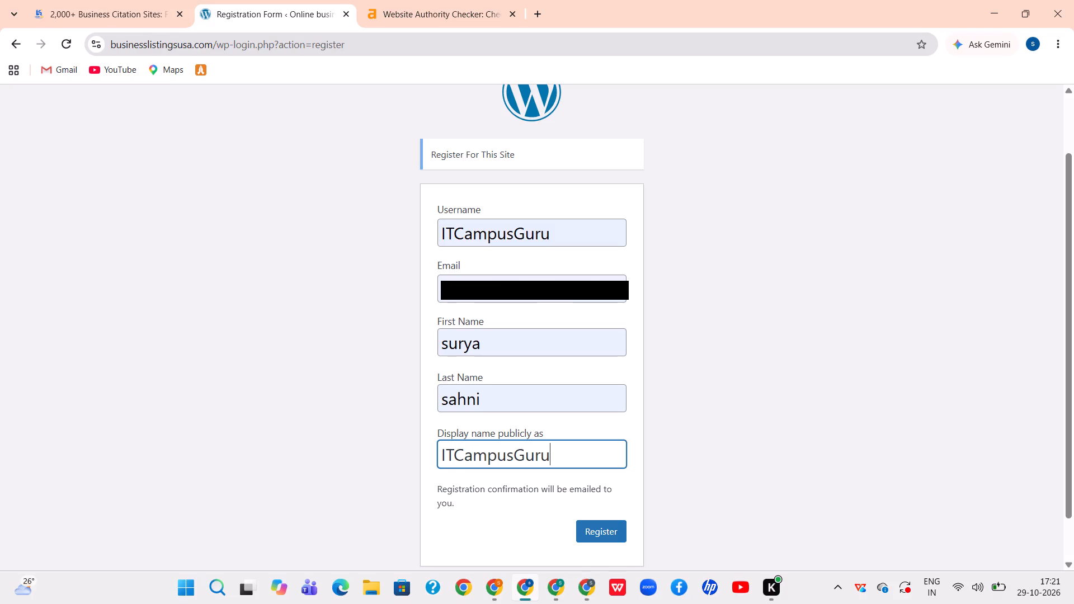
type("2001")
left_click(590, 521)
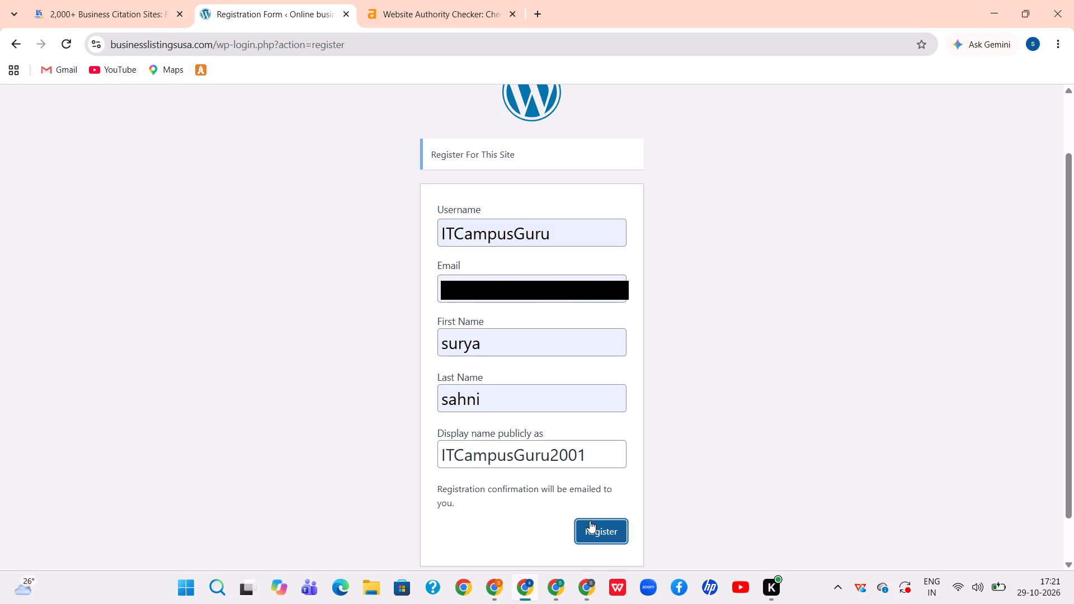
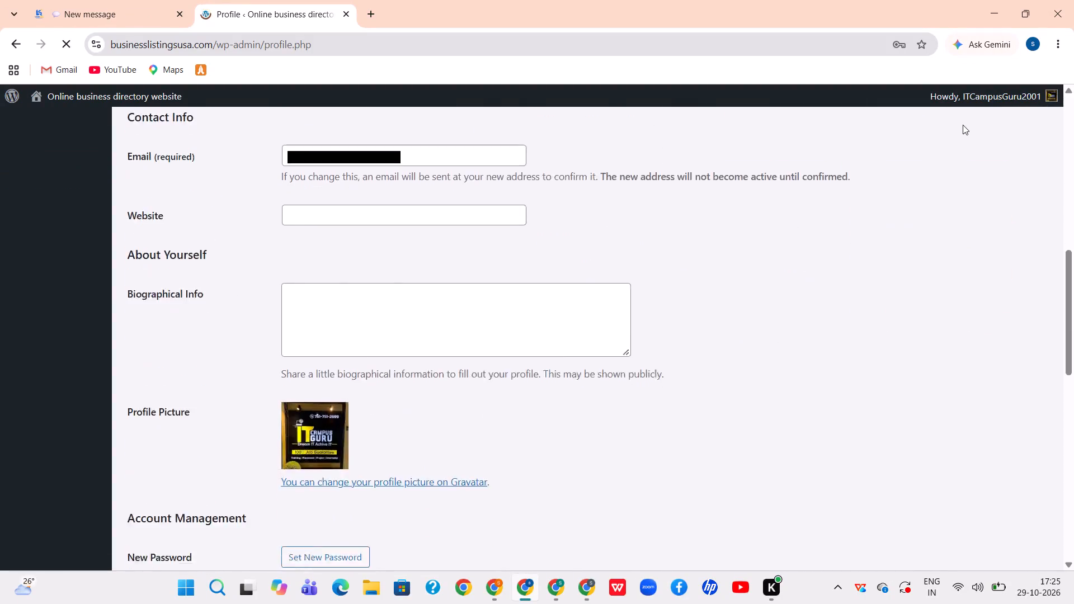
Look through the account's profile page, from the contact info fields to the user social links.
scroll(963, 125, "down", 8)
scroll(963, 125, "up", 3)
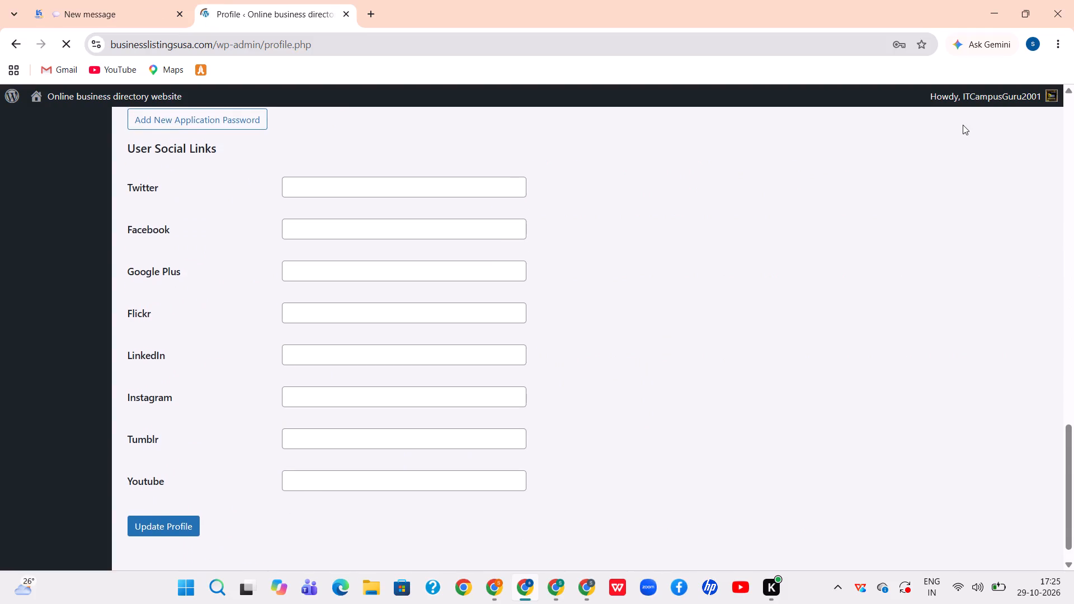
scroll(963, 125, "up", 5)
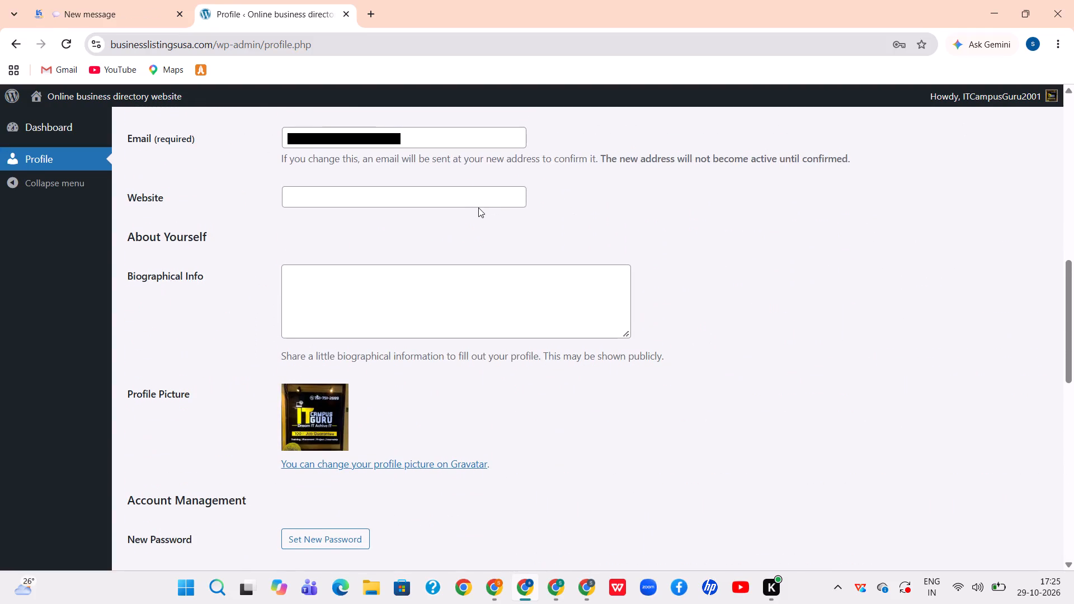
left_click(392, 199)
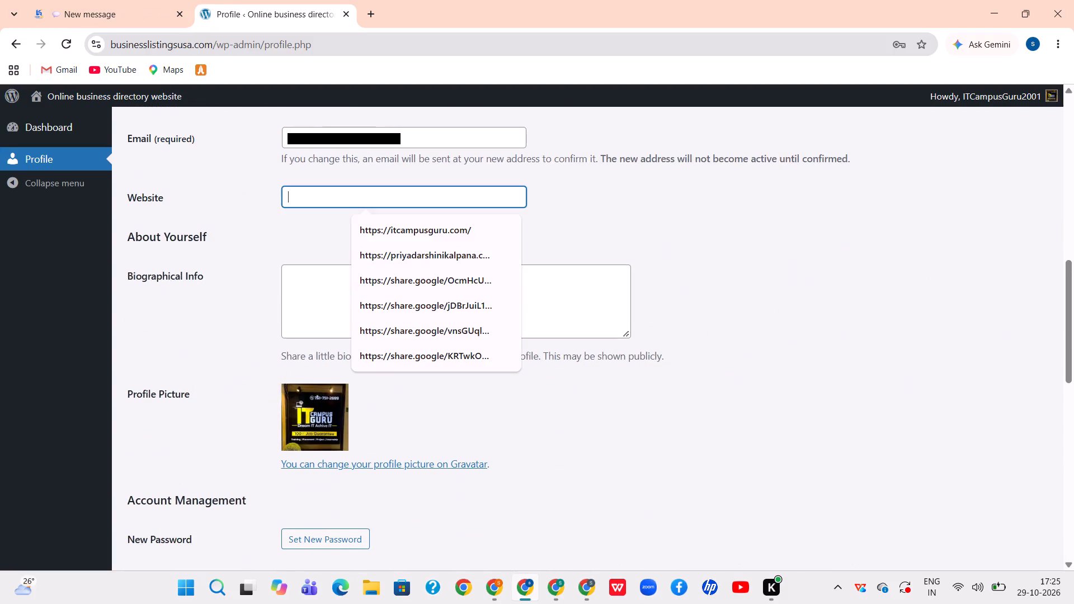
scroll(392, 199, "up", 1)
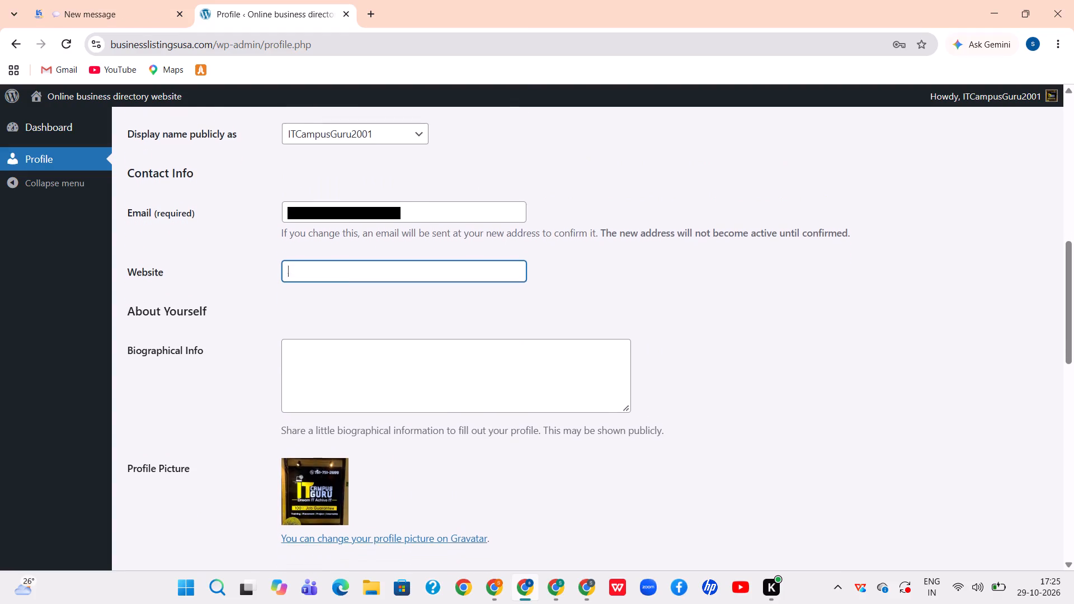
scroll(392, 199, "up", 1)
left_click(375, 244)
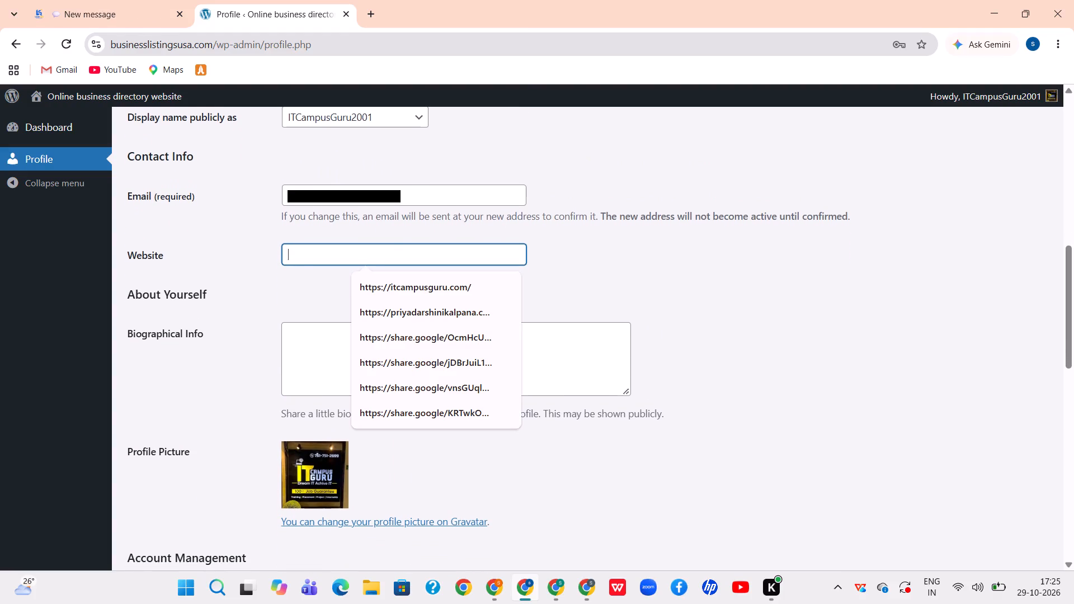
left_click(408, 286)
Copy IT Campus Guru's business description from its Google Business Profile into Biographical Info, leaving out the closing quotation mark.
left_click(393, 365)
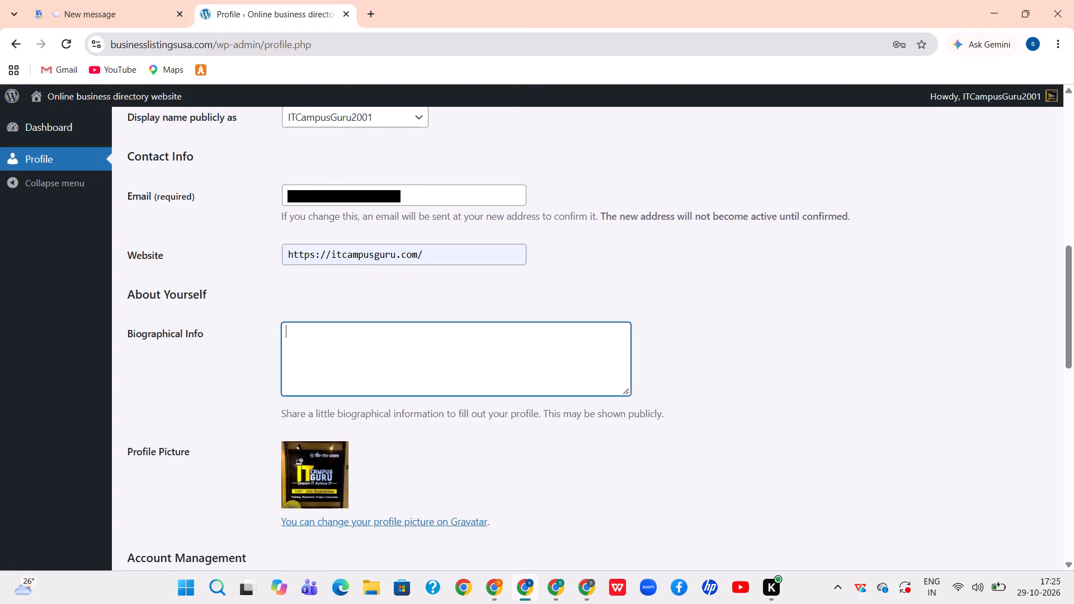
left_click(488, 594)
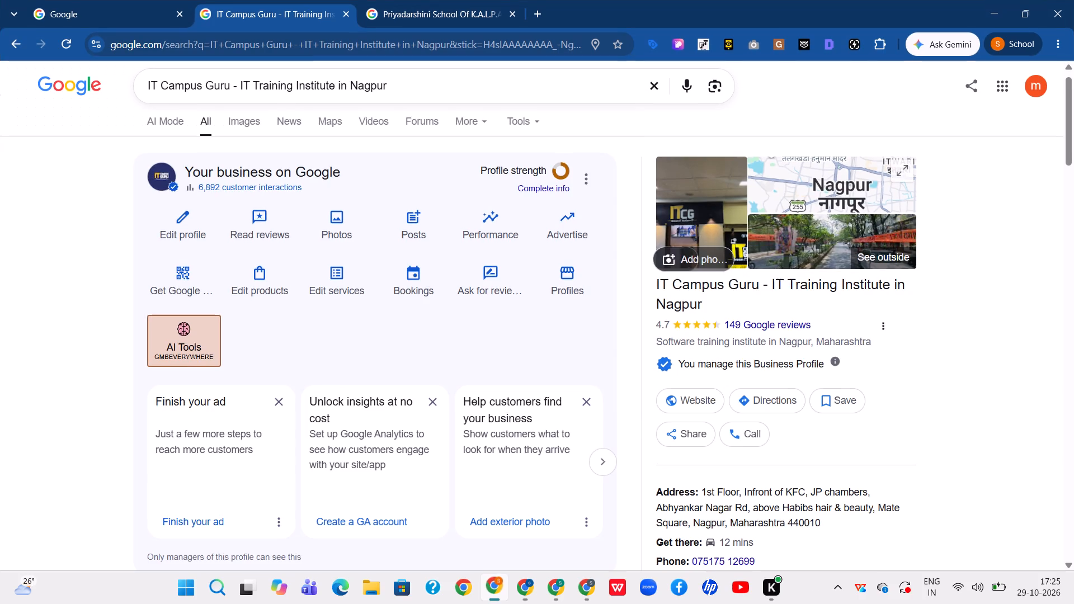
scroll(634, 423, "down", 9)
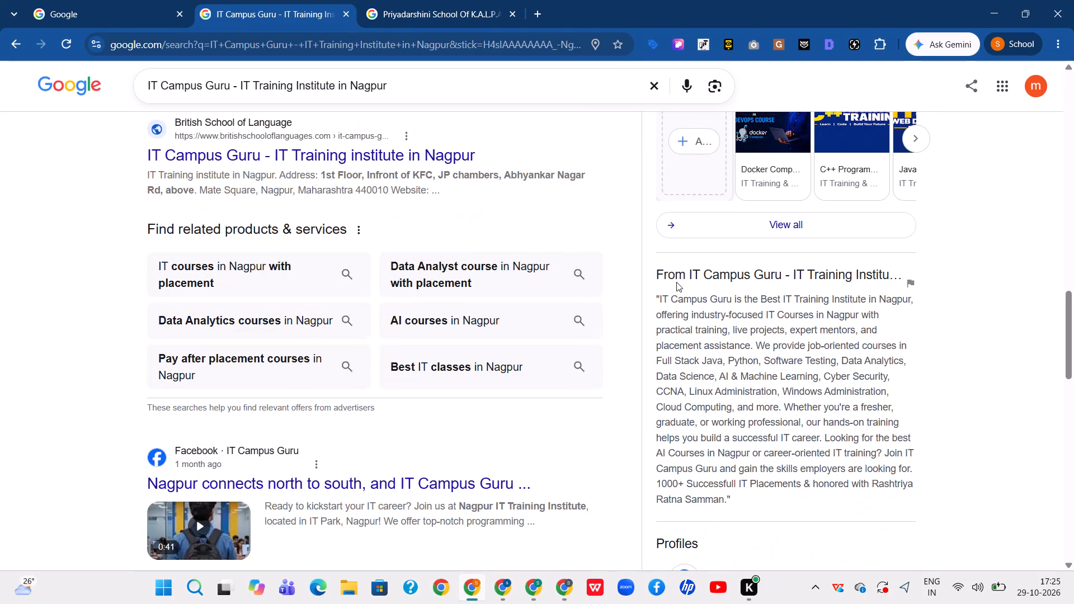
left_click_drag(660, 299, 721, 526)
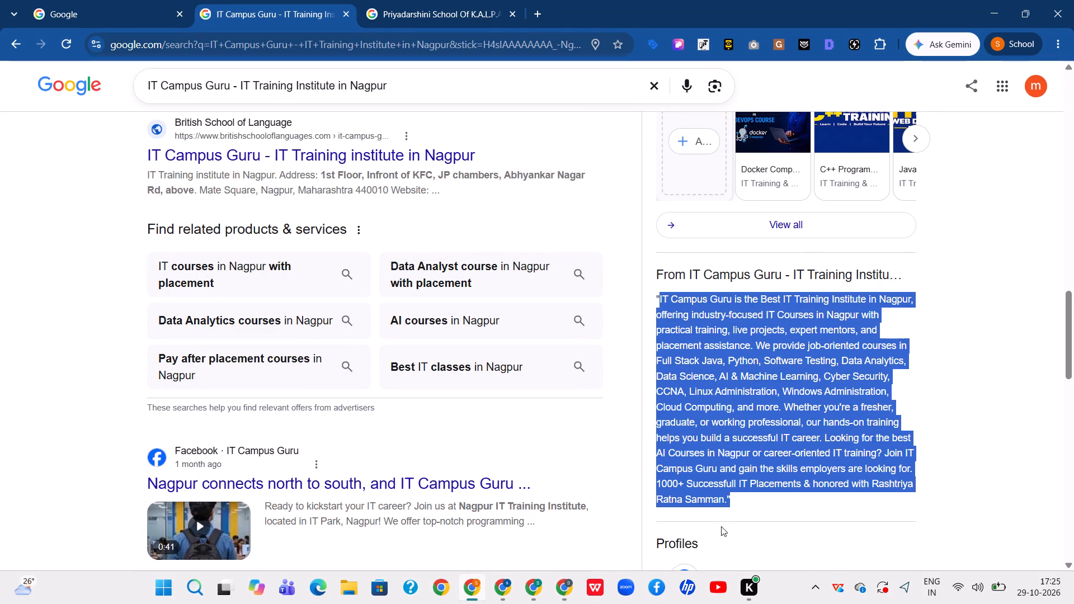
left_click_drag(721, 526, 719, 525)
key("ctrl+c")
left_click(719, 525)
scroll(719, 525, "up", 10)
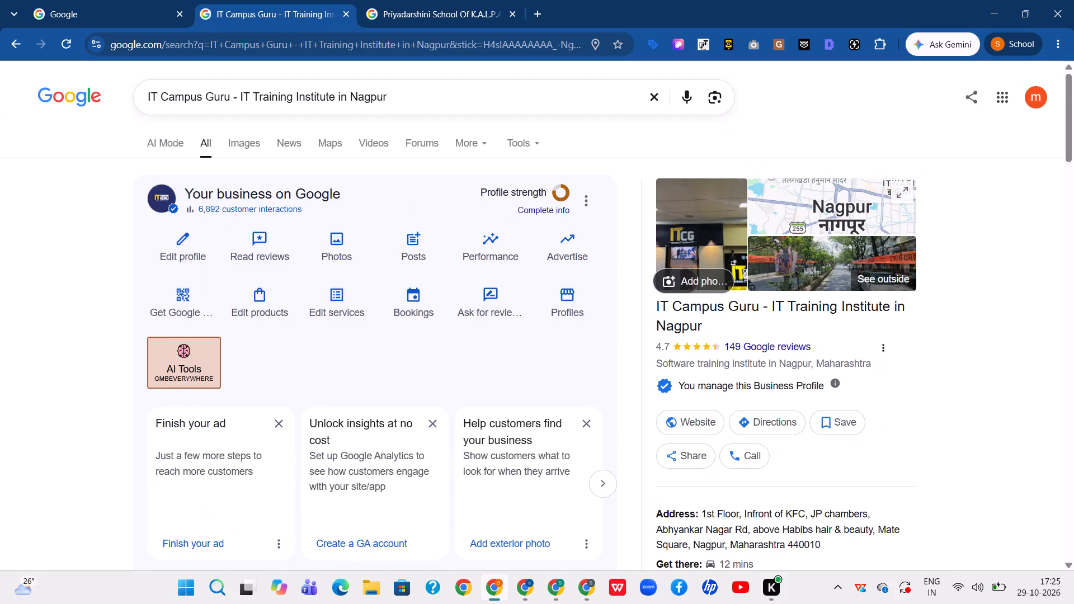
scroll(719, 525, "down", 1)
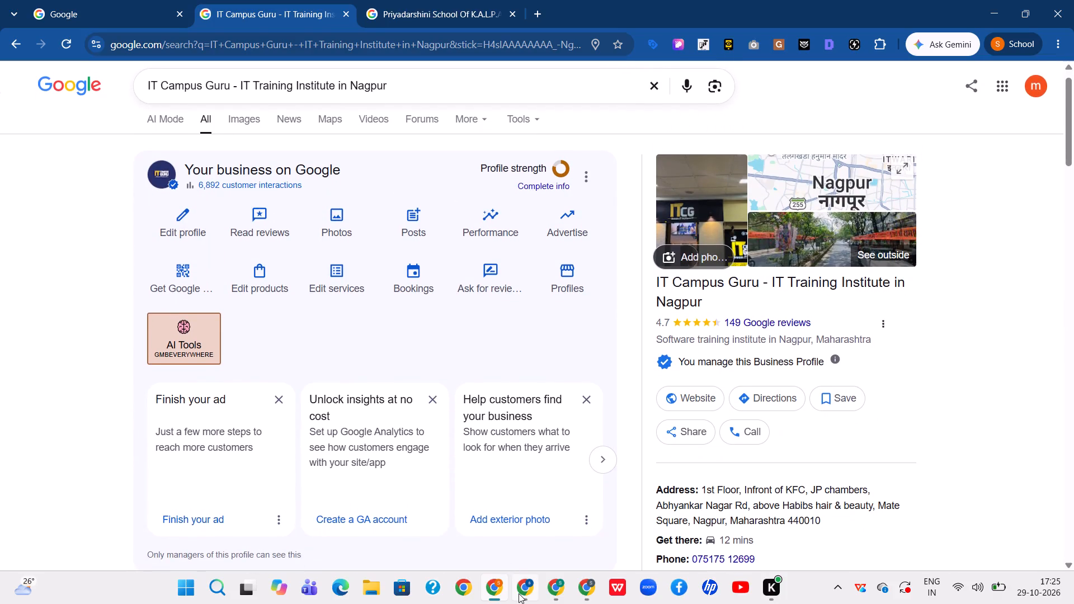
left_click(519, 593)
key("ctrl+v")
key("equal")
key("BackSpace")
key("BackSpace")
key("BackSpace")
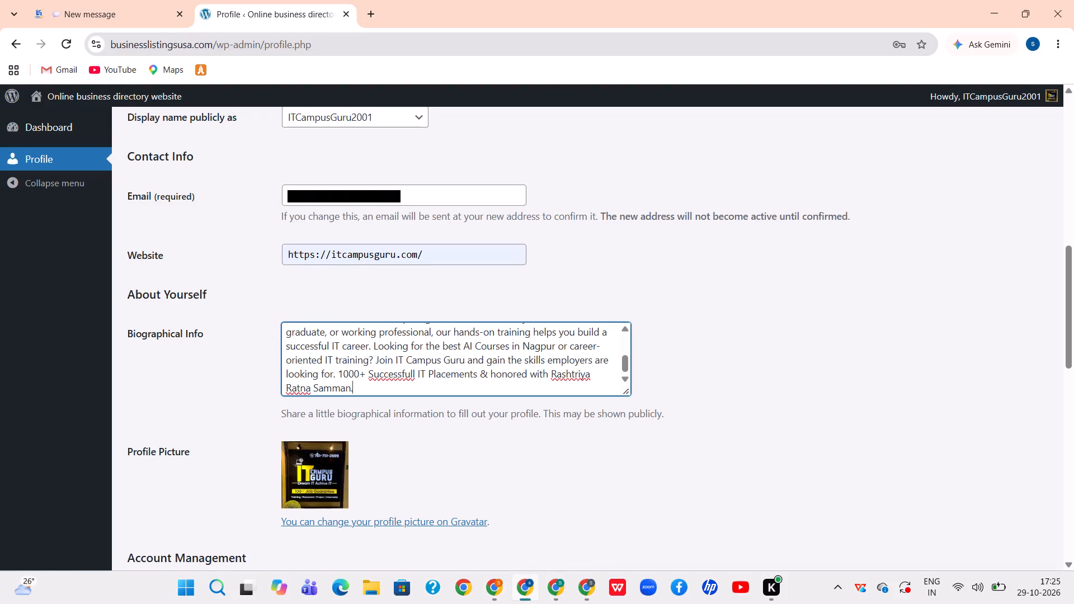
scroll(427, 377, "up", 8)
left_click(178, 427)
Add IT Campus Guru's share link from its Google Business Profile as the Google Plus social link and update the profile.
scroll(178, 427, "down", 3)
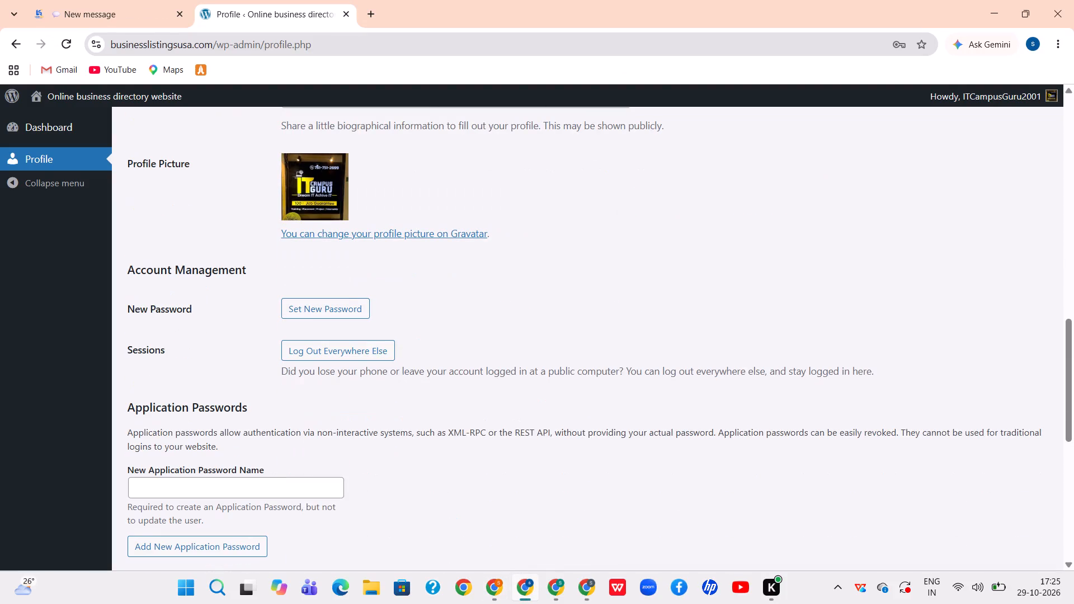
scroll(270, 282, "down", 1)
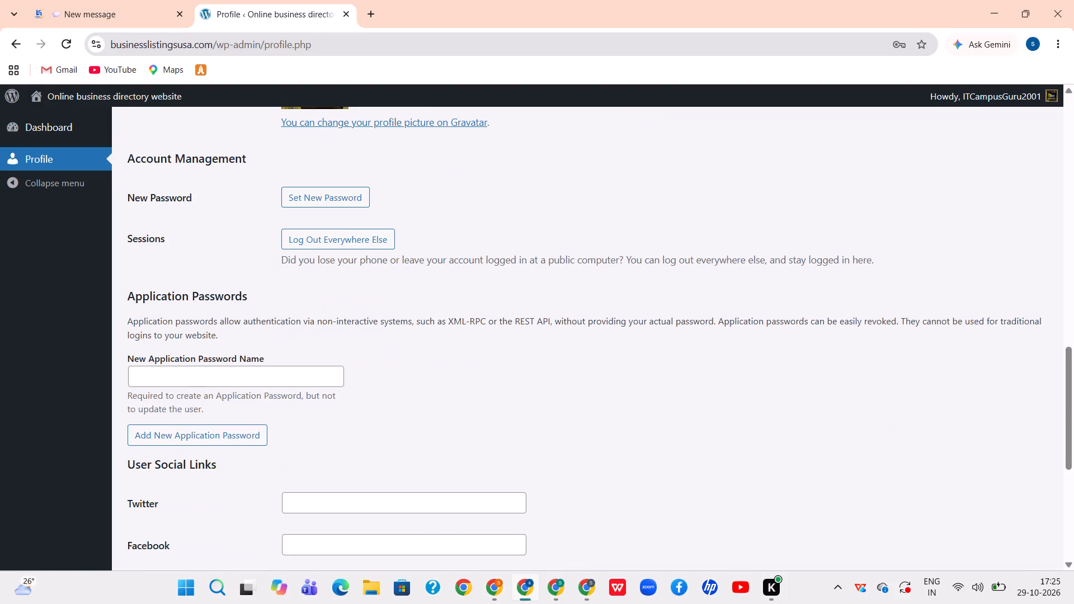
scroll(194, 391, "down", 5)
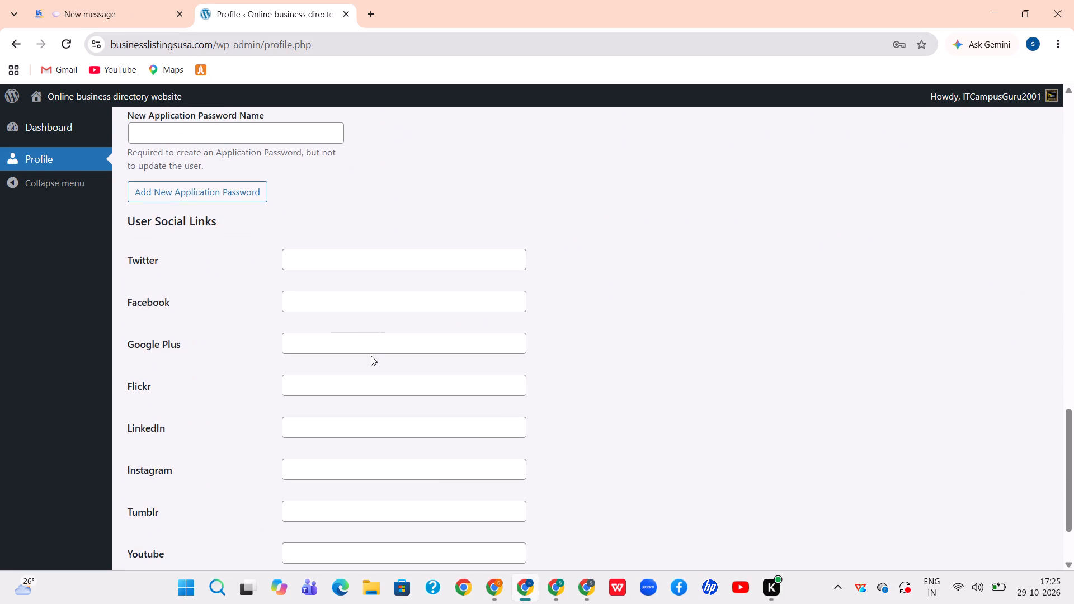
left_click(355, 338)
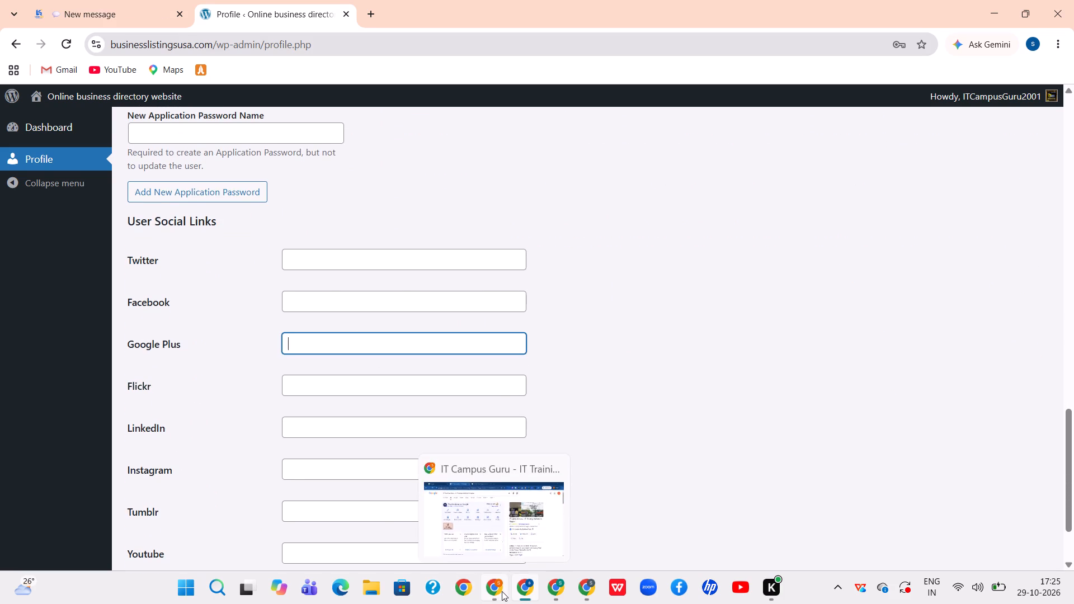
left_click(502, 591)
left_click(706, 436)
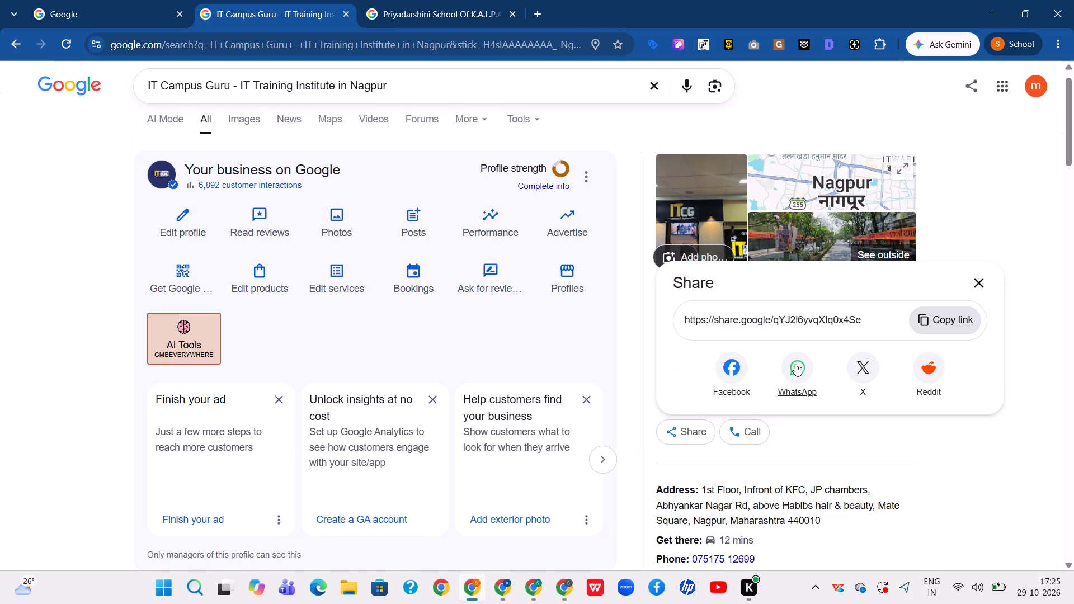
left_click(936, 323)
left_click(926, 497)
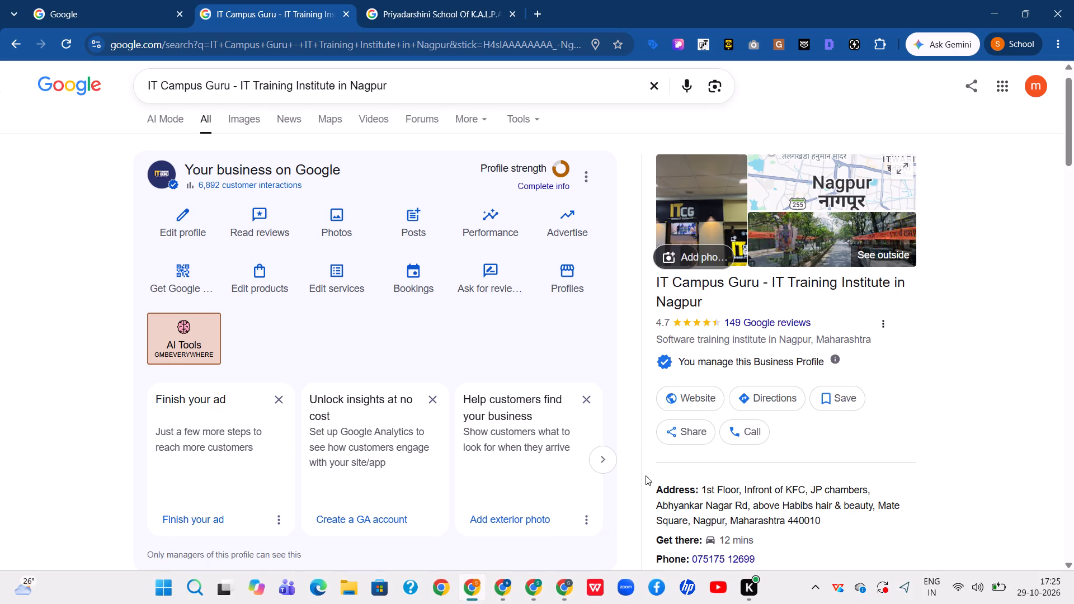
left_click(498, 590)
key("ctrl+v")
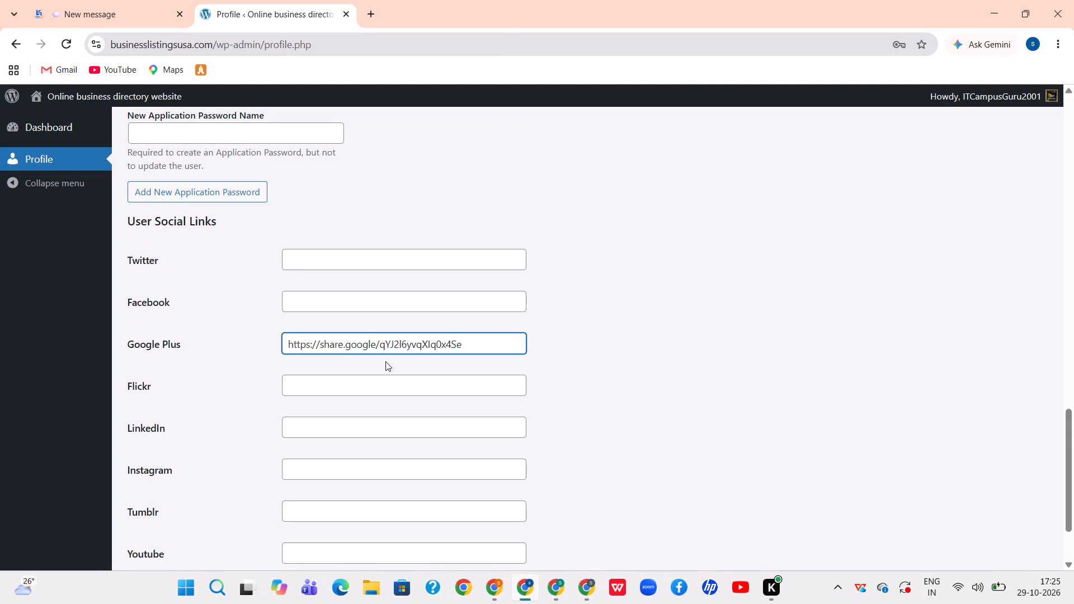
scroll(385, 361, "down", 2)
left_click(162, 502)
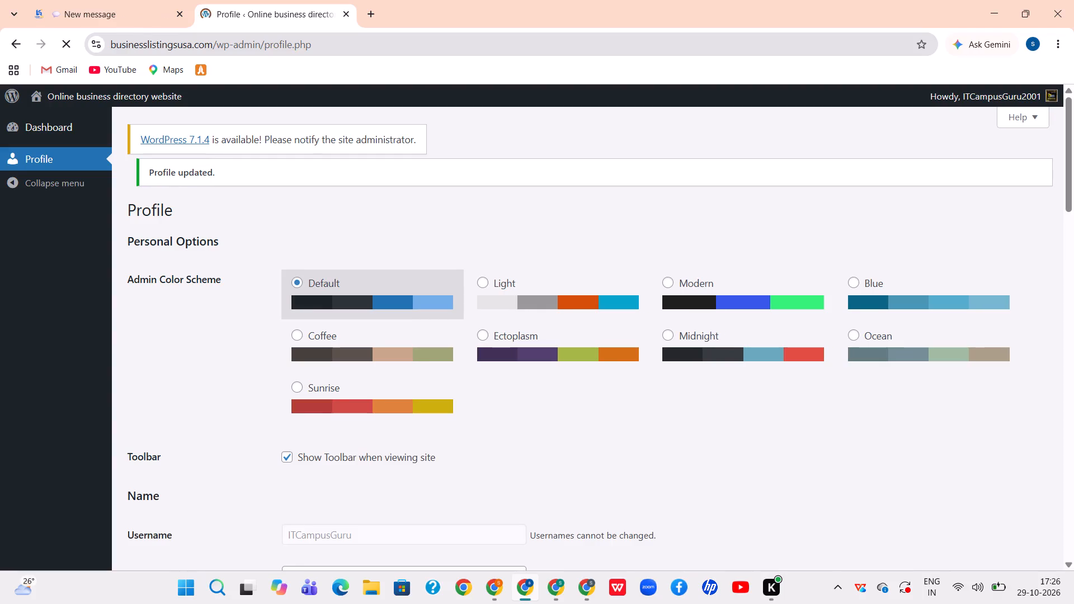
Review the saved website, biographical info and social links on the updated profile page.
scroll(179, 171, "down", 7)
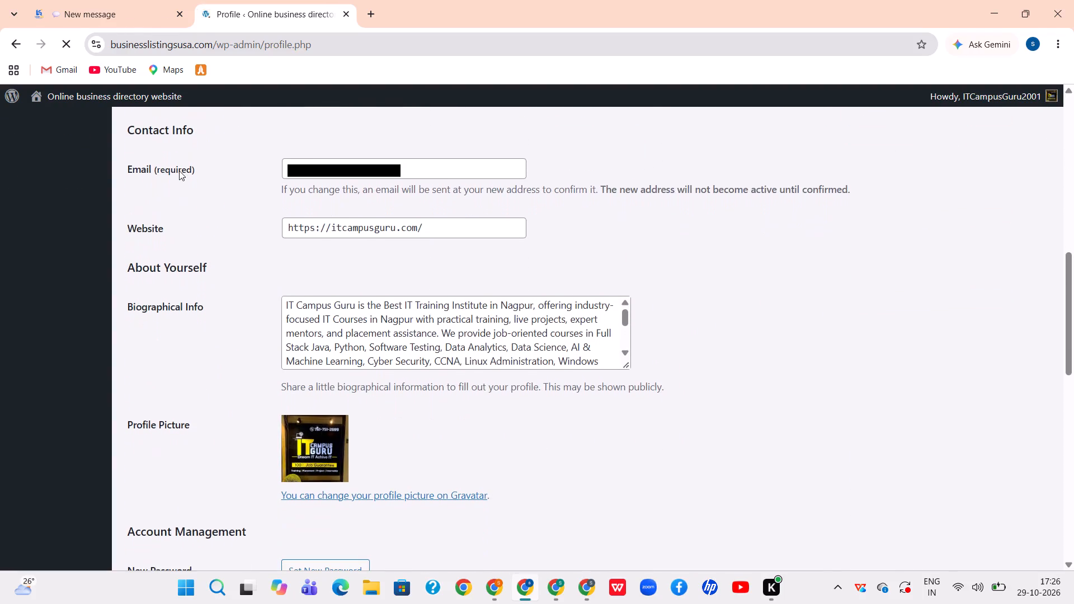
key("Page_Down")
key("Page_Down")
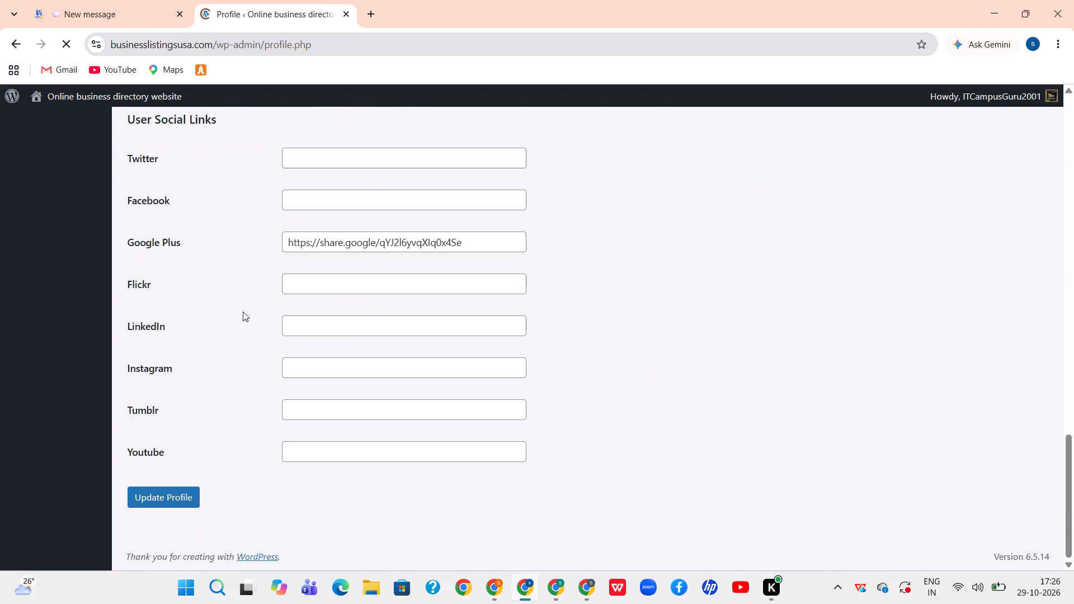
key("Page_Up")
key("Page_Up")
key("Page_Up")
key("Page_Up")
key("Page_Up")
key("Page_Up")
key("Page_Up")
key("Page_Up")
key("Page_Up")
key("Page_Up")
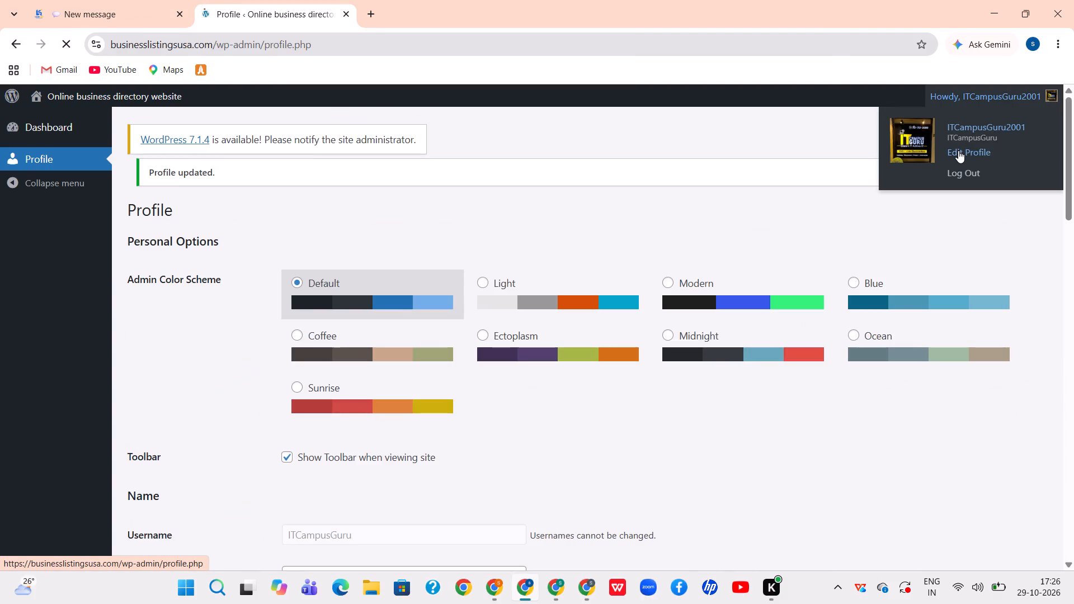
Reopen the profile editing page and record its address in cell H3439 of the Mds backlinks sheet.
left_click(958, 150)
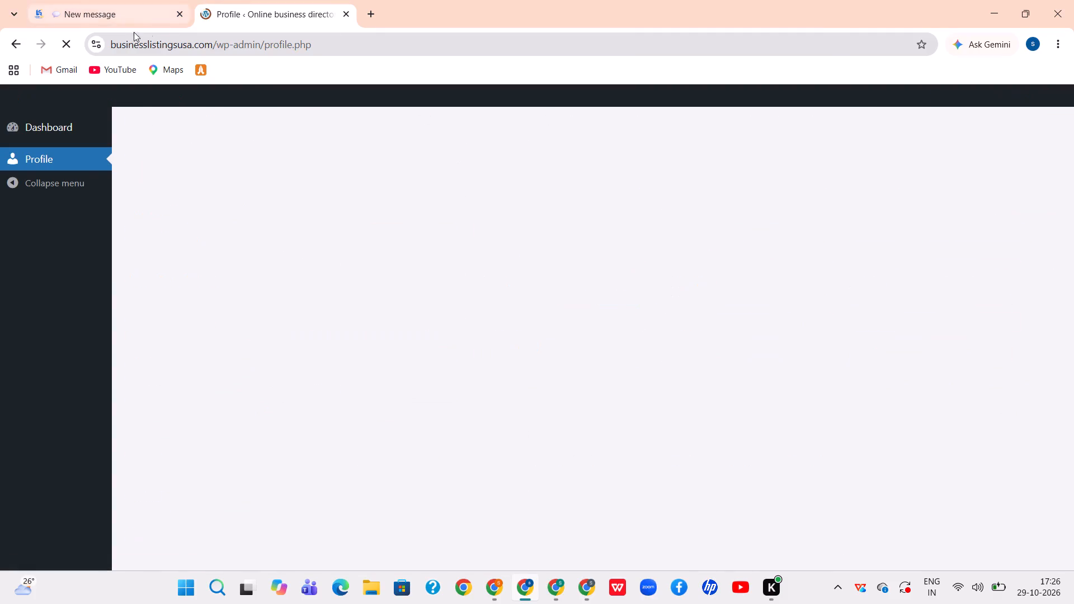
left_click(185, 41)
key("ctrl+c")
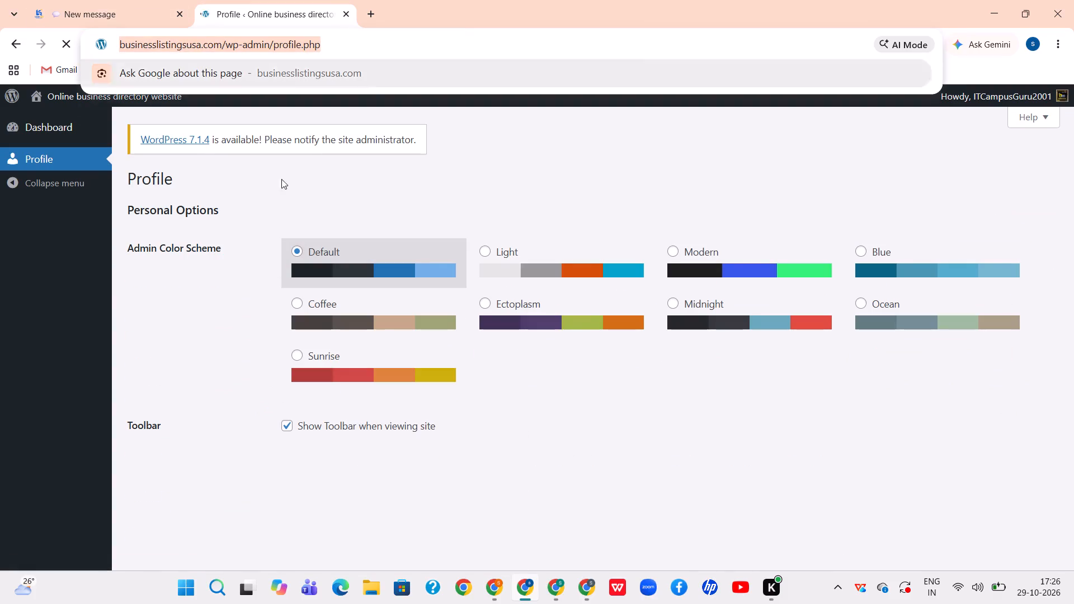
left_click(580, 595)
key("ctrl+v")
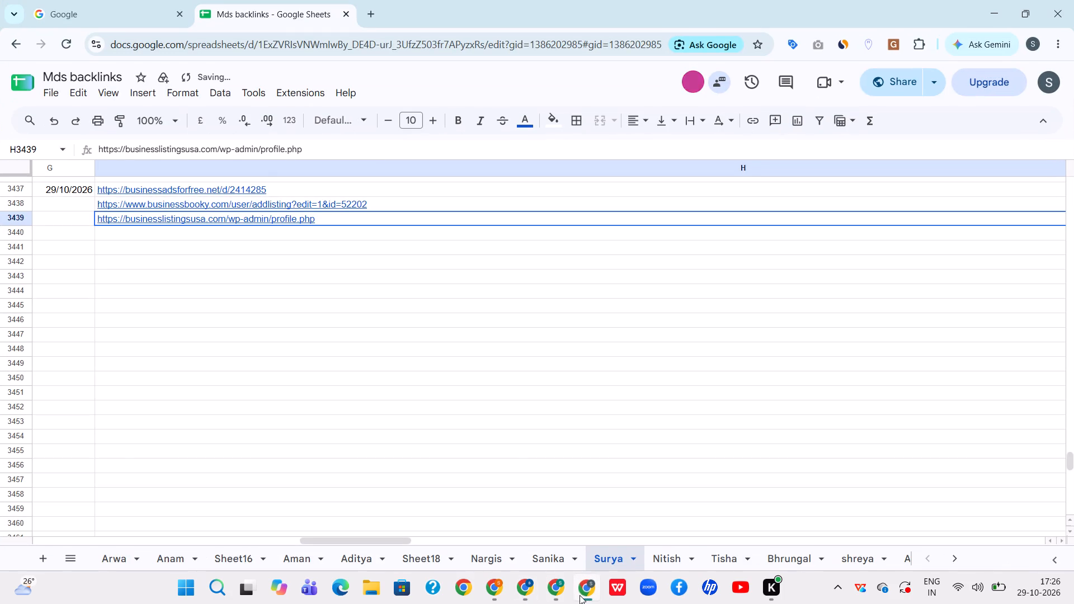
Select the first empty cell, D3626, below the 29/10/2026 Priyadarshini School backlinks in column D.
key("Left")
key("Left")
key("Left")
key("Left")
key("Left")
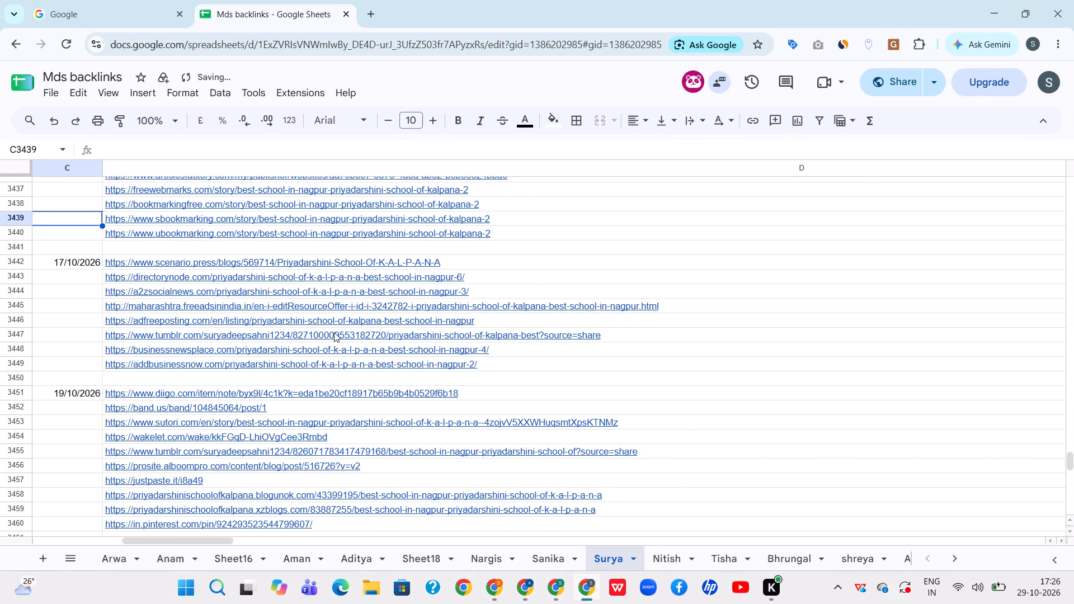
key("Page_Down")
key("Page_Down")
key("Page_Down")
key("Page_Down")
key("Page_Down")
key("Page_Down")
key("Page_Down")
key("Page_Down")
scroll(270, 239, "up", 5)
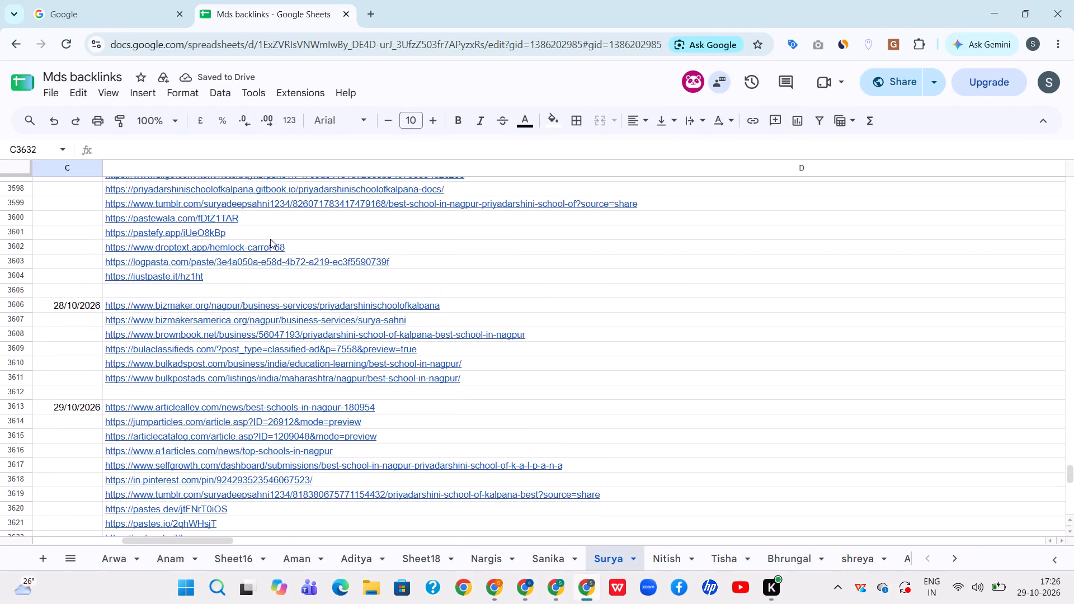
scroll(270, 239, "down", 3)
scroll(270, 239, "up", 1)
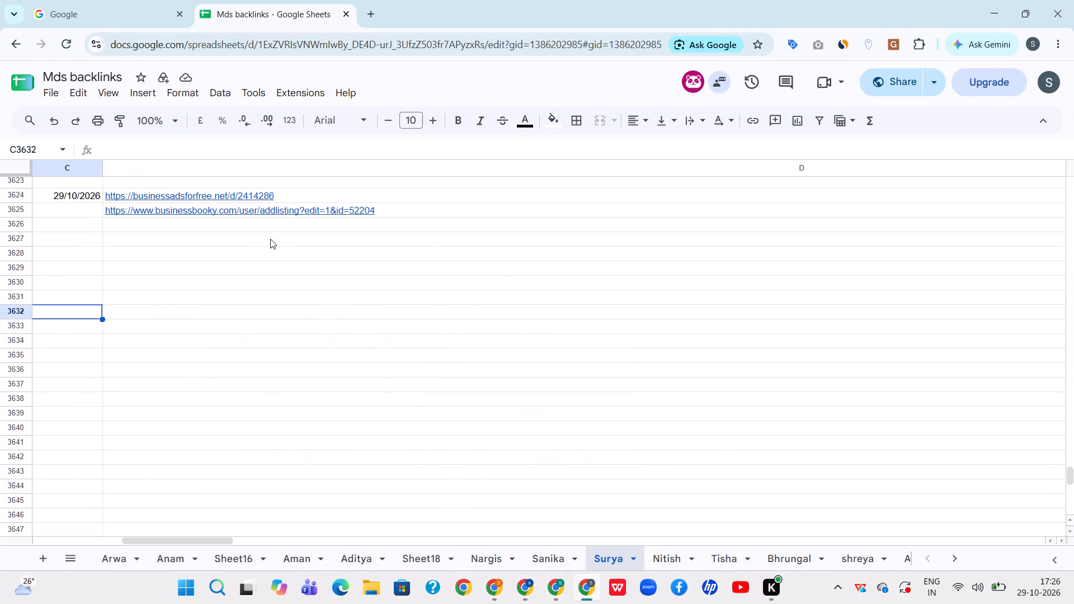
scroll(270, 239, "up", 1)
left_click(228, 217)
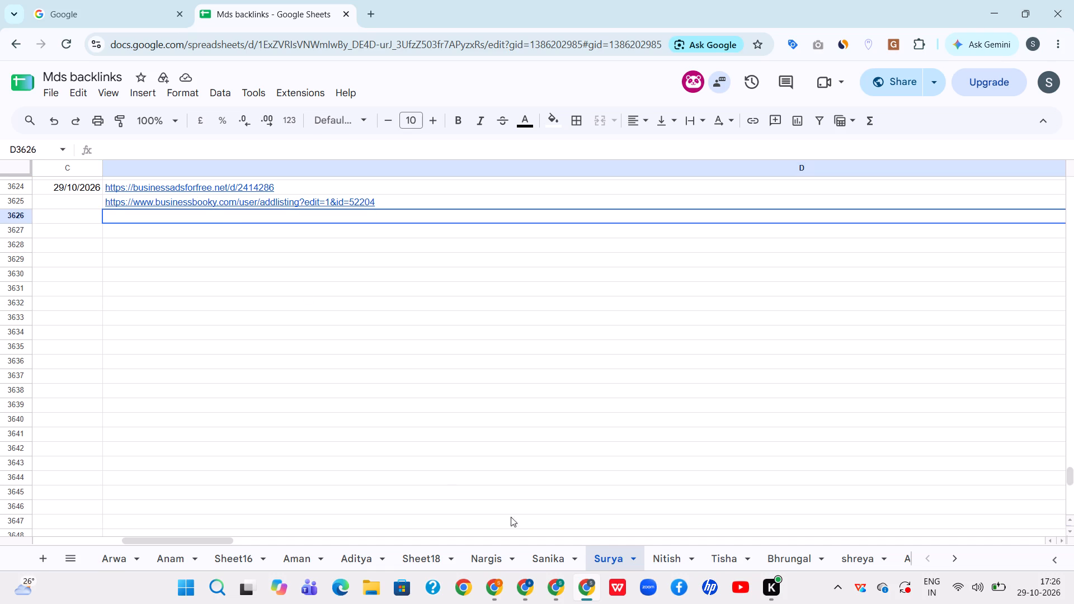
Switch to the Chrome window showing Priyadarshini School's Business Booky listing and open a new tab.
left_click_drag(557, 597, 524, 587)
left_click(524, 587)
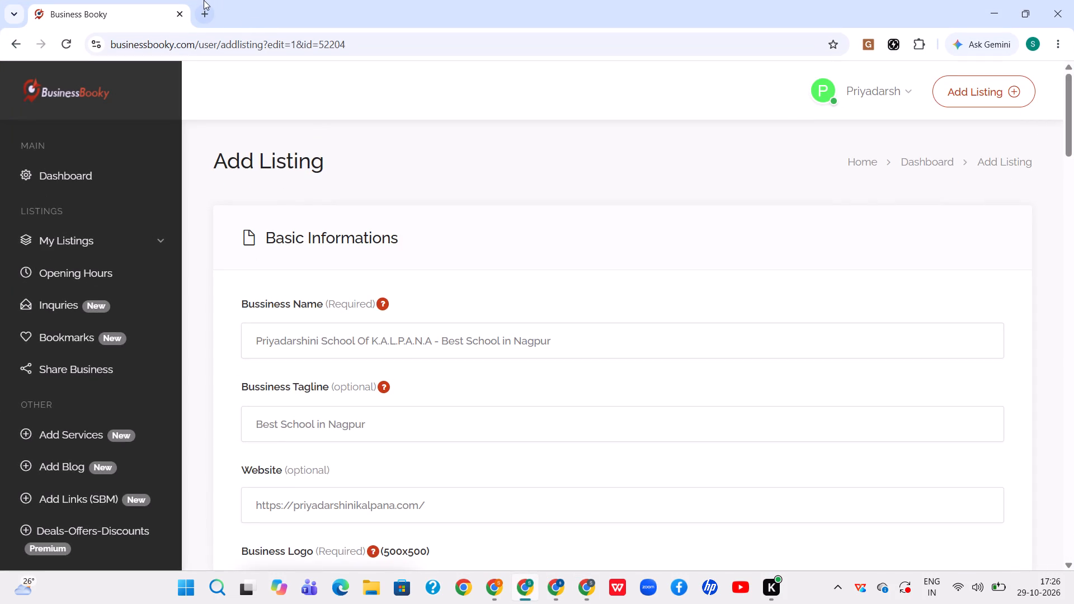
left_click(203, 0)
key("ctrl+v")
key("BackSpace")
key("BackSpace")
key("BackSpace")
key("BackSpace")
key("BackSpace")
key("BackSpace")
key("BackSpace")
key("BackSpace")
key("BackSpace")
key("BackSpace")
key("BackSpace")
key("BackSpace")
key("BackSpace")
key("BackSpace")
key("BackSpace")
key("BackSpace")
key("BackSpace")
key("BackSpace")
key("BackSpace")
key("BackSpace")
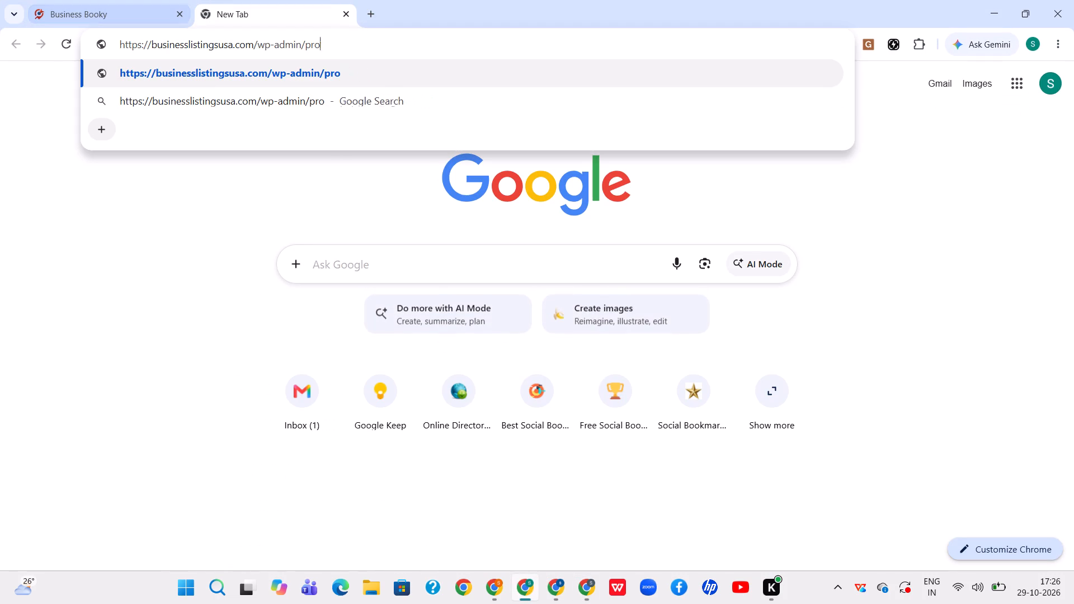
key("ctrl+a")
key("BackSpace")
Load the businesslistingsusa.com homepage using the copied profile address without its wp-admin/profile.php path, and close the Business Booky tab.
key("ctrl+v")
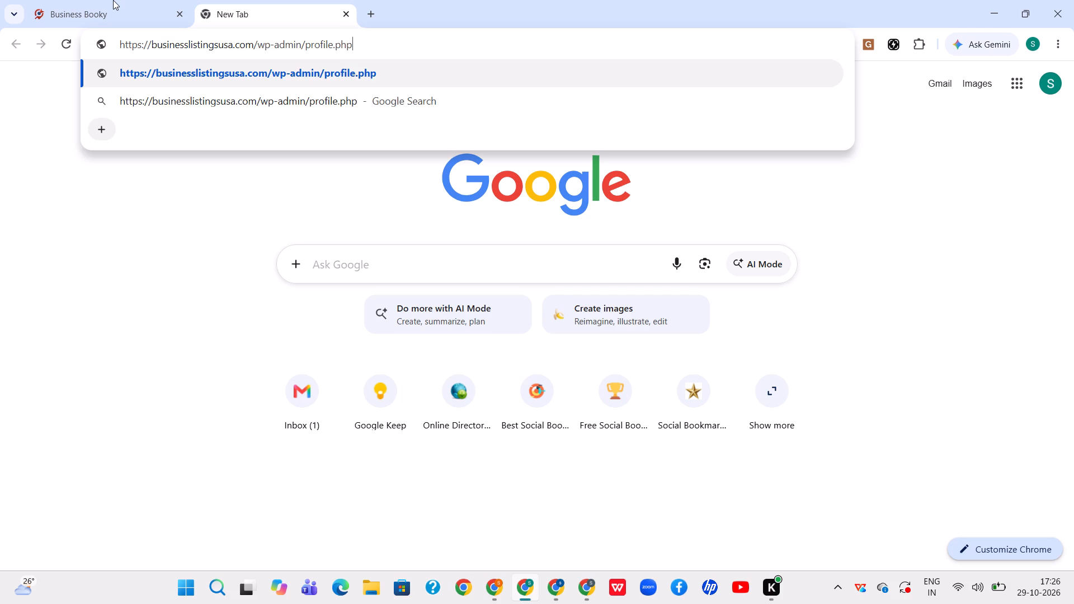
key("BackSpace")
key("BackSpace")
key("BackSpace")
key("BackSpace")
key("BackSpace")
key("BackSpace")
key("BackSpace")
key("BackSpace")
key("BackSpace")
key("BackSpace")
key("BackSpace")
key("BackSpace")
key("BackSpace")
key("BackSpace")
key("BackSpace")
key("BackSpace")
key("BackSpace")
key("BackSpace")
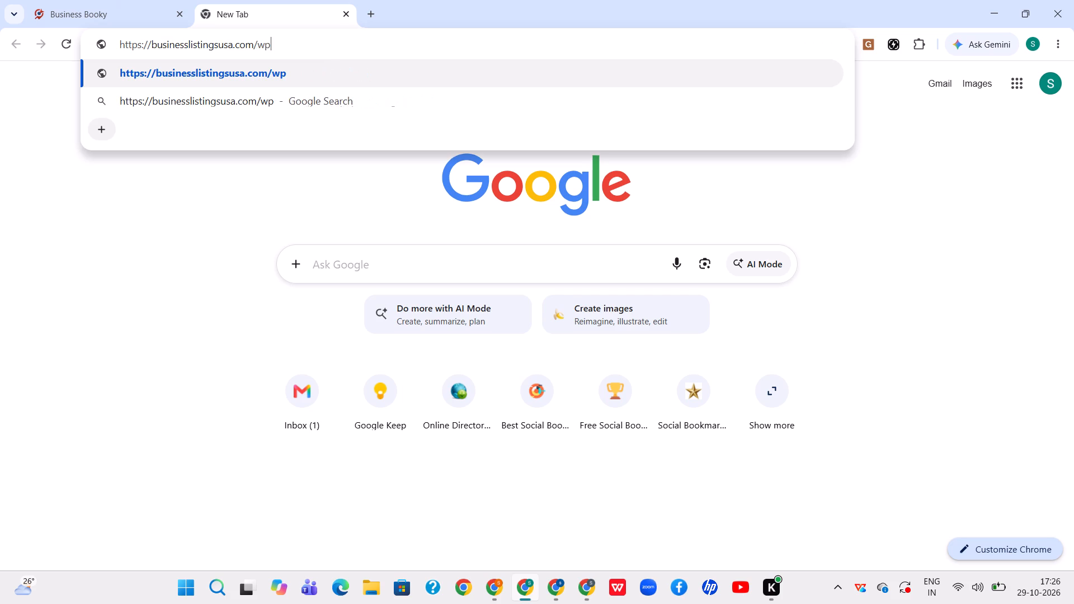
key("BackSpace")
key("BackSpace")
key("Return")
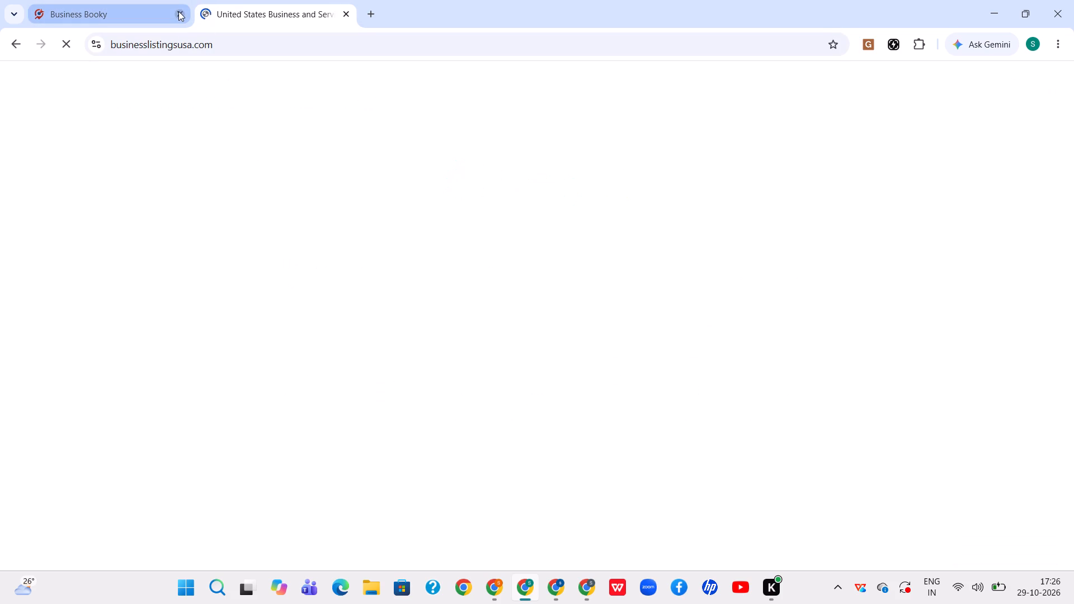
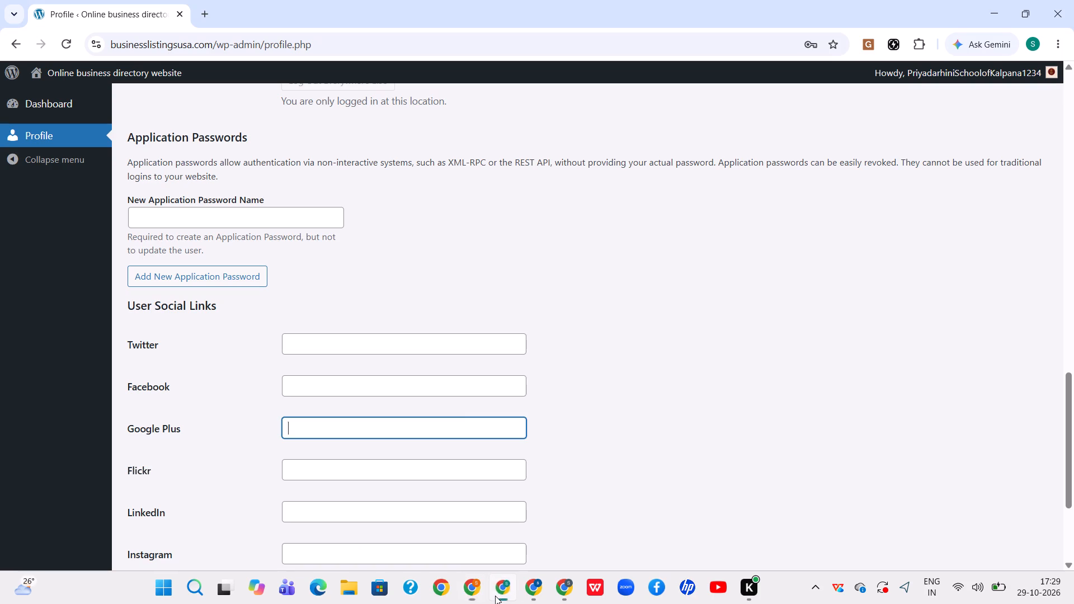
key("ctrl+v")
key("Page_Down")
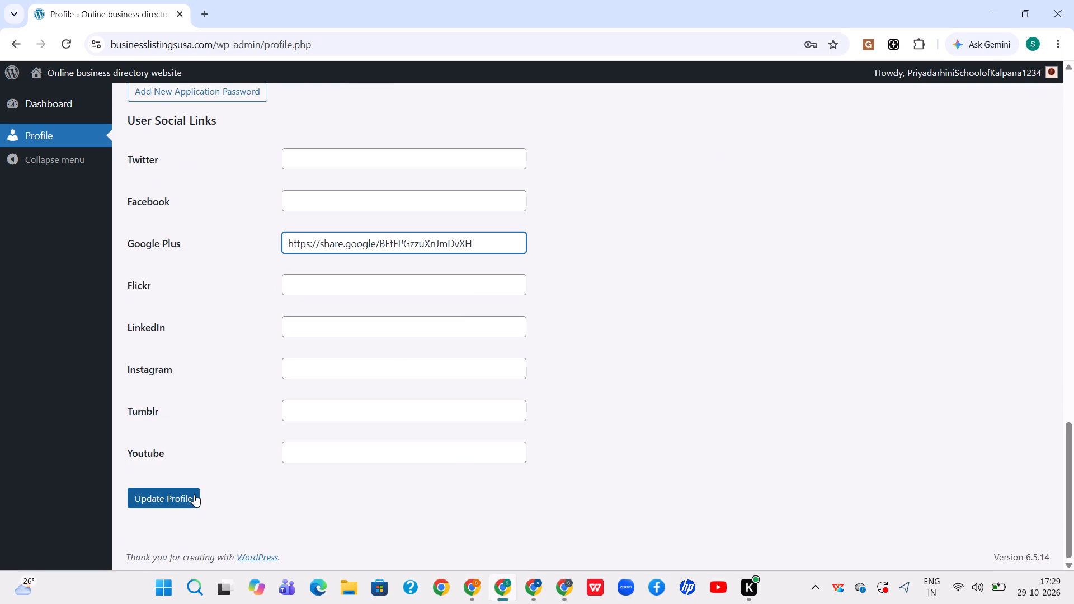
left_click(194, 494)
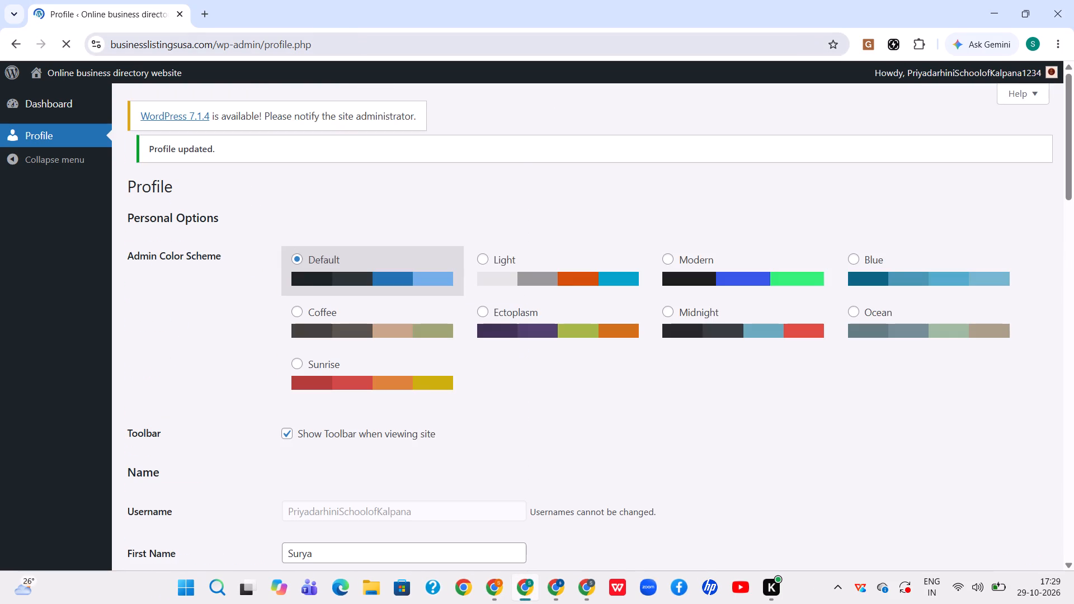
Record the updated profile page's address in cell D3626 of the Mds backlinks sheet.
left_click(197, 35)
key("ctrl+c")
left_click(308, 225)
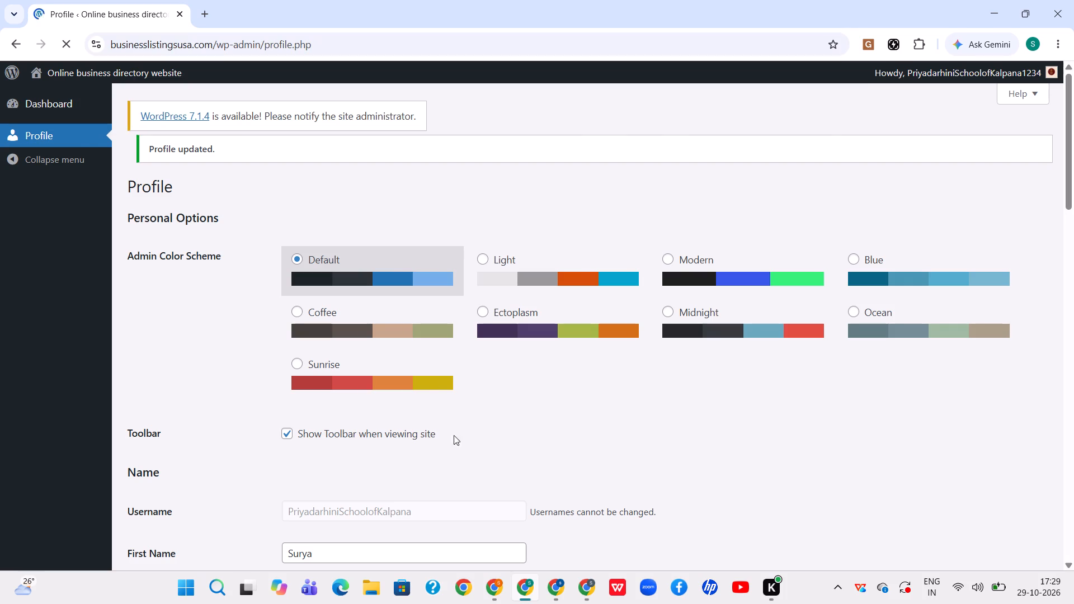
left_click_drag(550, 603, 521, 597)
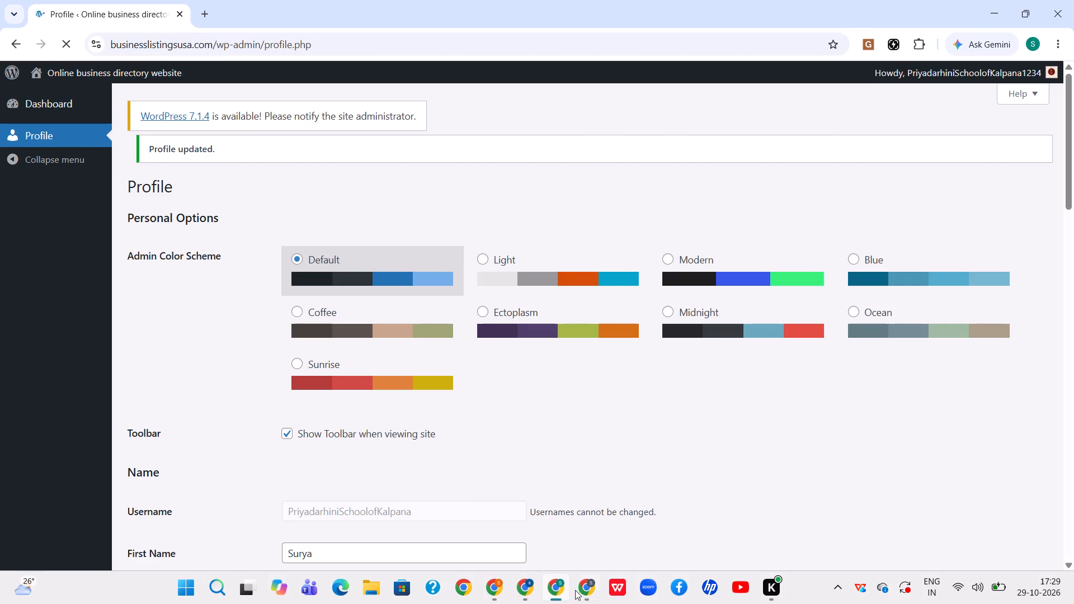
left_click(582, 592)
key("ctrl+v")
Select the empty cell H3440 below the 29/10/2026 backlinks in column H.
key("Right")
key("Right")
key("Right")
key("Right")
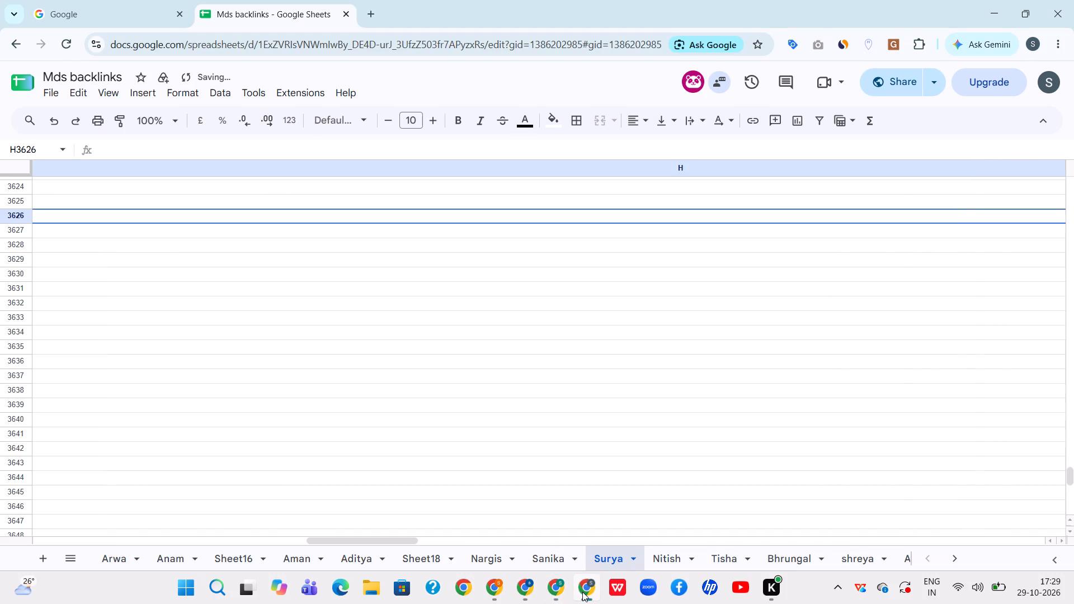
key("Page_Up")
key("Page_Up")
key("Page_Up")
key("Page_Up")
key("Page_Up")
key("Page_Up")
key("Page_Up")
key("Page_Up")
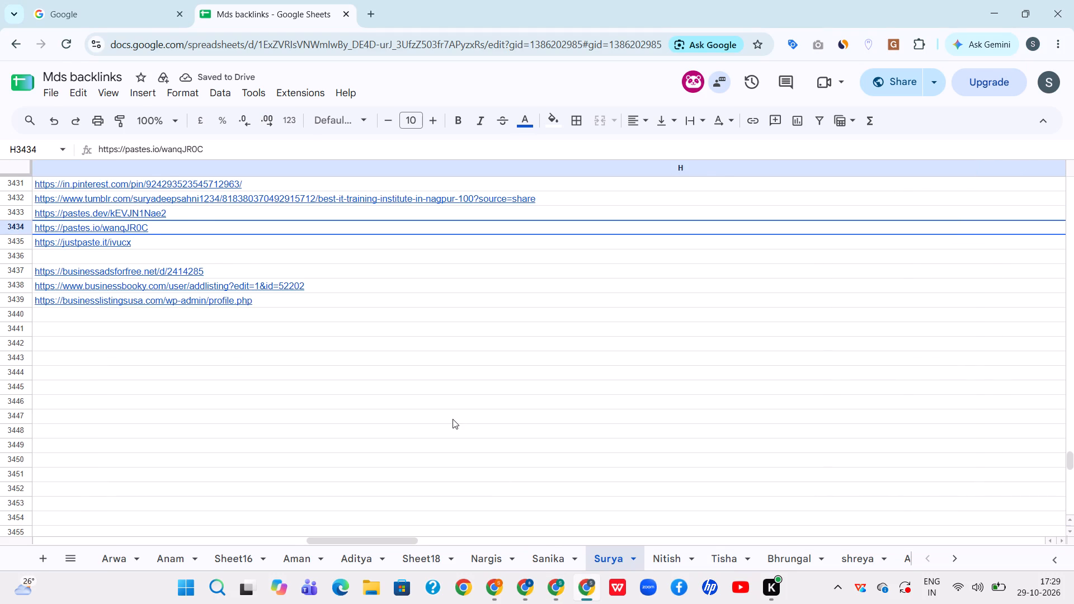
scroll(453, 419, "down", 1)
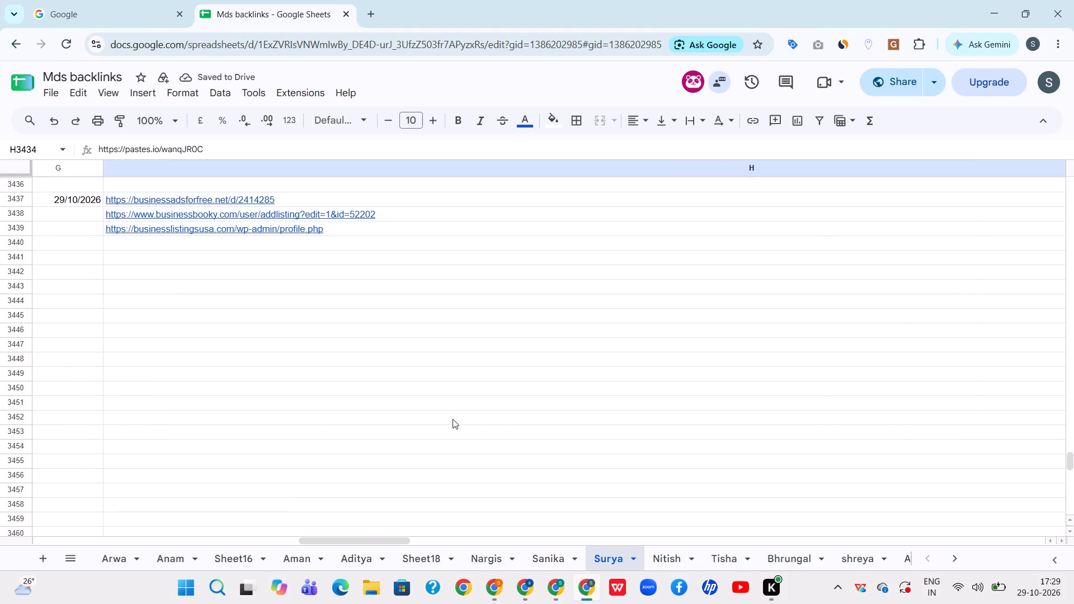
scroll(453, 419, "down", 1)
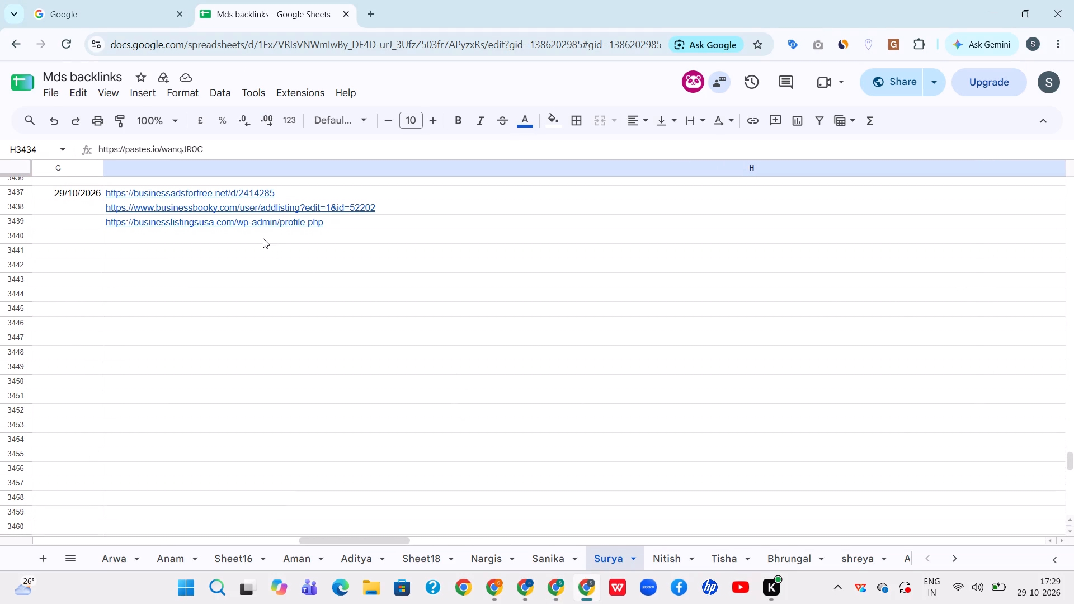
left_click(263, 238)
Return to the business citation sites list, closing the IT Campus Guru profile tab, and open businesslistingz.com, entry #140.
left_click(526, 598)
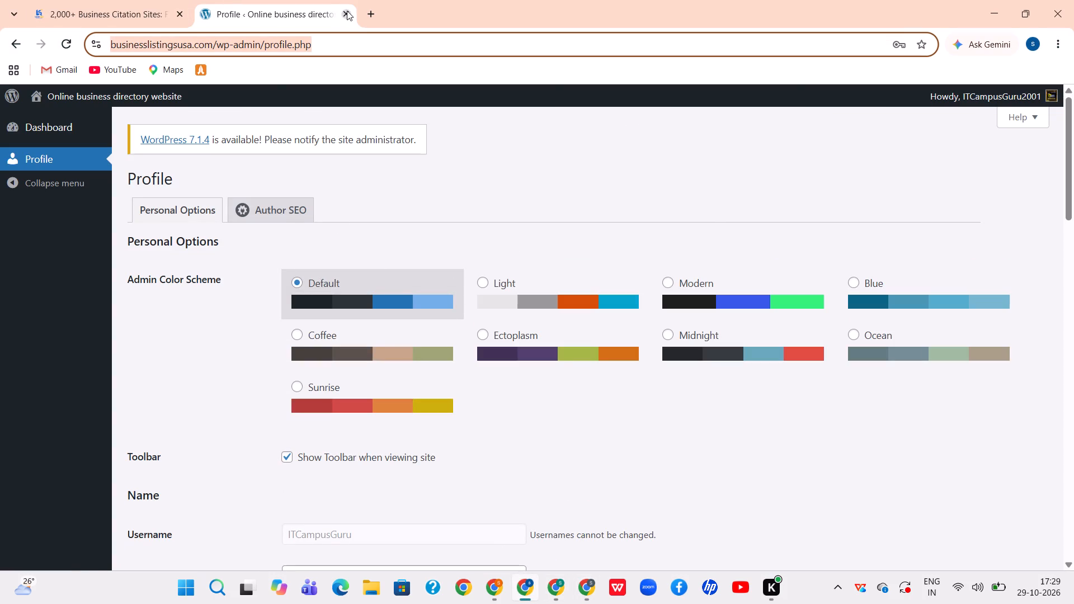
left_click(347, 11)
scroll(611, 212, "down", 1)
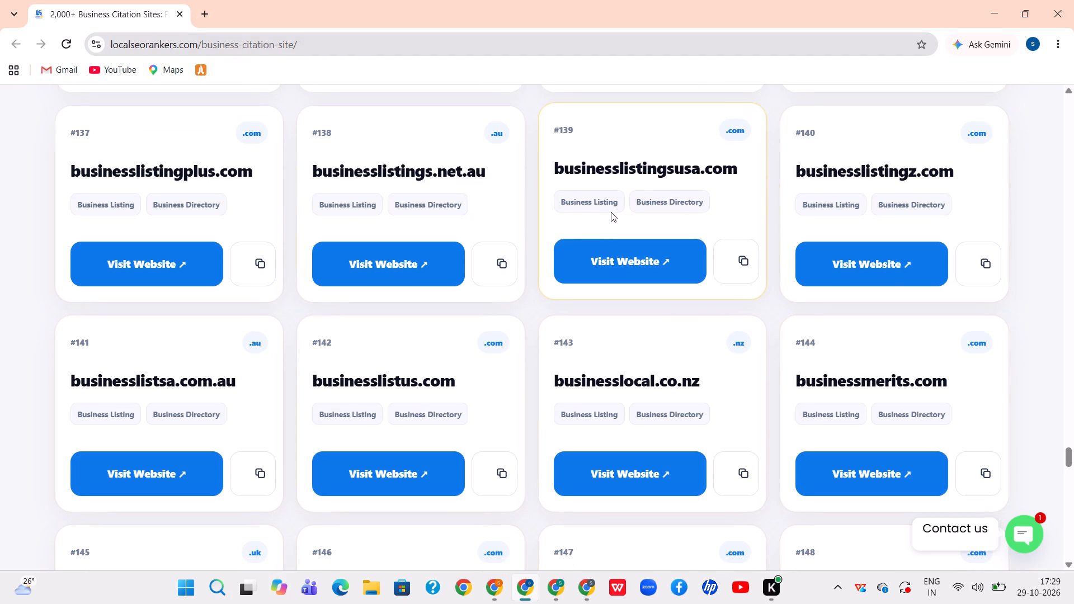
scroll(611, 212, "down", 1)
left_click(882, 251)
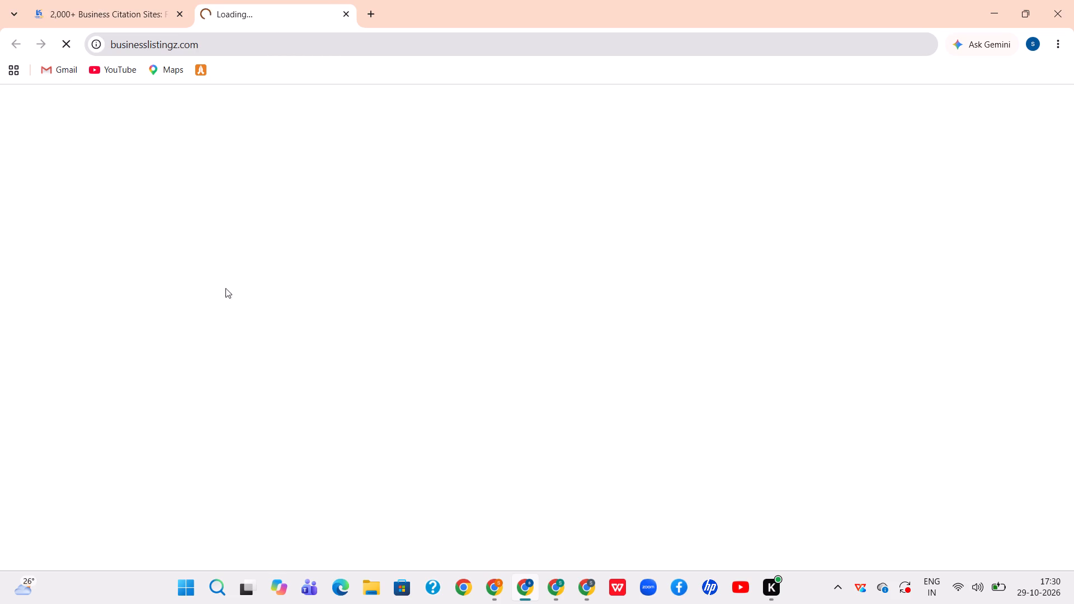
Search Google for "best cbse schools in nagpur" in a new Incognito window.
left_click(1071, 46)
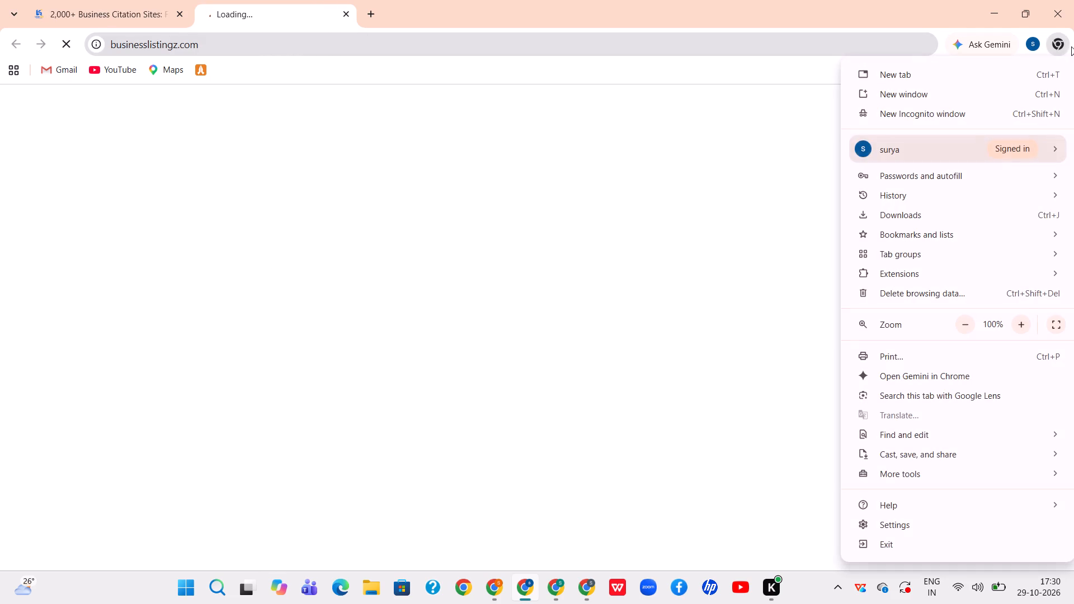
left_click(968, 115)
type("best cbses")
key("space")
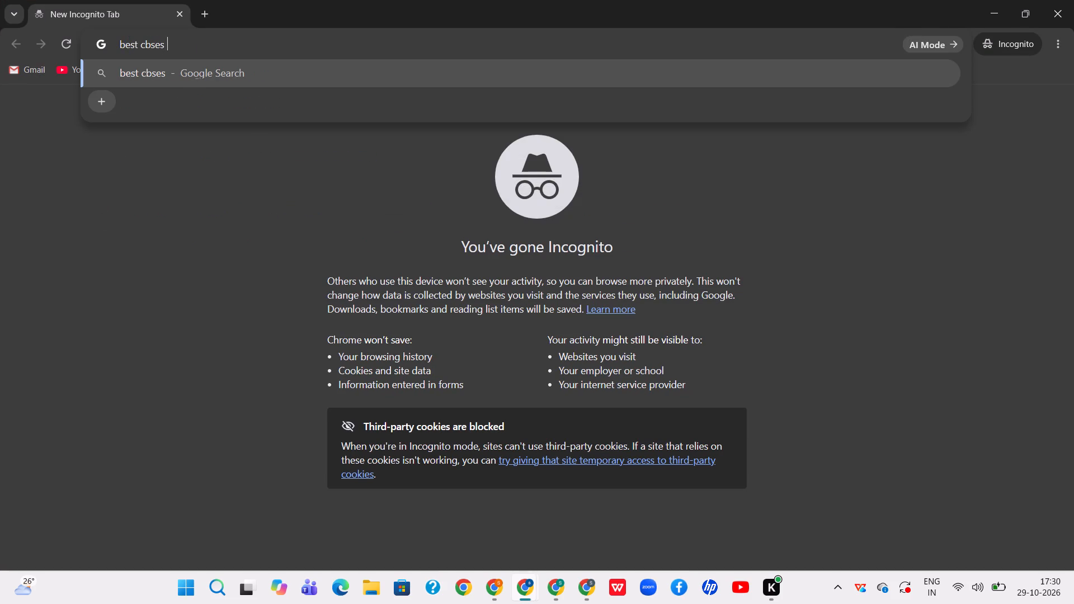
key("BackSpace")
key("BackSpace")
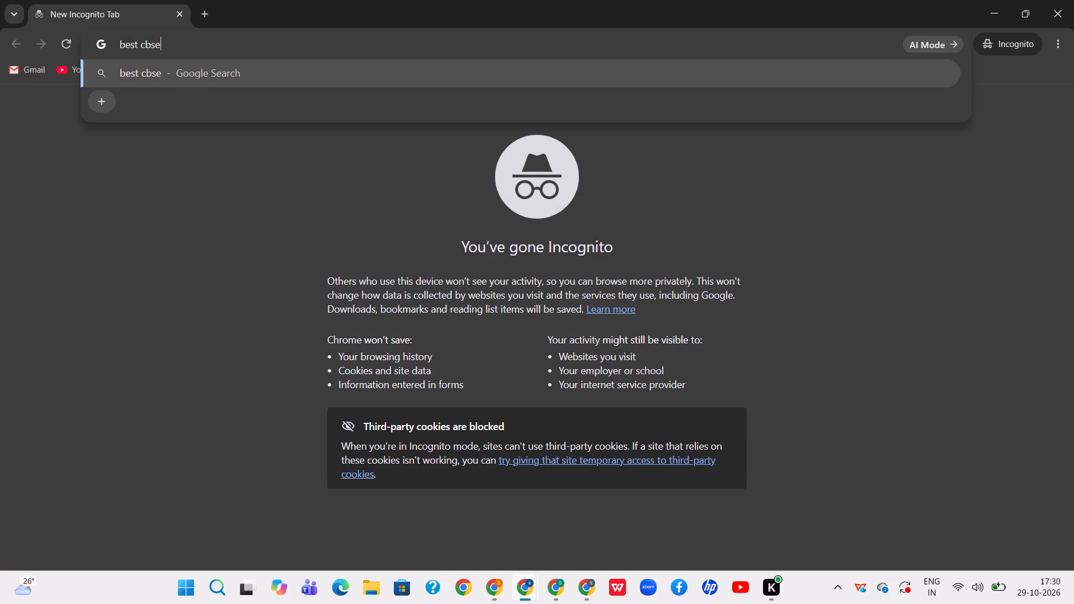
key("space")
type("schools in nagpur")
key("Return")
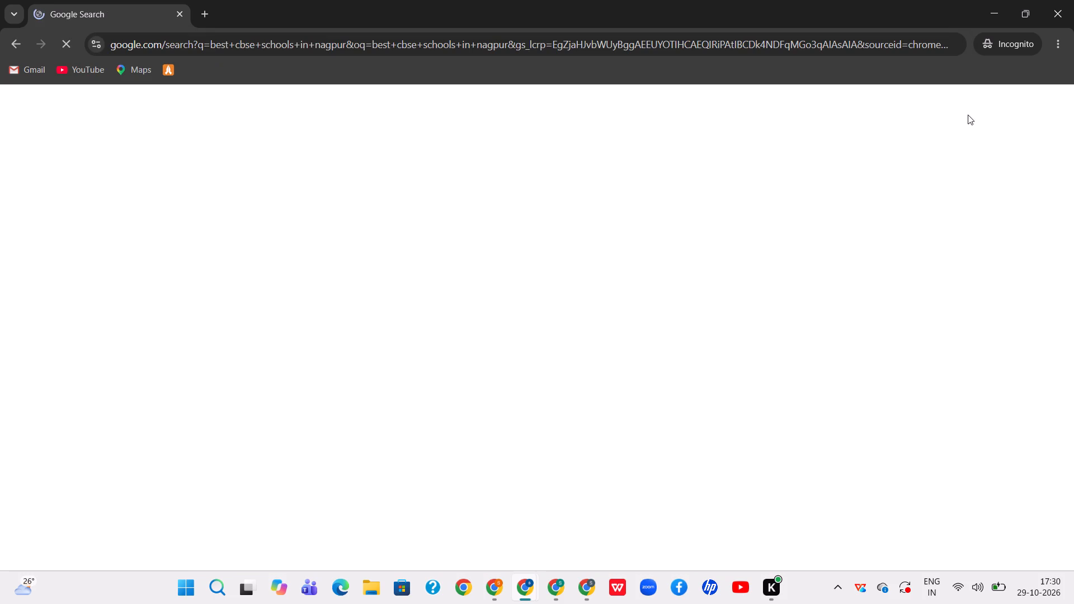
Expand the Places results to the full list and examine where Priyadarshini School of K.A.L.P.A.N.A ranks.
scroll(821, 253, "down", 1)
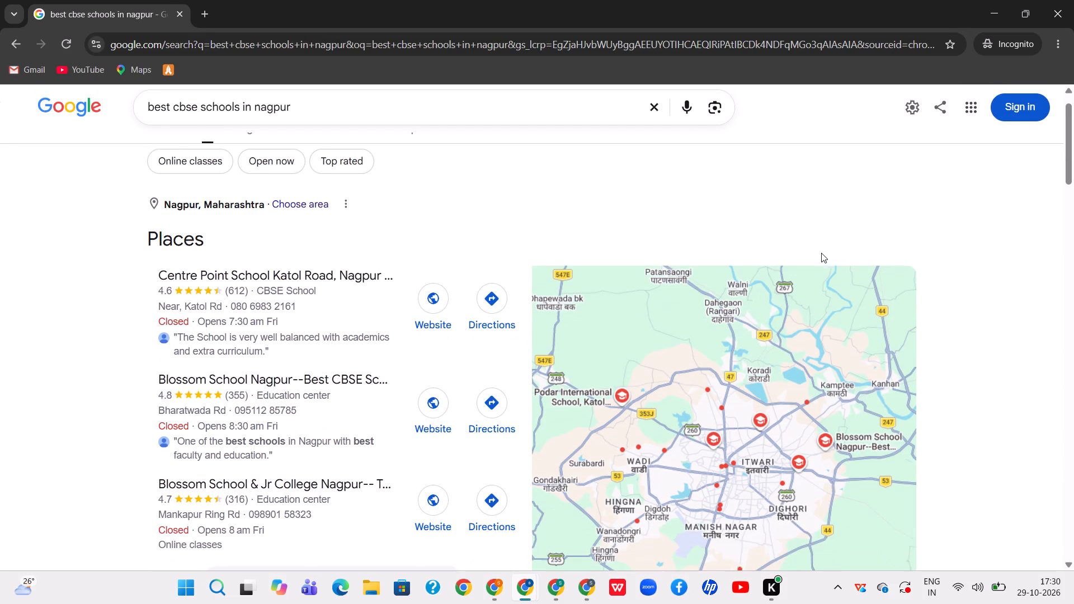
scroll(821, 253, "down", 1)
scroll(381, 459, "down", 1)
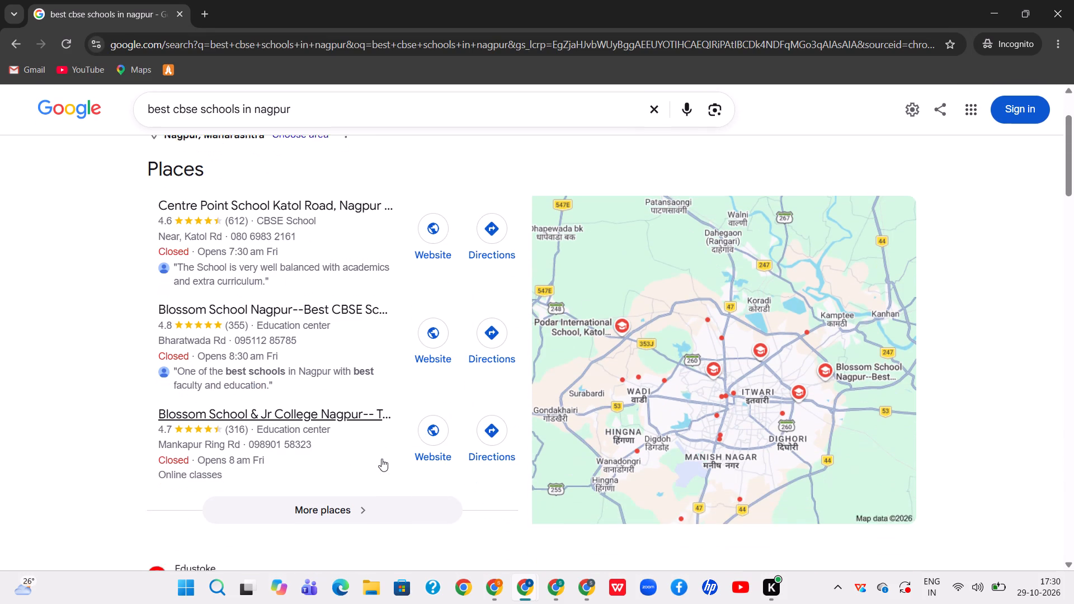
scroll(381, 459, "down", 1)
left_click(281, 504)
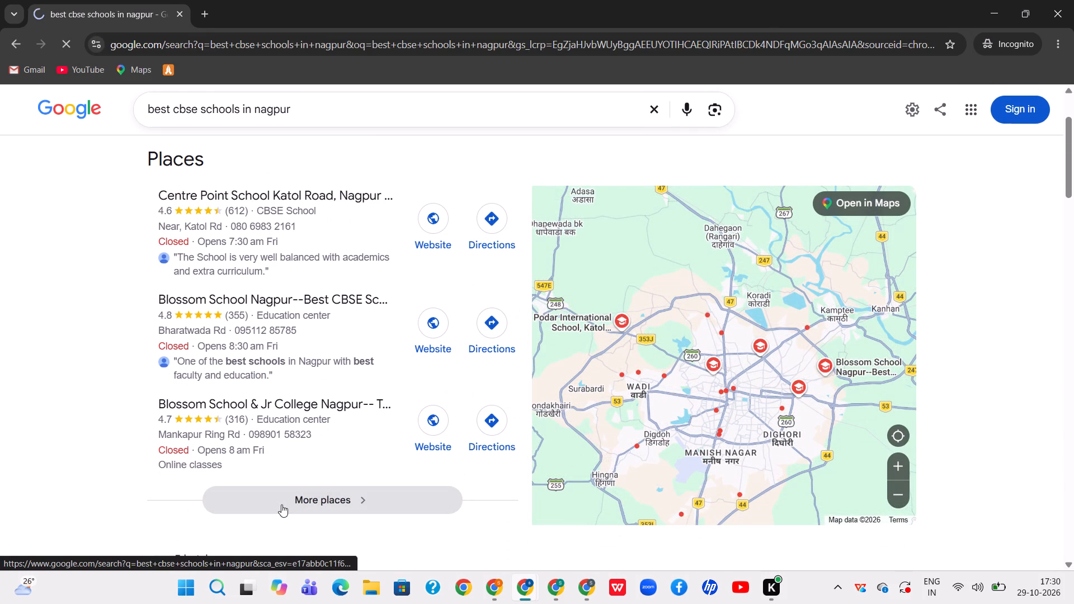
scroll(281, 504, "down", 6)
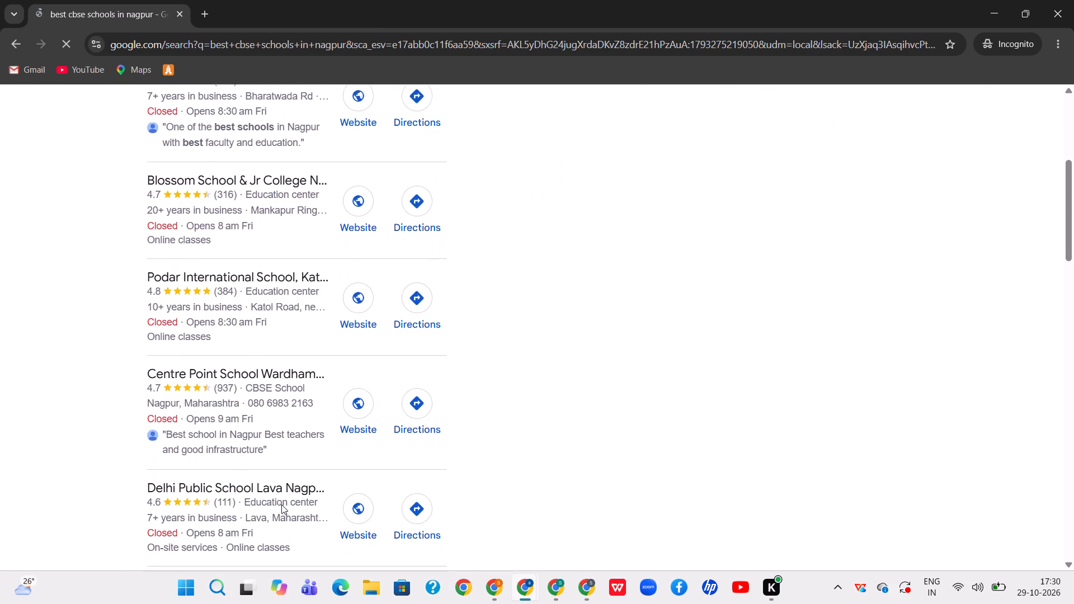
scroll(281, 504, "down", 9)
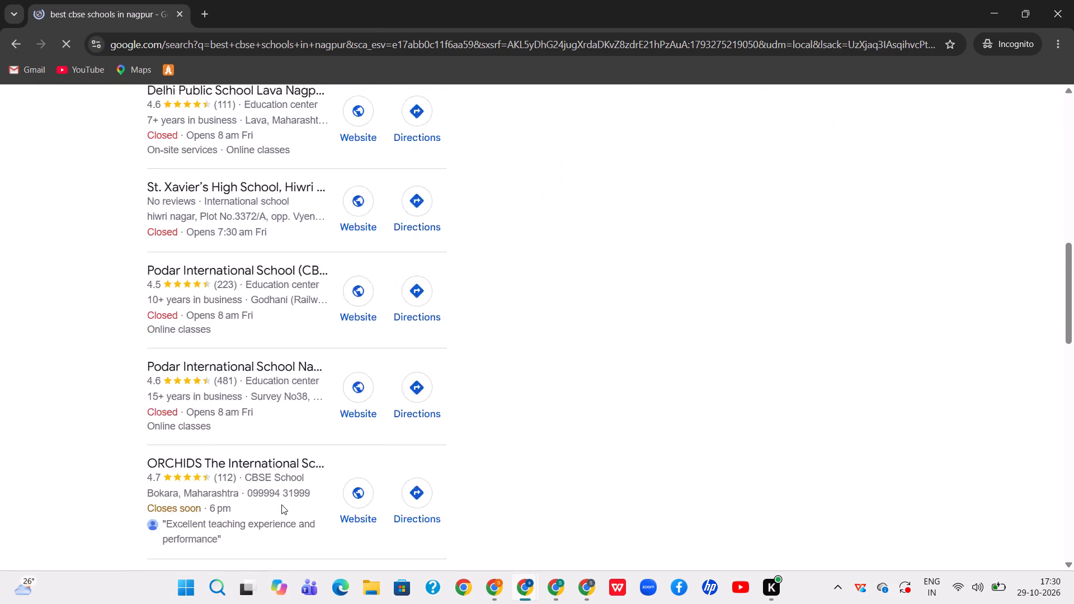
scroll(281, 504, "down", 10)
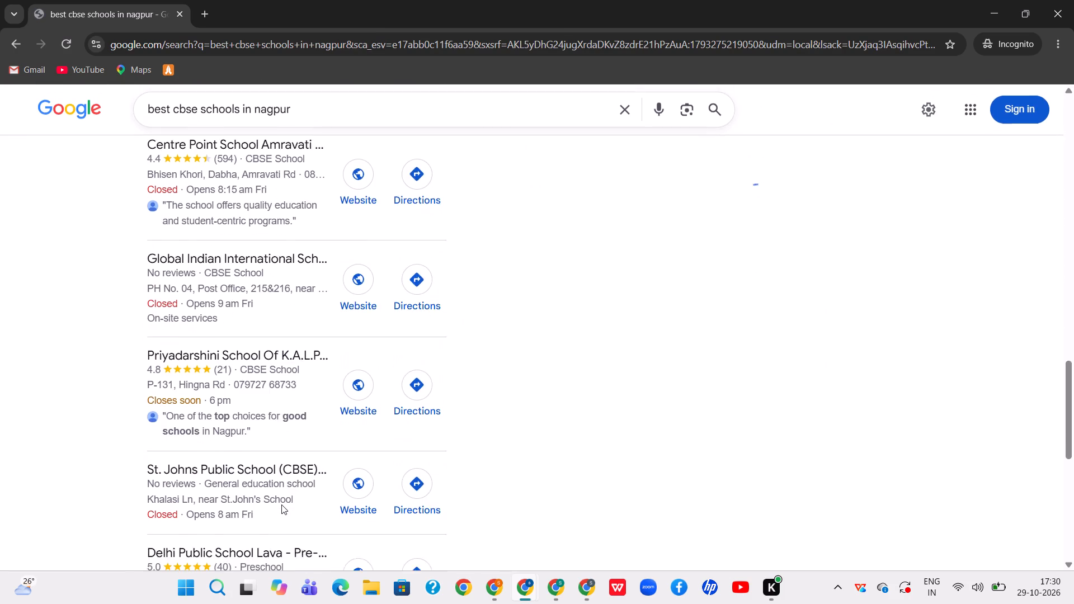
scroll(281, 504, "down", 3)
scroll(281, 504, "up", 1)
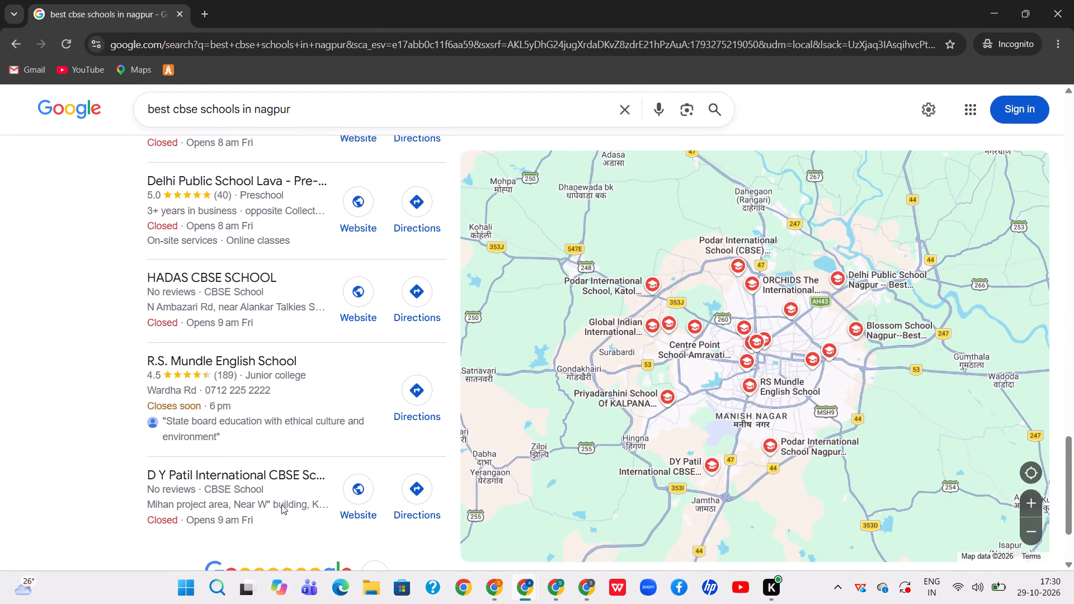
scroll(281, 504, "up", 2)
scroll(256, 400, "up", 1)
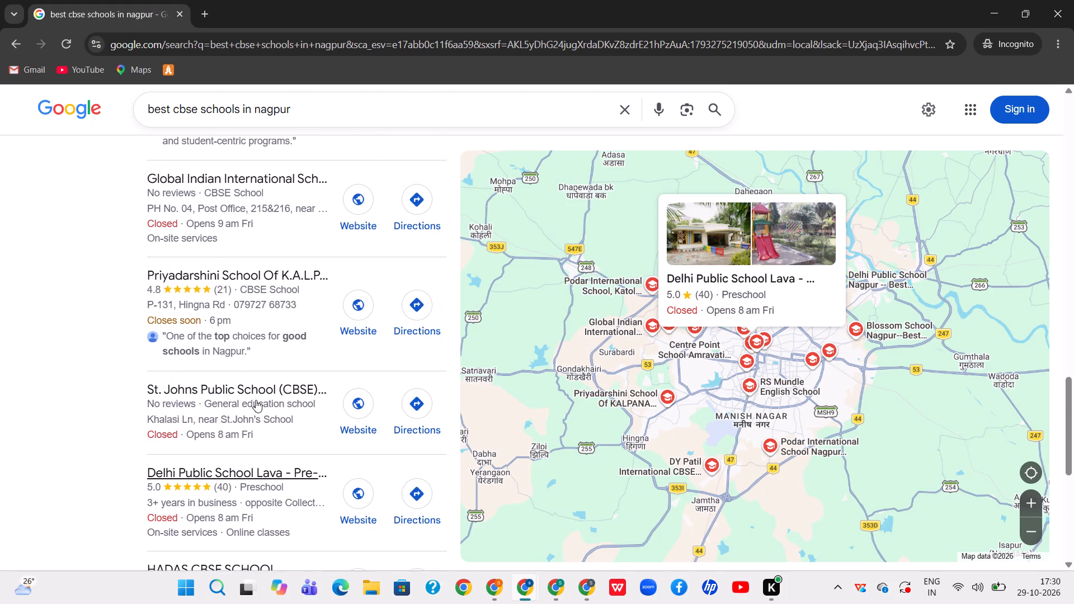
scroll(256, 400, "up", 1)
Change the search to "top cbse schools in nagpur", examine Priyadarshini School's position among the places, and close the Incognito window.
double_click(162, 116)
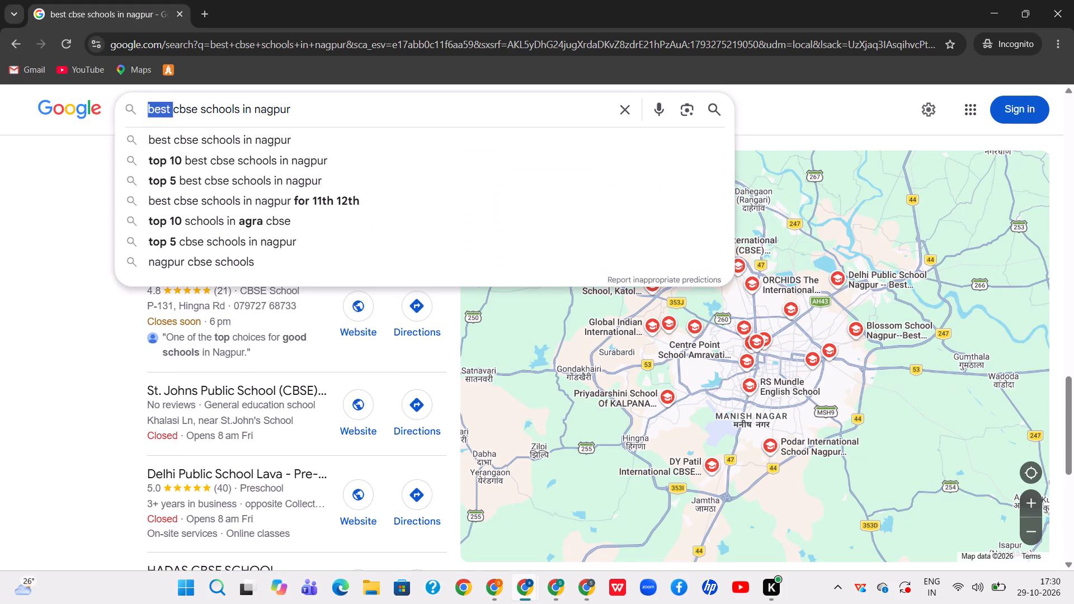
type("top")
key("space")
key("Return")
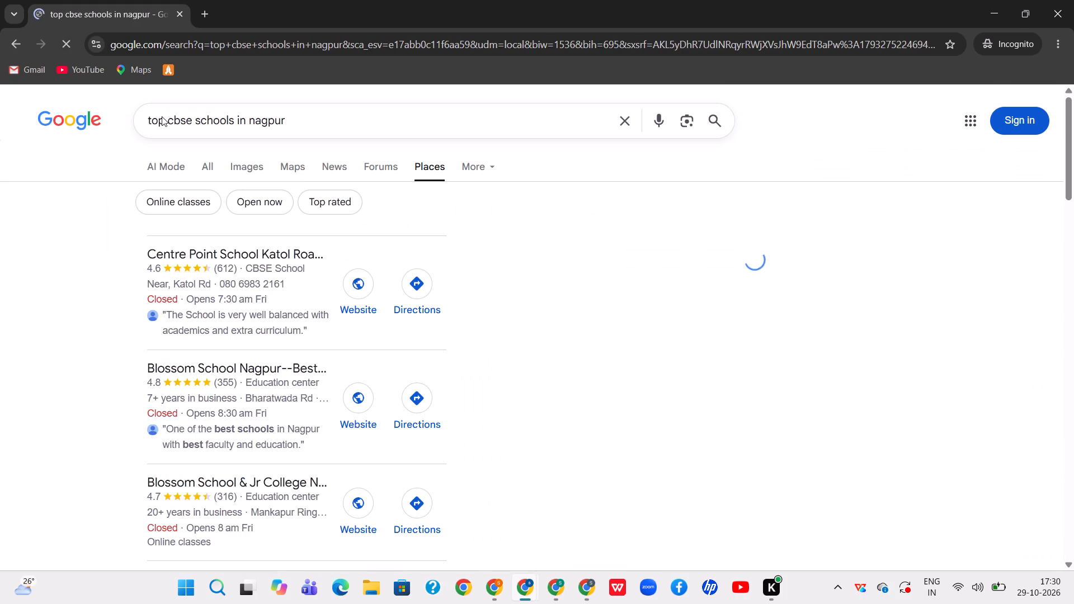
key("Page_Down")
key("Page_Down")
key("Page_Down")
key("Page_Down")
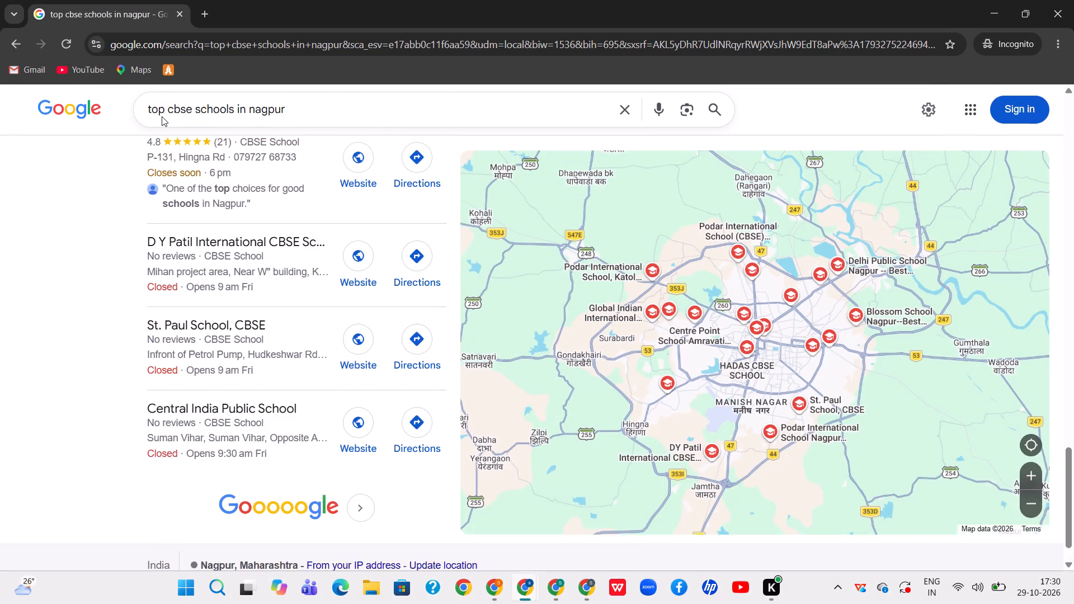
key("Page_Down")
key("Up")
key("Up")
key("Up")
key("Up")
key("Up")
key("Up")
key("Up")
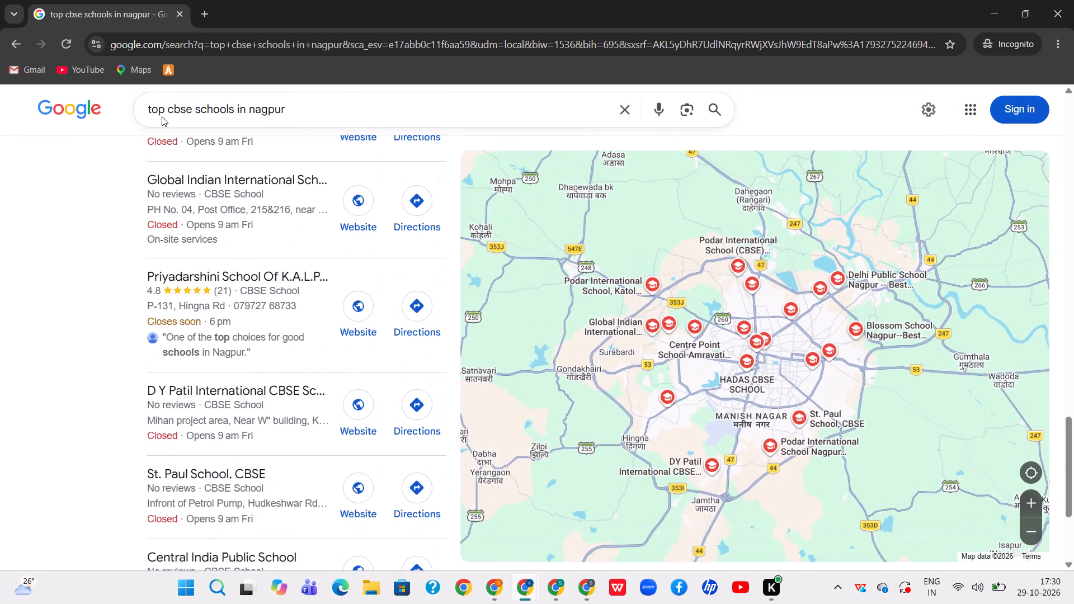
left_click(1070, 7)
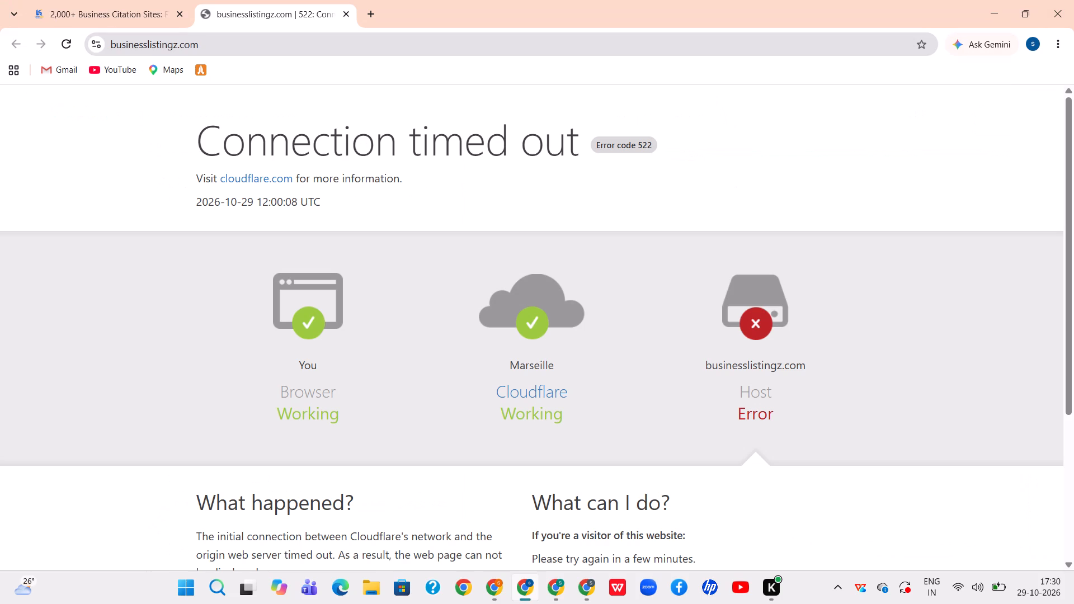
Close the businesslistingz.com tab and open businesslistus.com, entry #142 in the citation sites list.
left_click(347, 11)
scroll(275, 365, "down", 4)
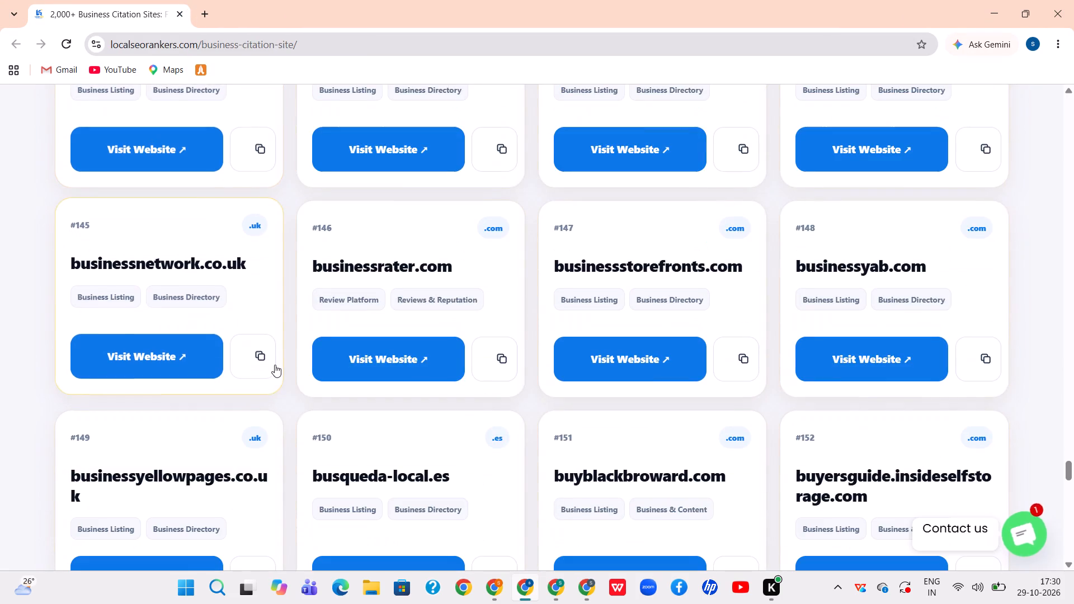
scroll(275, 365, "up", 3)
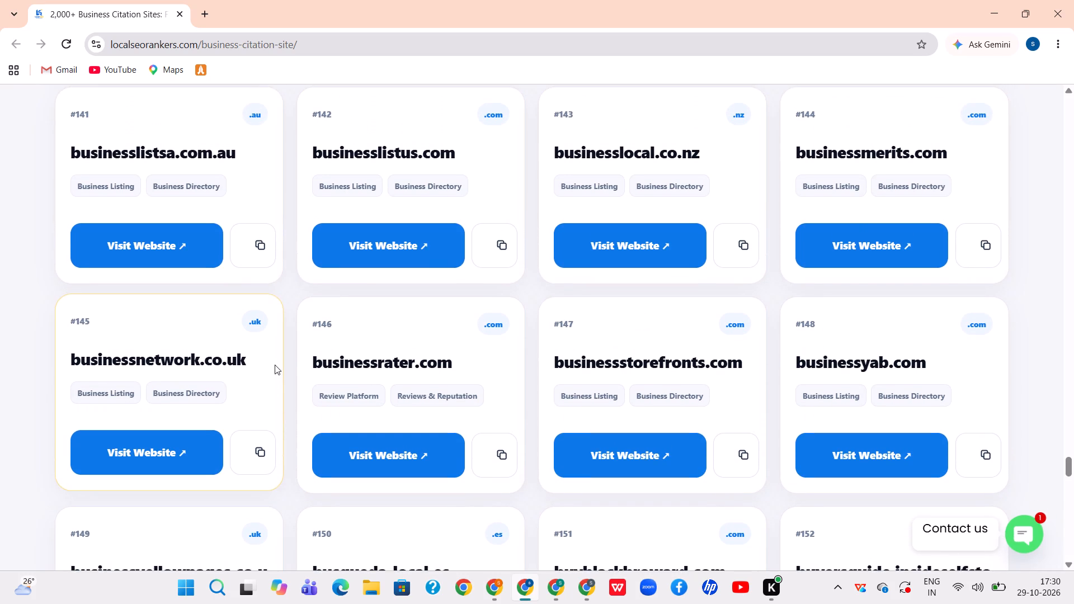
scroll(275, 365, "up", 1)
left_click(403, 239)
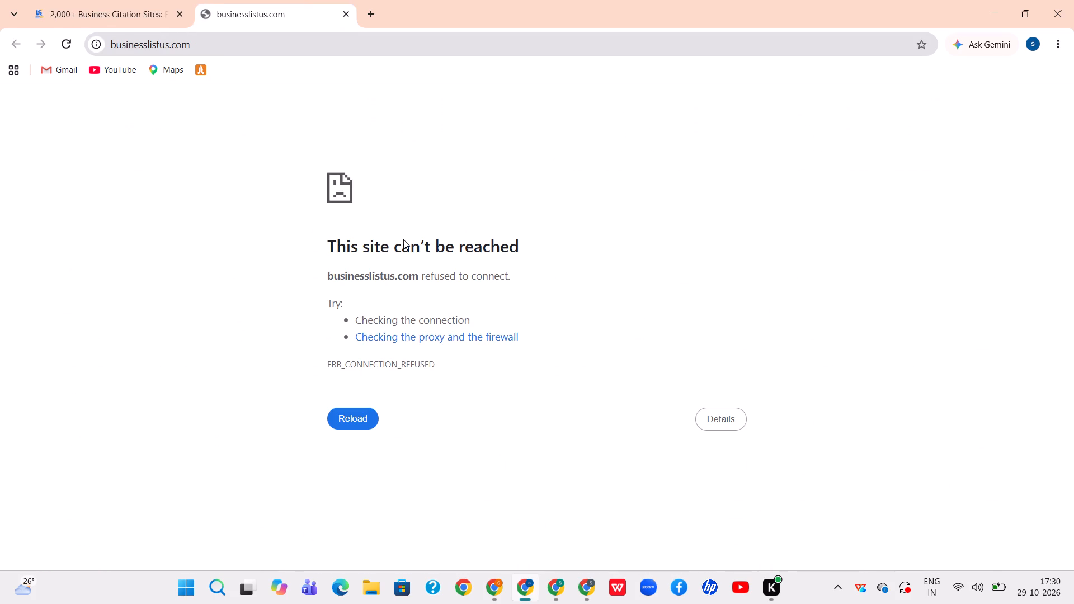
Close and reopen businesslistus.com from the citation list, try reloading it, and close its tab.
left_click(345, 12)
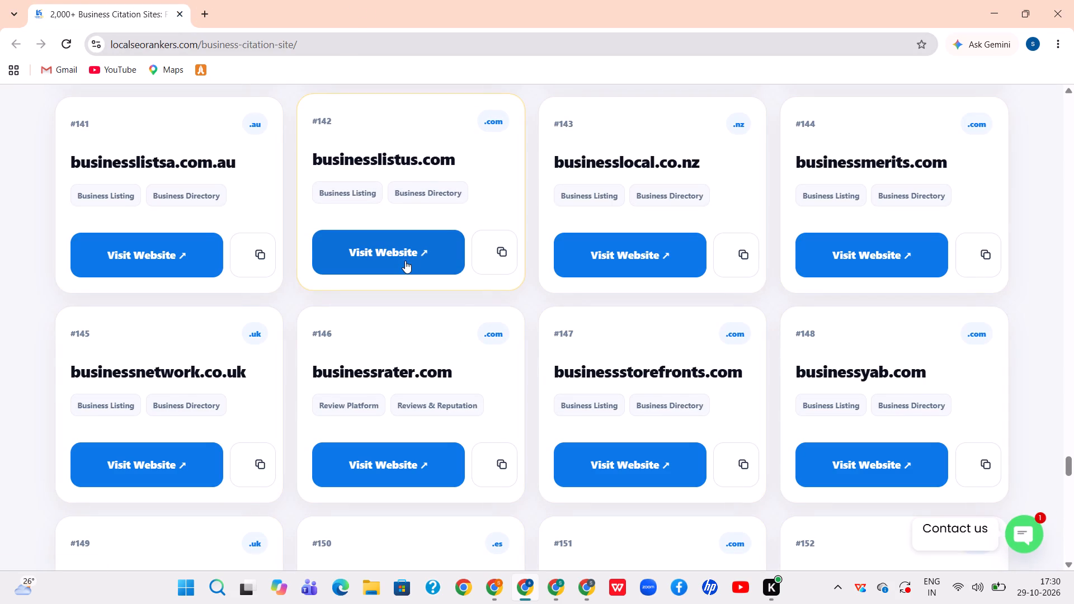
left_click(405, 261)
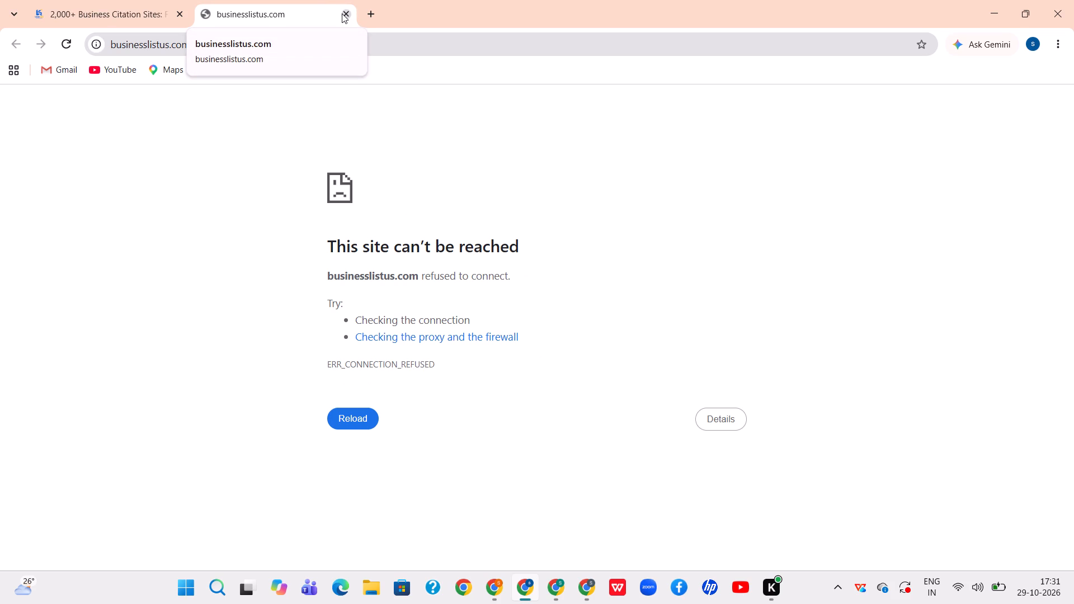
left_click(335, 413)
scroll(335, 413, "down", 1)
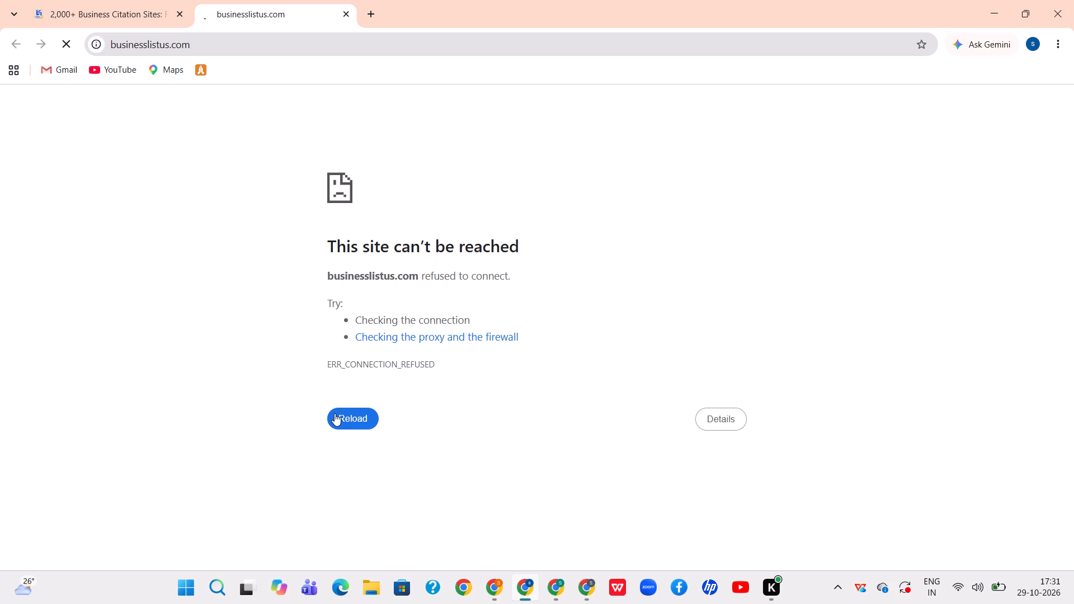
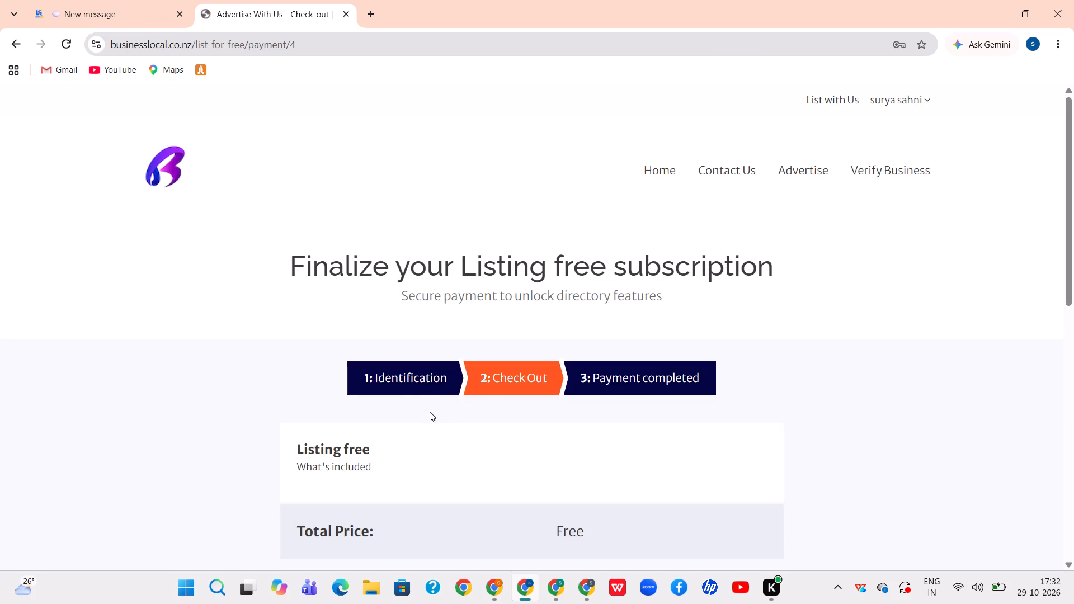
Continue through the businesslocal.co.nz check-out to activate the free listing subscription.
left_click(610, 380)
key("Page_Down")
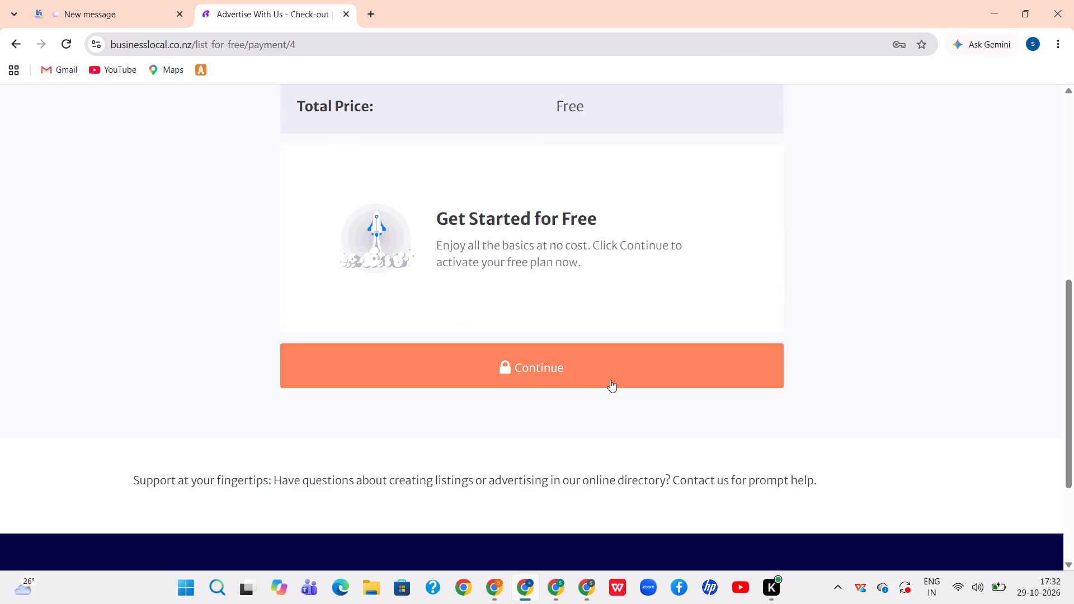
scroll(610, 380, "up", 2)
scroll(397, 239, "left", 3)
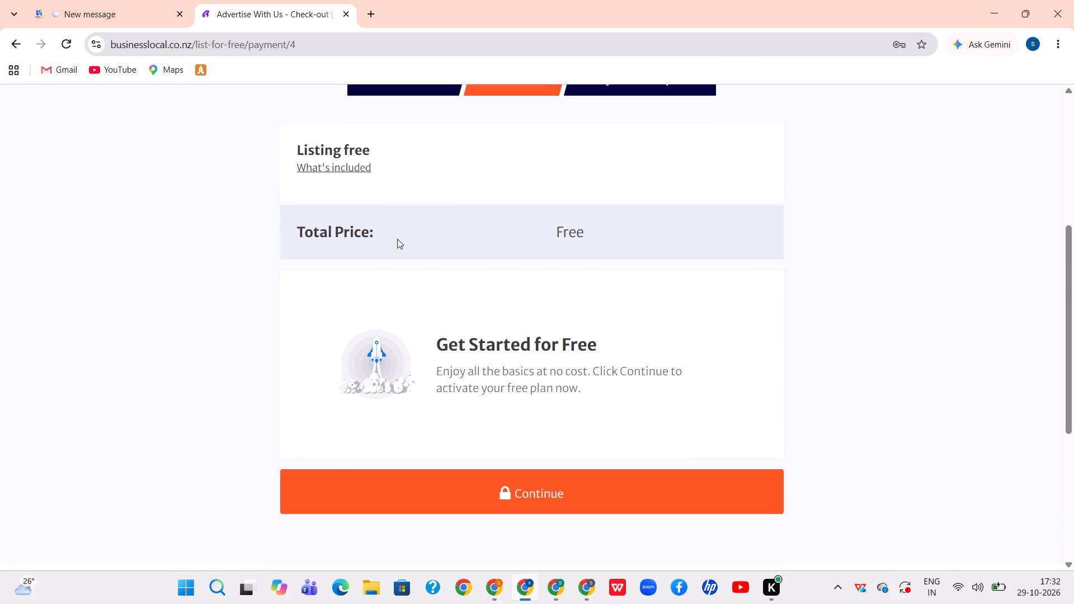
left_click(590, 212)
left_click(460, 485)
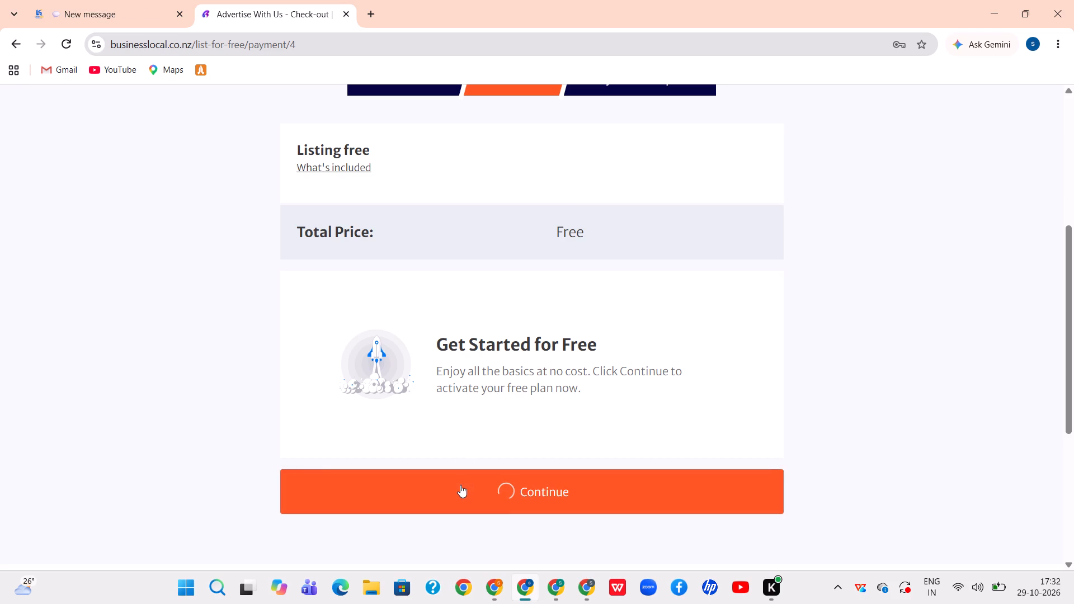
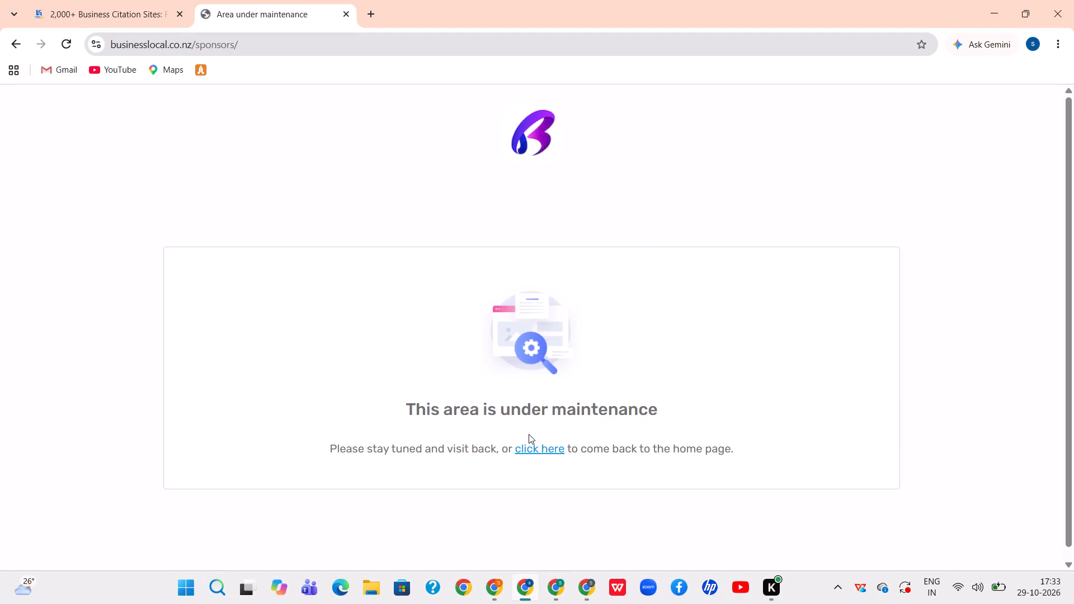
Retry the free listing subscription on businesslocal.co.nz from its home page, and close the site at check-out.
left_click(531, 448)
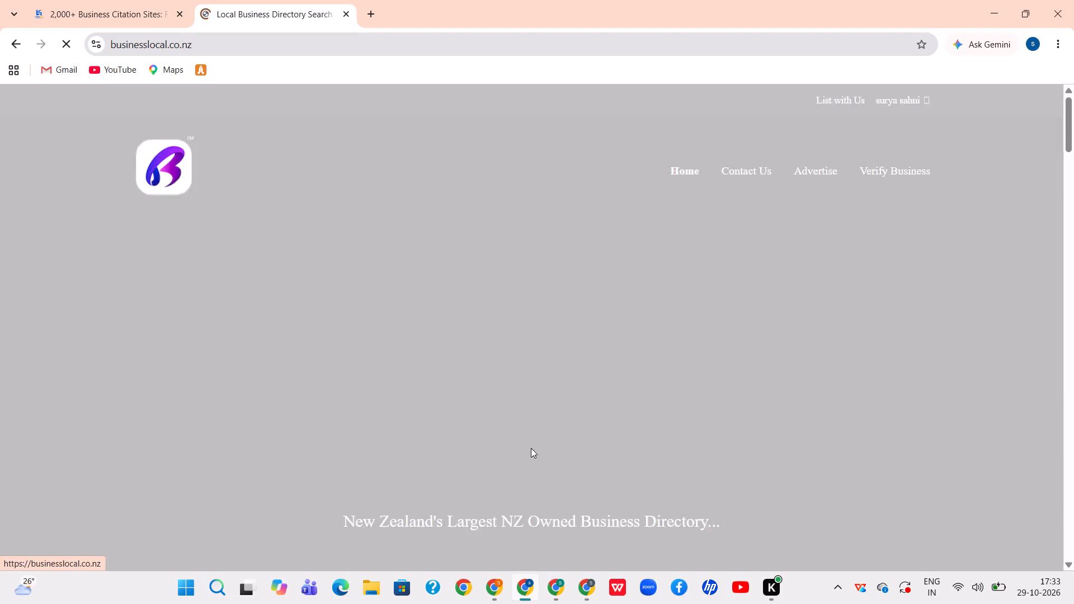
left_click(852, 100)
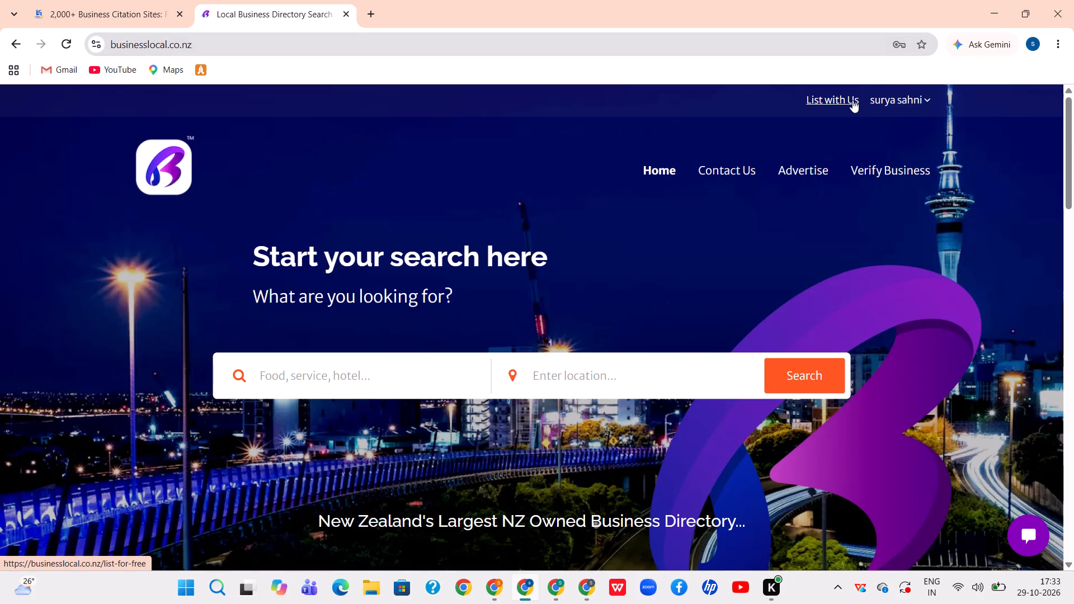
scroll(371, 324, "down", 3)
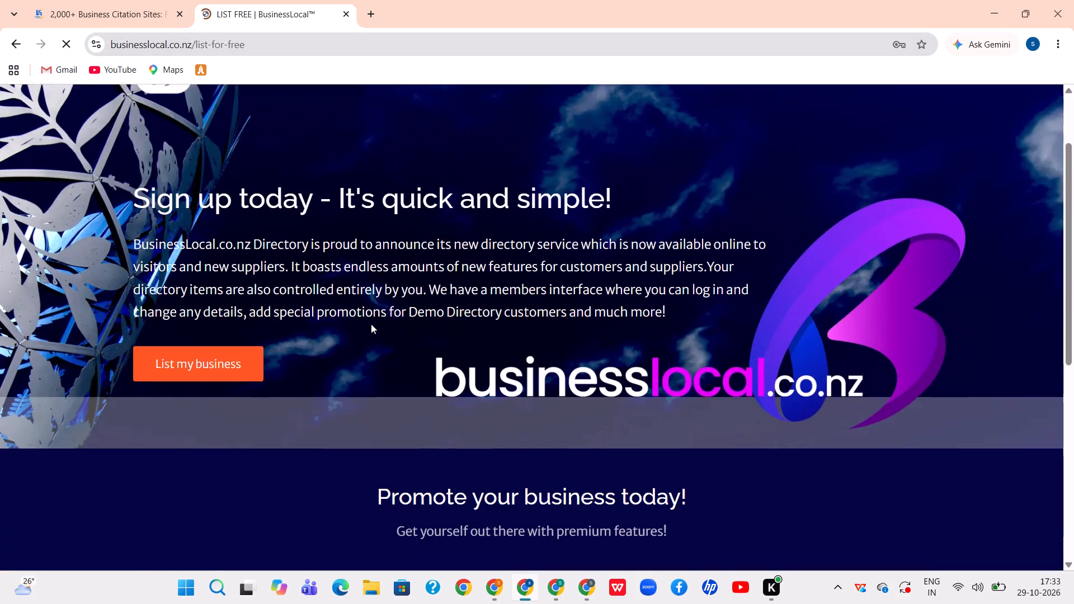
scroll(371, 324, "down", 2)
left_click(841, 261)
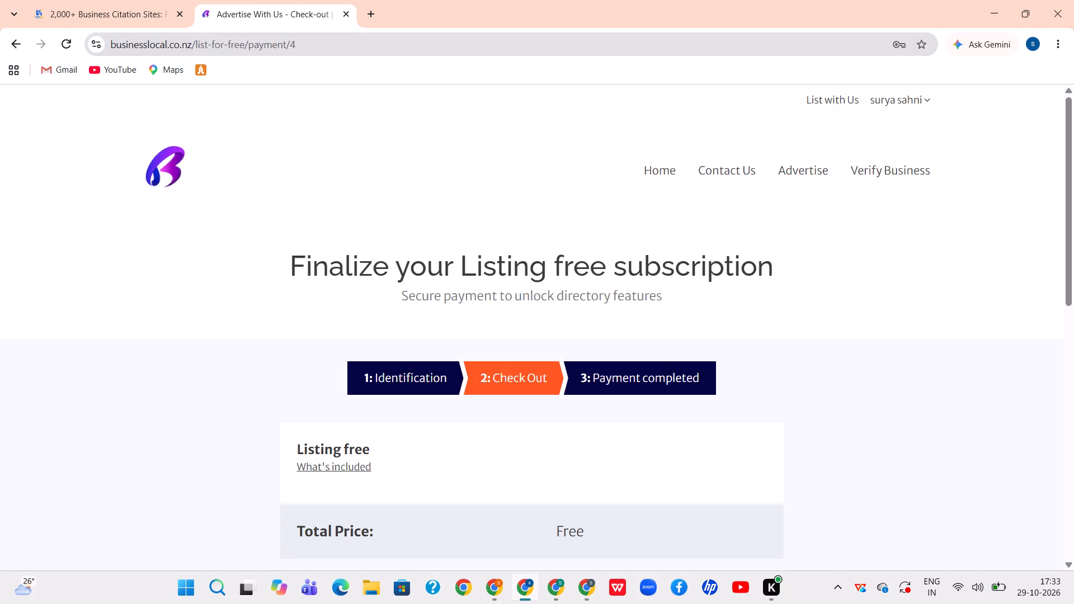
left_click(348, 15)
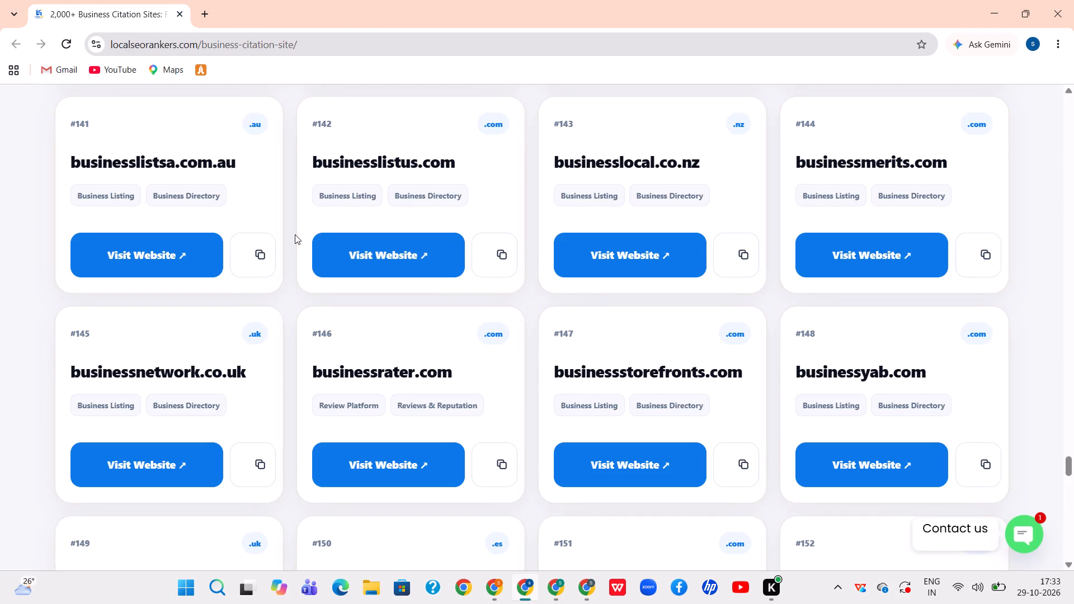
Check businesslist.in from the citation list for a way to add a listing, and close it.
scroll(295, 234, "up", 7)
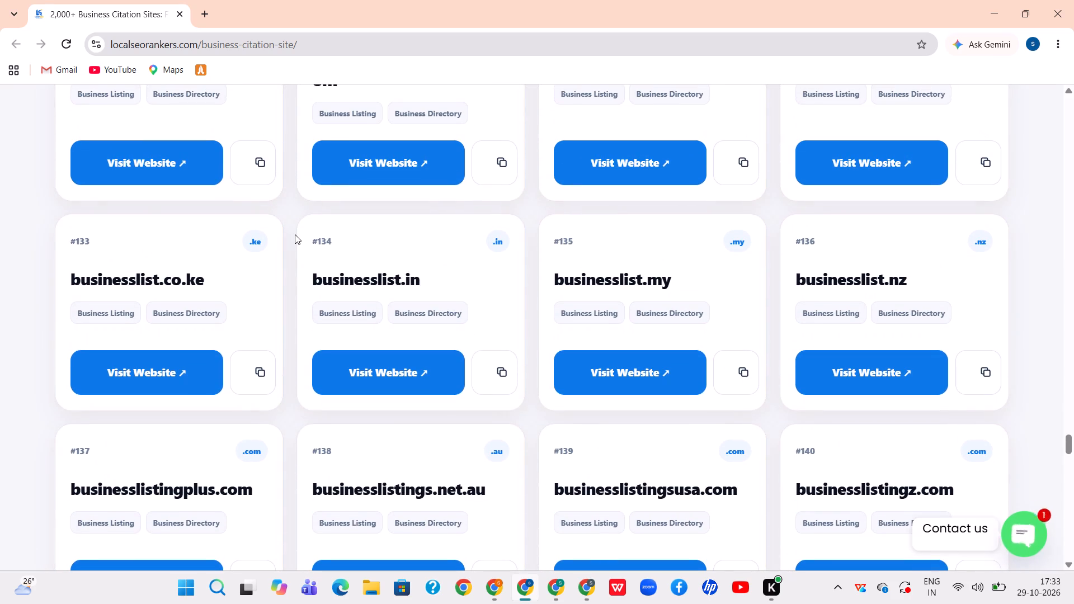
left_click(368, 379)
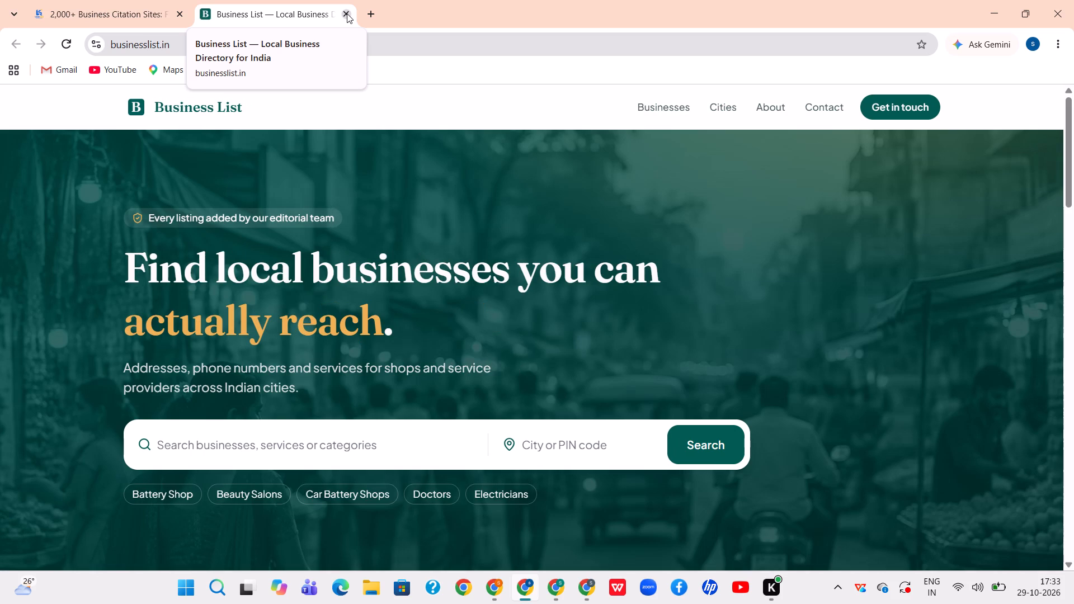
left_click(347, 13)
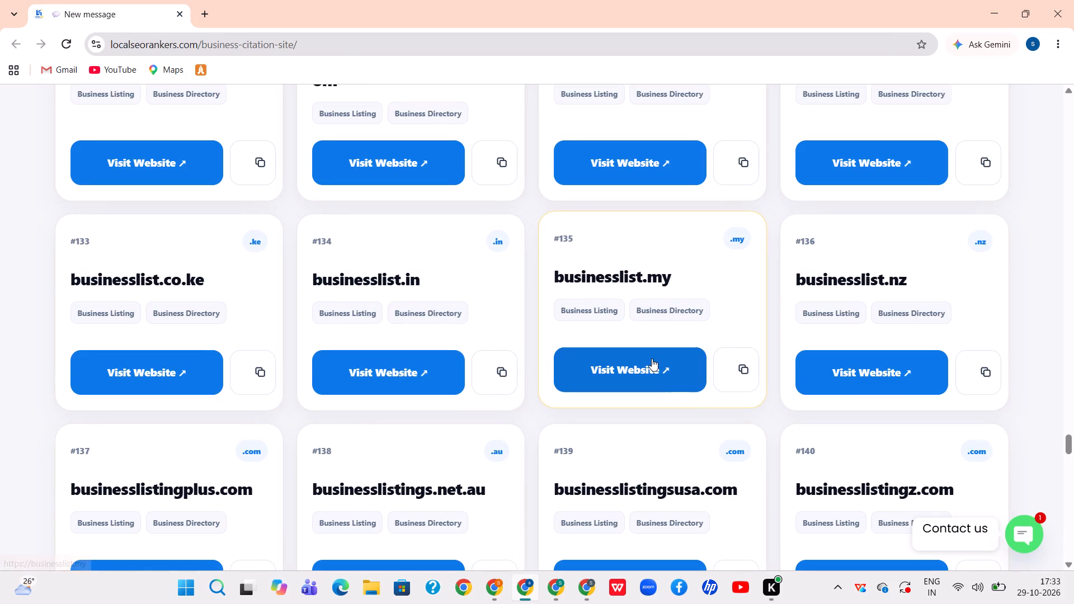
Visit businesslist.my from the citation list and open its new member sign-up page.
left_click(652, 358)
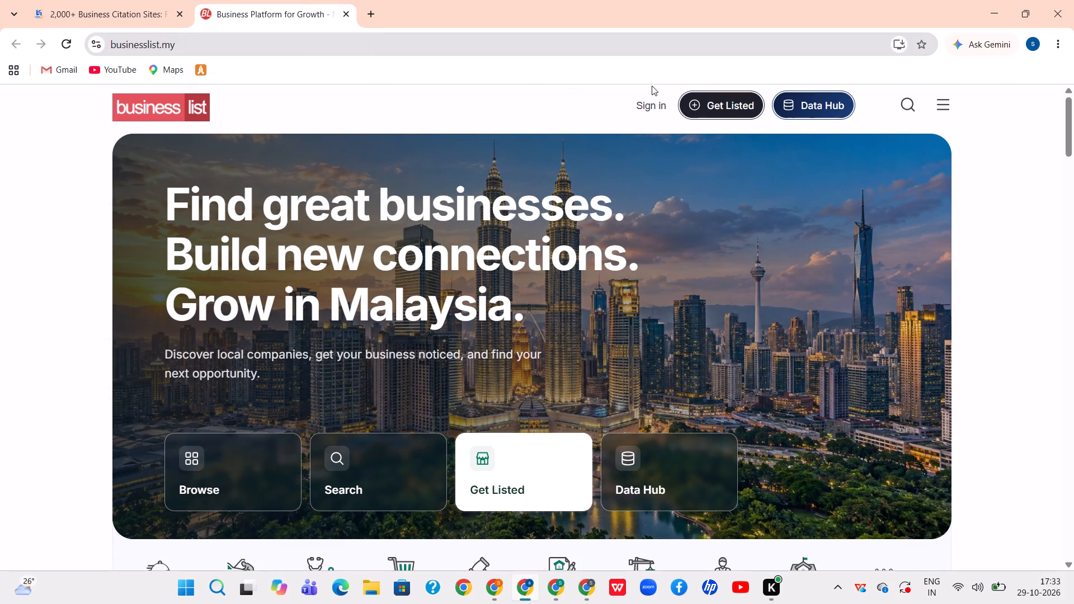
left_click(648, 109)
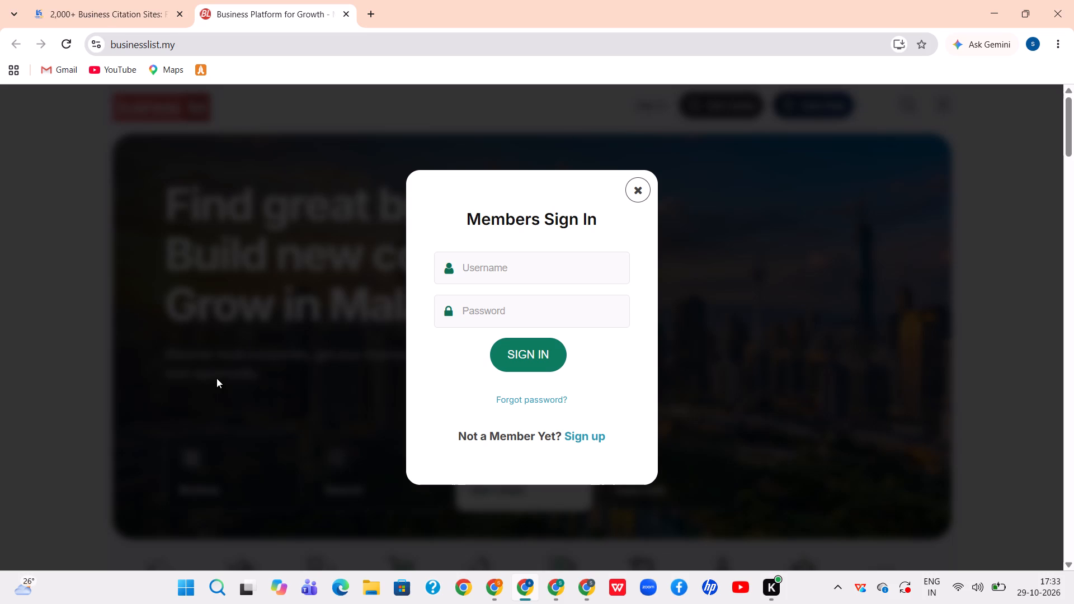
left_click(604, 435)
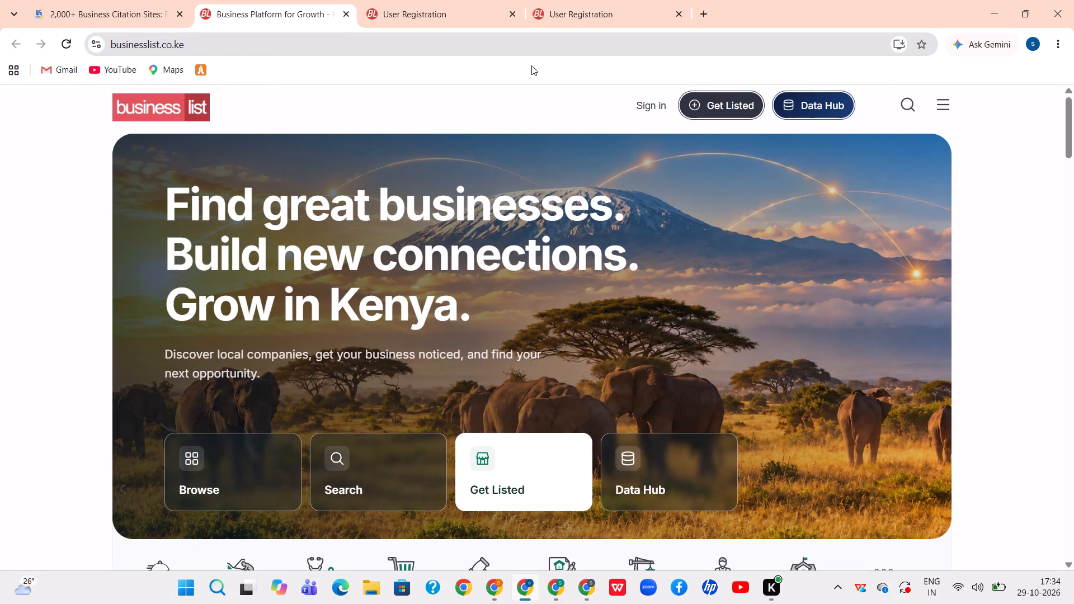
Start adding a listing on businesslist.co.ke with the ITCampusGuru account, review the payment options, and close the site.
left_click(660, 101)
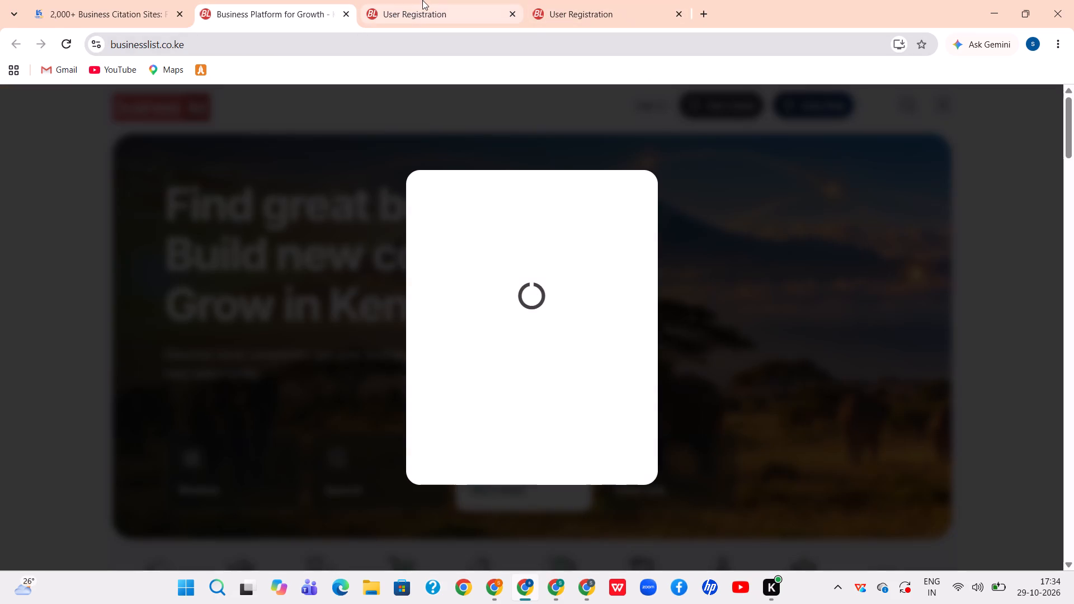
left_click(434, 0)
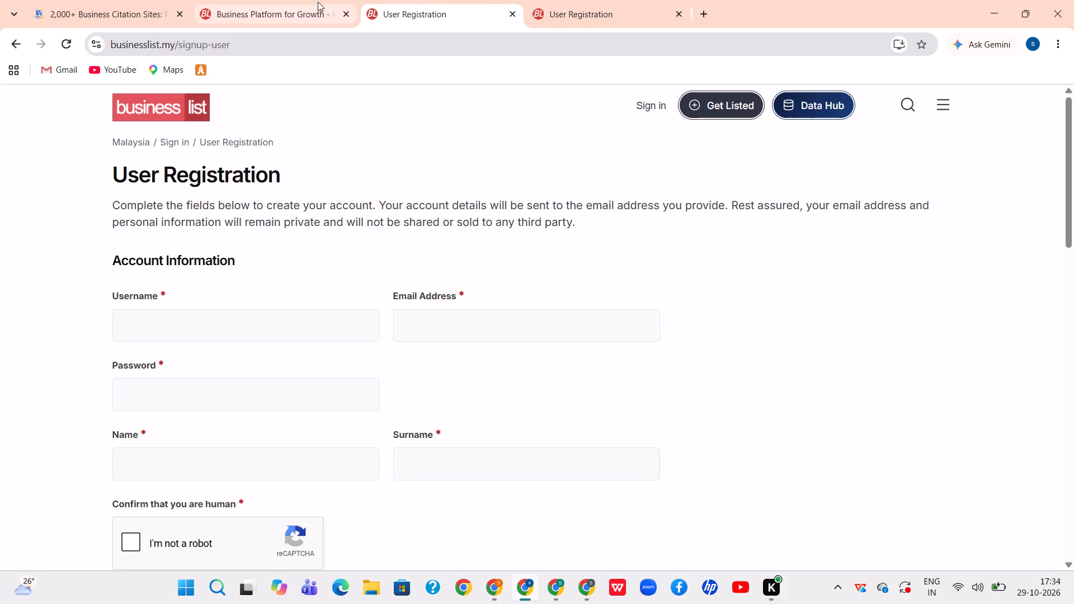
left_click(318, 2)
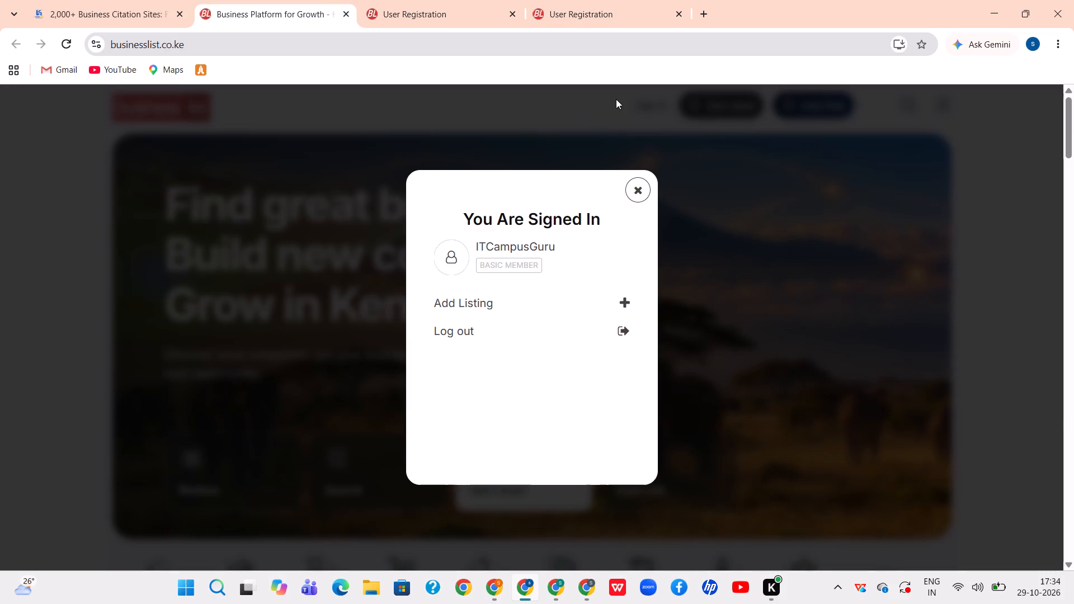
left_click(616, 99)
left_click(647, 109)
left_click(461, 308)
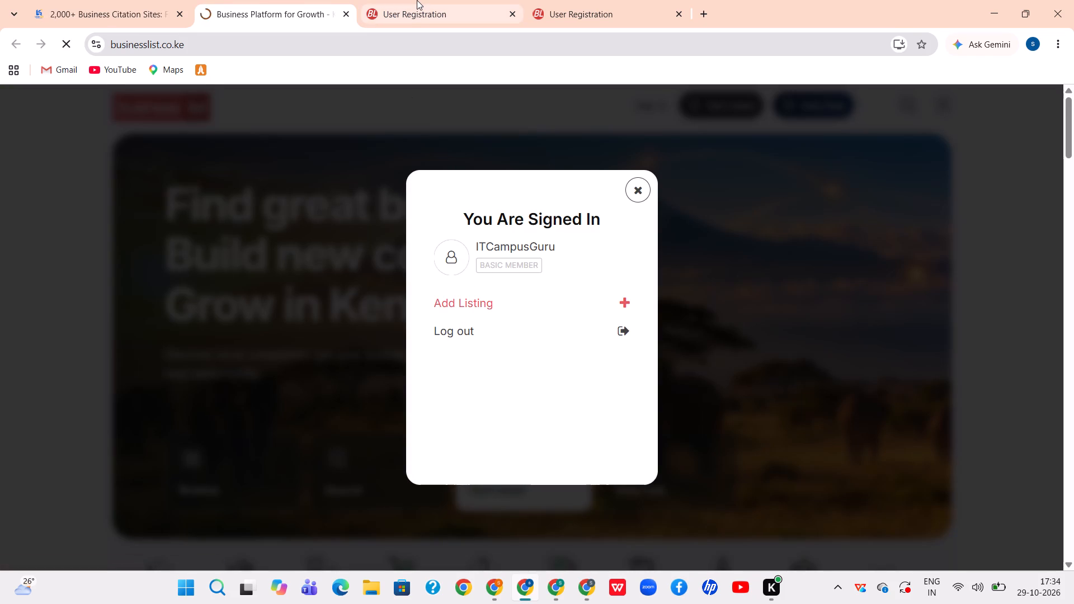
scroll(335, 298, "down", 2)
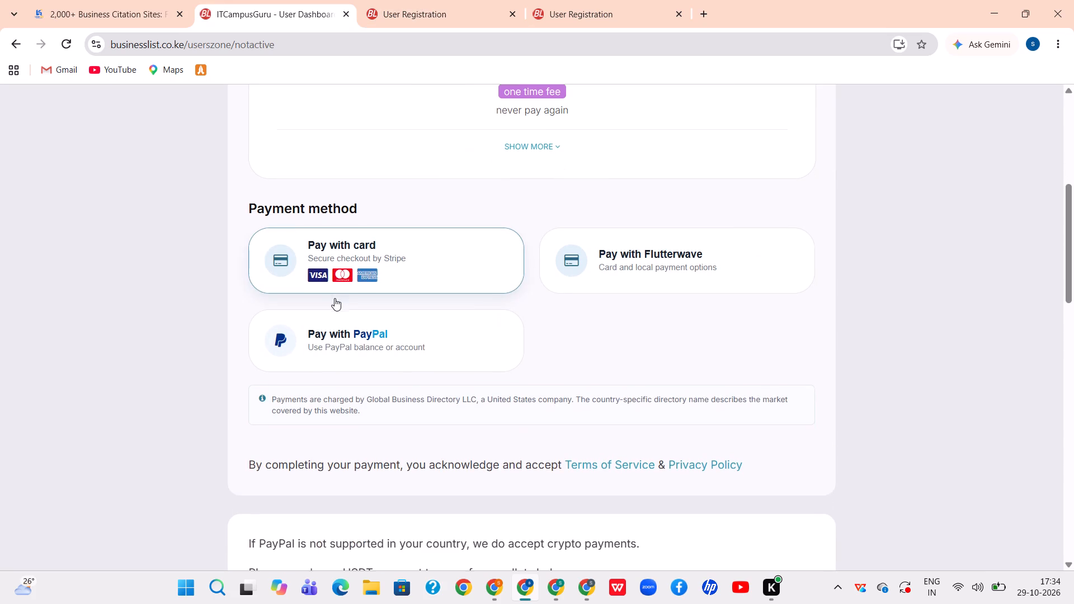
scroll(335, 298, "down", 1)
left_click(396, 0)
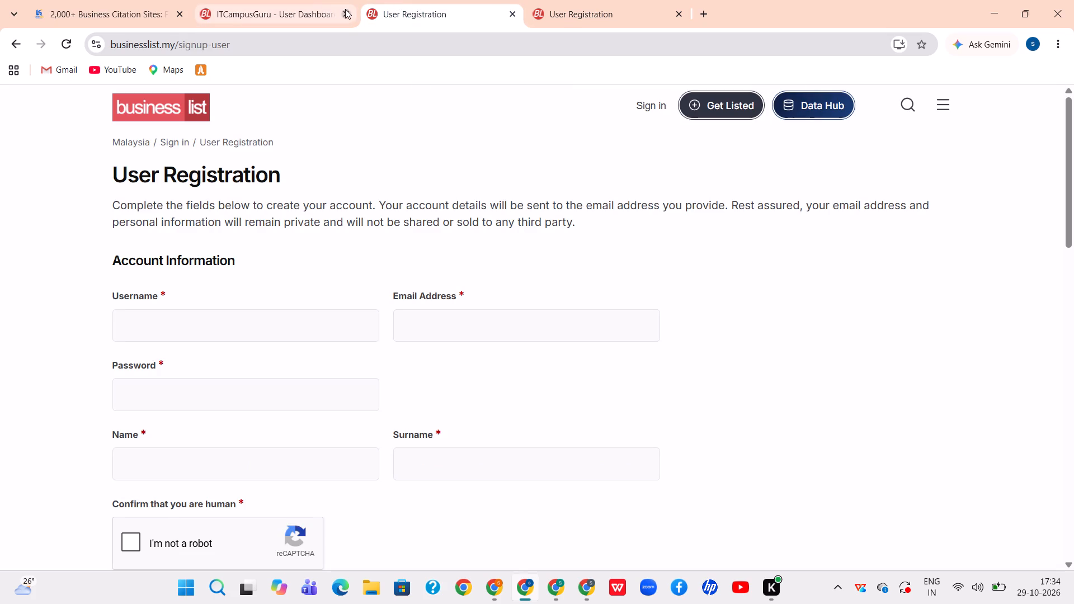
left_click(347, 11)
Check businessintelligencelist.com, businessizze.com and businessja.com from the citation list, closing each site after viewing.
left_click(48, 1)
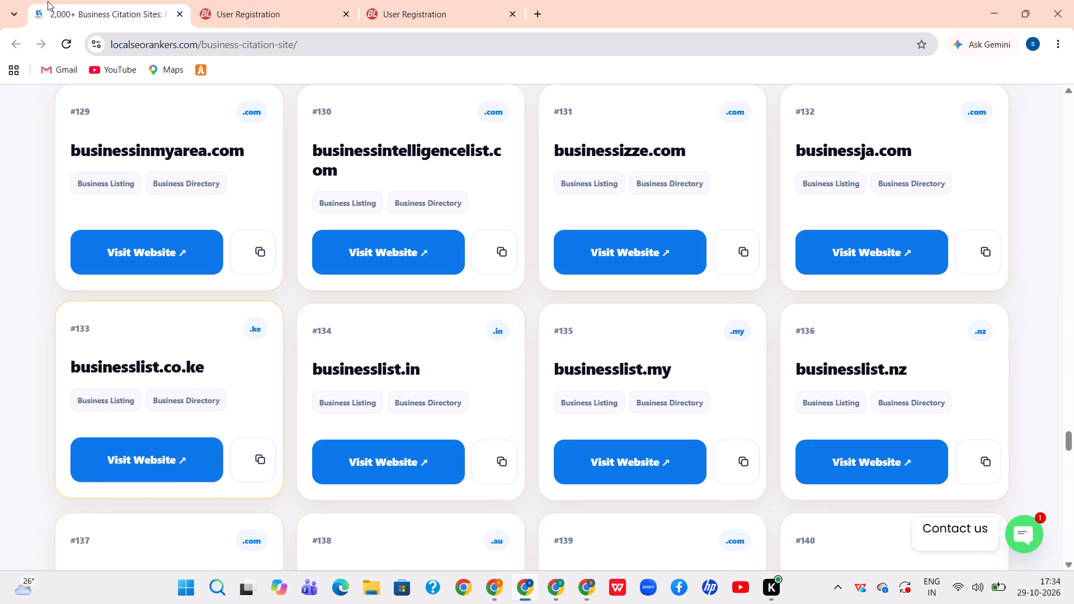
left_click(375, 267)
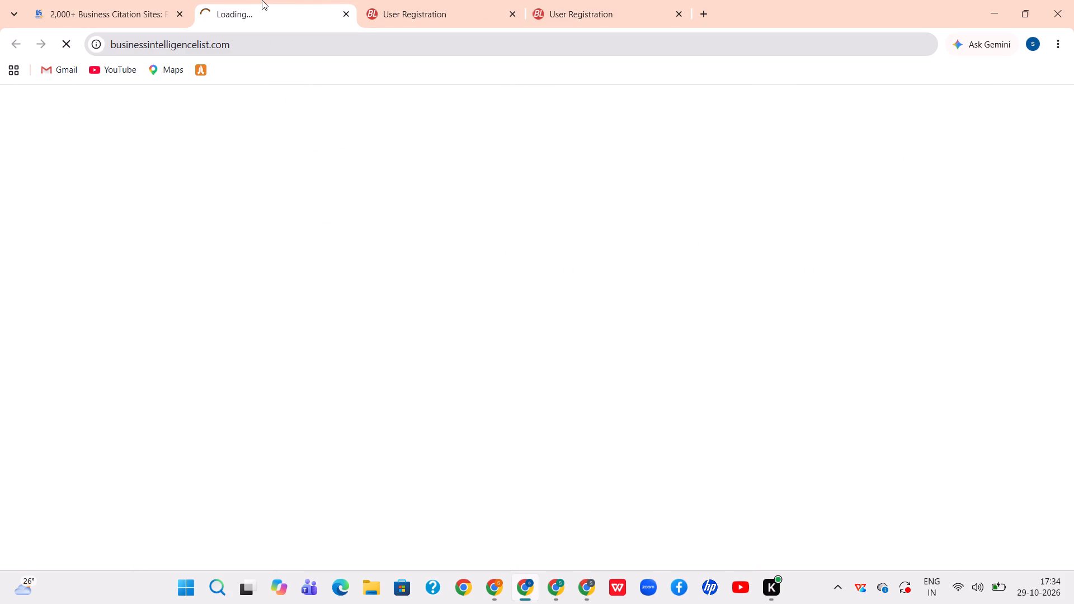
left_click_drag(262, 0, 654, 5)
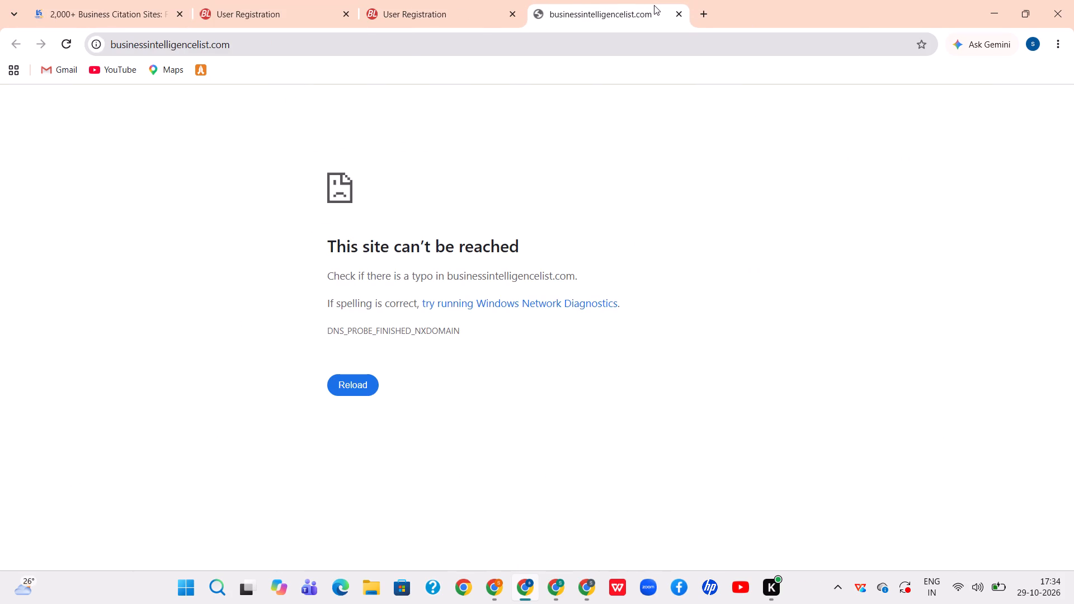
left_click(681, 16)
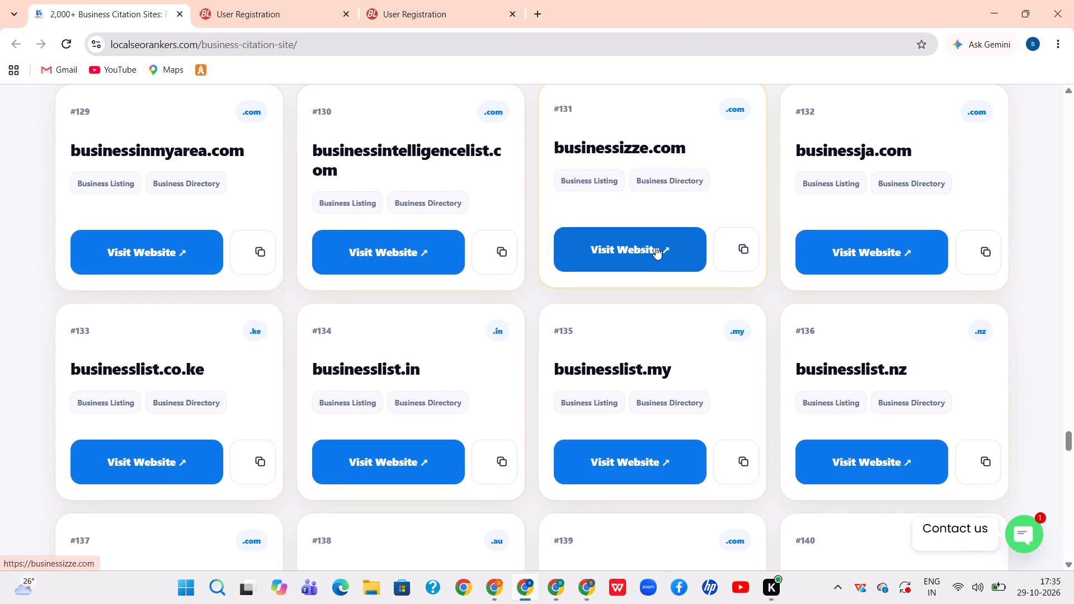
left_click(656, 247)
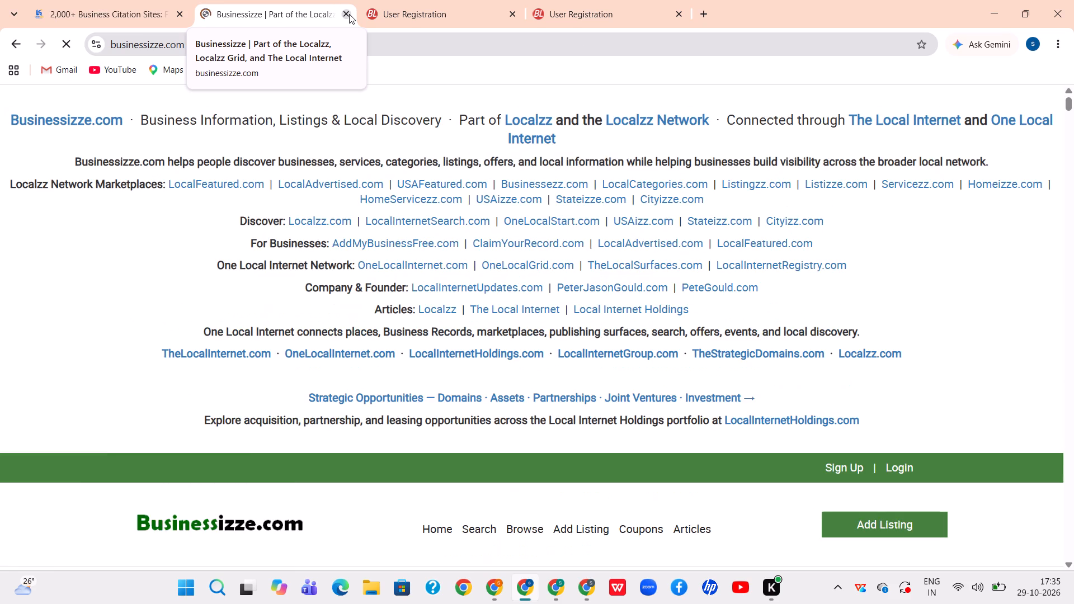
left_click(349, 14)
left_click(822, 255)
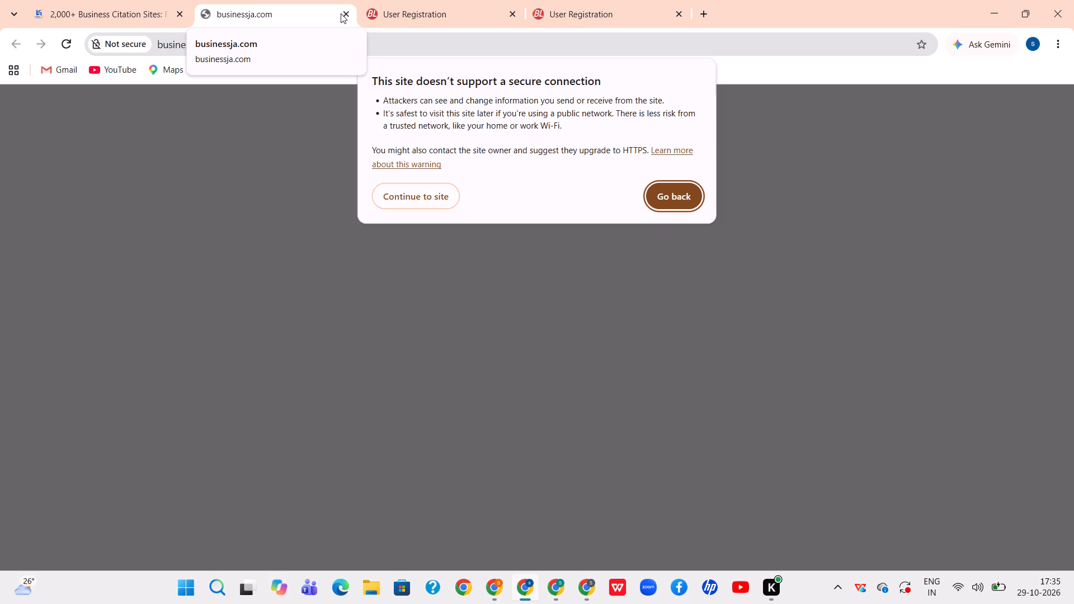
left_click(343, 15)
Review the joining plans on businessified.com for a free listing option, and close the site.
scroll(252, 402, "up", 4)
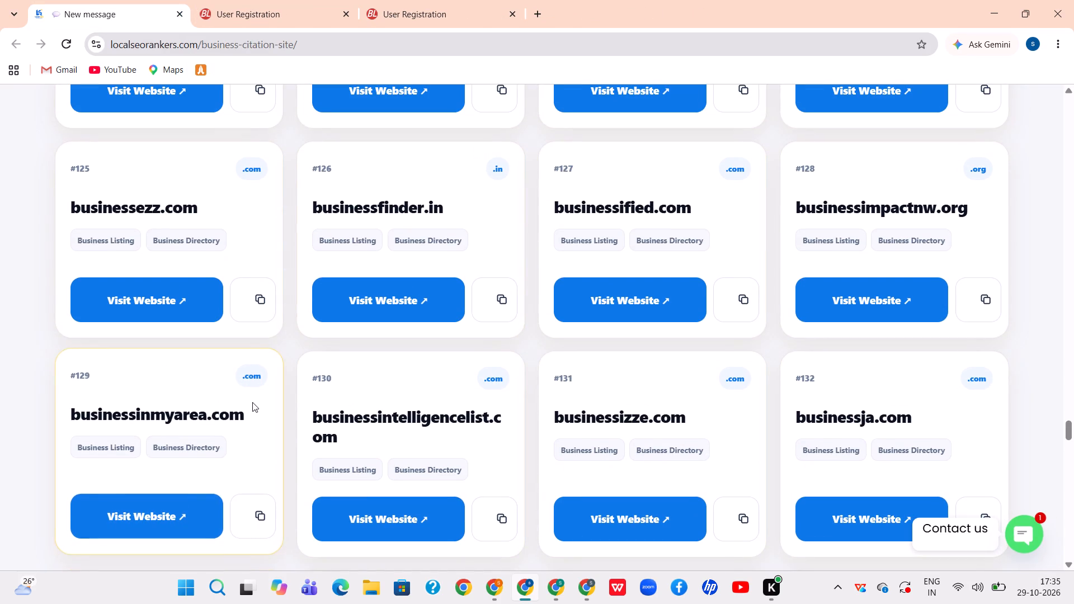
left_click(606, 278)
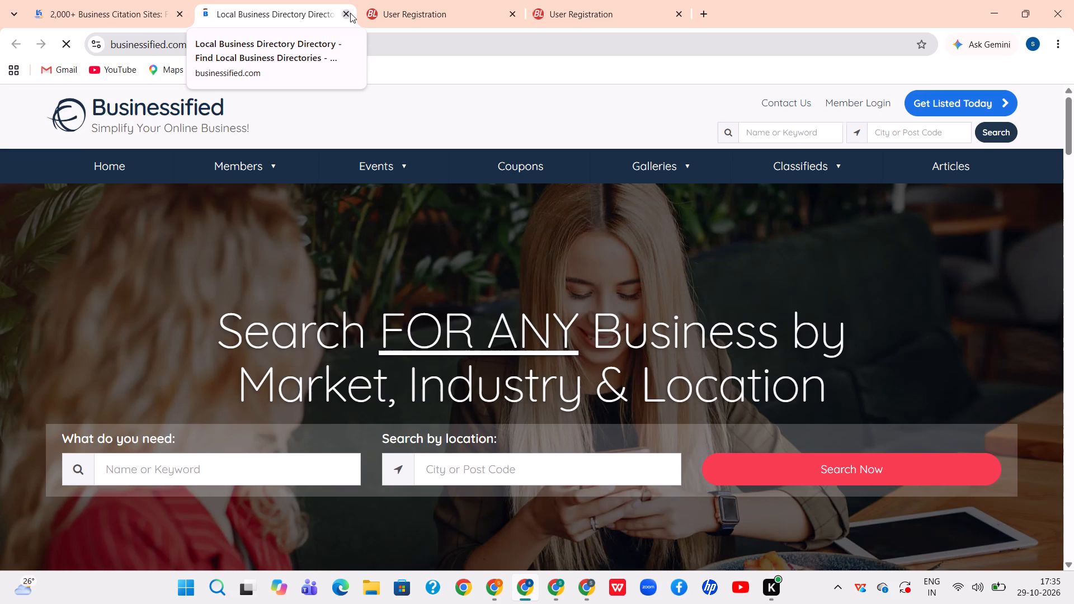
left_click(944, 99)
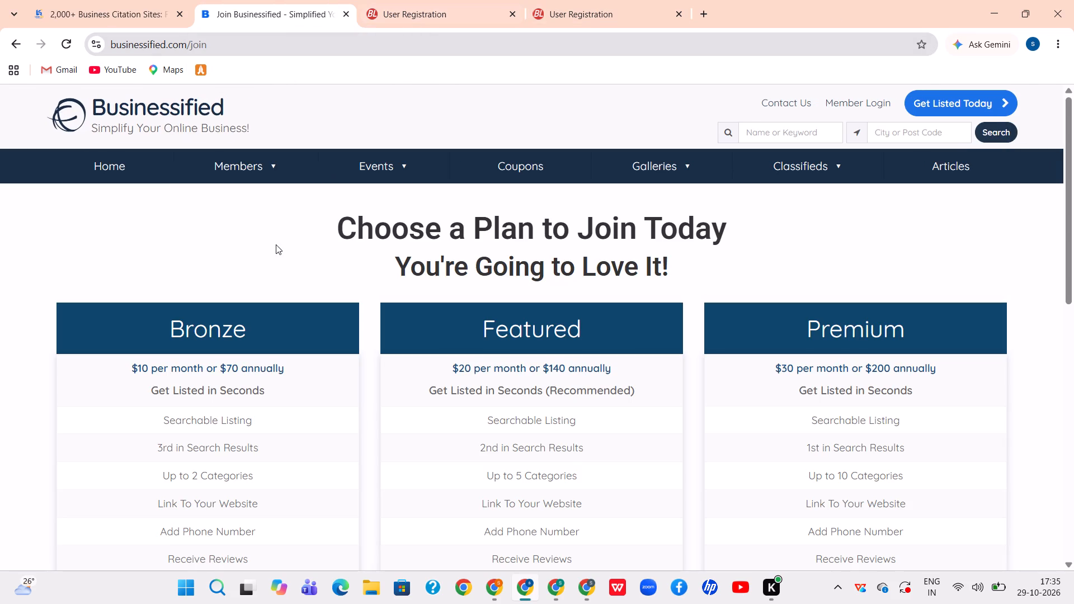
scroll(276, 244, "down", 3)
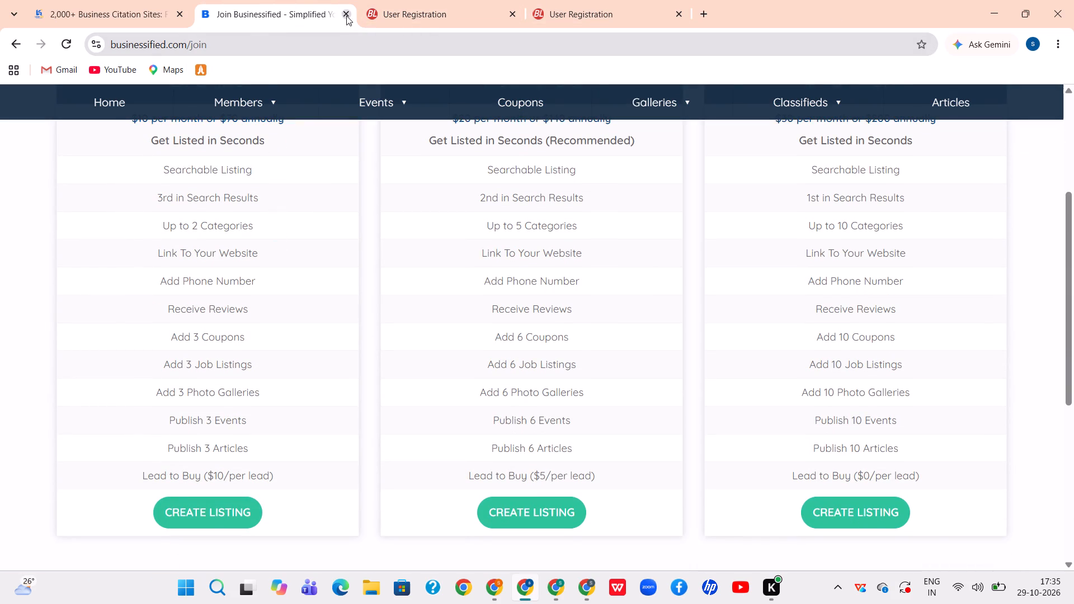
left_click(346, 16)
Open businessfinder.in from the citation list and place its tab after the User Registration tabs.
left_click(394, 296)
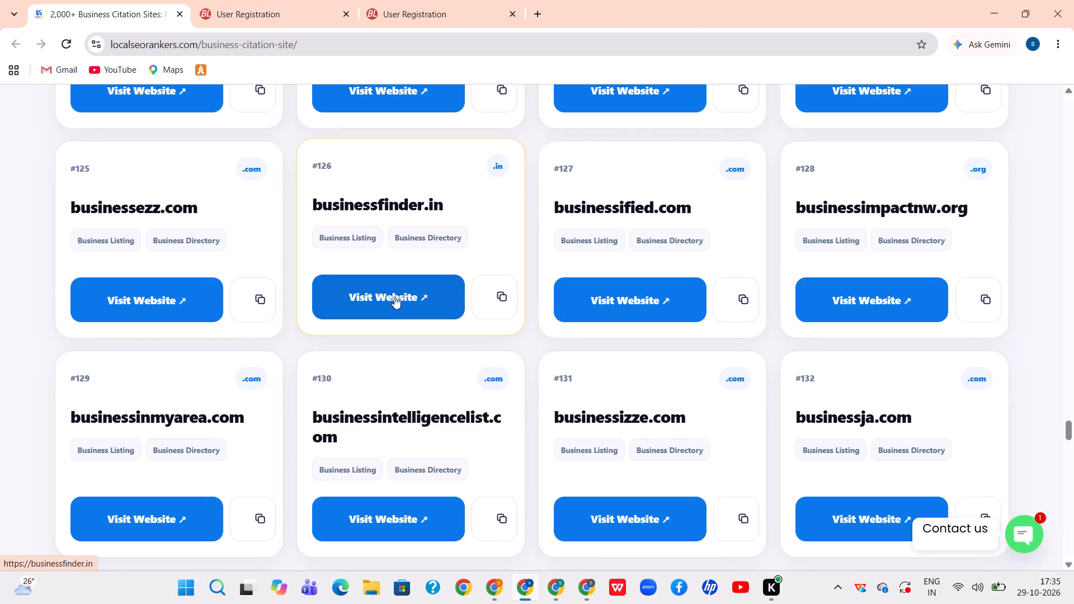
left_click_drag(258, 1, 549, 1)
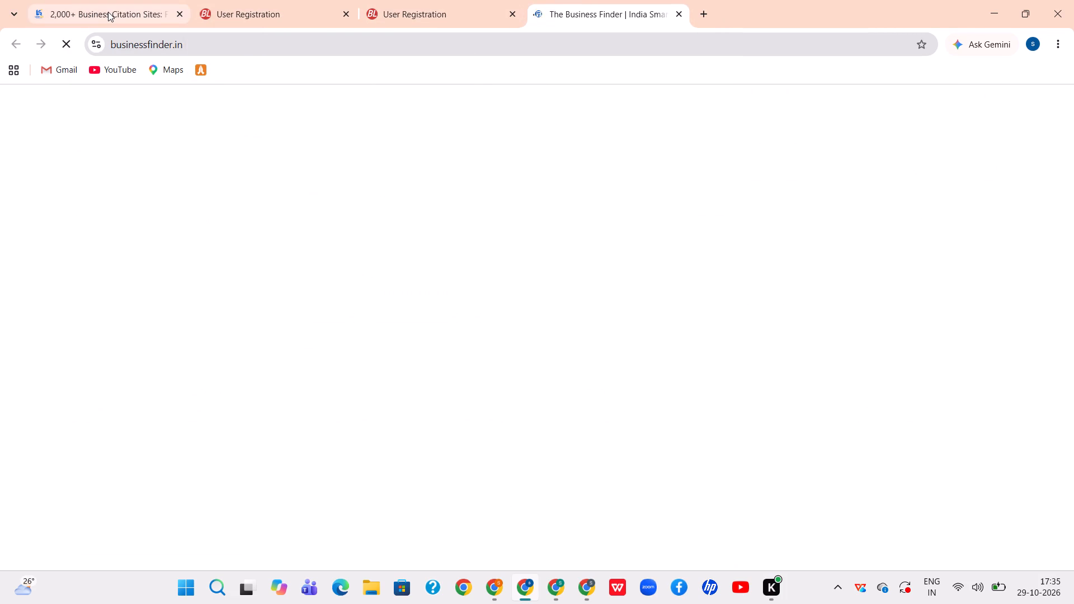
Return to the citation list, try opening businessezz.com, and close it.
left_click(25, 0)
left_click(73, 0)
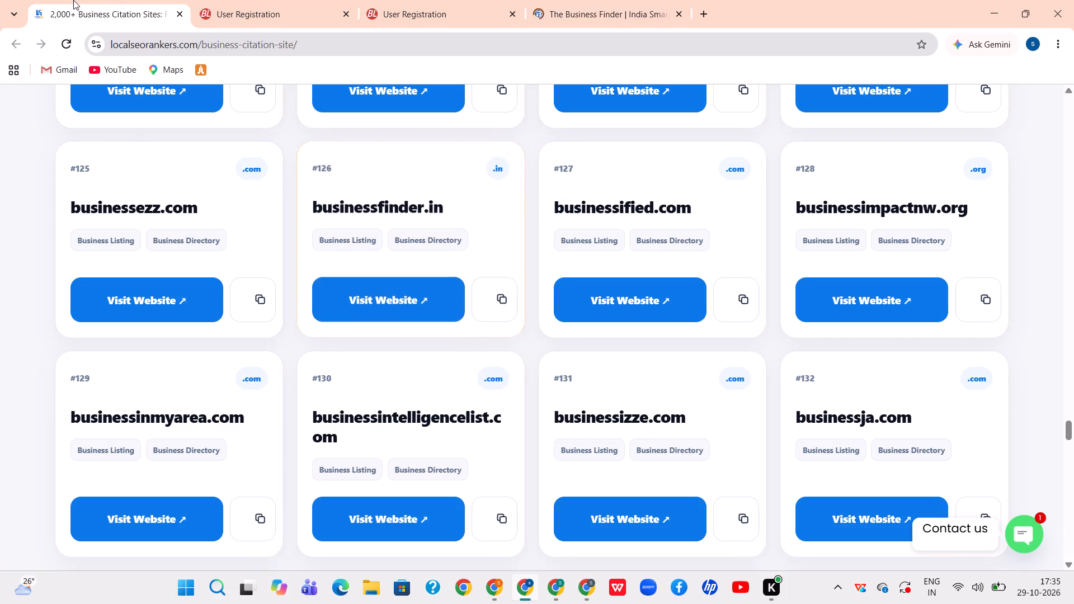
left_click(158, 296)
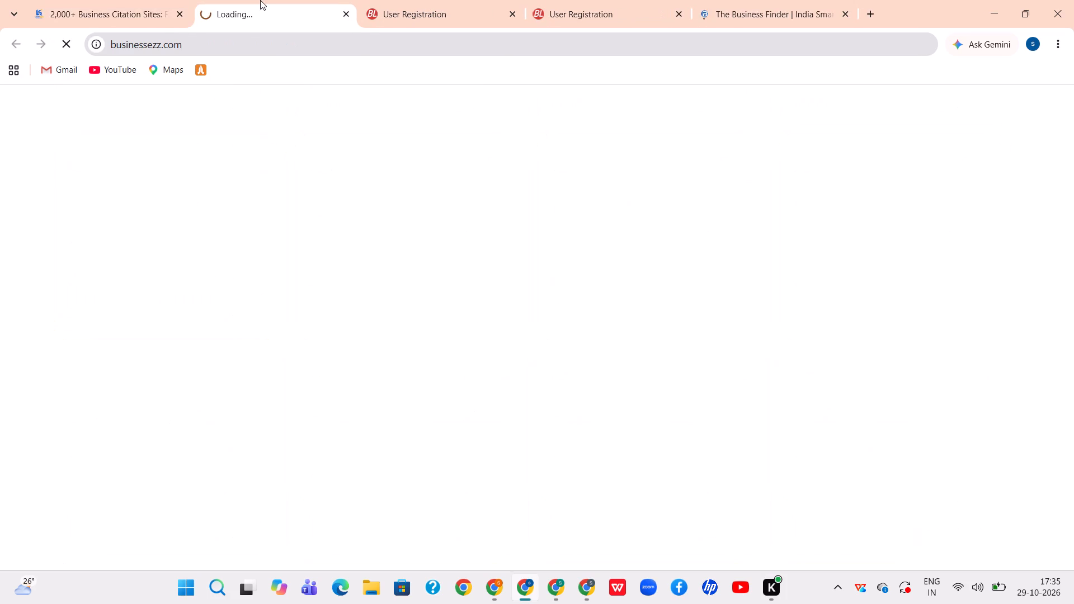
left_click_drag(262, 0, 815, 2)
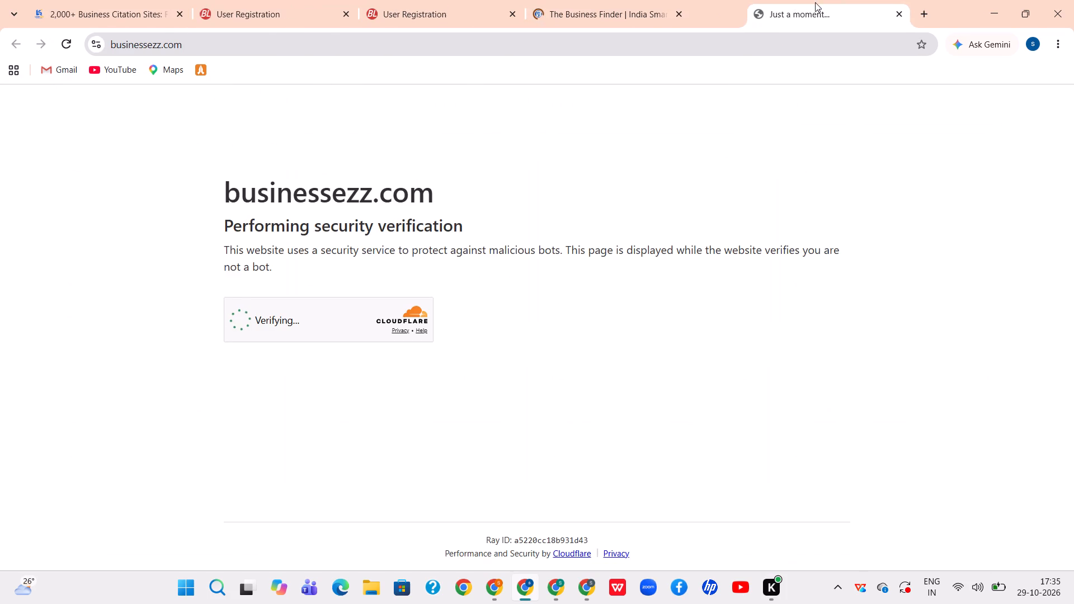
left_click_drag(815, 2, 814, 3)
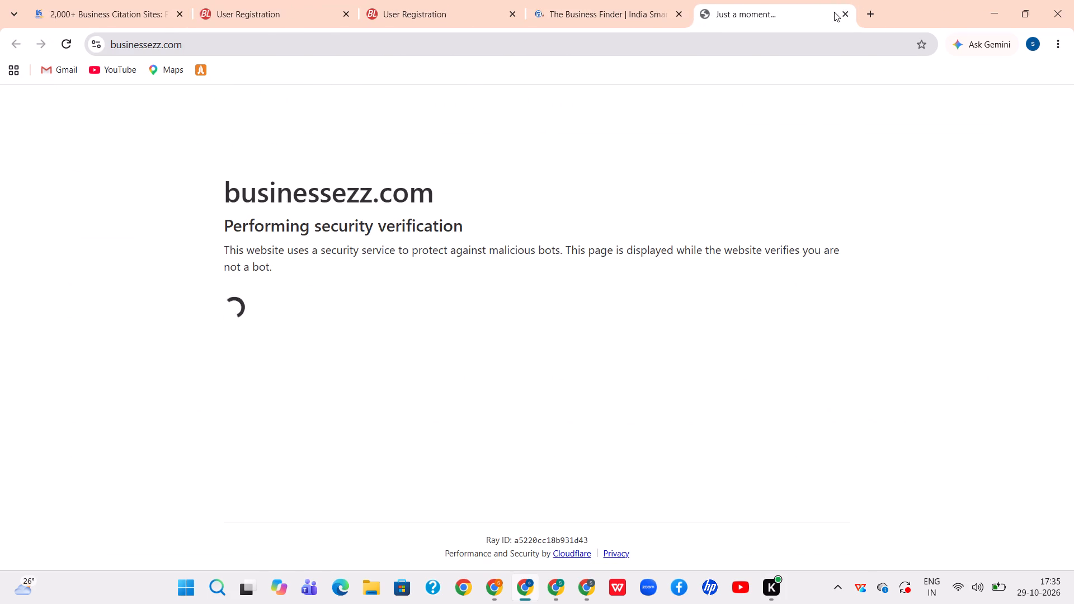
left_click(842, 12)
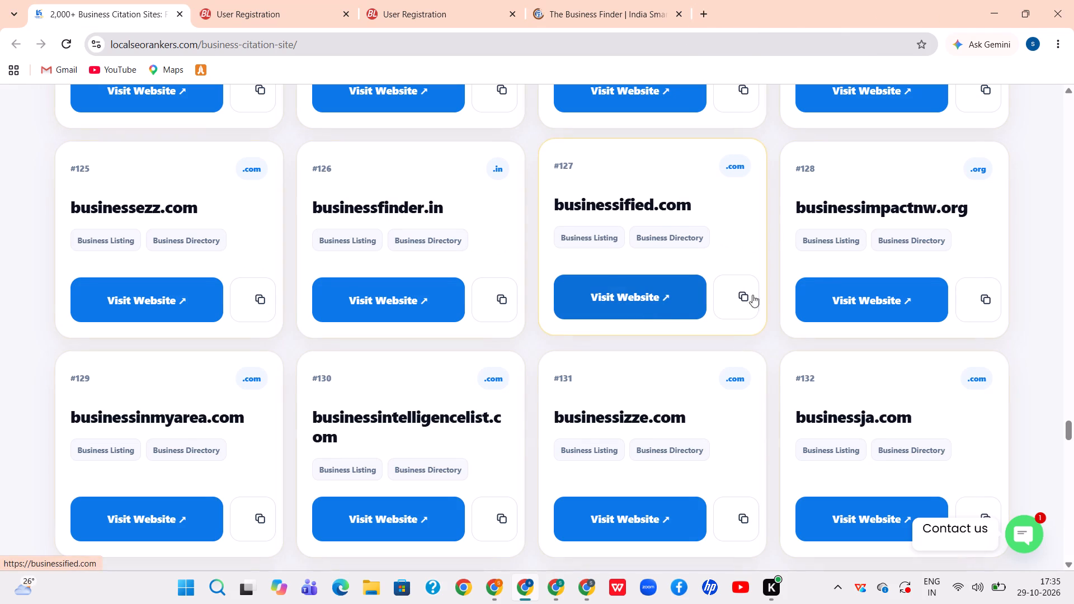
Check businessimpactnw.org from the citation list and close the site.
left_click(904, 290)
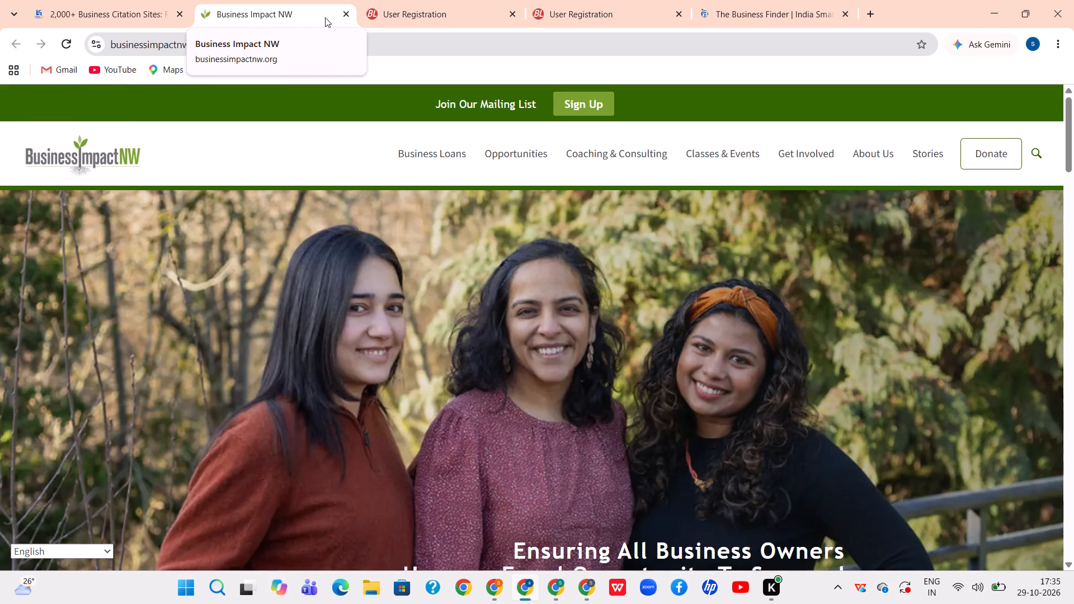
left_click(346, 16)
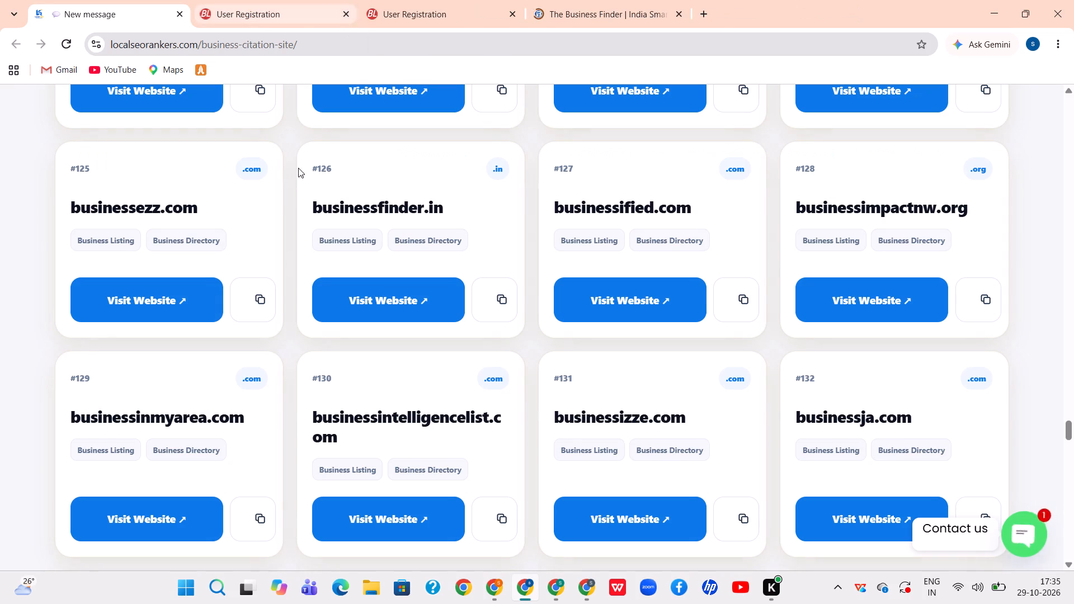
Open businesslocal.co.nz from further down the citation list, review its List with Us page, and close the site.
scroll(240, 304, "up", 3)
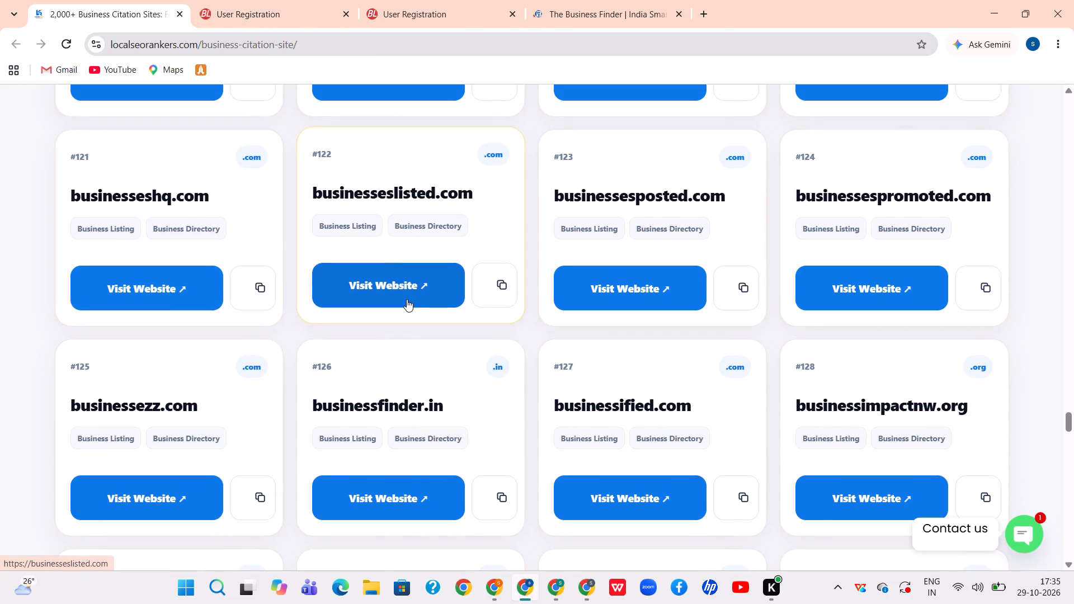
scroll(407, 299, "down", 10)
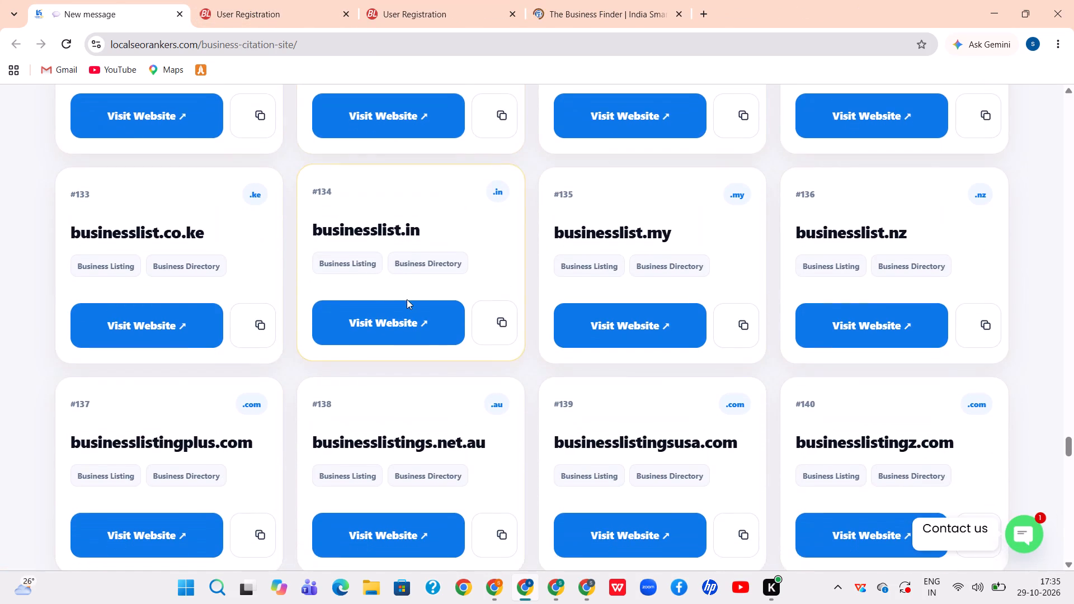
scroll(407, 299, "down", 2)
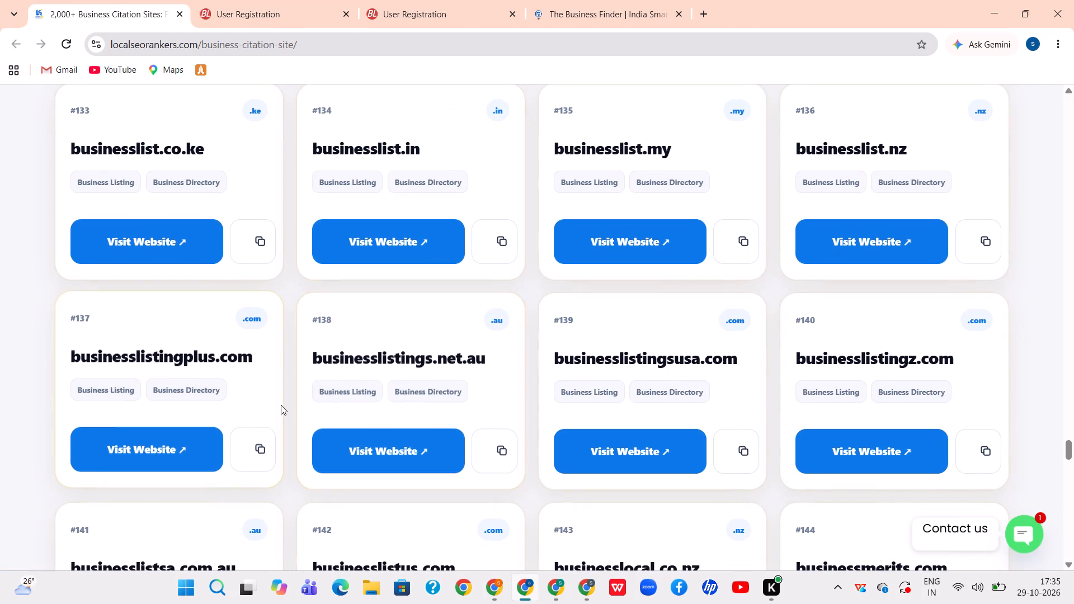
scroll(281, 405, "down", 3)
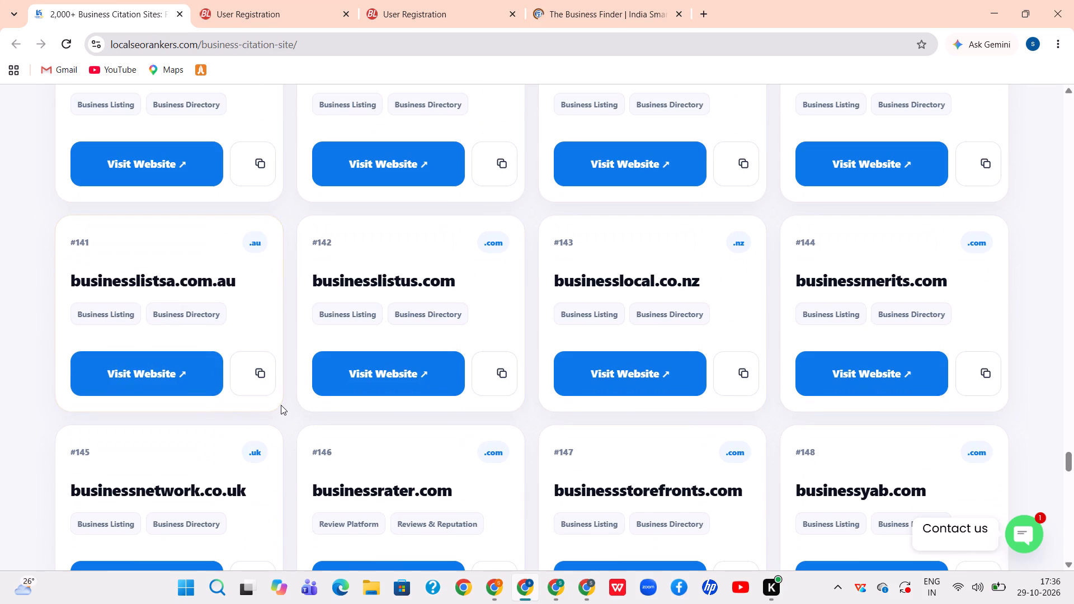
scroll(281, 405, "down", 2)
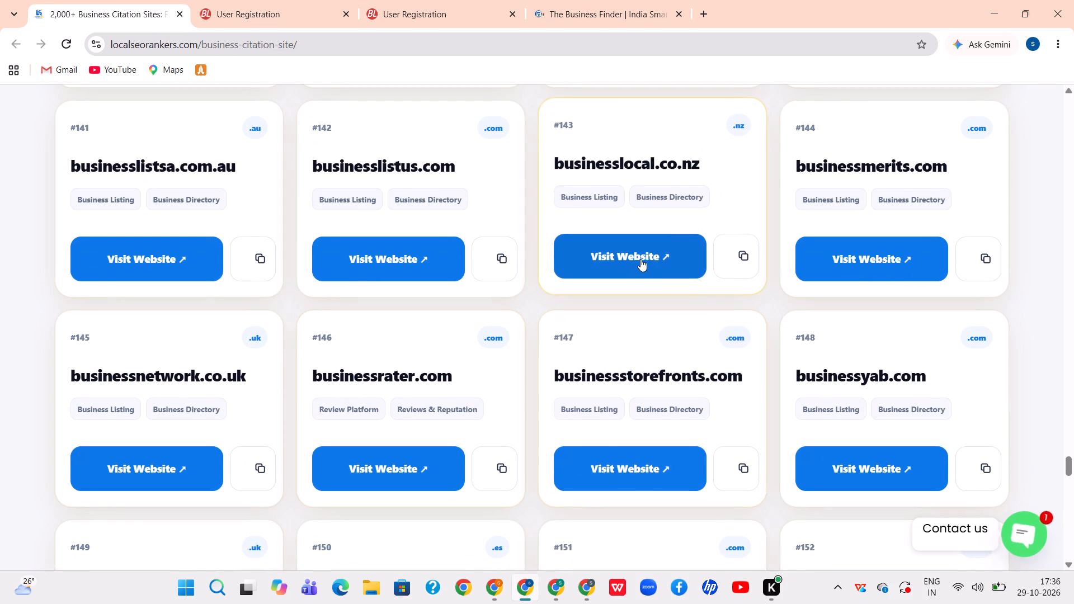
left_click(661, 243)
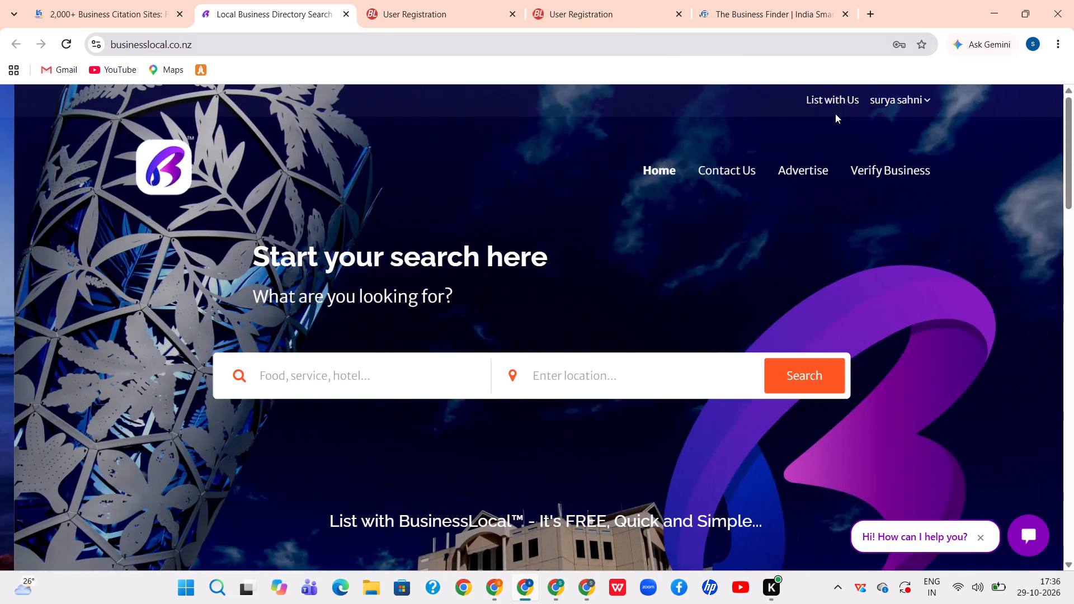
left_click(828, 99)
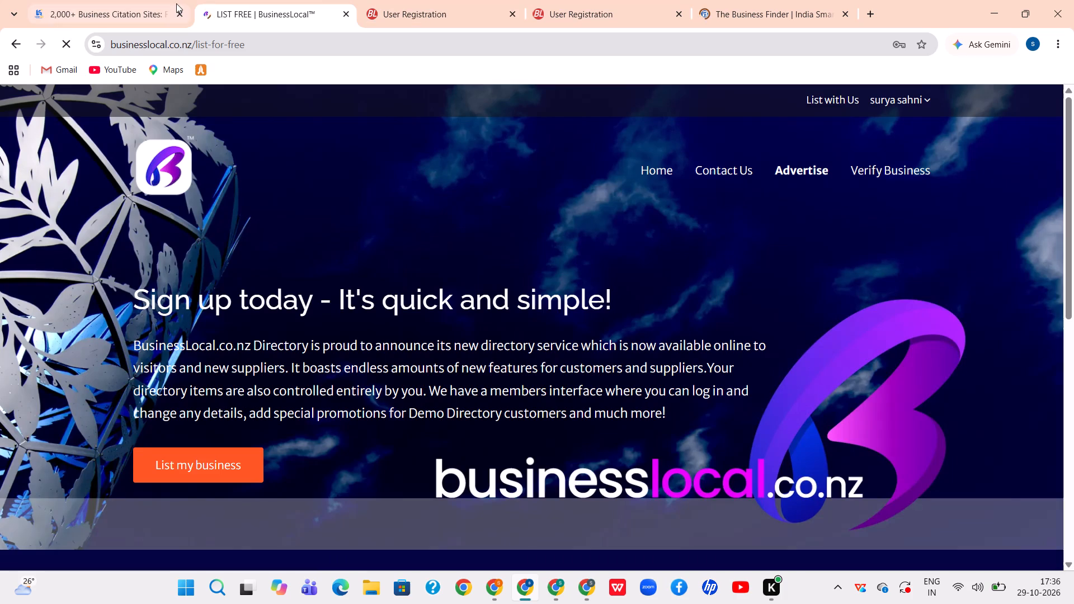
scroll(216, 402, "down", 1)
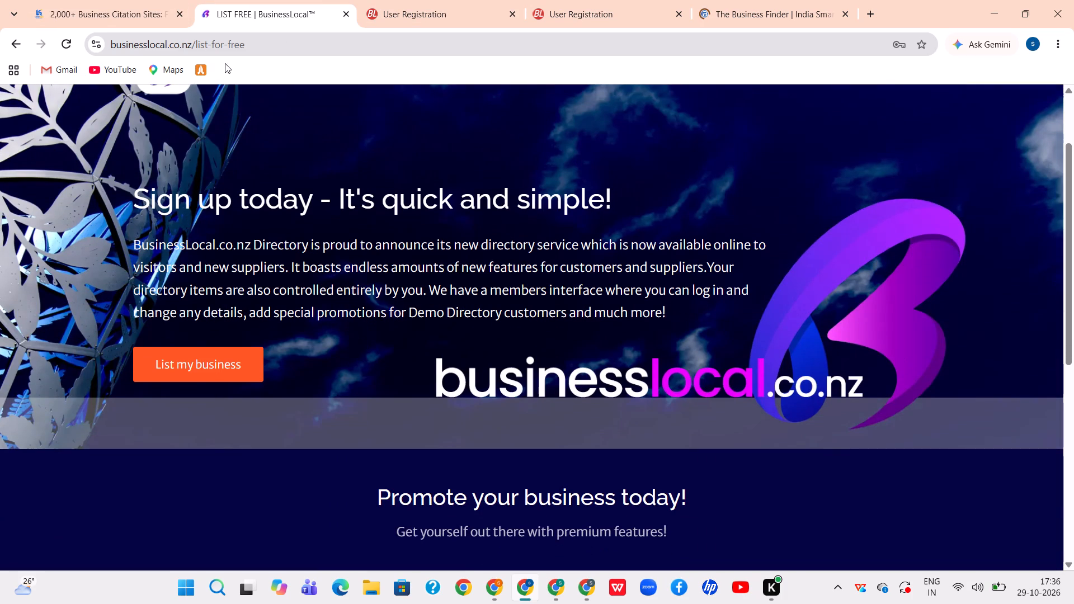
left_click(345, 13)
Check businessmerits.com from the citation list and close the site.
scroll(259, 400, "down", 1)
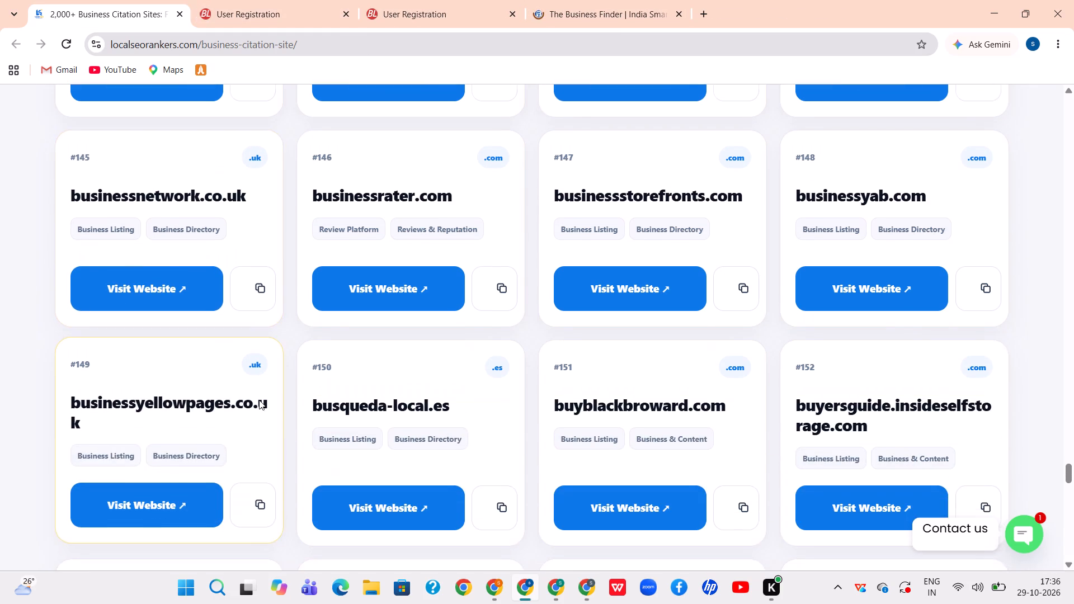
scroll(259, 400, "down", 1)
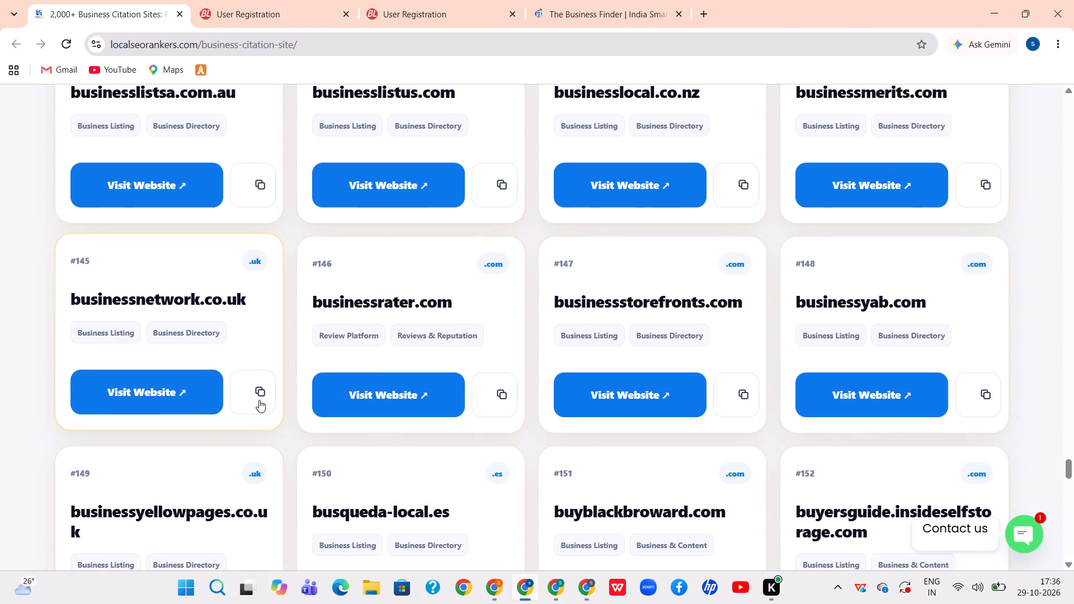
left_click(821, 177)
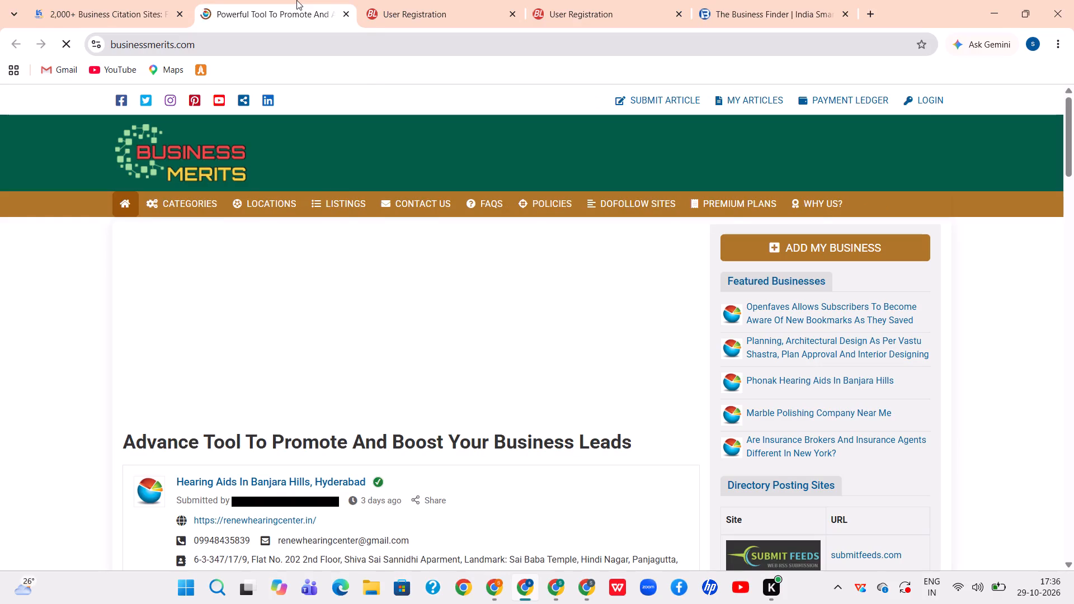
left_click(348, 14)
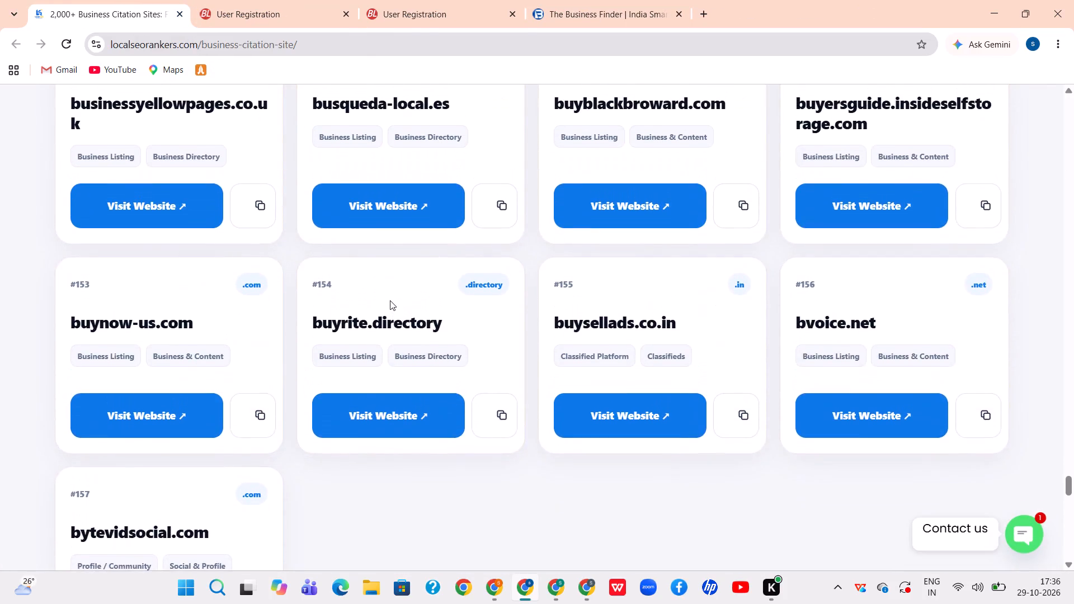
Open businessnetwork.co.uk from the citation list and place its tab last, after The Business Finder.
scroll(390, 300, "up", 3)
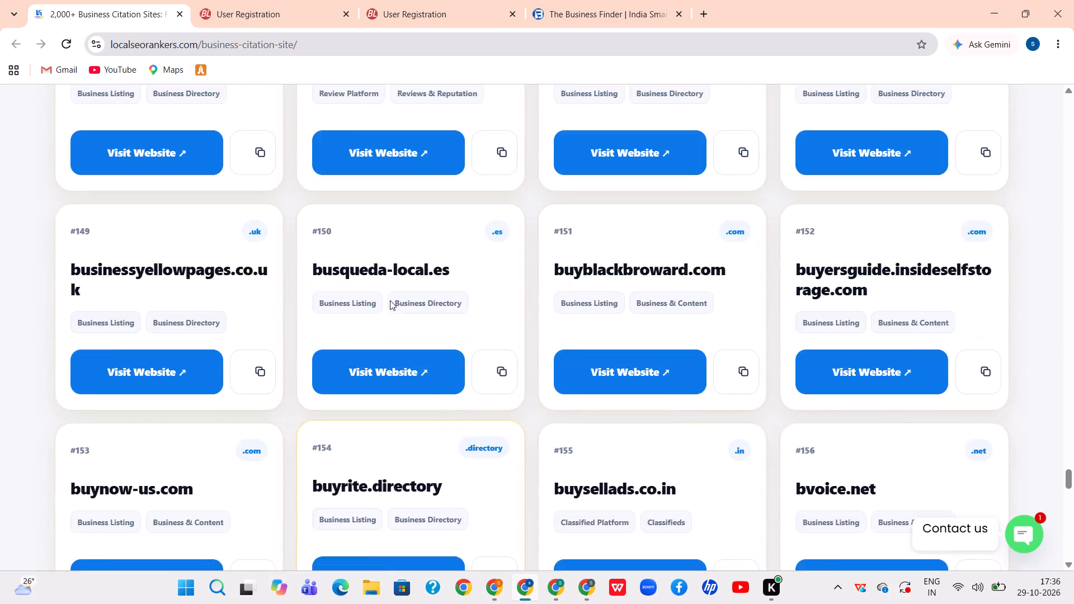
scroll(390, 300, "up", 1)
scroll(390, 300, "down", 1)
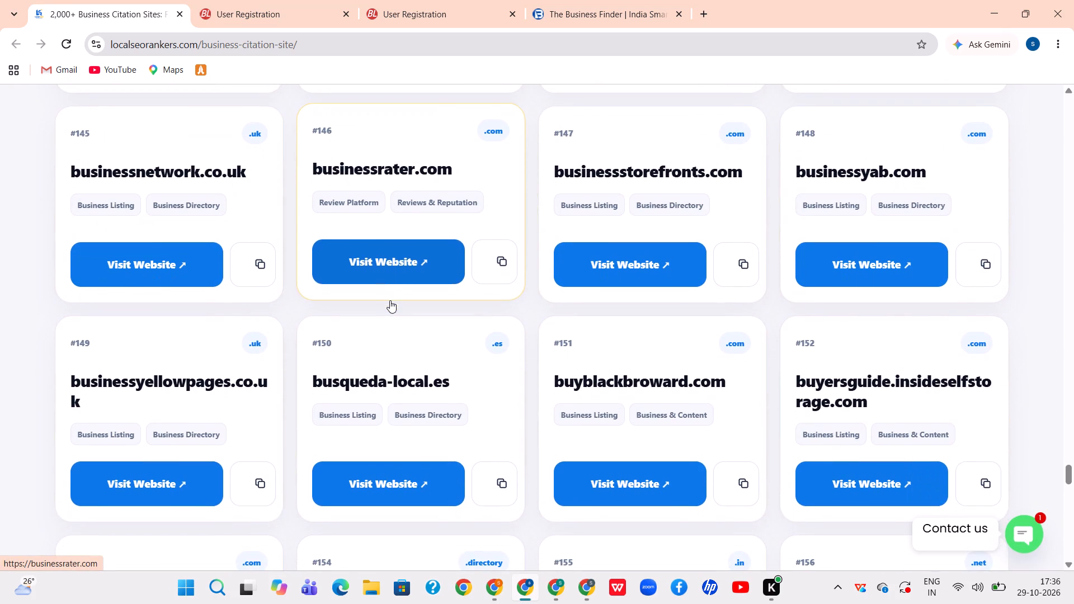
scroll(390, 300, "down", 2)
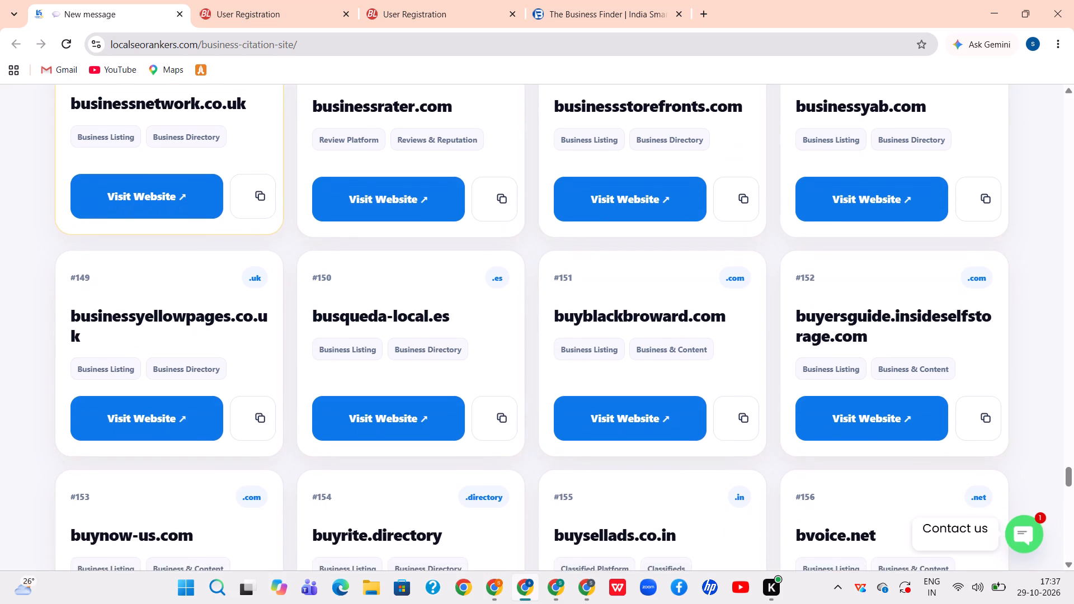
scroll(150, 161, "up", 1)
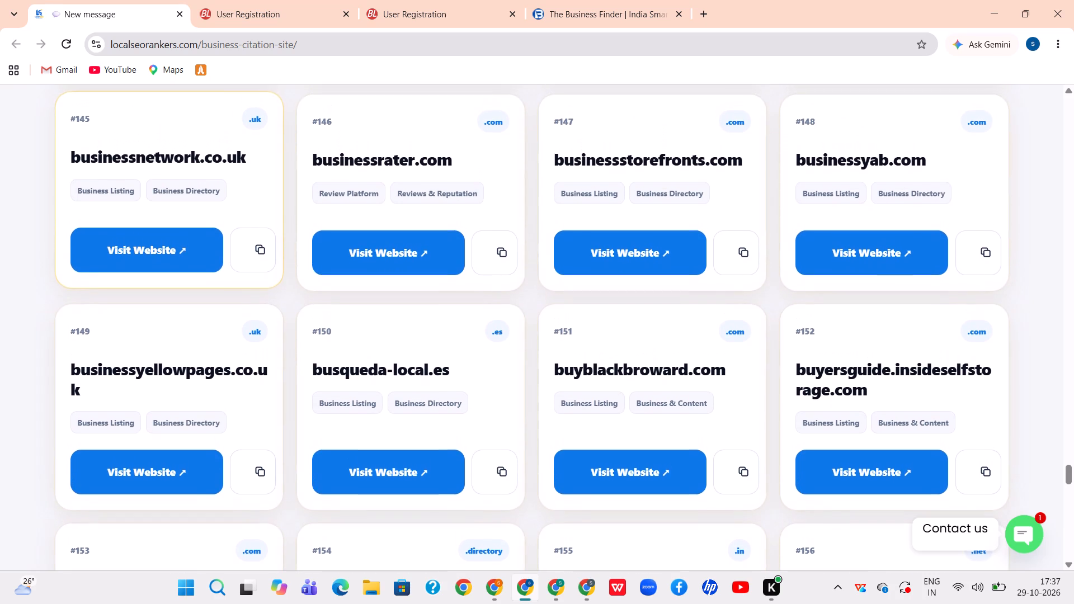
scroll(150, 161, "up", 1)
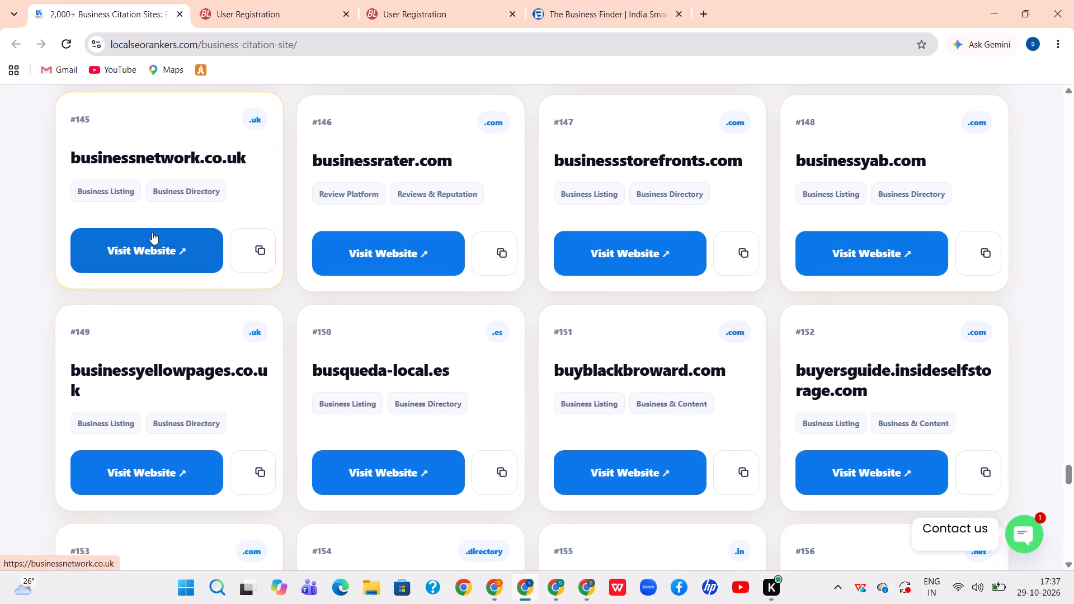
left_click(152, 248)
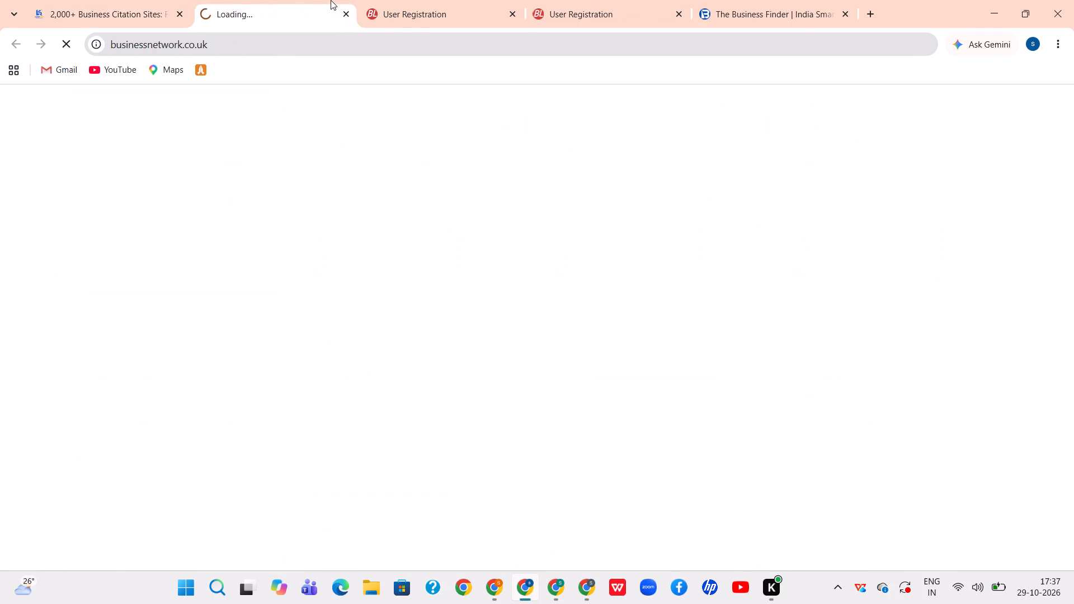
left_click_drag(331, 0, 797, 2)
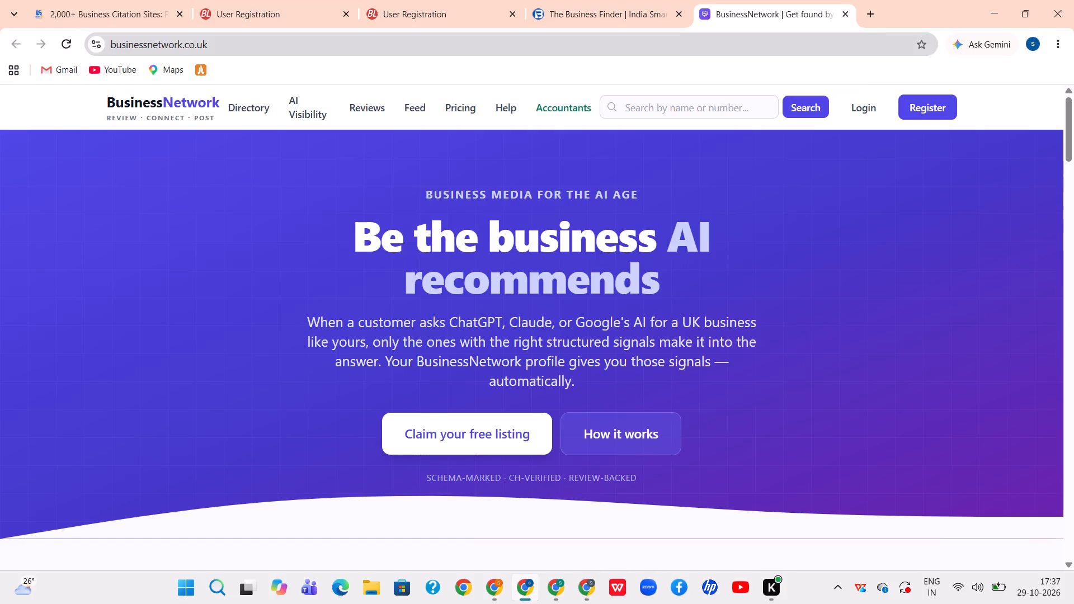
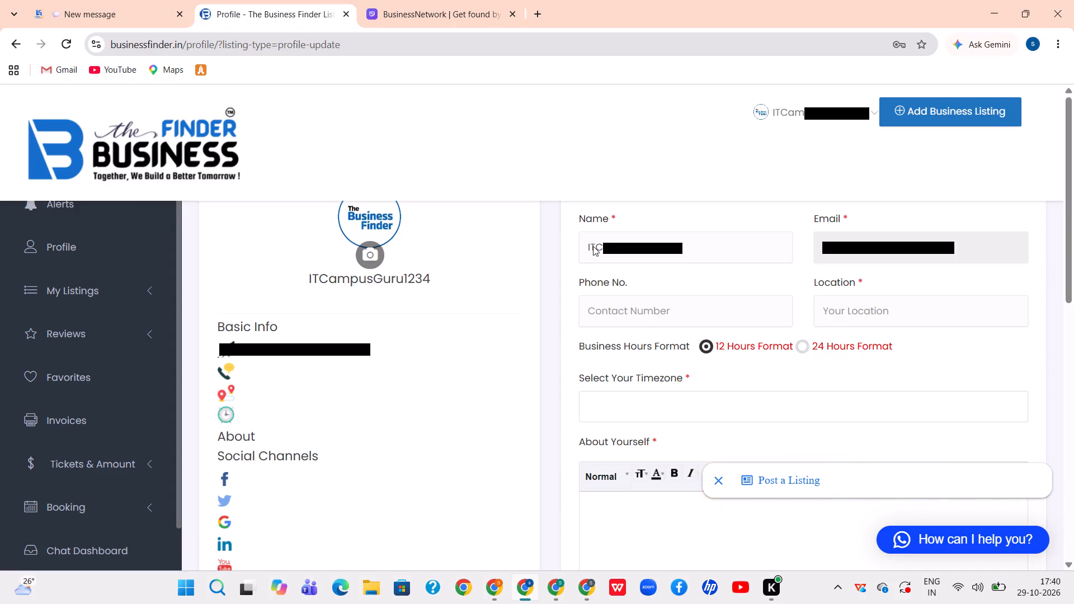
Start a new business listing on businessfinder.in using the Free Listing plan.
left_click(962, 110)
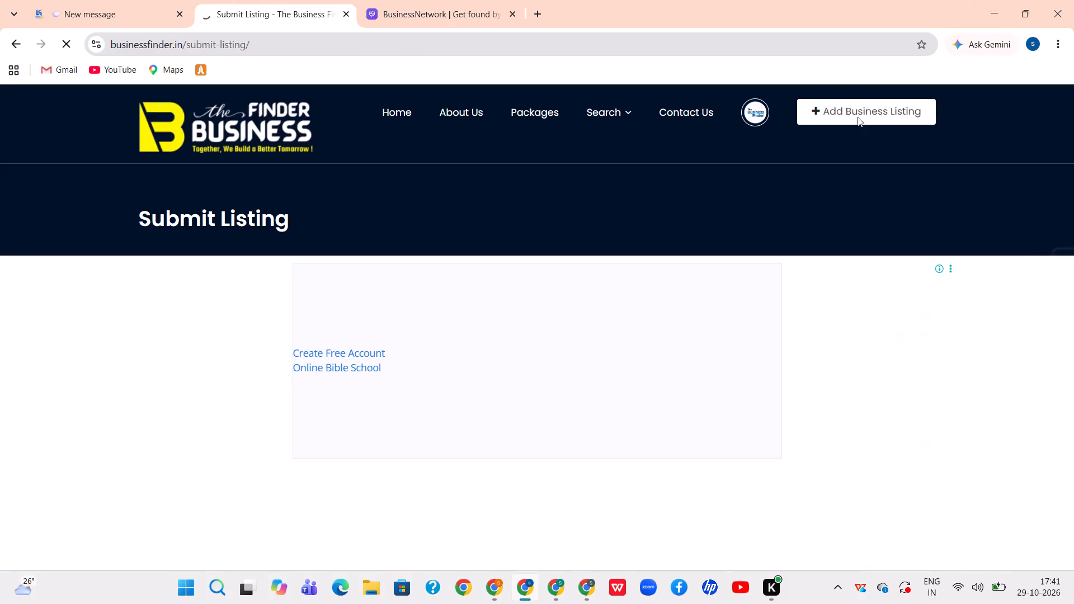
left_click(850, 111)
scroll(580, 266, "down", 6)
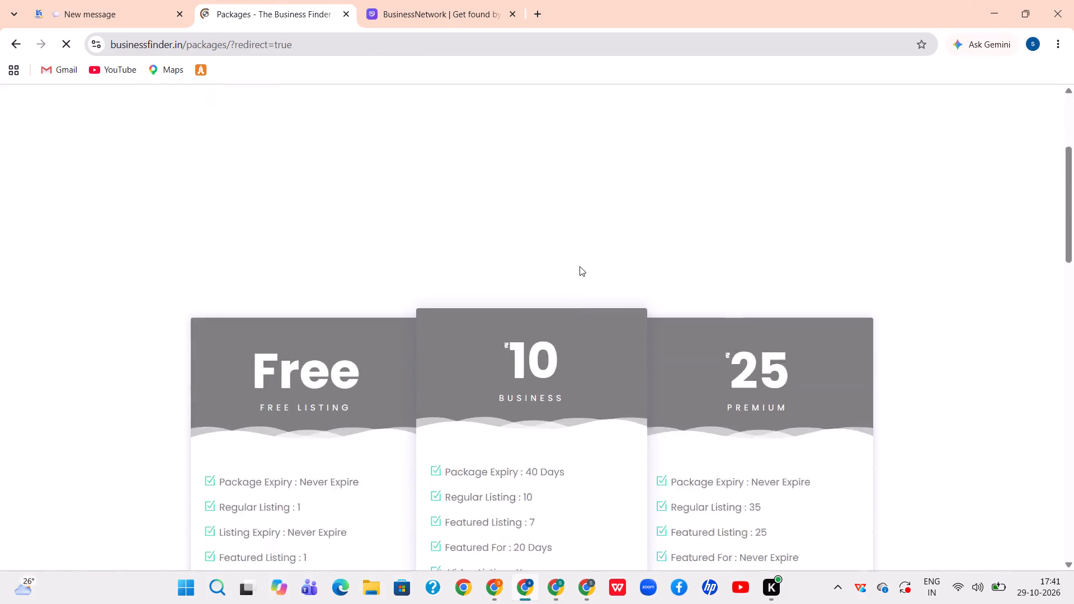
scroll(580, 266, "down", 2)
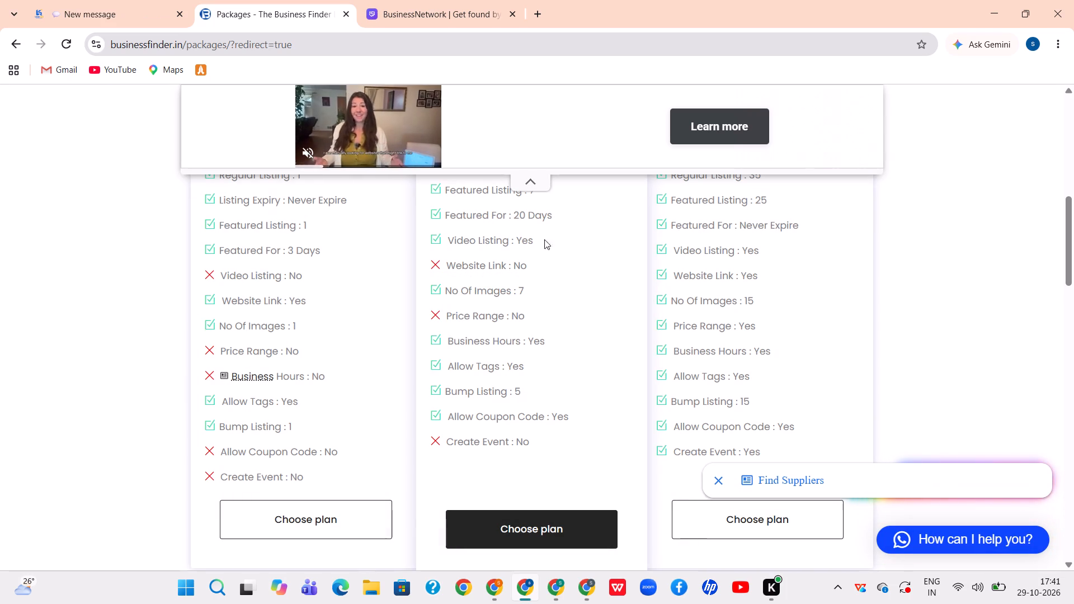
left_click(523, 187)
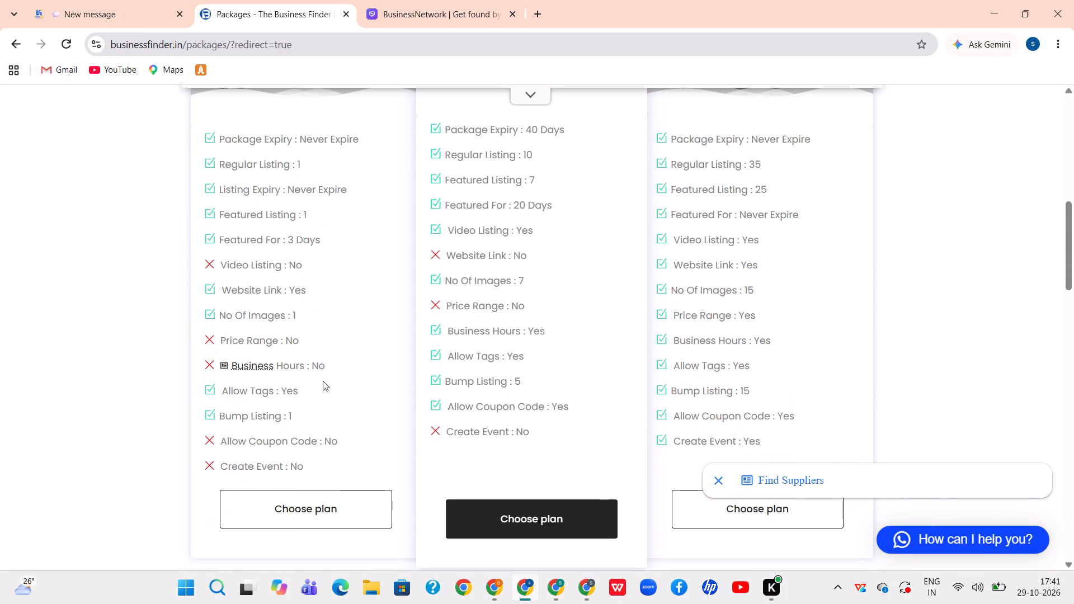
left_click(264, 506)
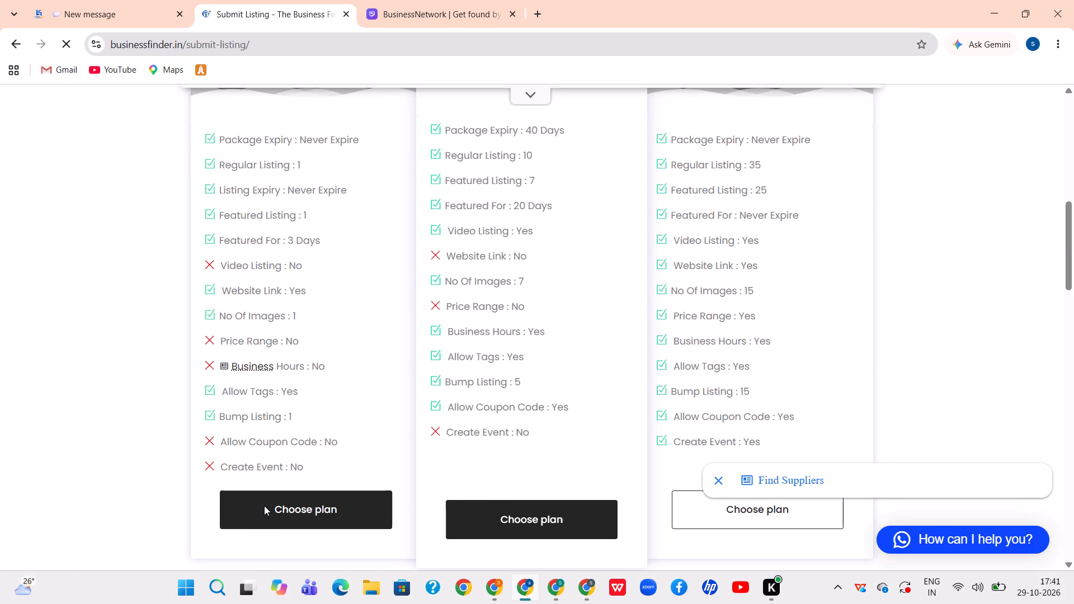
Copy the business name from the IT Campus Guru Google profile into the listing's company name field.
scroll(264, 506, "down", 2)
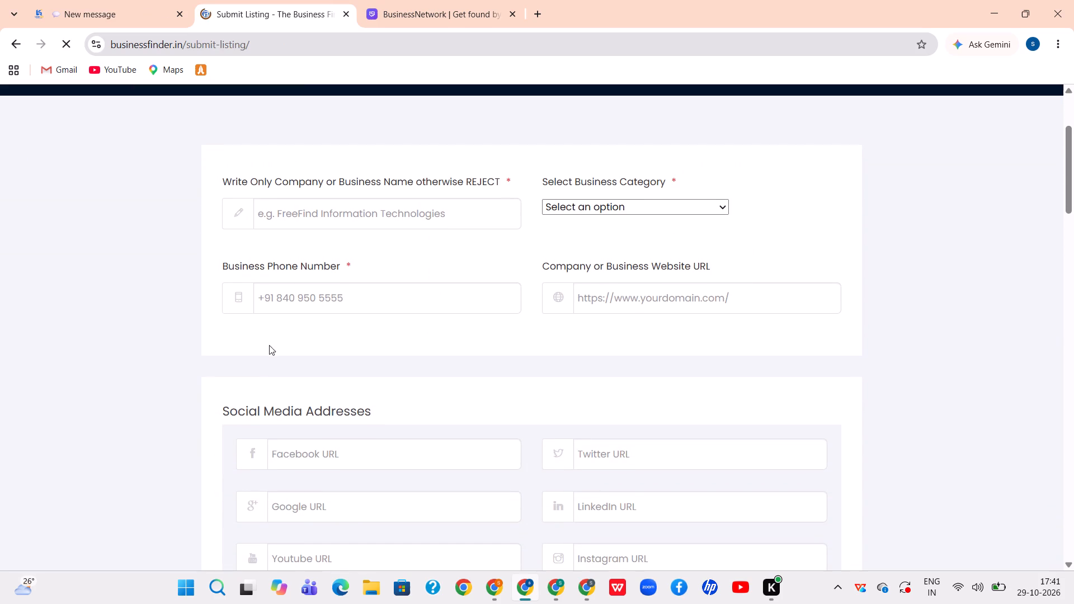
left_click(362, 208)
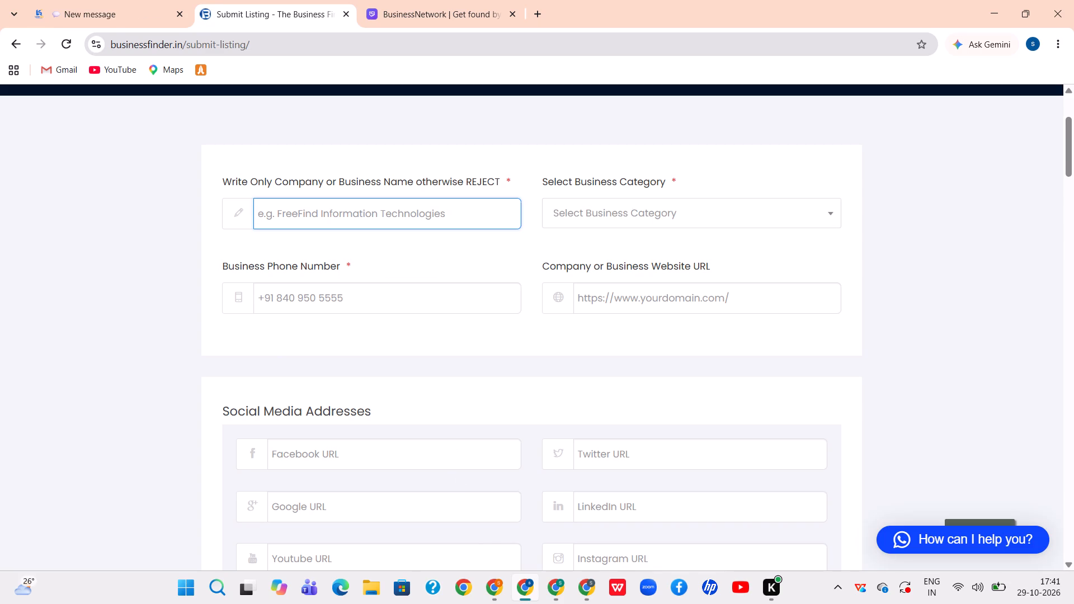
left_click(486, 598)
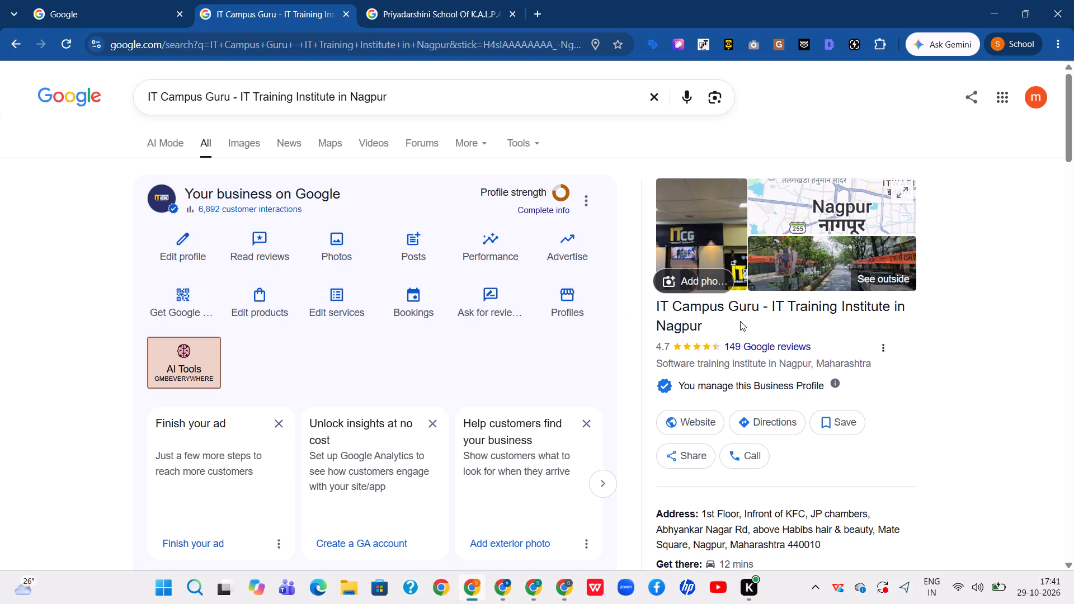
triple_click(740, 321)
left_click(740, 321)
key("ctrl+c")
left_click(740, 321)
left_click(506, 580)
key("ctrl+v")
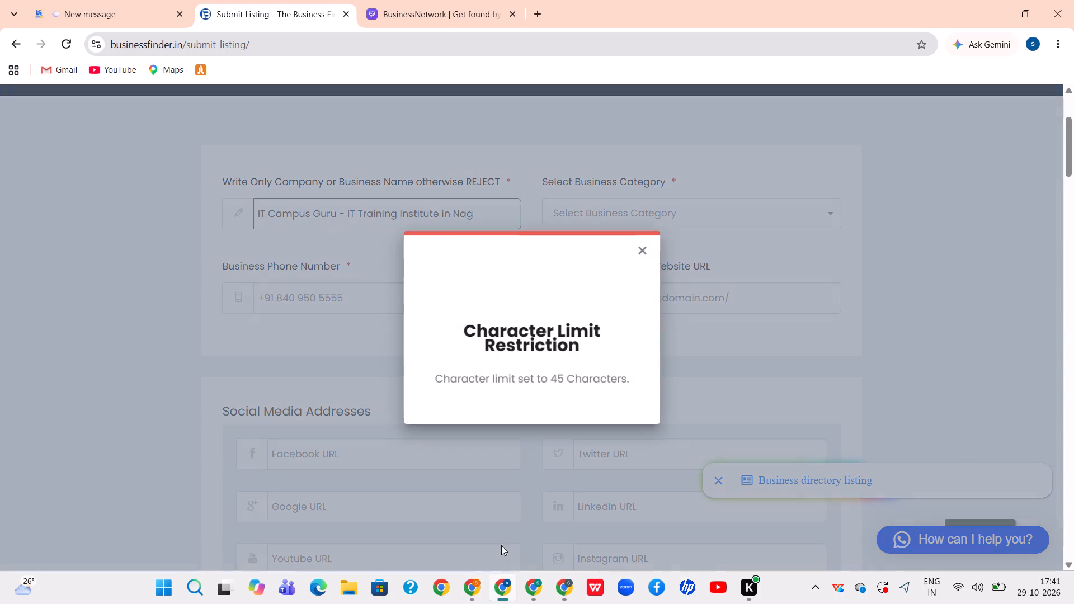
left_click(640, 254)
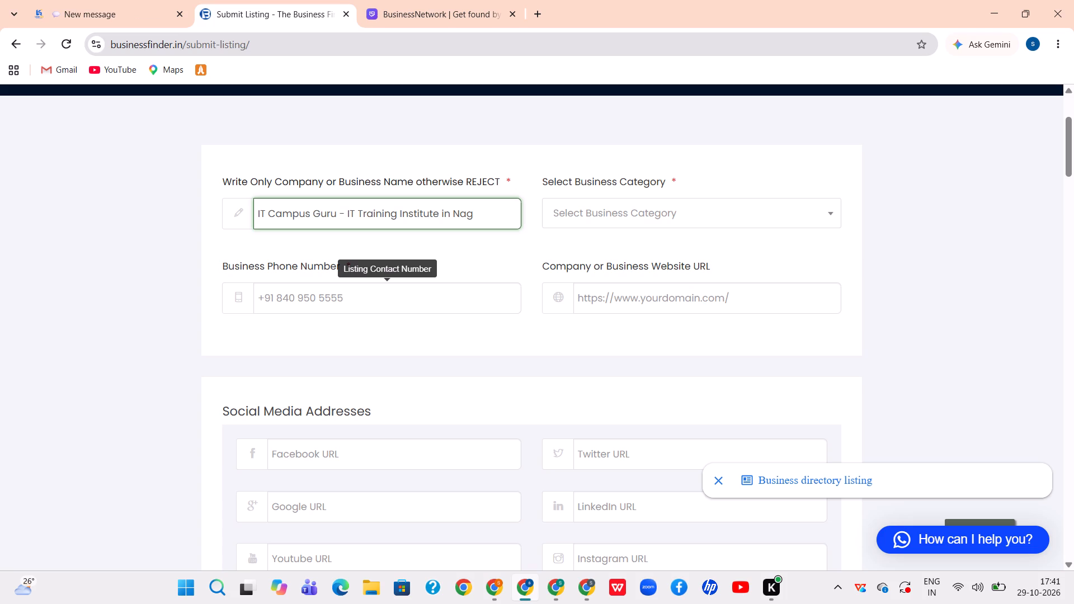
Shorten the company name in the listing form to "IT Campus Guru".
type("ppp")
key("BackSpace")
key("BackSpace")
key("BackSpace")
key("BackSpace")
key("BackSpace")
key("BackSpace")
key("BackSpace")
key("BackSpace")
key("BackSpace")
key("BackSpace")
key("BackSpace")
key("BackSpace")
key("BackSpace")
key("BackSpace")
key("BackSpace")
key("BackSpace")
key("BackSpace")
key("BackSpace")
key("BackSpace")
key("BackSpace")
key("BackSpace")
key("BackSpace")
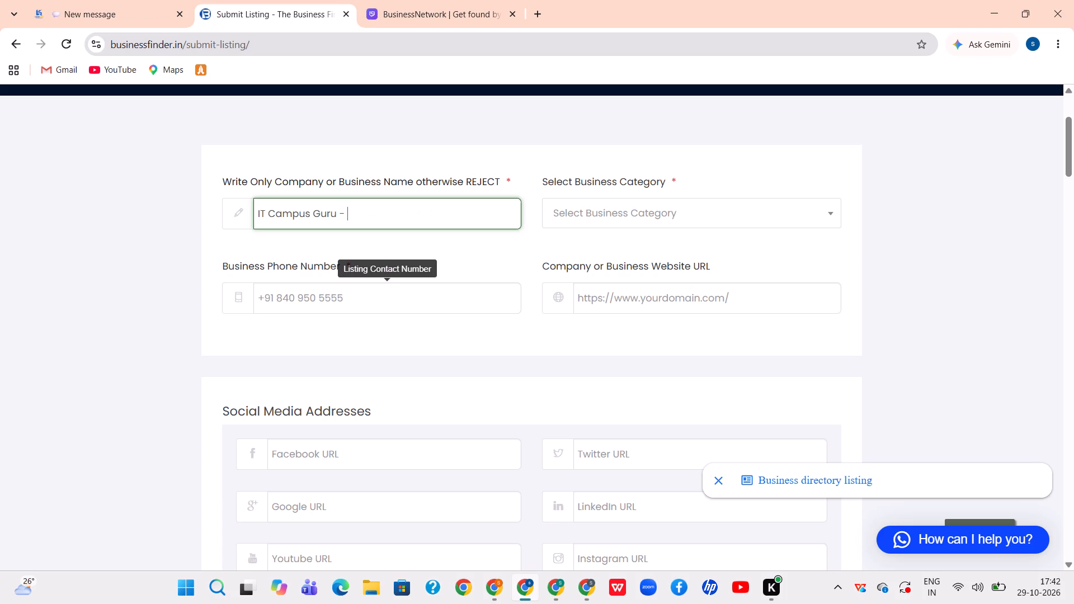
key("BackSpace")
key("BackSpace")
Set the listing's business category to Education & Training.
left_click(684, 212)
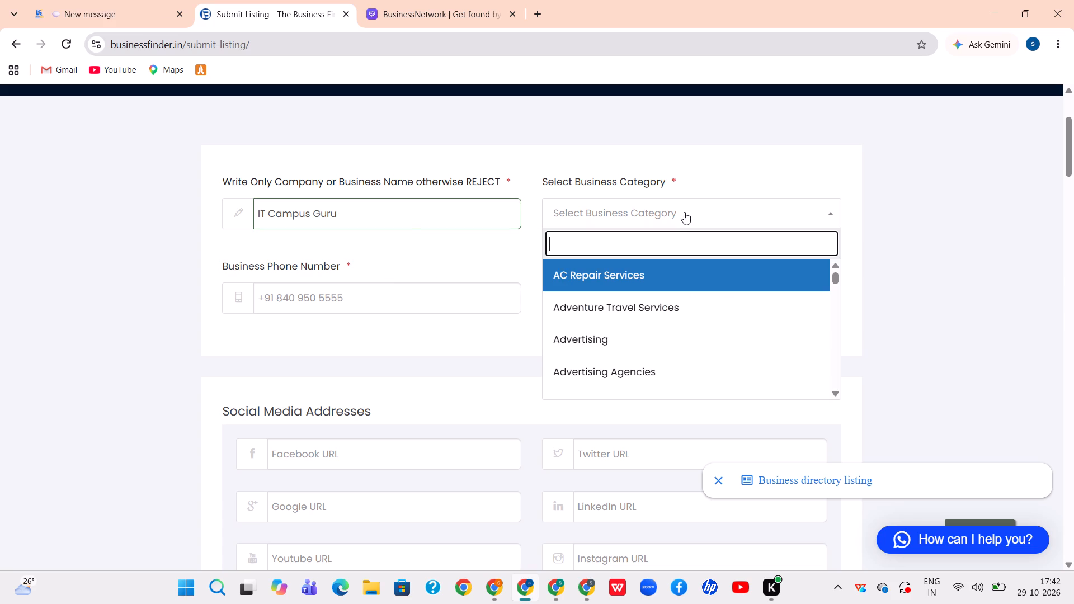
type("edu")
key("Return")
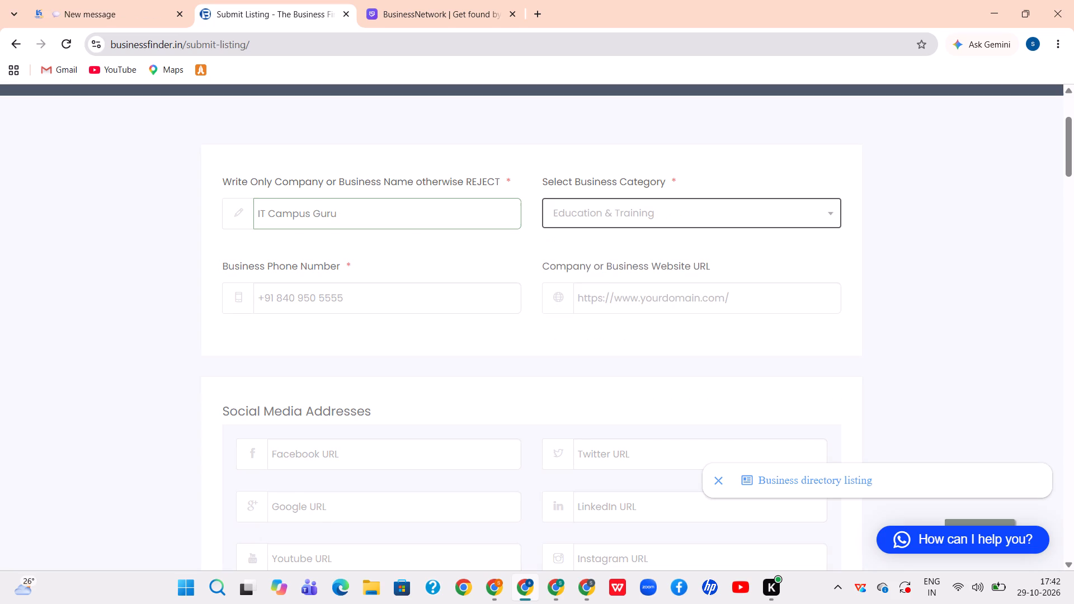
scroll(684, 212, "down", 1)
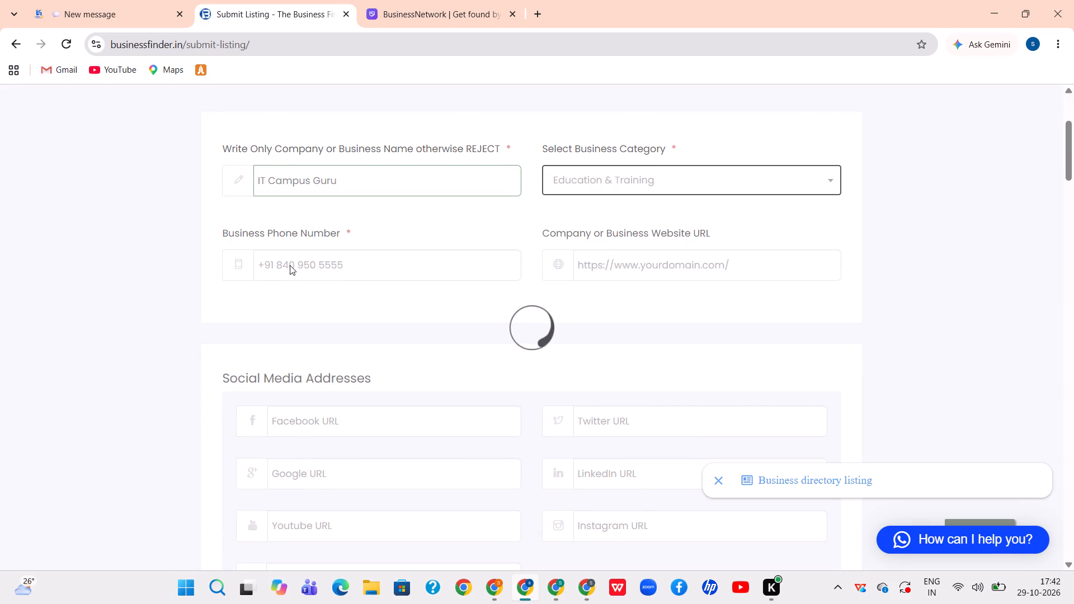
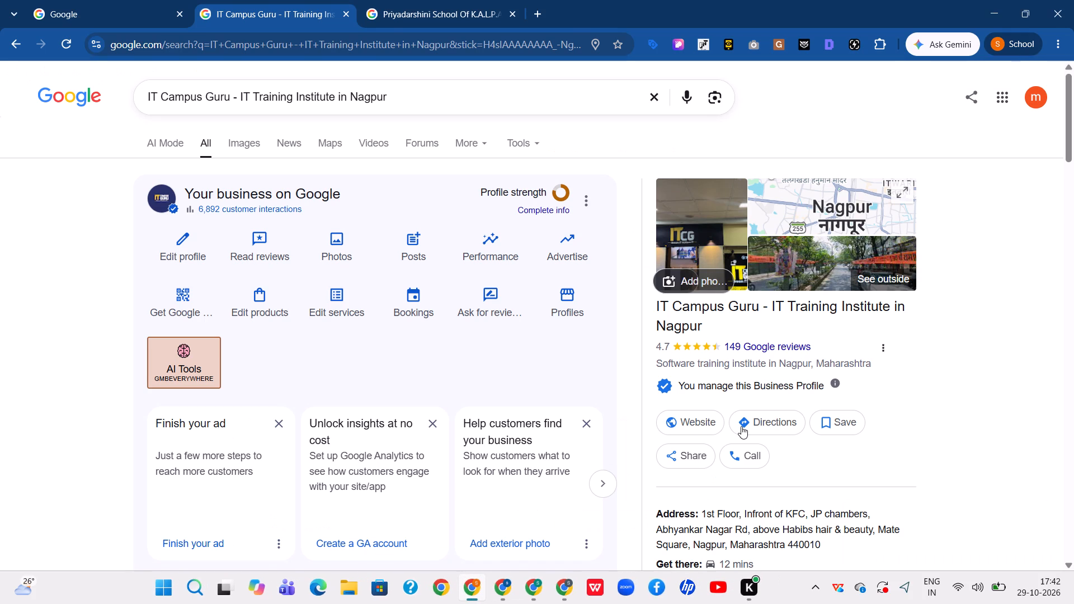
Check the contact details on the IT Campus Guru Google profile and return to the businessfinder.in form's company website URL field.
scroll(741, 426, "left", 1)
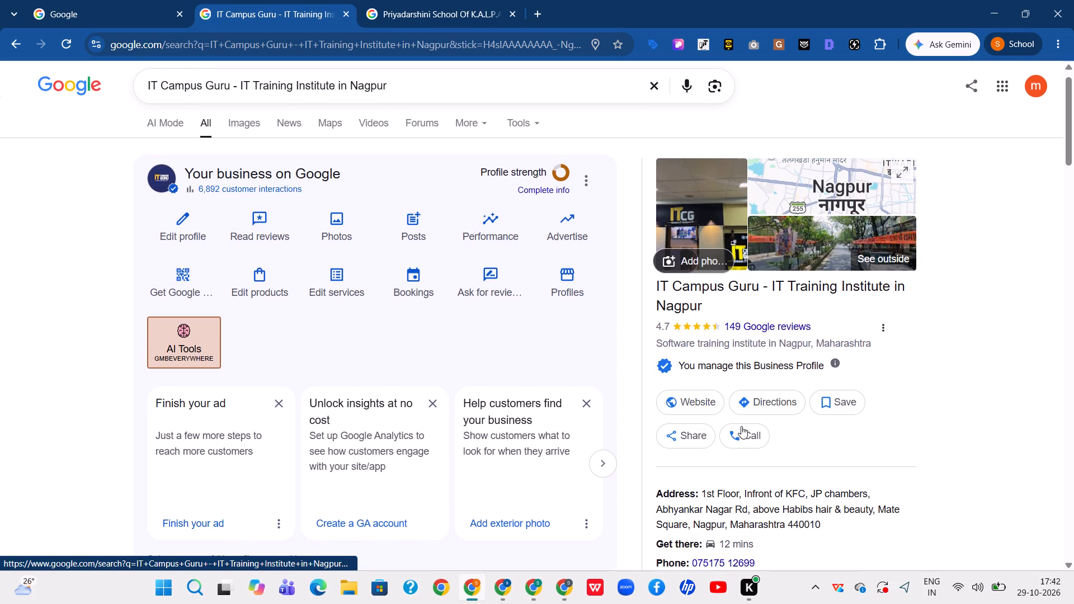
scroll(741, 426, "left", 1)
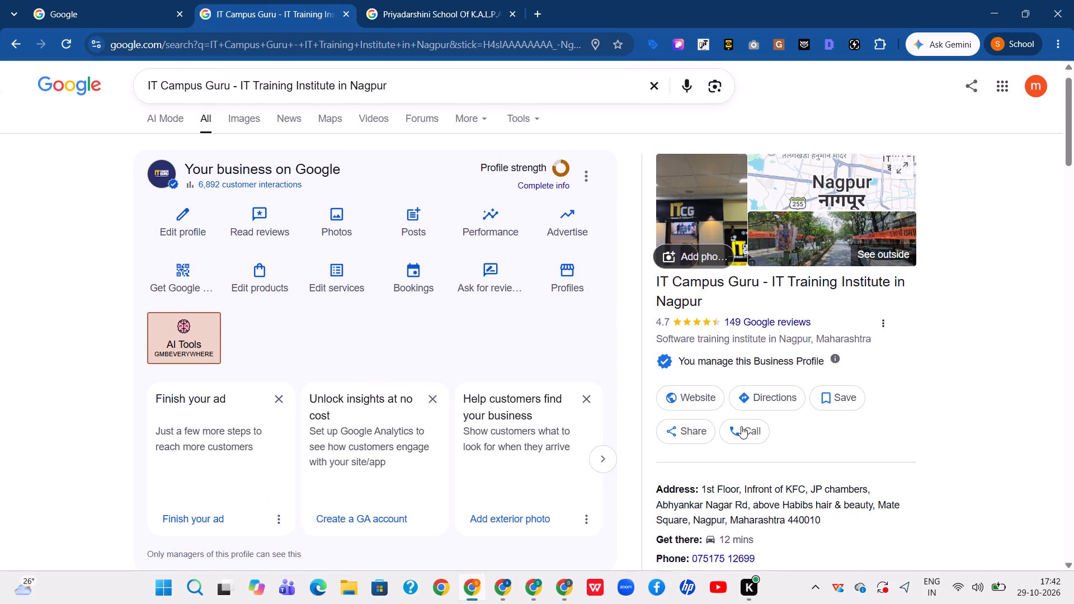
left_click(516, 581)
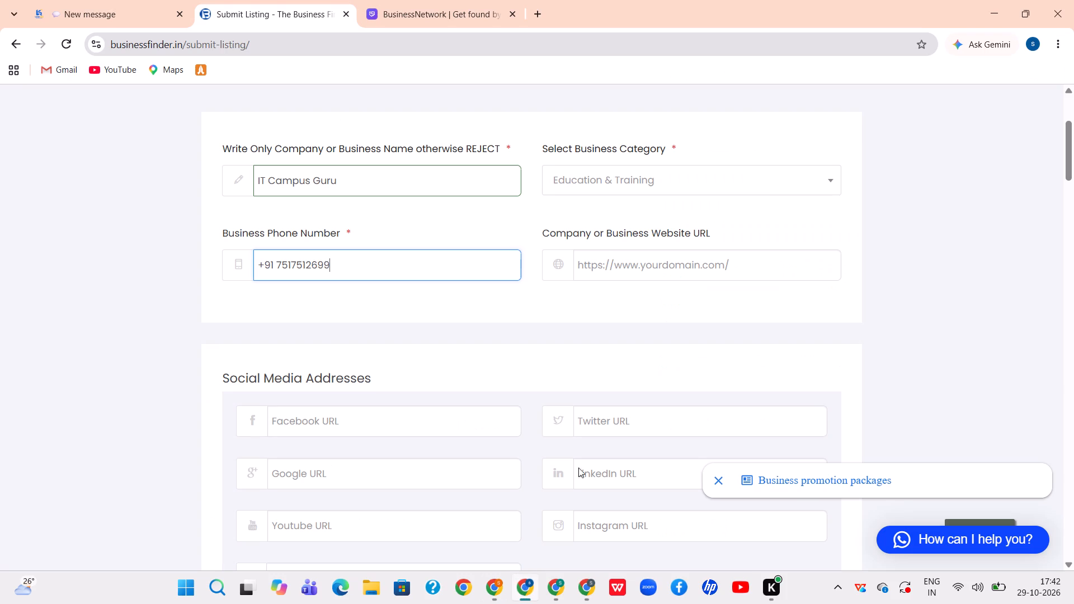
left_click(682, 257)
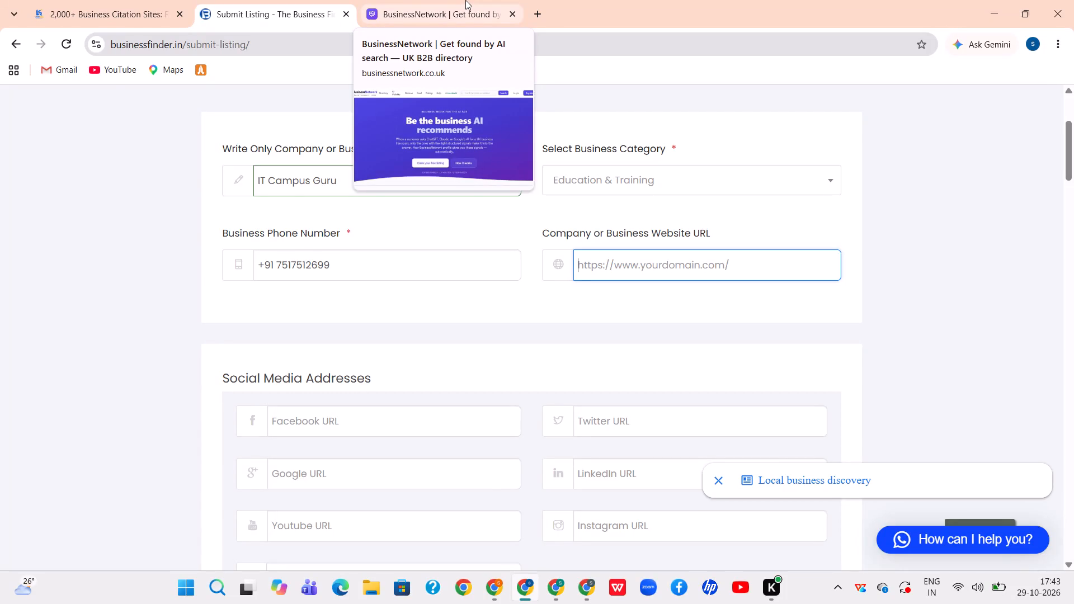
left_click(537, 3)
type("it")
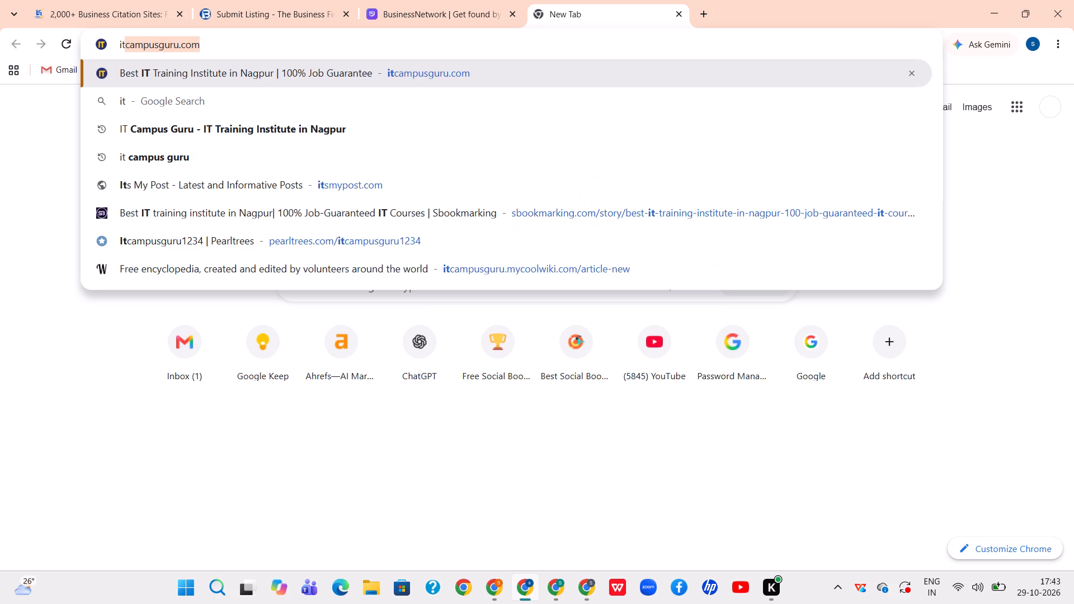
key("ctrl+a")
key("ctrl+c")
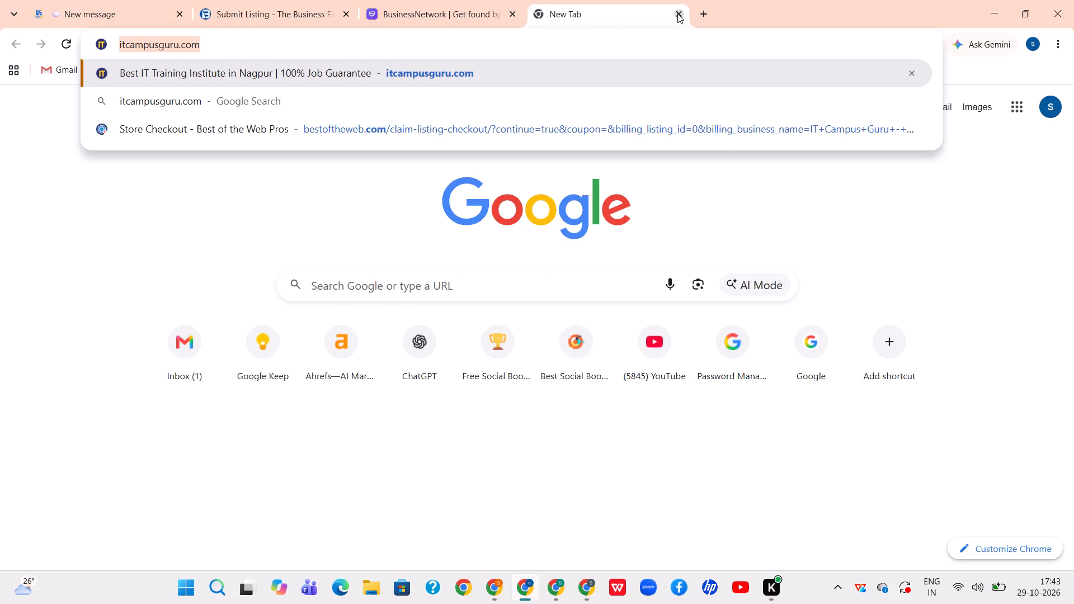
left_click(677, 13)
key("ctrl+v")
Copy the share link of the IT Campus Guru Google profile into the listing's Google URL field.
scroll(296, 407, "down", 1)
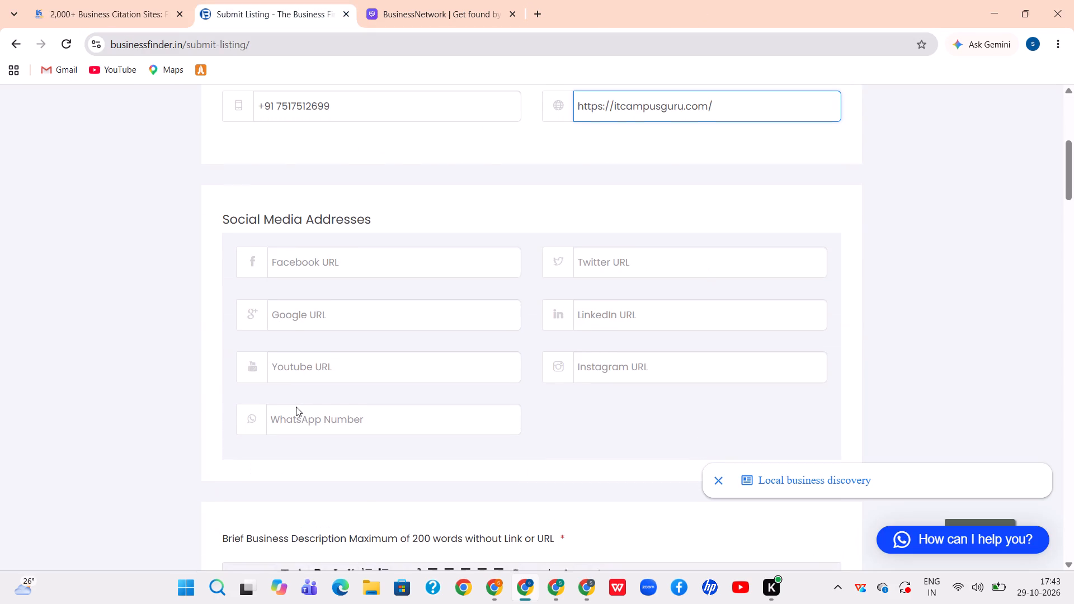
scroll(296, 407, "down", 1)
left_click(387, 301)
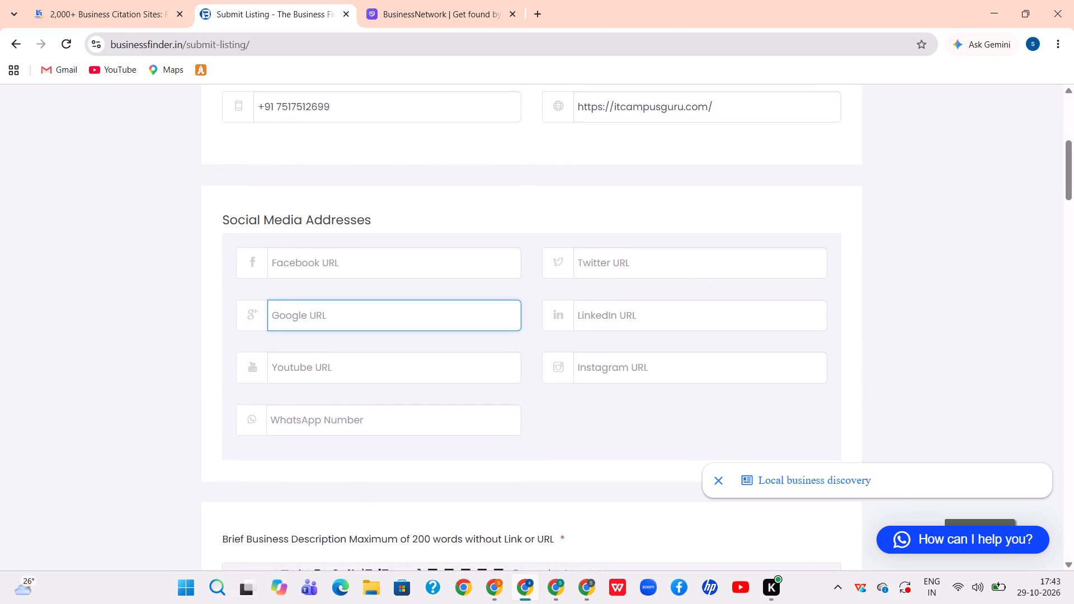
left_click(496, 587)
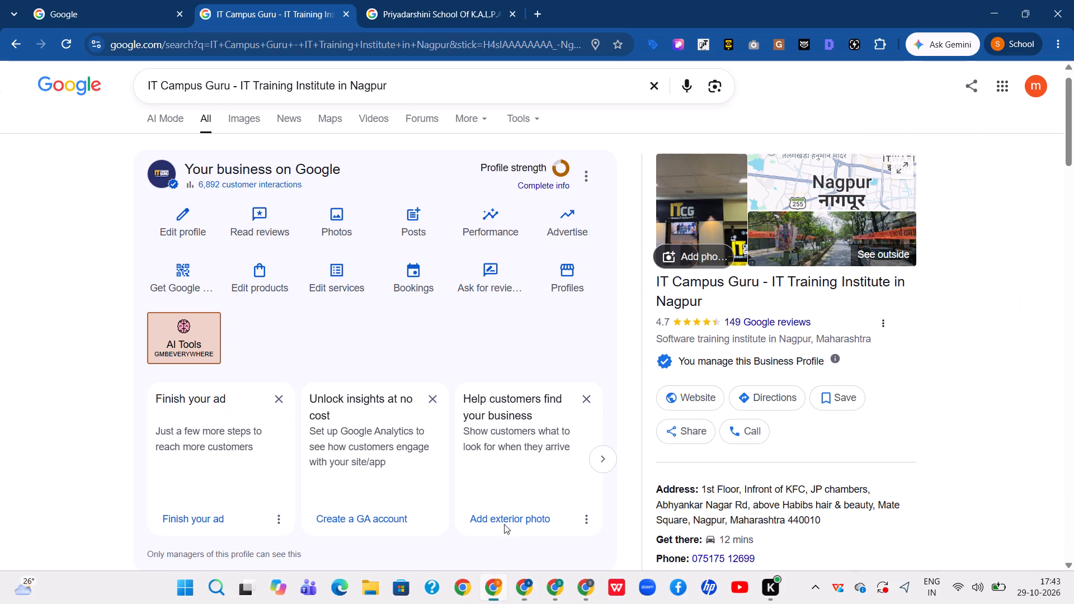
left_click(700, 435)
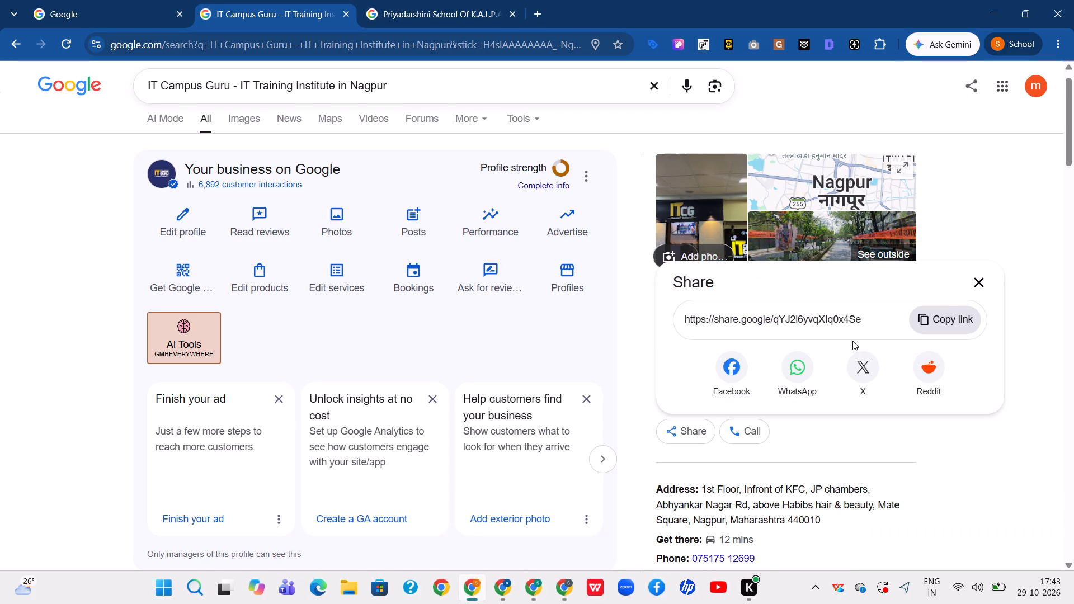
left_click(950, 321)
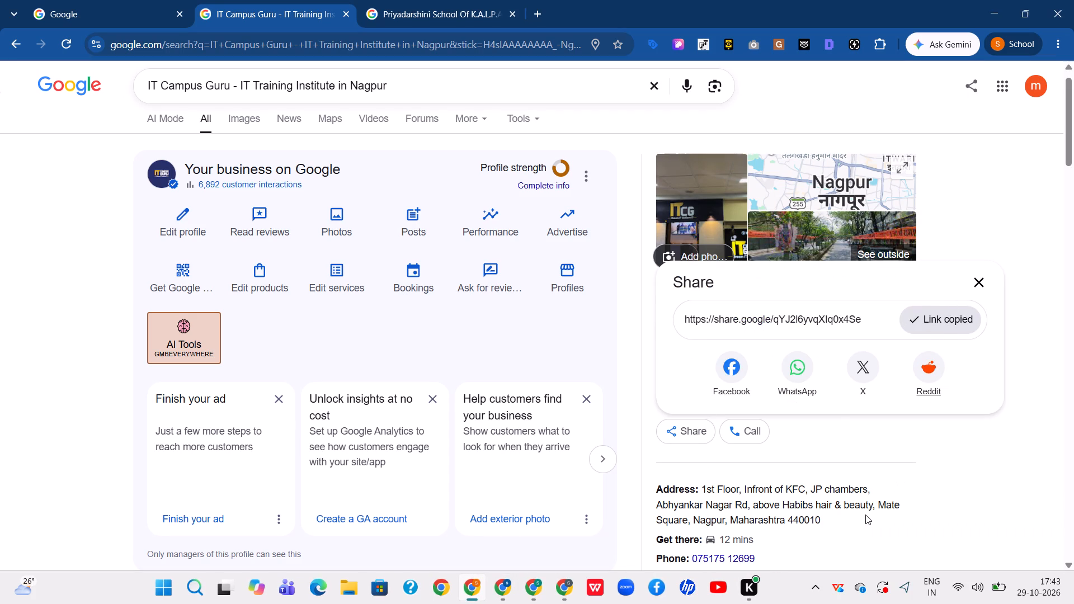
left_click(865, 515)
left_click(503, 586)
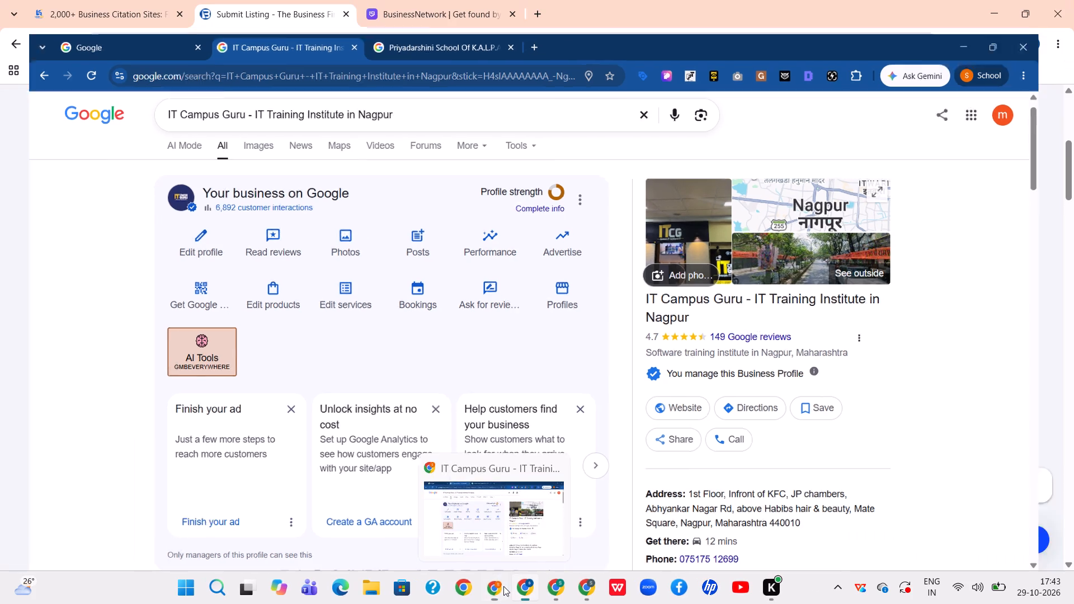
key("ctrl+v")
Copy the business description from the IT Campus Guru Google profile into the listing's brief description and end it with a full stop.
scroll(356, 256, "down", 2)
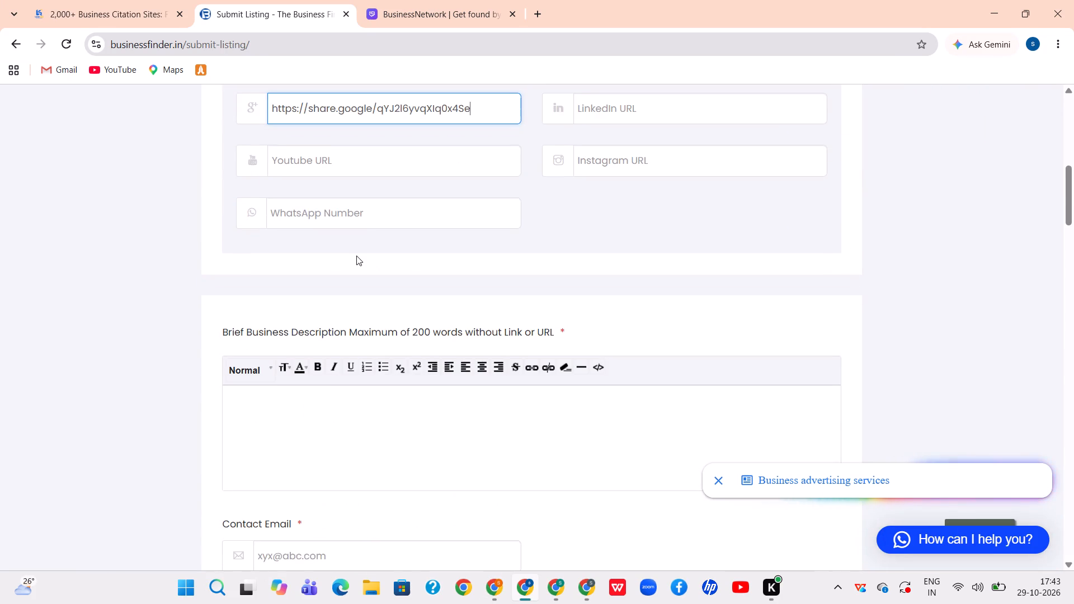
scroll(356, 256, "down", 2)
left_click(356, 256)
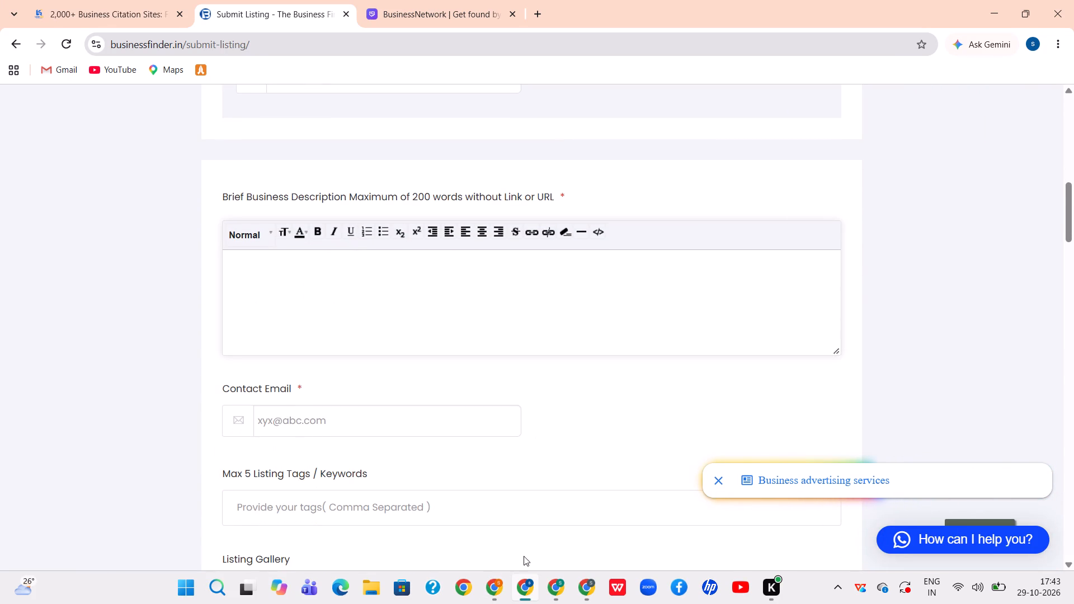
left_click(502, 586)
scroll(613, 286, "down", 8)
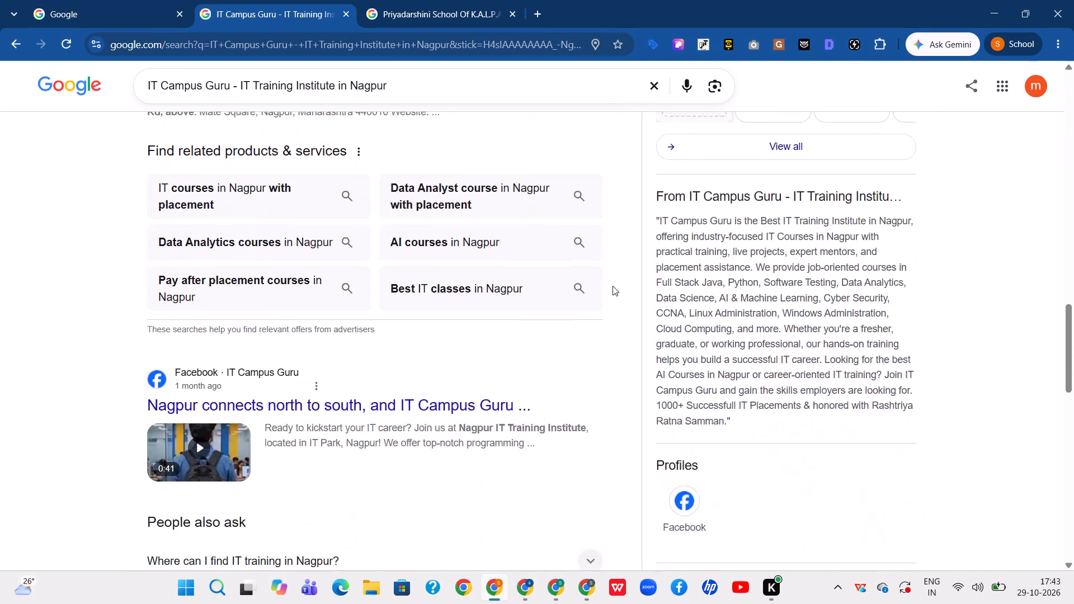
scroll(613, 286, "up", 1)
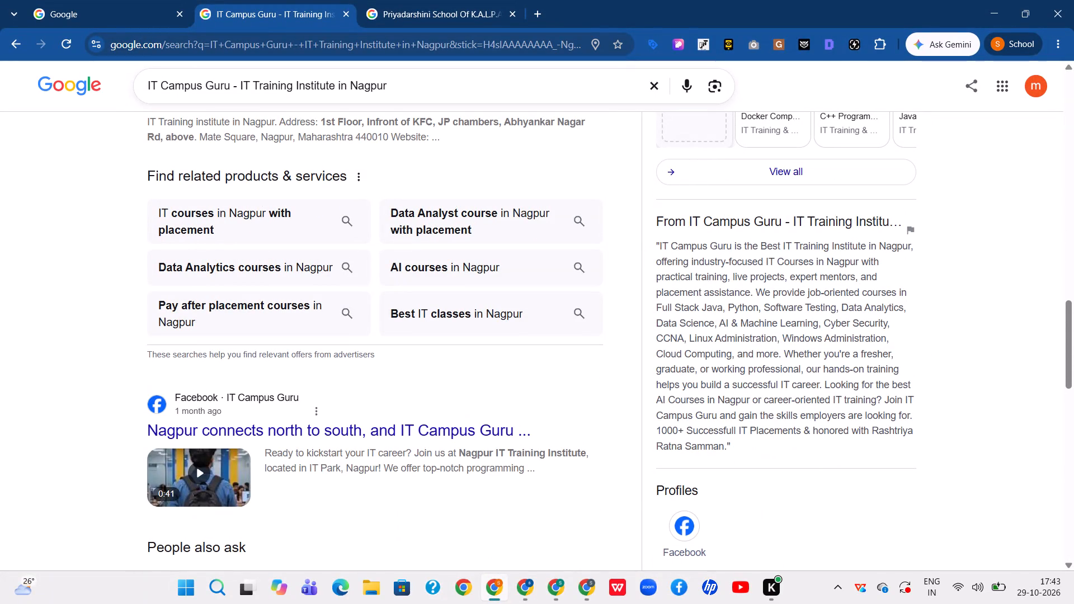
left_click_drag(660, 243, 728, 452)
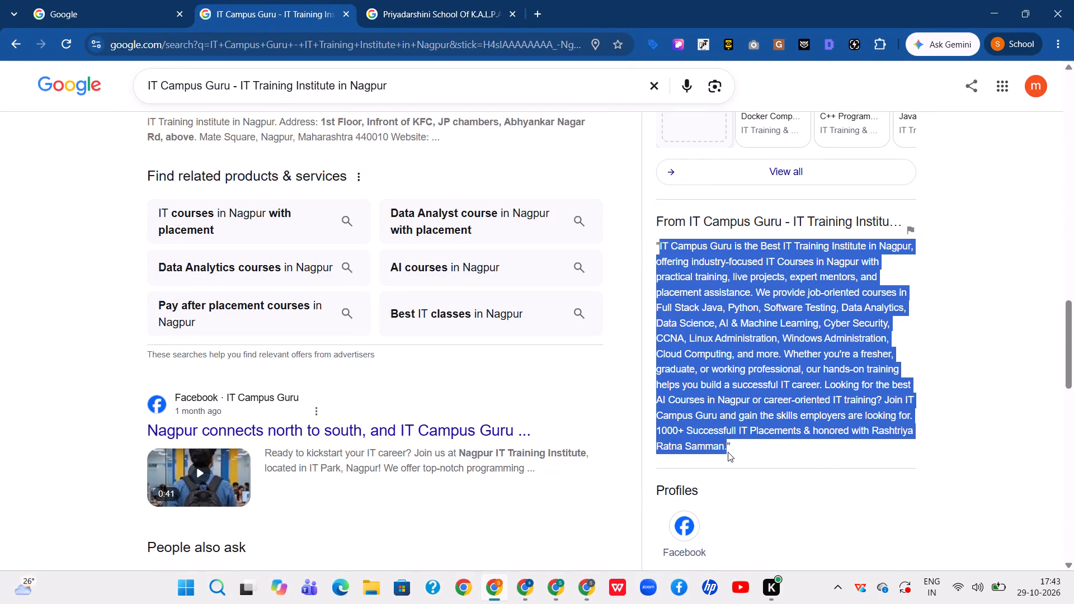
left_click_drag(728, 452, 722, 449)
key("ctrl+c")
left_click(722, 449)
scroll(722, 449, "up", 8)
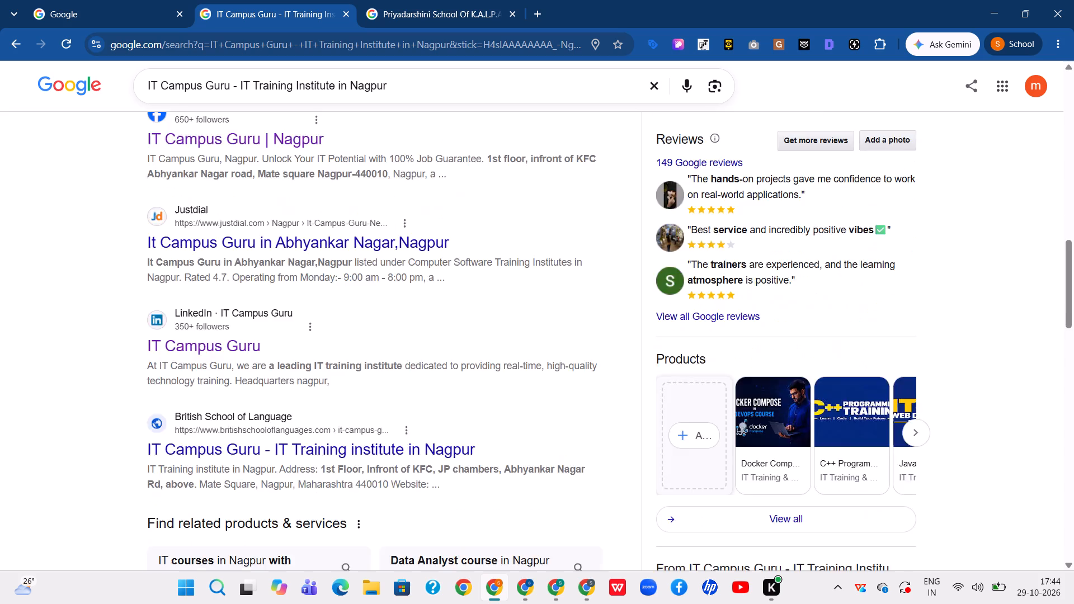
scroll(722, 449, "down", 1)
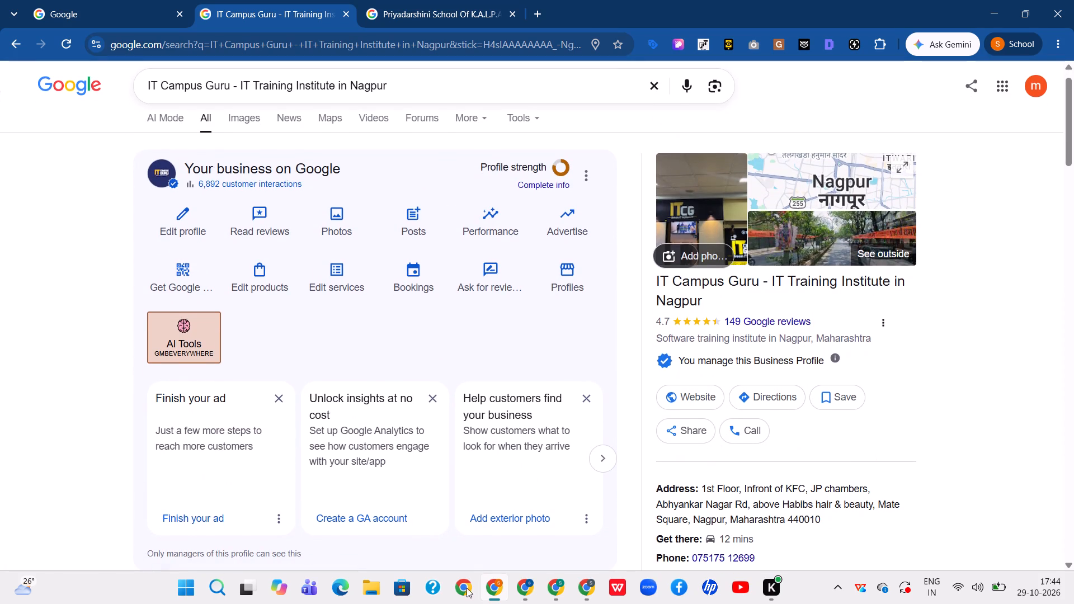
left_click(522, 583)
key("ctrl+v")
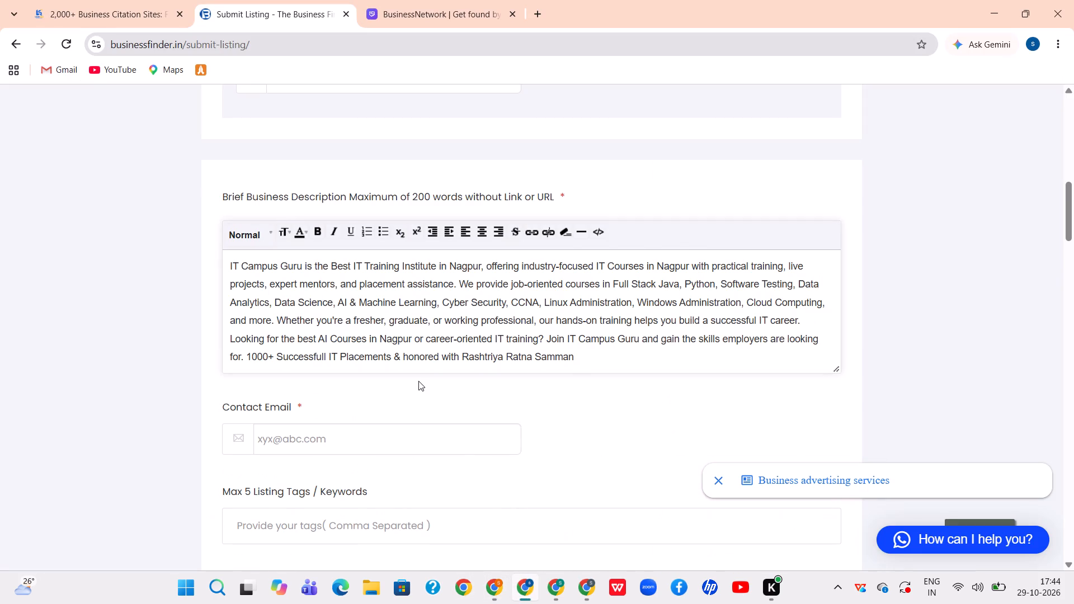
key("period")
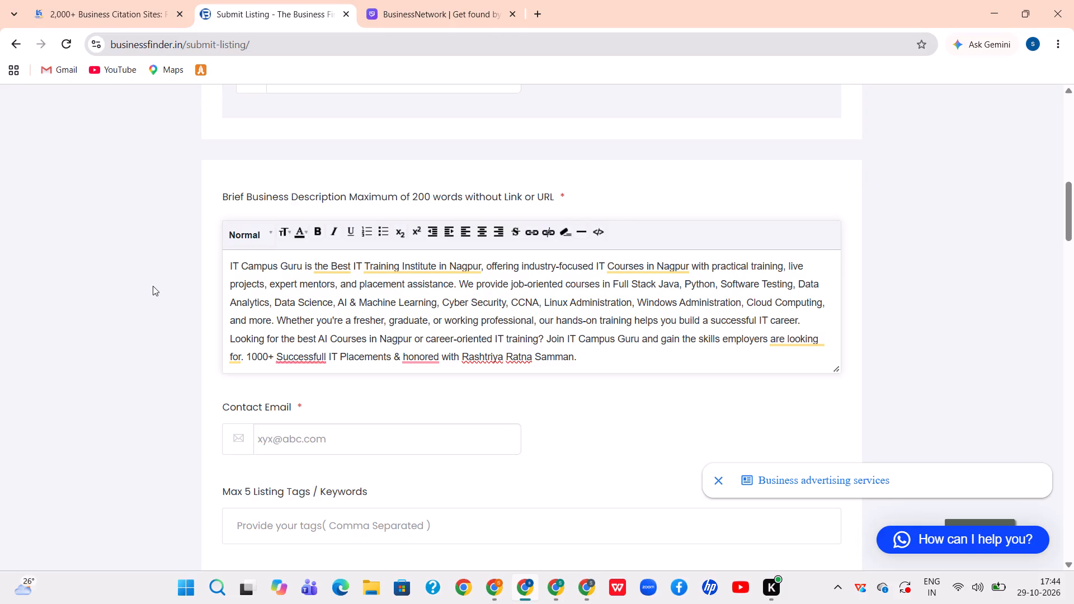
Fill in the listing's contact email with the saved business email address.
left_click(289, 437)
type("info")
key("BackSpace")
key("BackSpace")
key("BackSpace")
key("BackSpace")
key("BackSpace")
key("BackSpace")
key("BackSpace")
key("BackSpace")
key("BackSpace")
key("BackSpace")
key("BackSpace")
key("BackSpace")
key("BackSpace")
left_click(289, 437)
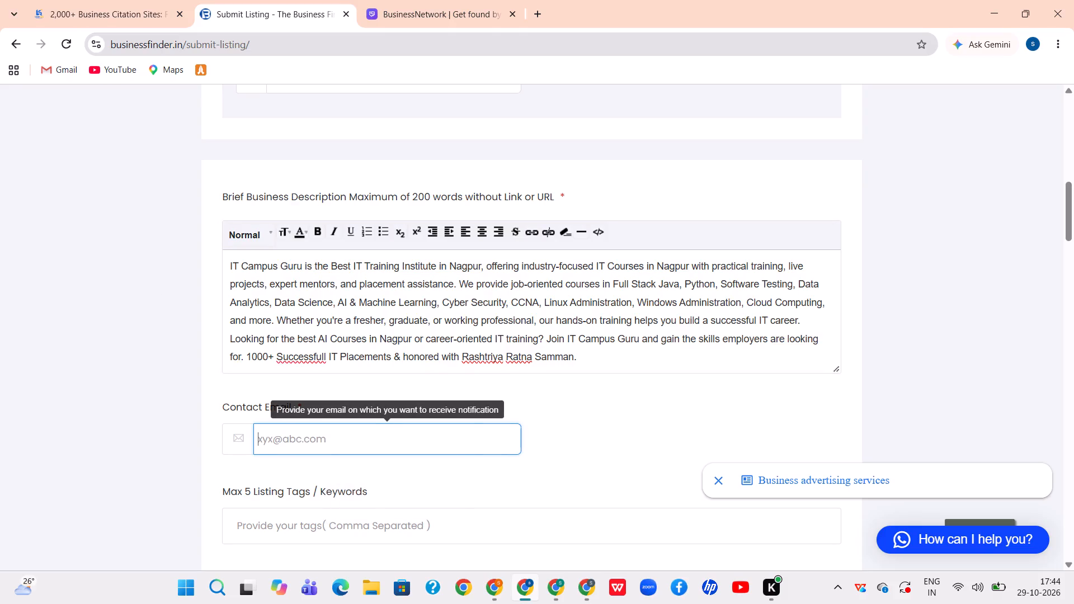
left_click(390, 473)
Add the tags #itcoursesinnagpur, #itclassesinnagpur, #bestittraininginstituteinnagpur, #aicoursesinnagpur and #noncodingcoursesinnagpur to the listing.
scroll(390, 473, "down", 1)
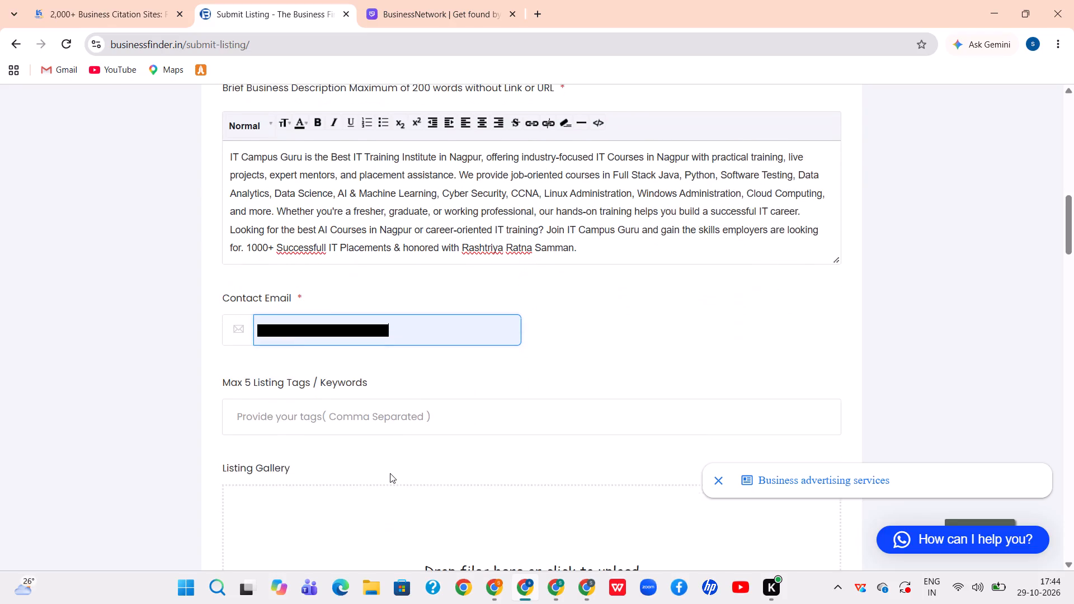
scroll(390, 473, "down", 1)
left_click(359, 409)
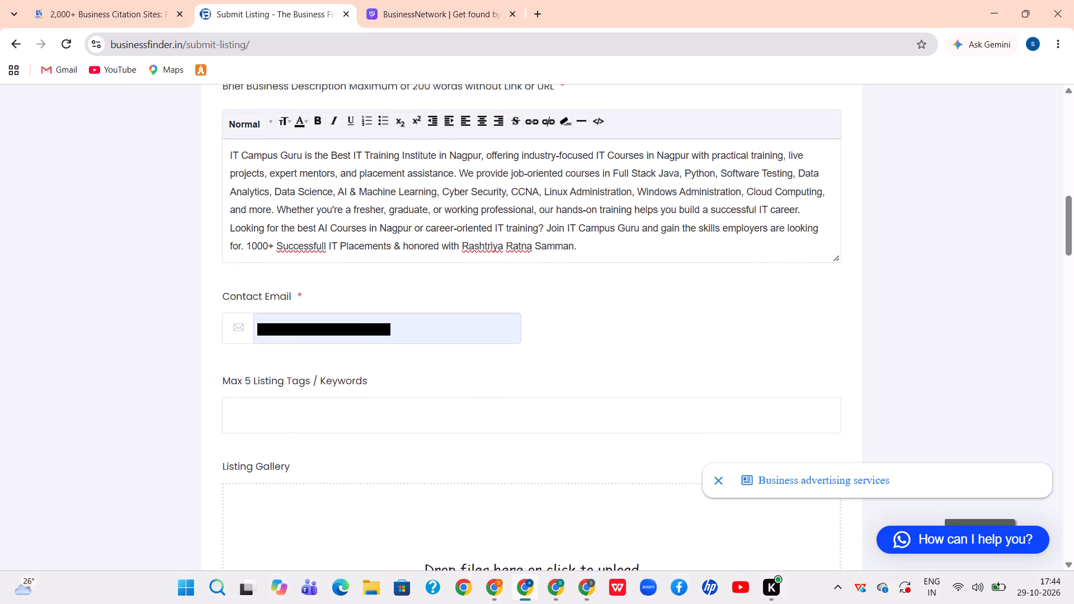
type("#itcoursesinnagpur,")
type("#itclassesinnagpur,#bestit")
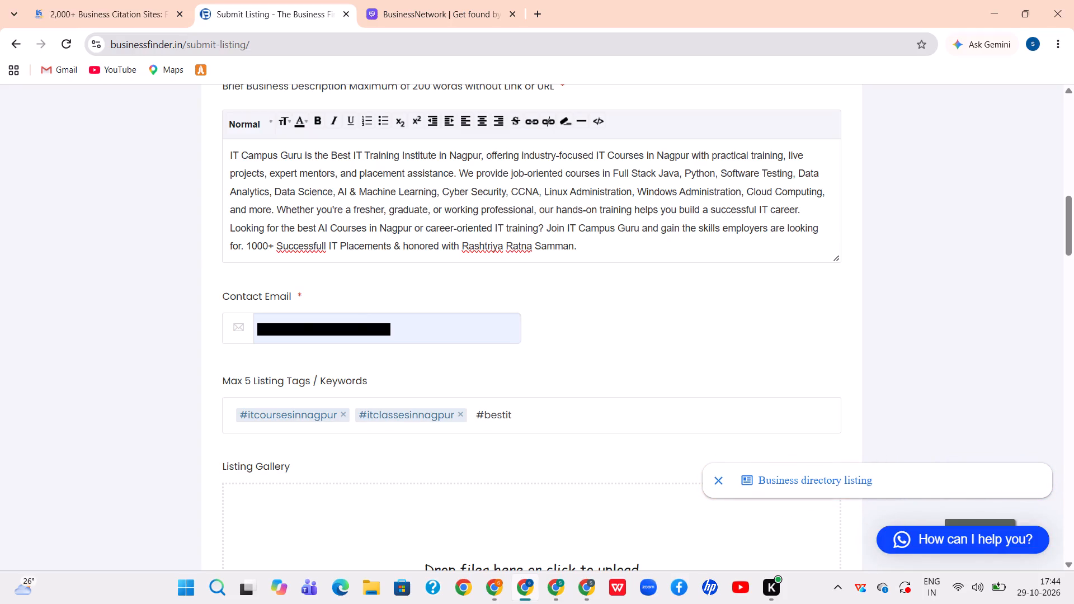
type("traininginstituteinnagpur,#")
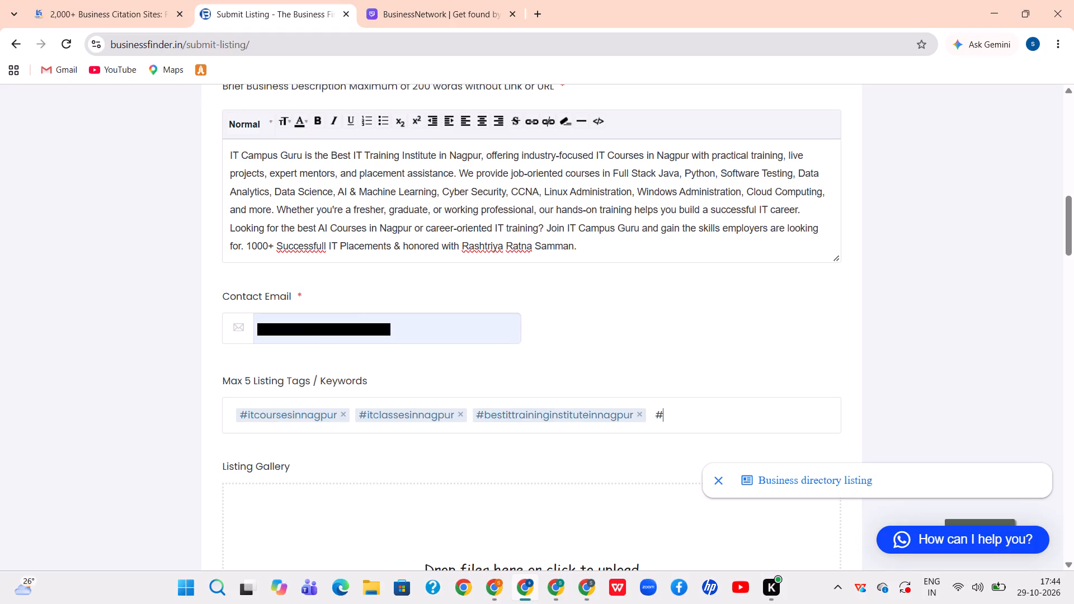
type("aicoursesinnagpur,#")
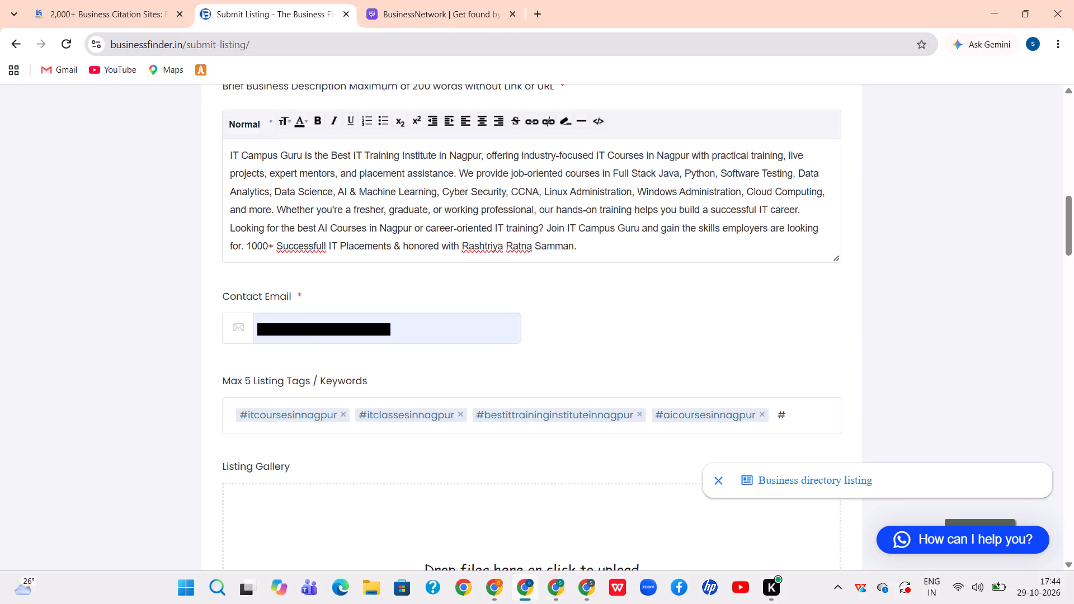
type("noncodingcoursesinnagpur")
key("comma")
Upload Cover Image.jpg from Downloads to the listing gallery.
scroll(359, 409, "down", 2)
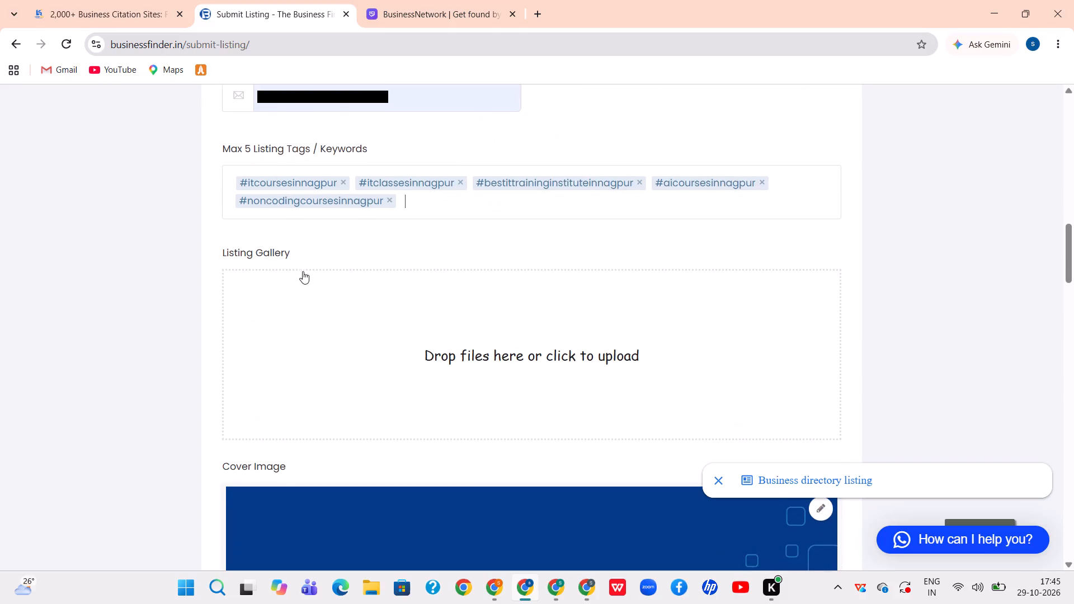
left_click(358, 355)
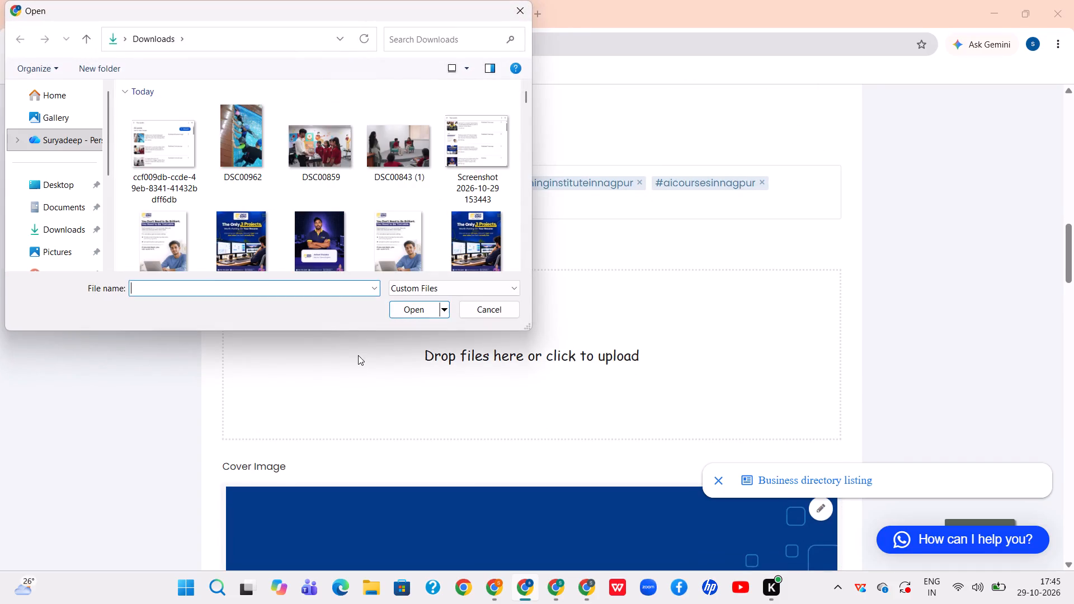
type("cov")
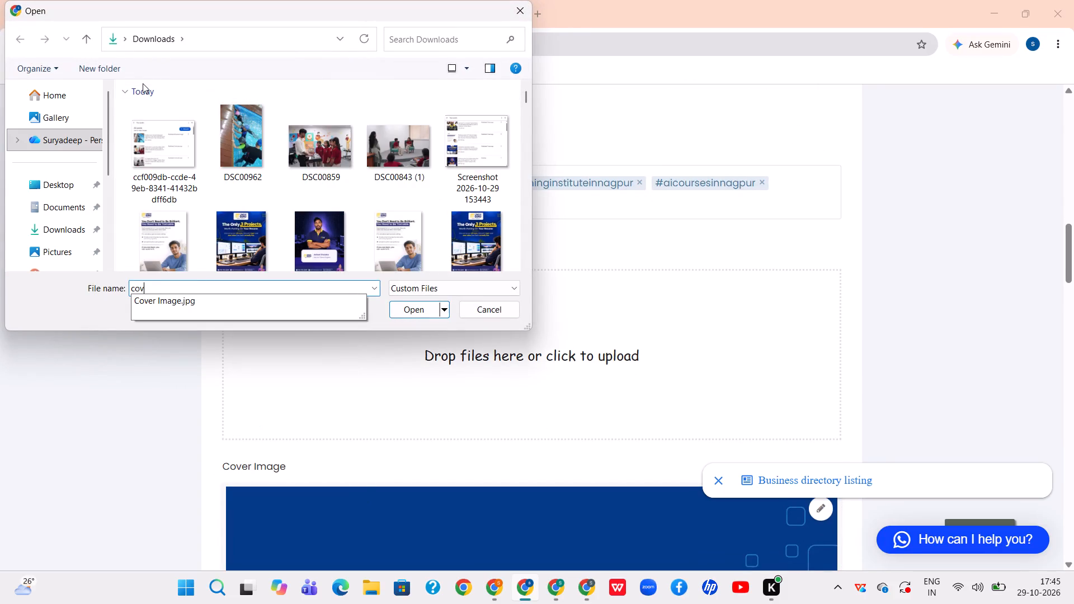
left_click(148, 300)
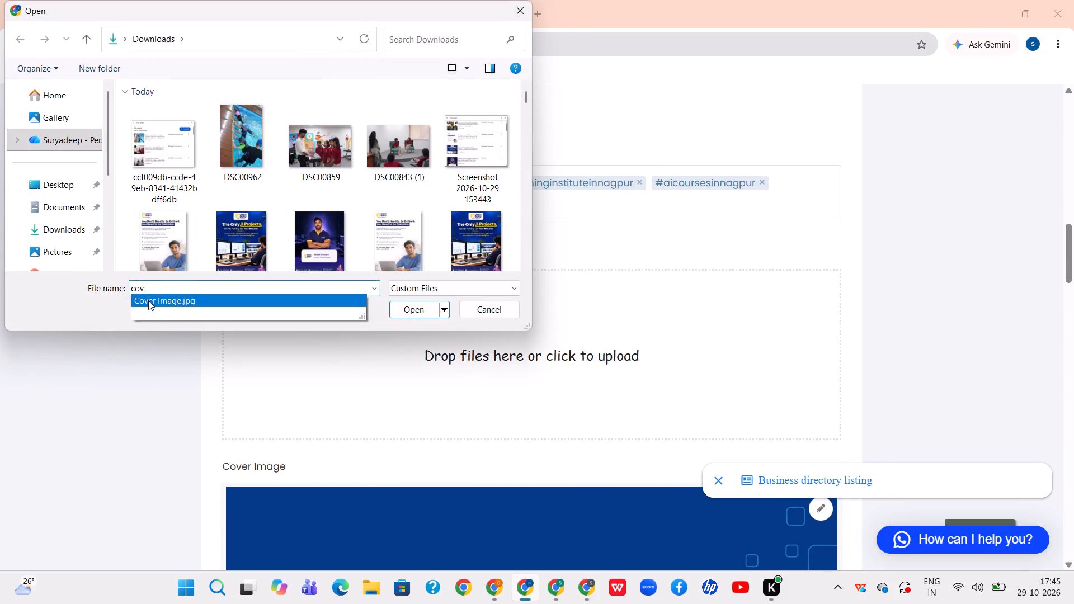
key("Return")
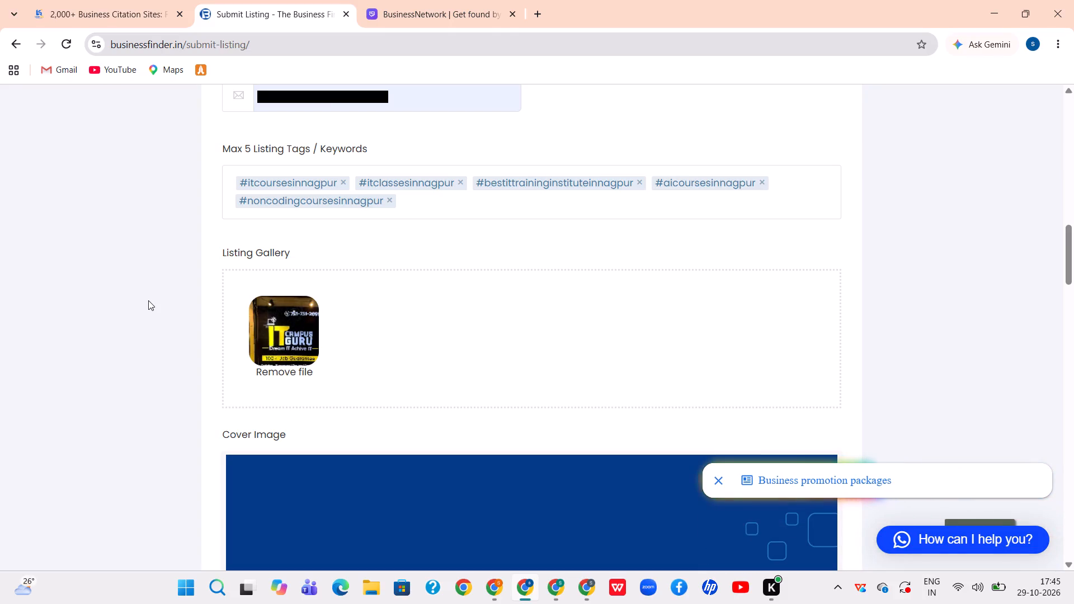
Replace the default brand logo with images.jpg from the Downloads folder.
scroll(148, 300, "down", 3)
scroll(455, 198, "up", 2)
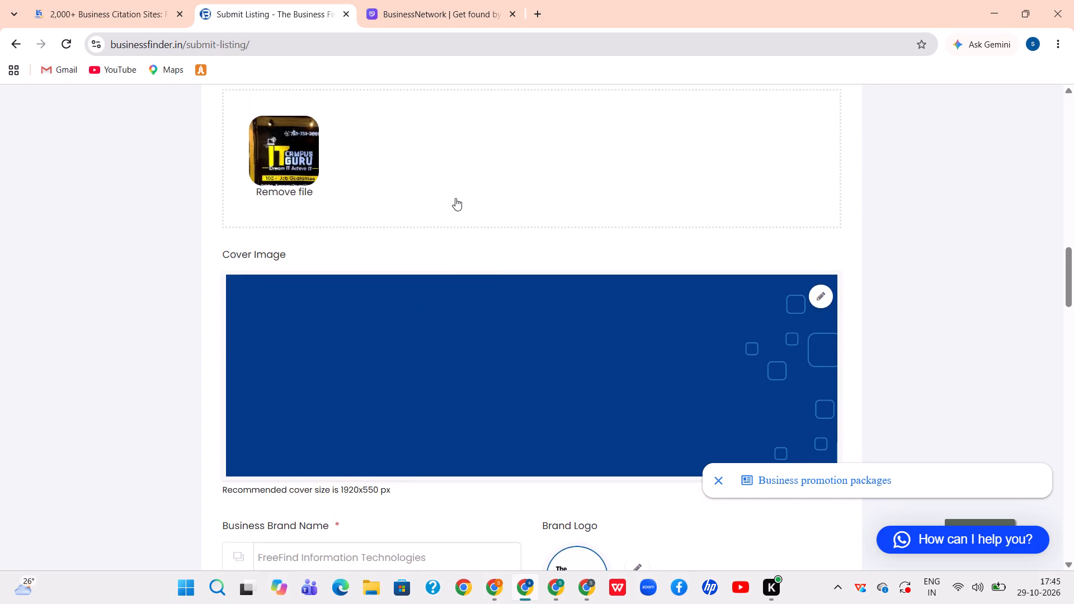
scroll(455, 198, "down", 4)
scroll(455, 198, "up", 1)
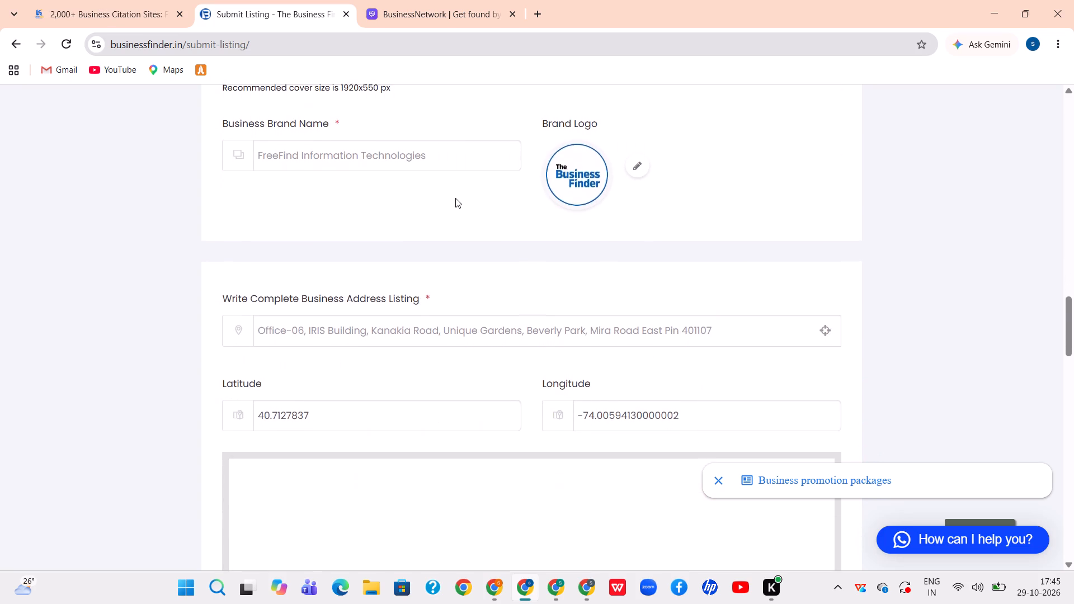
scroll(455, 198, "up", 1)
left_click(468, 248)
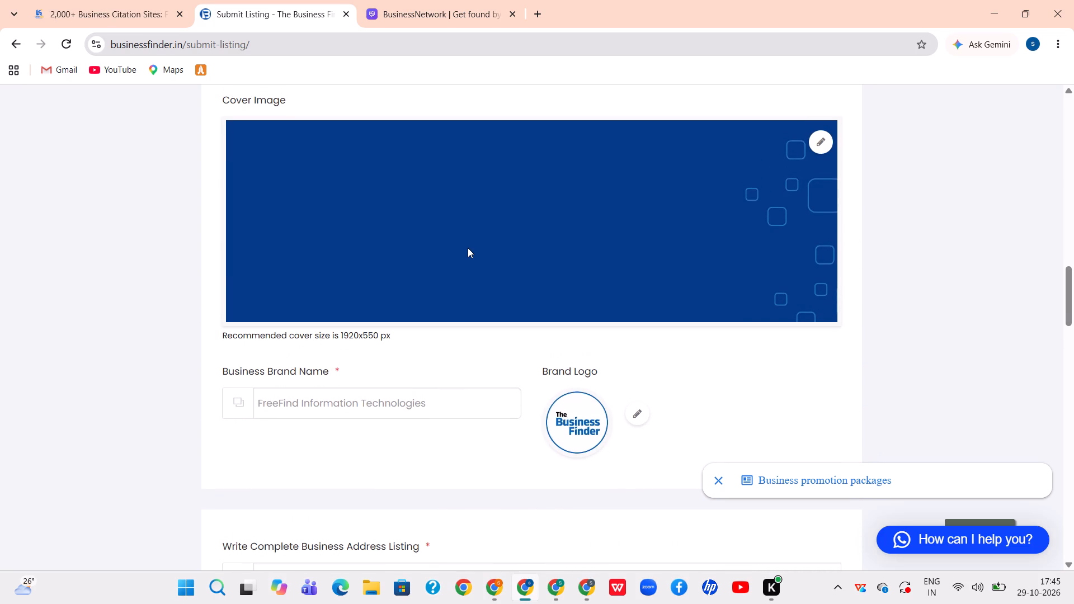
left_click(564, 417)
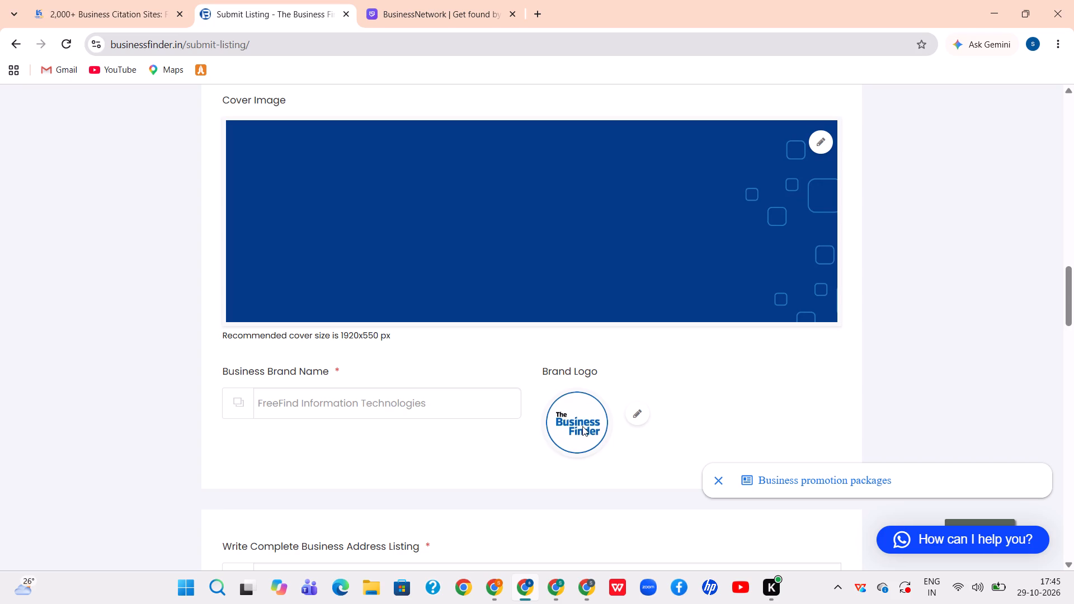
double_click(582, 426)
left_click(643, 417)
type("images")
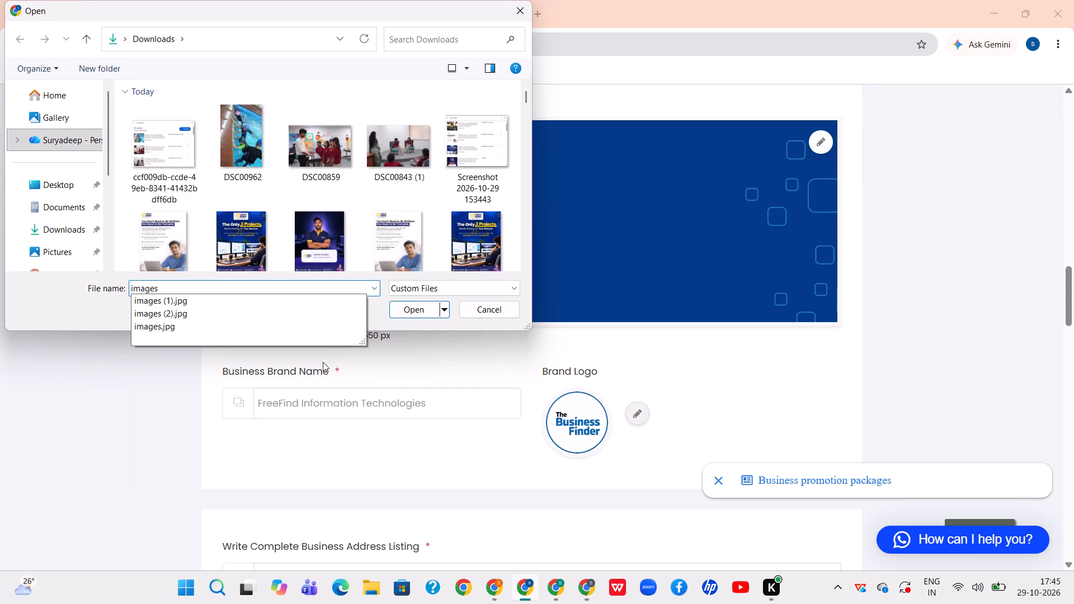
left_click(248, 324)
key("Return")
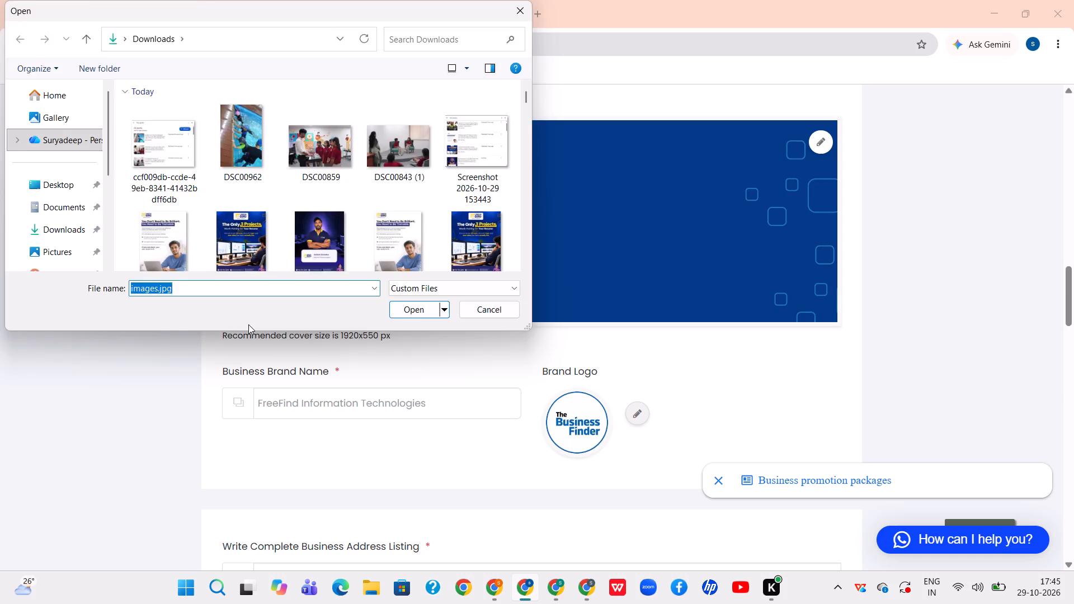
Fill in the listing's complete business address with IT Campus Guru's address copied from its Google business profile.
scroll(248, 324, "down", 3)
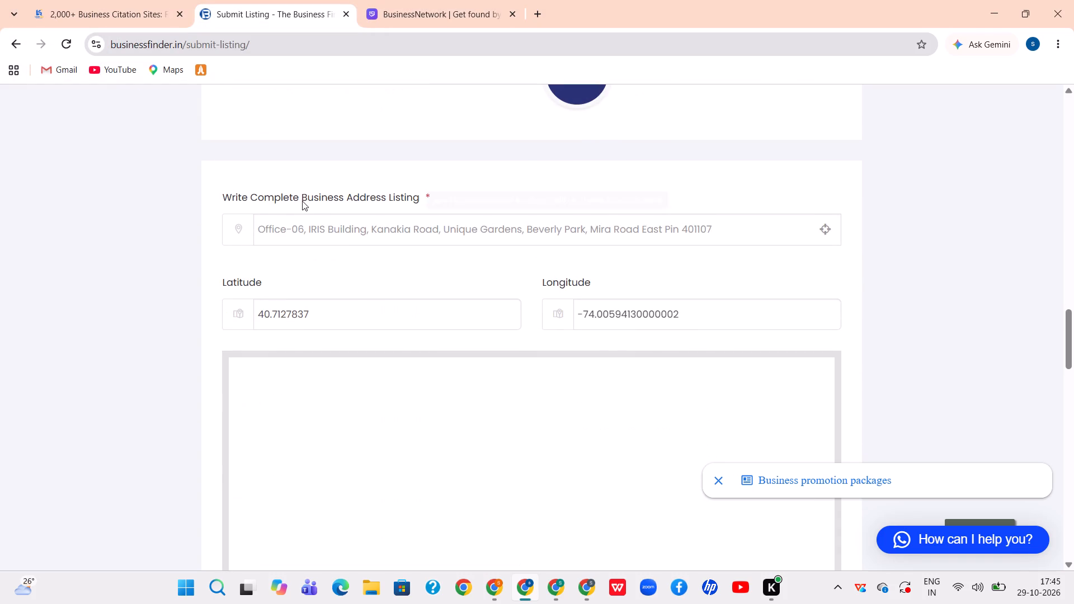
left_click(313, 230)
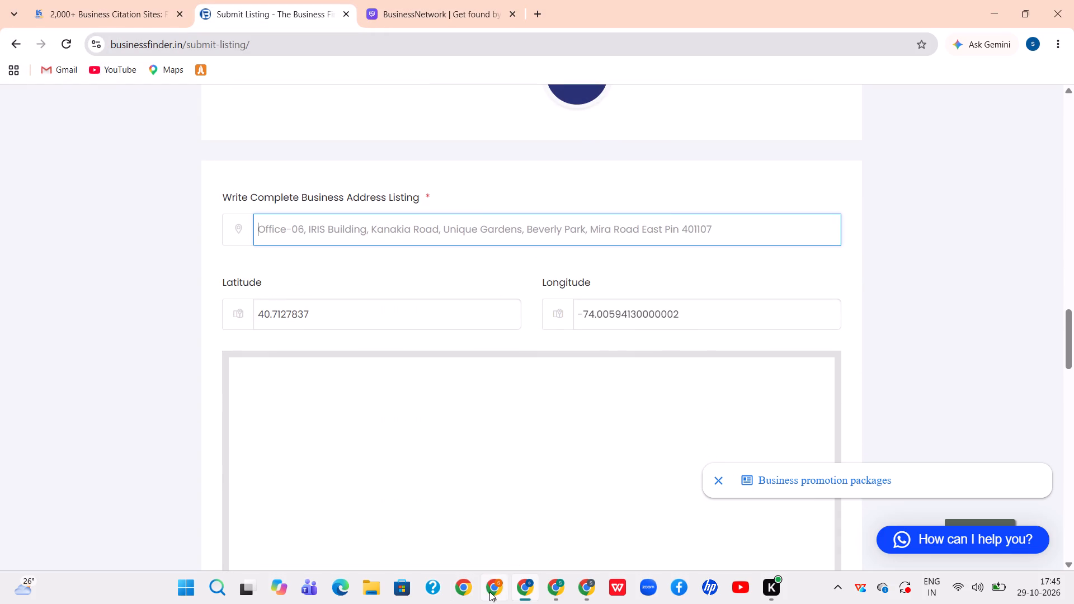
left_click(489, 592)
left_click(708, 492)
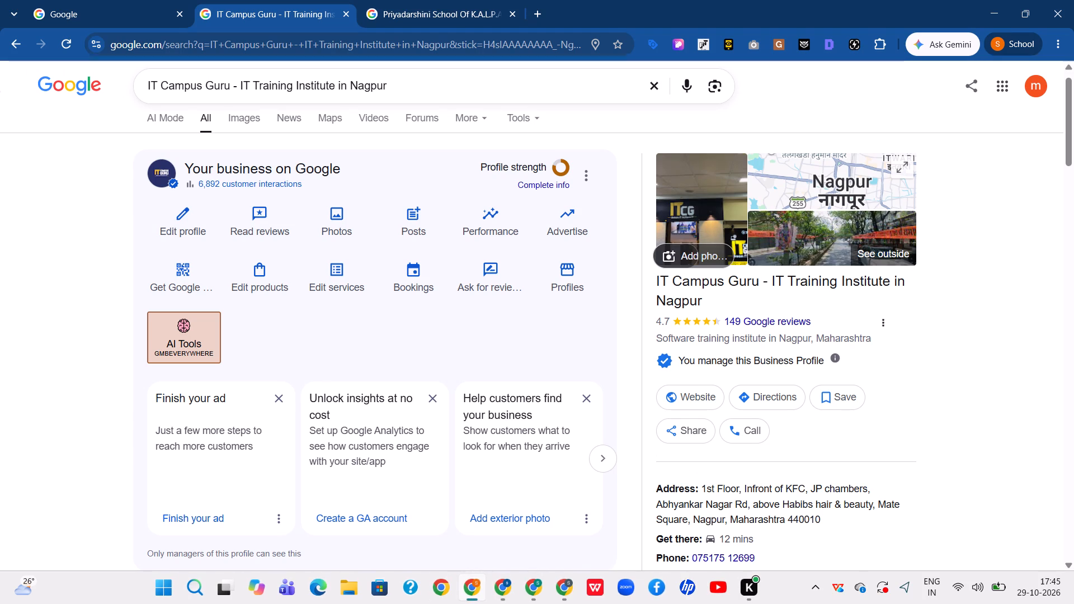
left_click_drag(708, 492, 833, 525)
key("ctrl+c")
left_click(833, 525)
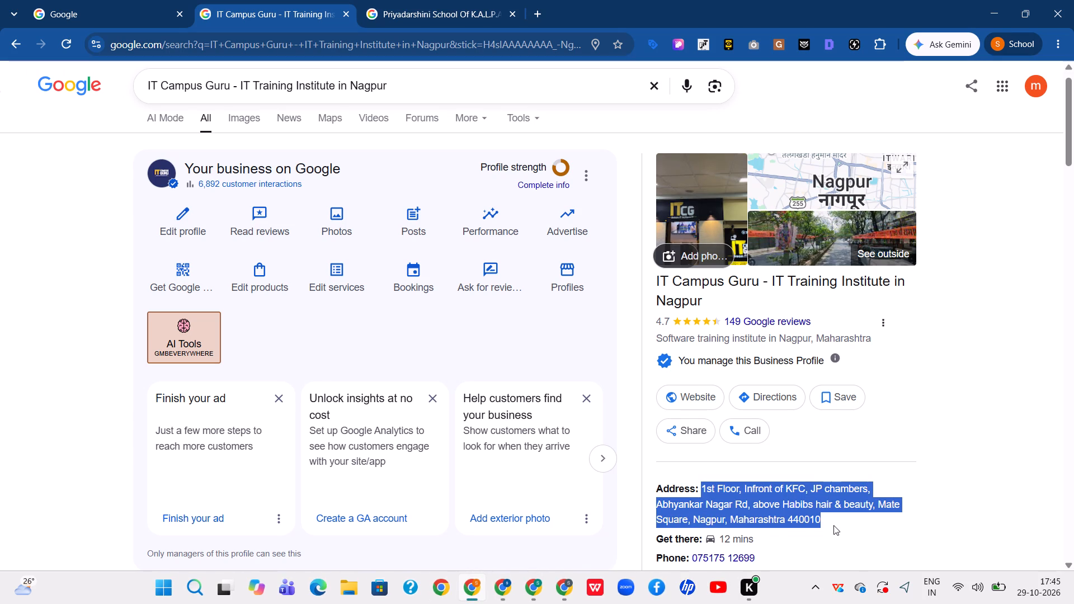
left_click(507, 589)
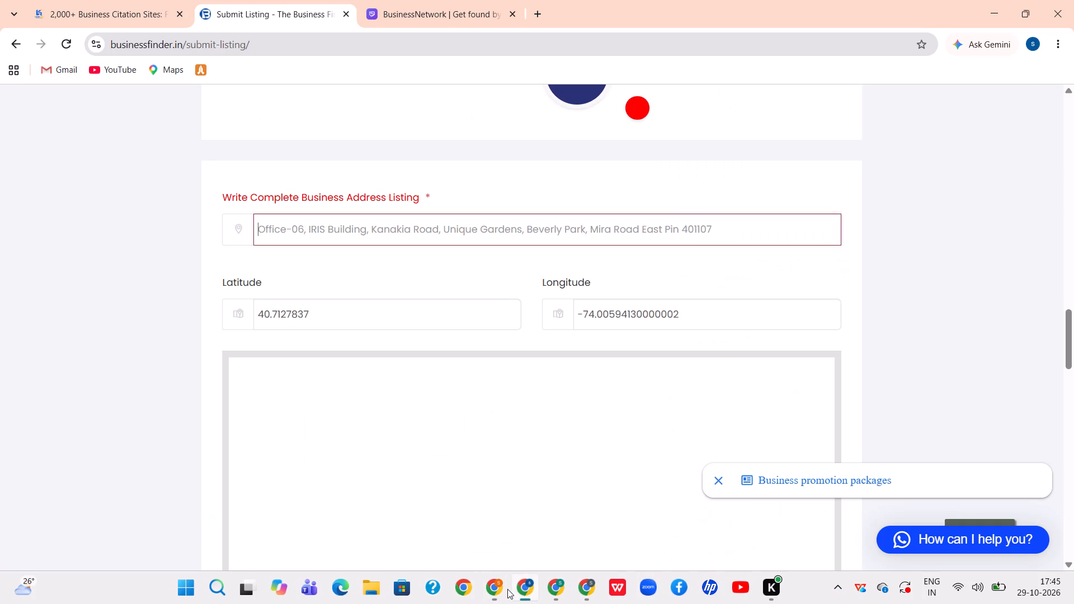
key("ctrl+v")
Clear the default latitude and longitude values from the listing form.
triple_click(293, 319)
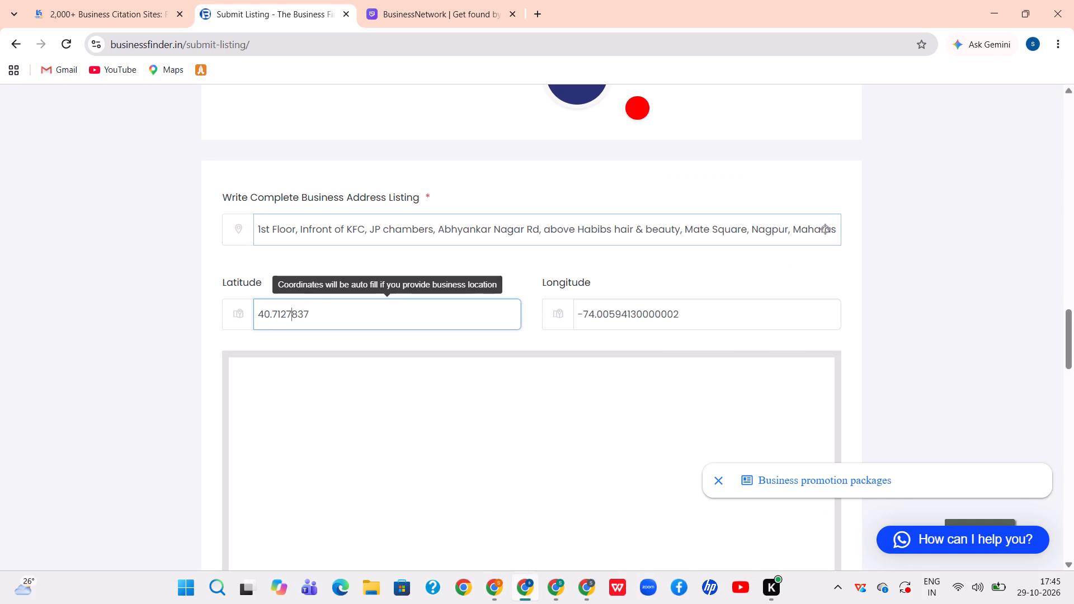
key("BackSpace")
double_click(293, 319)
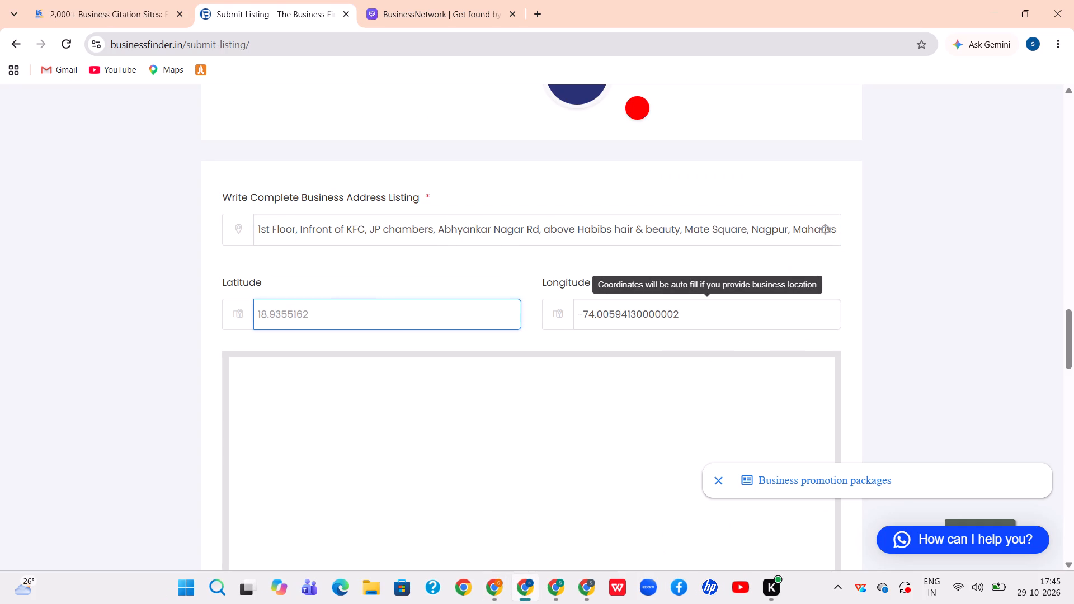
triple_click(595, 322)
left_click(595, 322)
key("BackSpace")
key("BackSpace")
key("BackSpace")
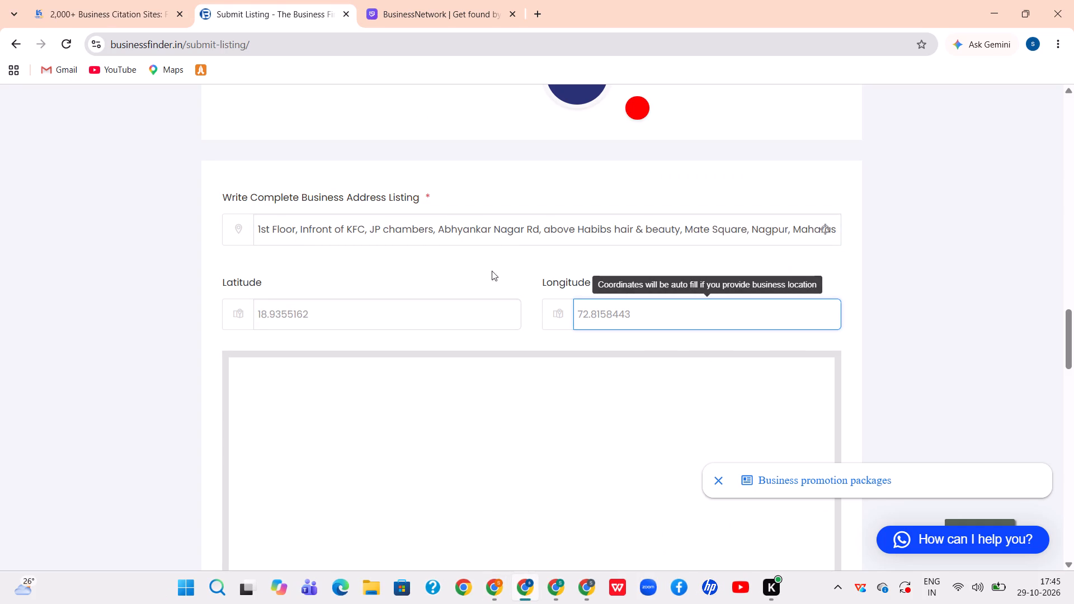
Copy the coordinates 21.1560012,79.075803 from the web address of IT Campus Guru's Google Maps directions.
left_click(318, 308)
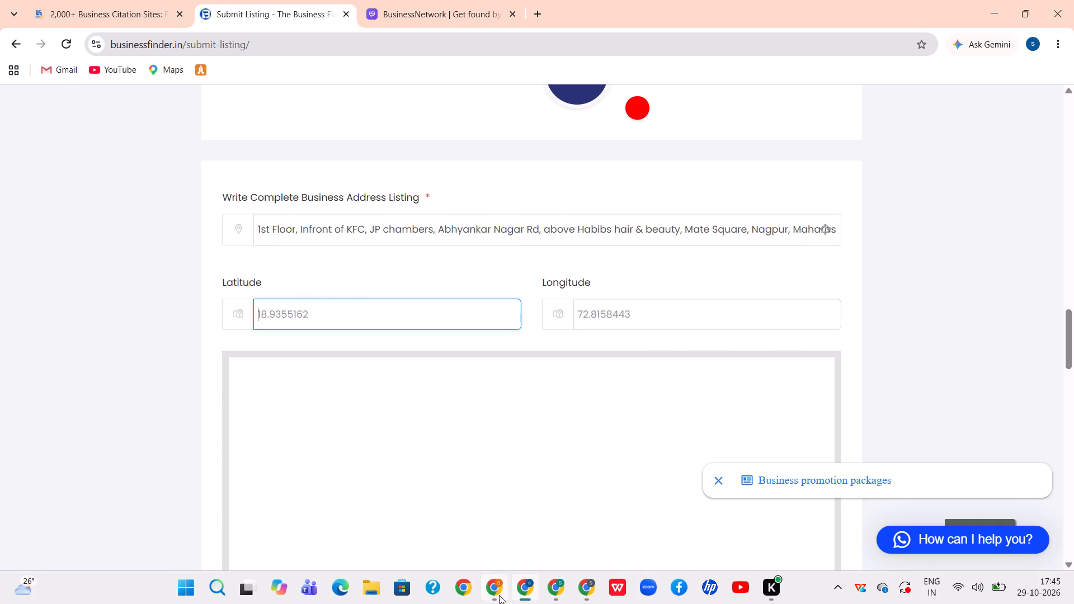
left_click(499, 595)
left_click(786, 390)
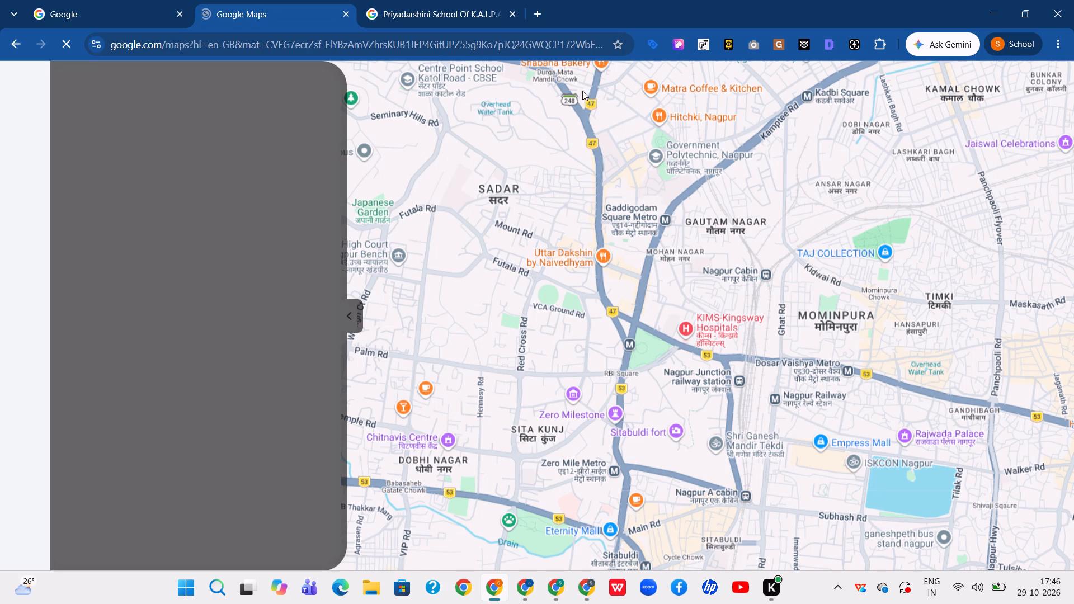
left_click(83, 85)
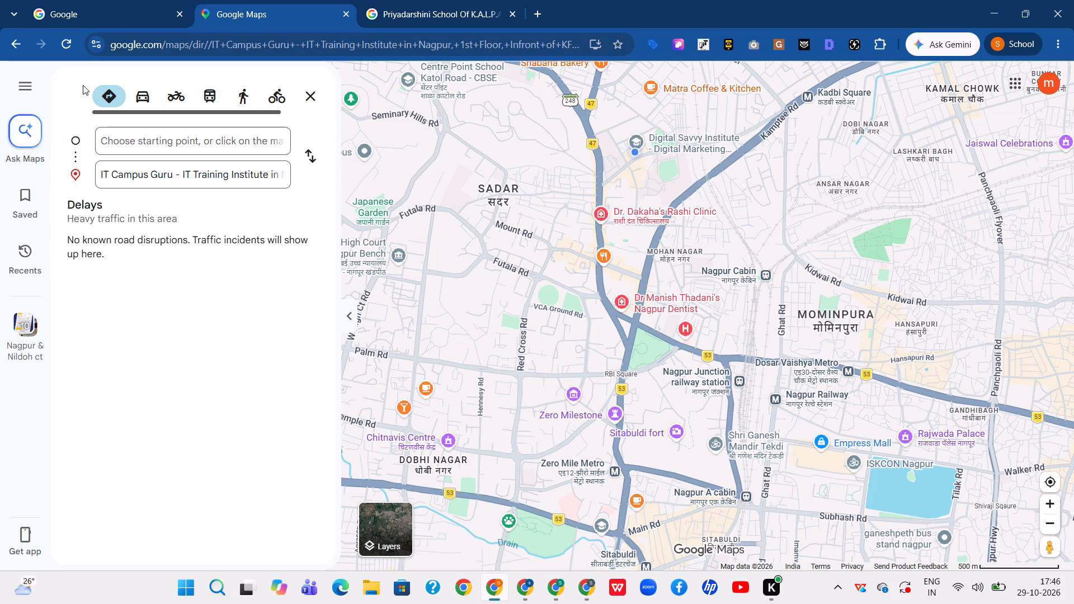
left_click(430, 48)
left_click(430, 48)
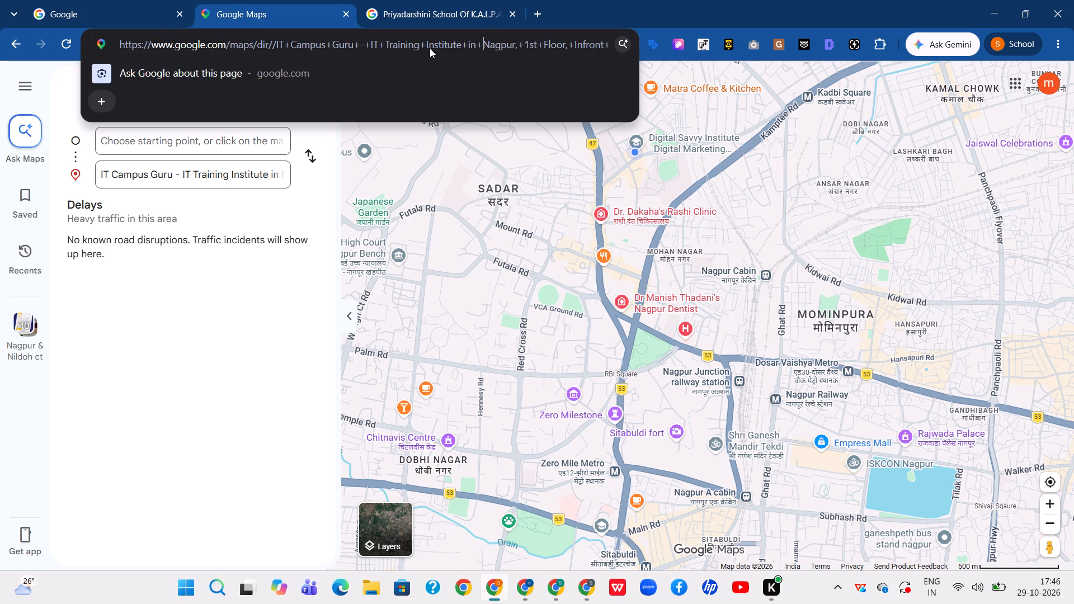
key("Right")
key("Right")
key("Right")
key("Right")
key("Right")
key("Right")
key("Right")
key("Right")
key("Right")
key("Right")
key("Right")
key("Right")
key("Right")
key("Right")
key("Right")
key("Right")
key("Right")
key("Right")
key("Right")
key("Right")
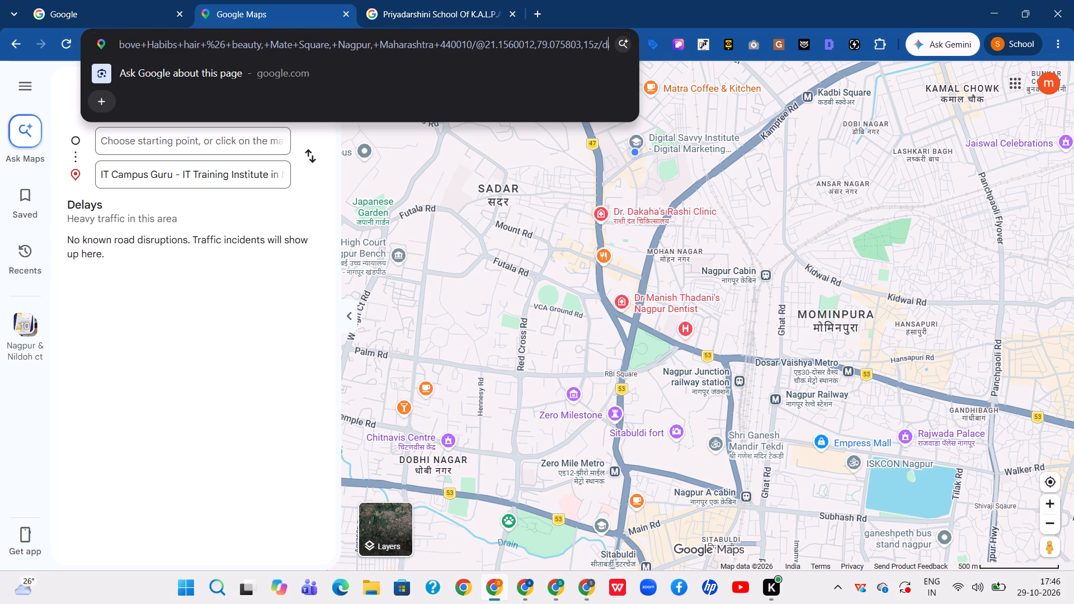
left_click_drag(486, 43, 567, 44)
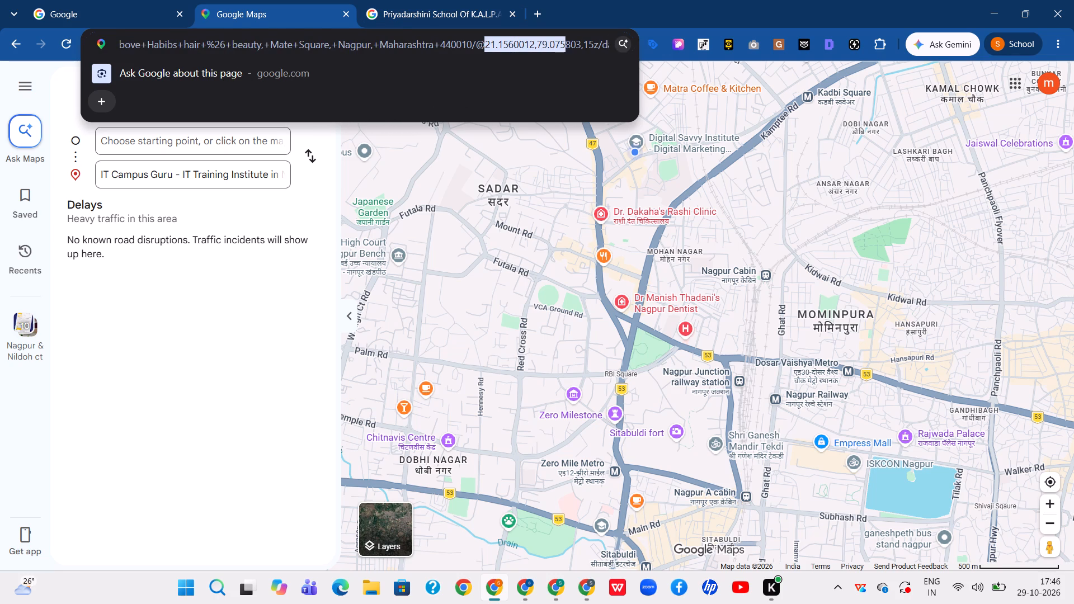
left_click_drag(567, 44, 583, 44)
key("ctrl+c")
scroll(136, 360, "right", 8)
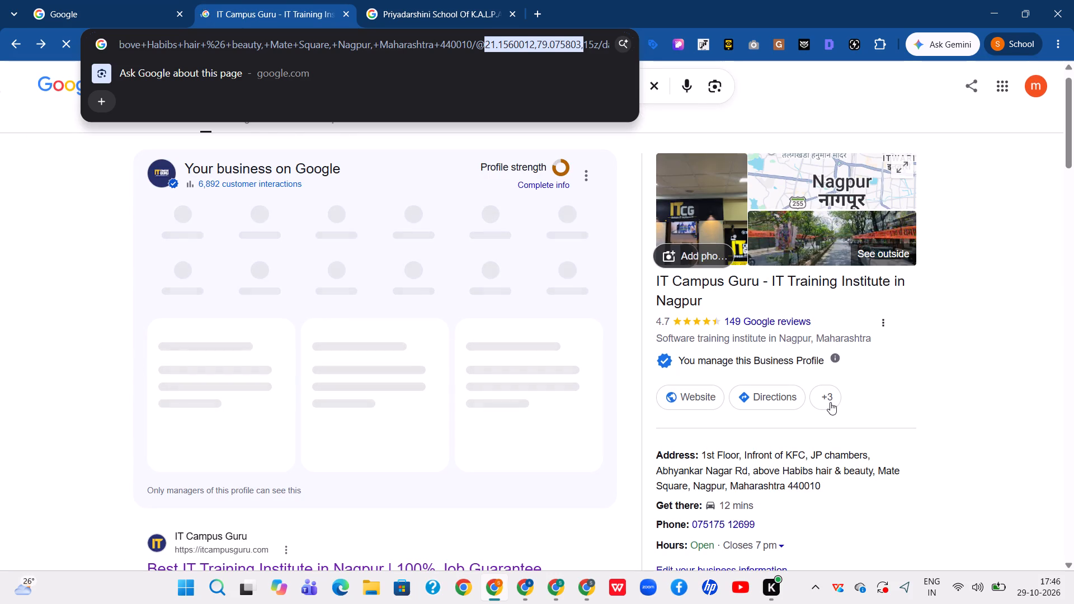
left_click(830, 402)
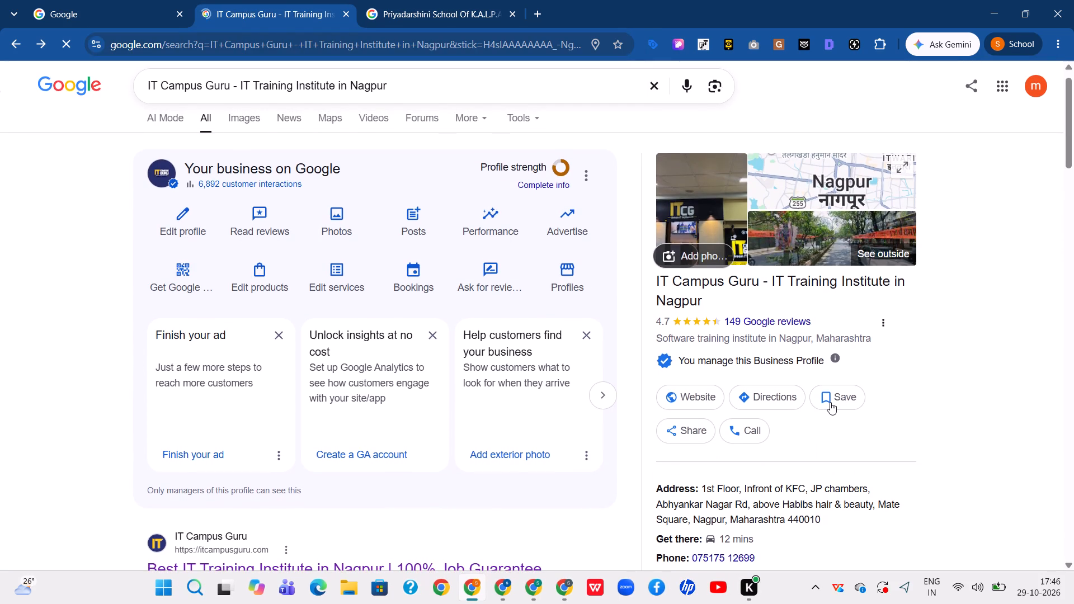
Set the listing's latitude to 21.1560012 and its longitude to 79.075803.
left_click(507, 599)
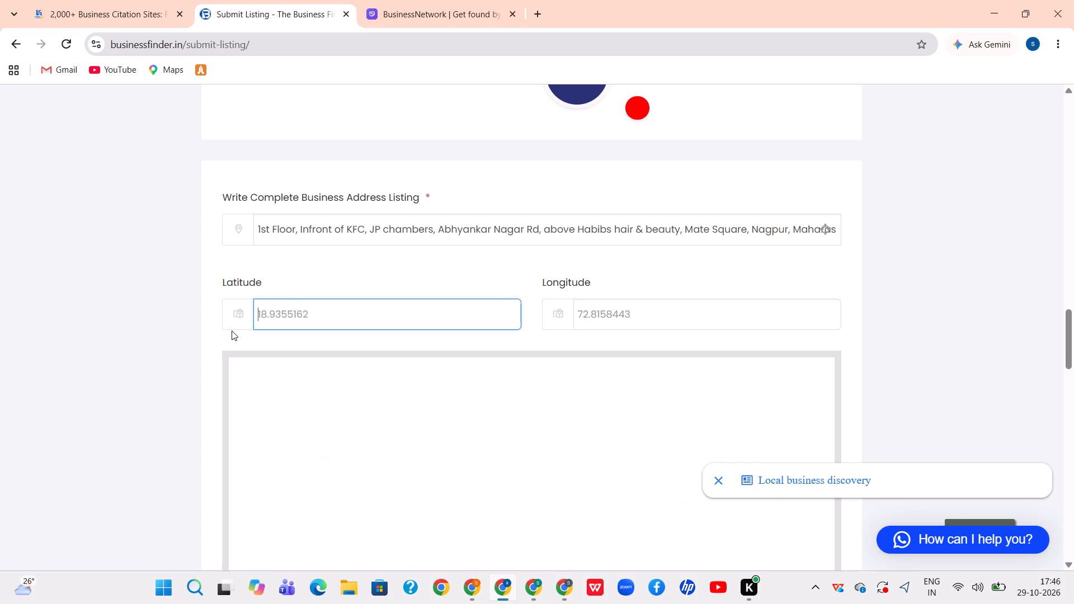
key("ctrl+v")
key("BackSpace")
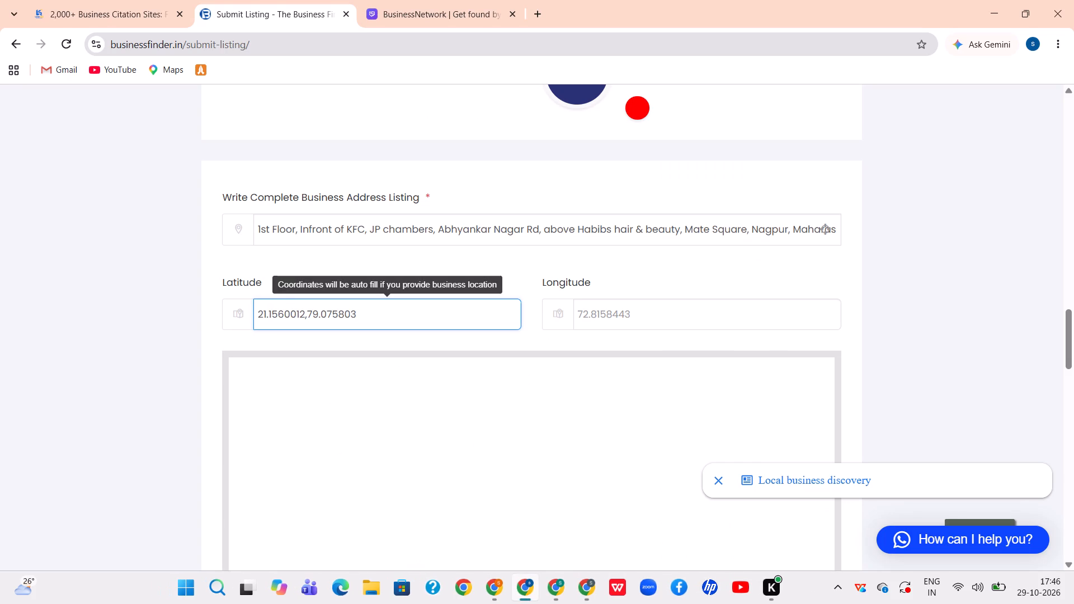
left_click_drag(307, 314, 553, 332)
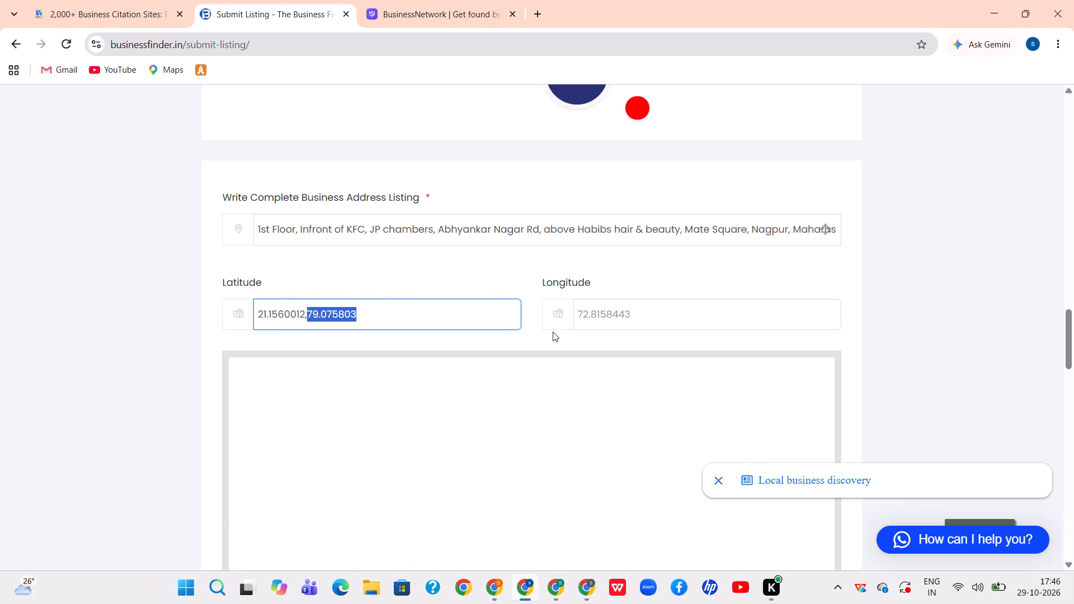
key("ctrl+c")
key("BackSpace")
key("BackSpace")
double_click(726, 325)
key("ctrl+v")
key("ctrl+Page_Down")
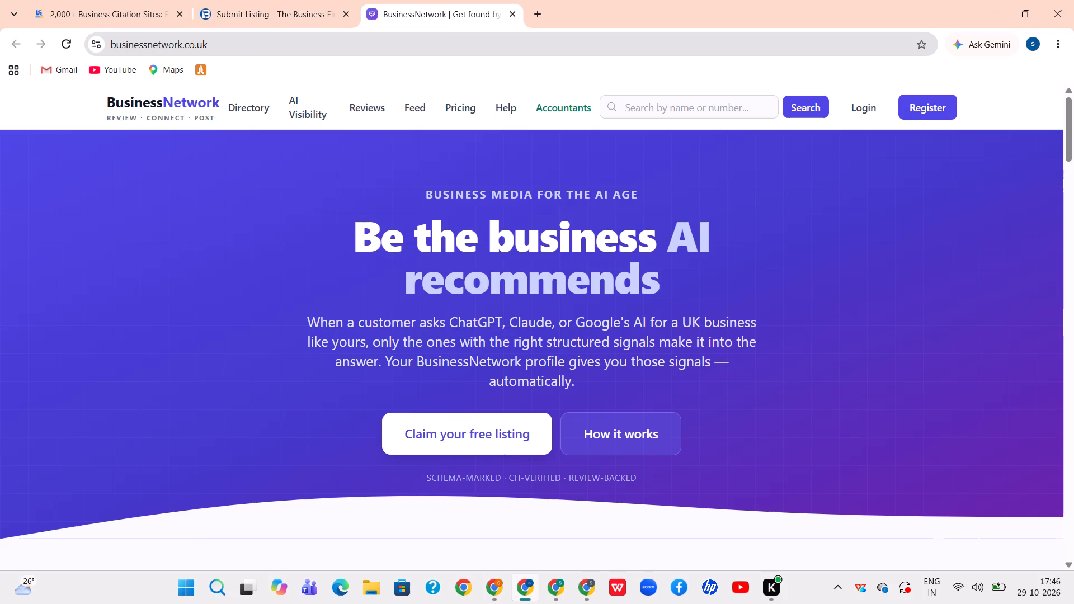
left_click(269, 0)
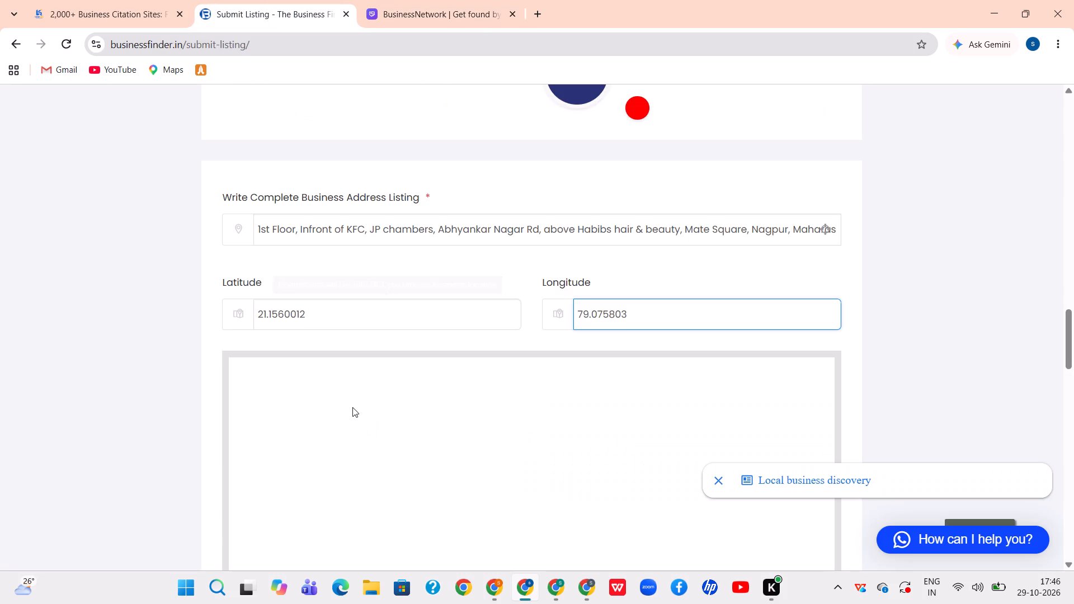
Set the listing's location to country India, state Maharashtra and city Nagpur.
scroll(352, 407, "down", 3)
left_click(322, 284)
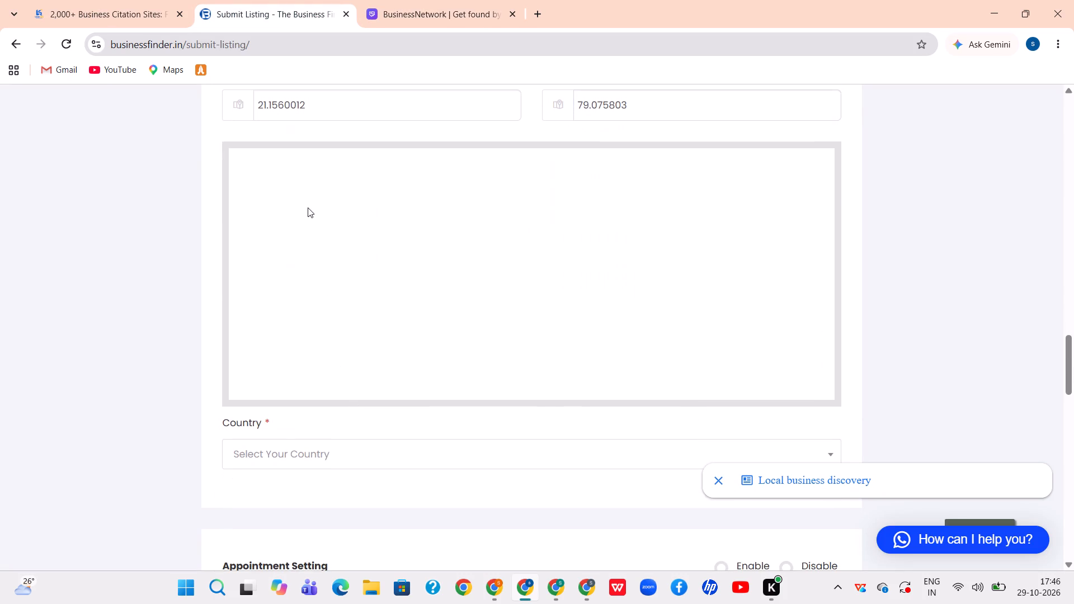
left_click(307, 206)
scroll(307, 206, "down", 1)
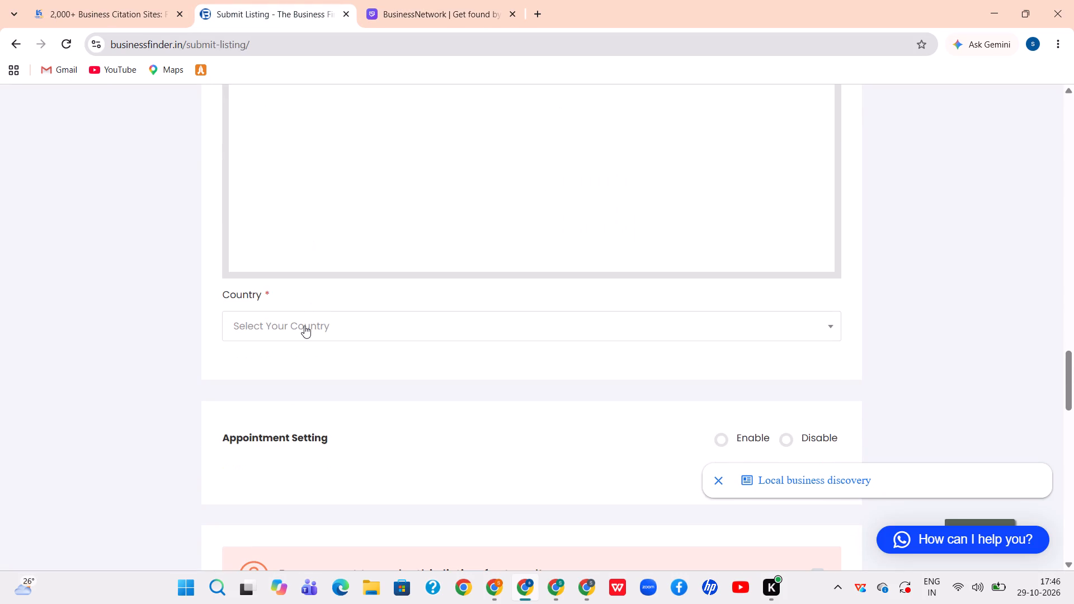
left_click(304, 325)
type("india")
key("Return")
scroll(304, 325, "down", 1)
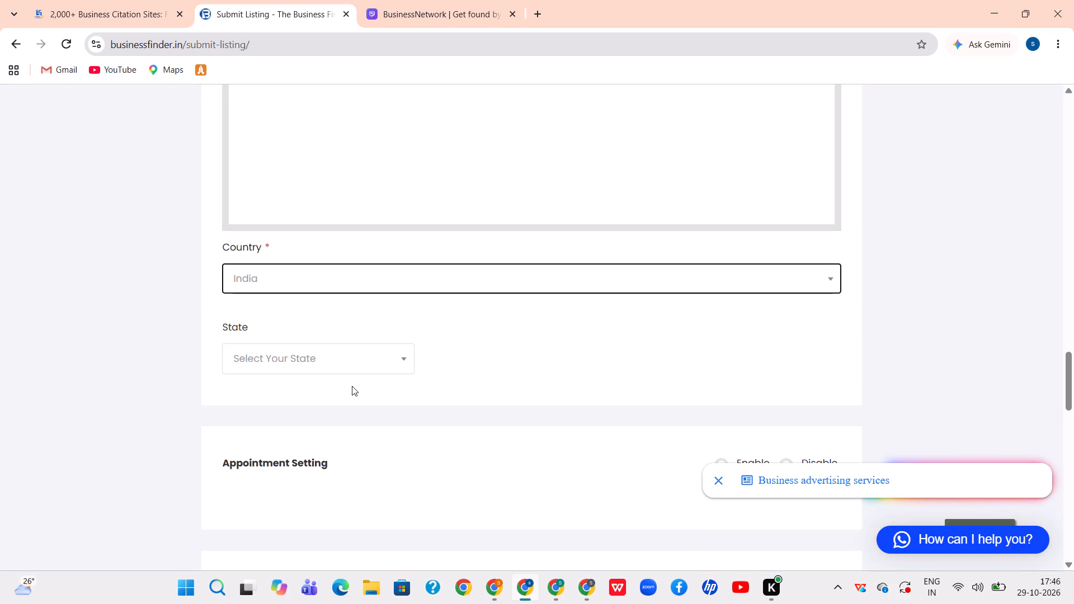
left_click(319, 360)
key("m")
type("aha")
key("Return")
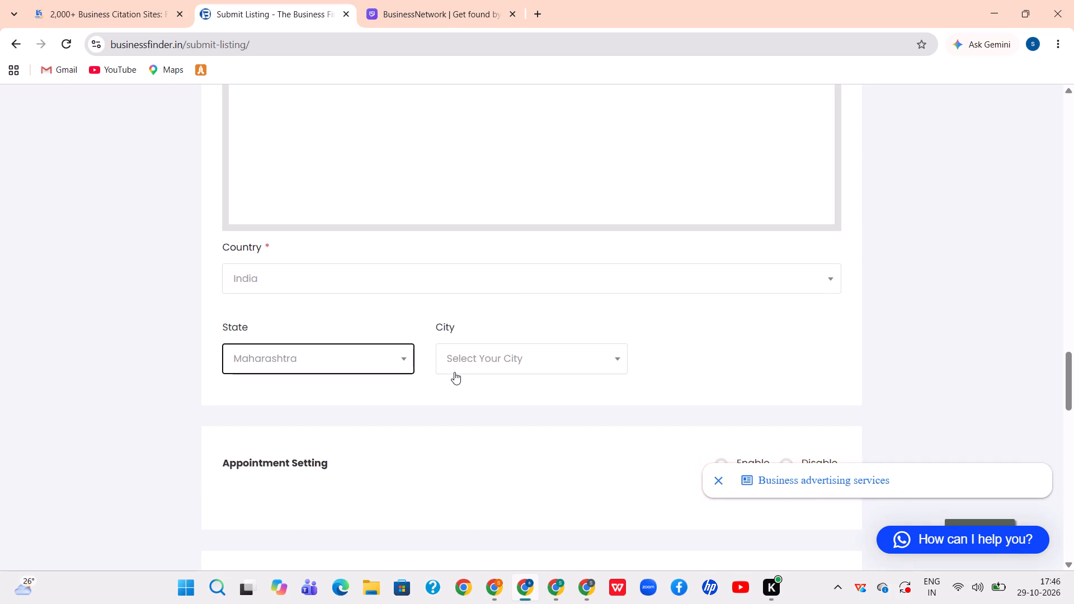
left_click(454, 372)
type("nagp")
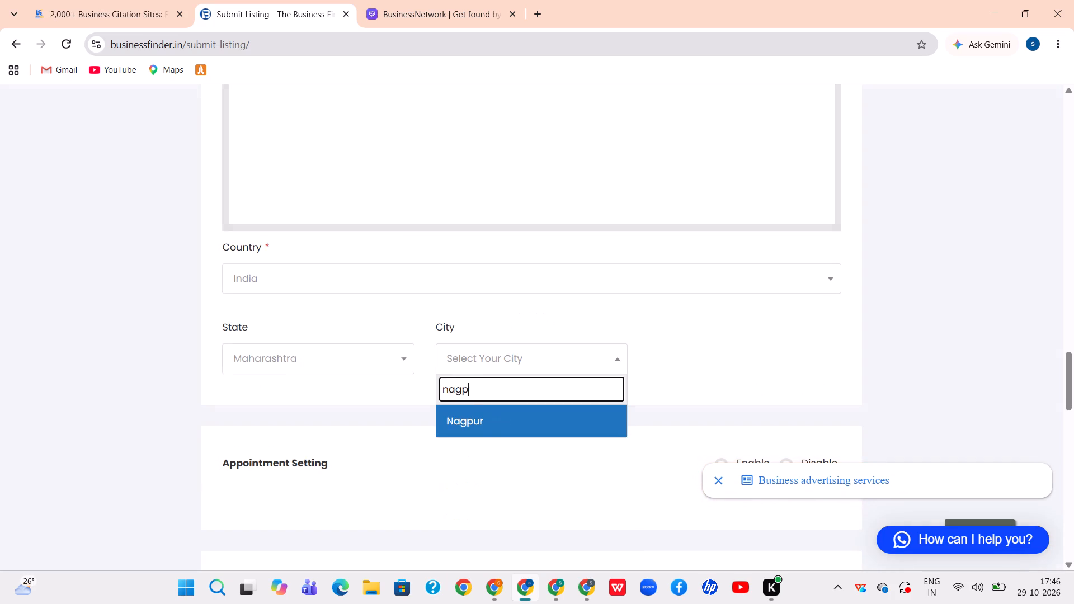
key("Return")
Dismiss the floating advert and enable the listing's appointment setting.
scroll(454, 372, "down", 2)
scroll(730, 417, "down", 1)
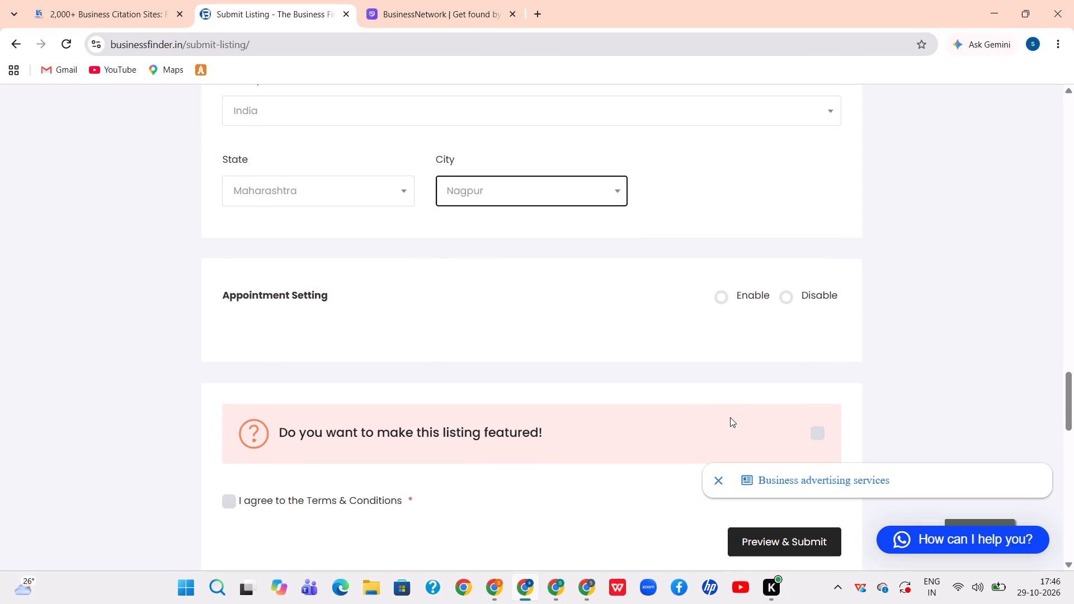
scroll(730, 417, "down", 1)
left_click(716, 483)
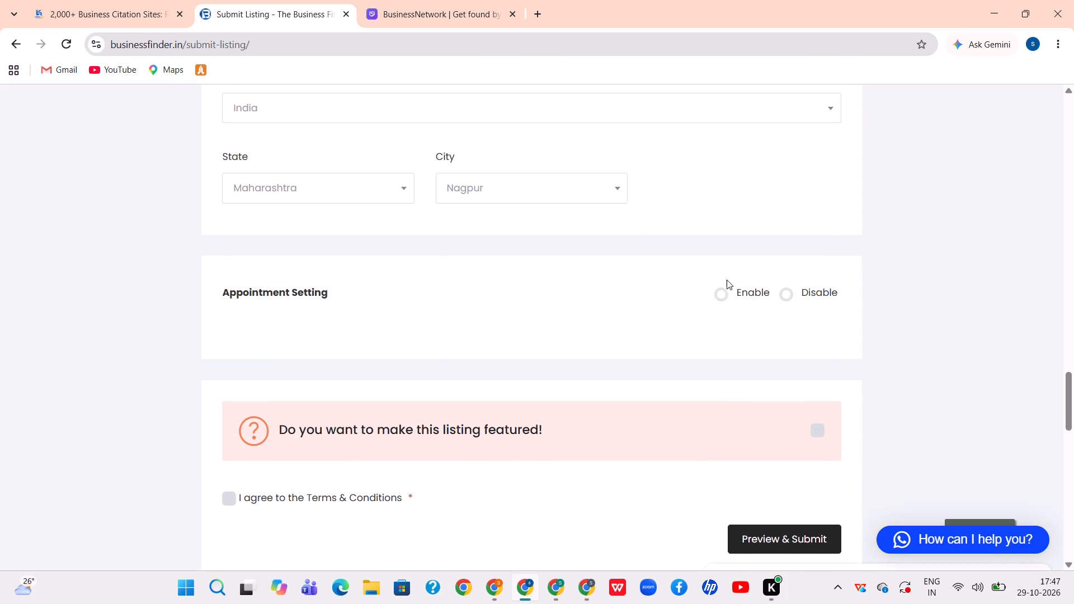
left_click(730, 299)
left_click(724, 295)
Review the appointment booking options, extra services and final submission section of the listing form.
scroll(812, 430, "down", 1)
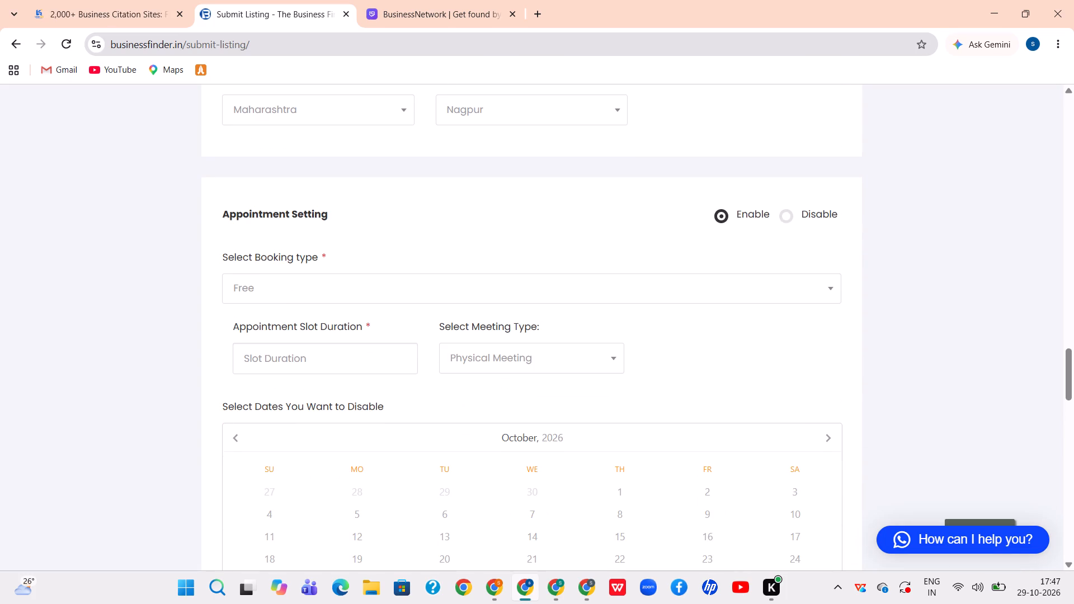
scroll(384, 355, "down", 3)
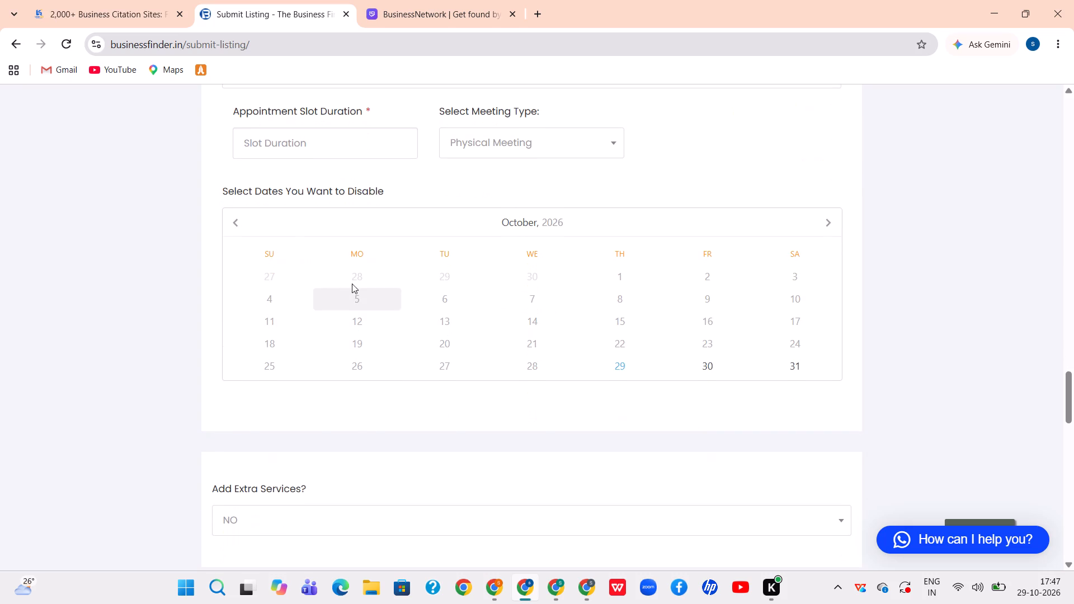
scroll(309, 263, "down", 1)
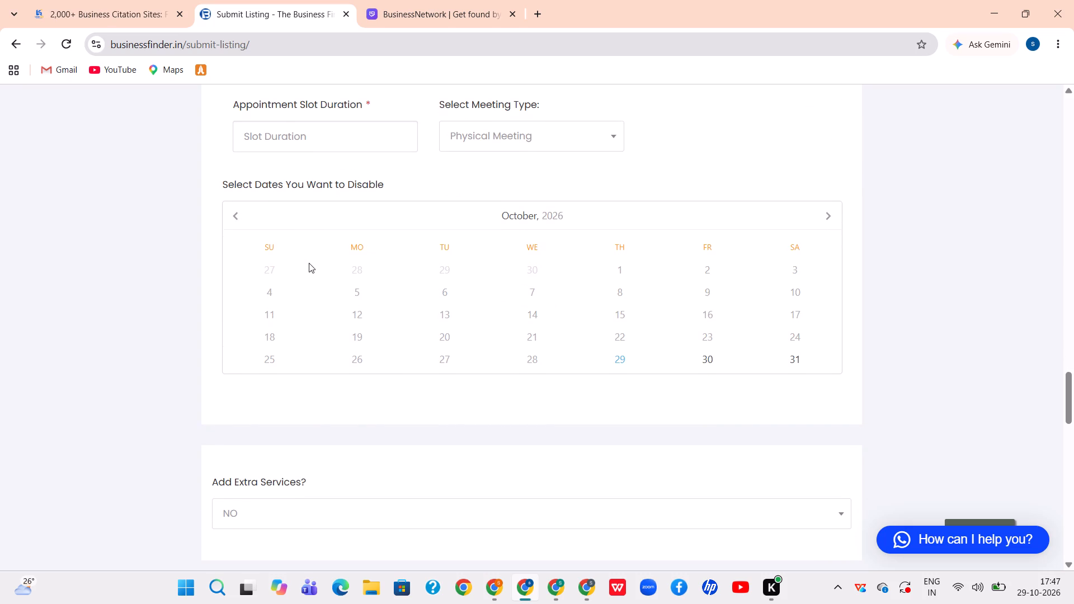
scroll(309, 263, "down", 5)
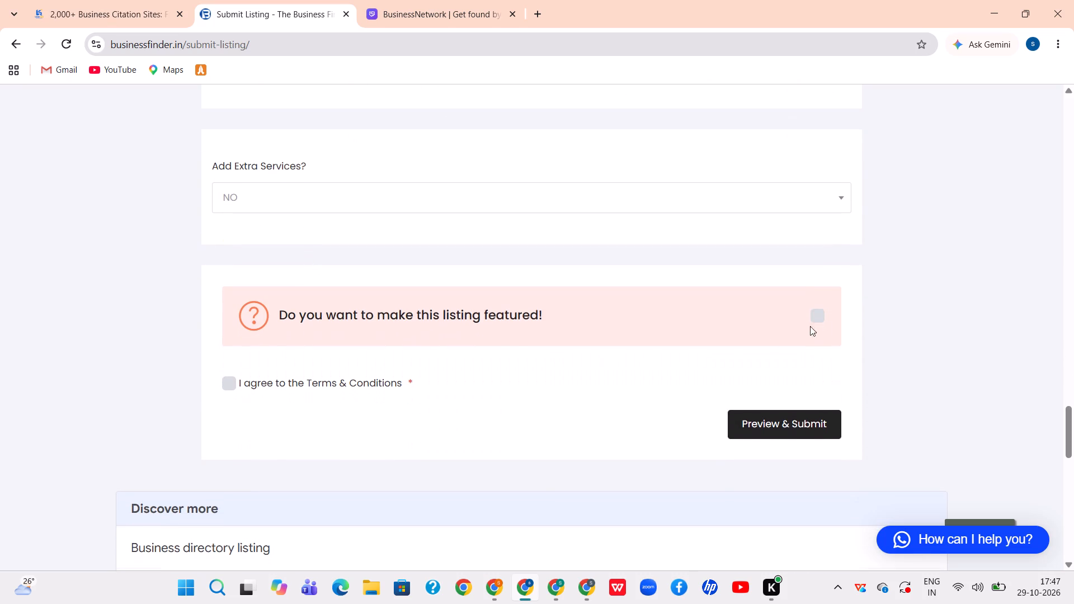
Mark the listing as featured, agree to the terms and conditions, and try to preview and submit it.
left_click(821, 320)
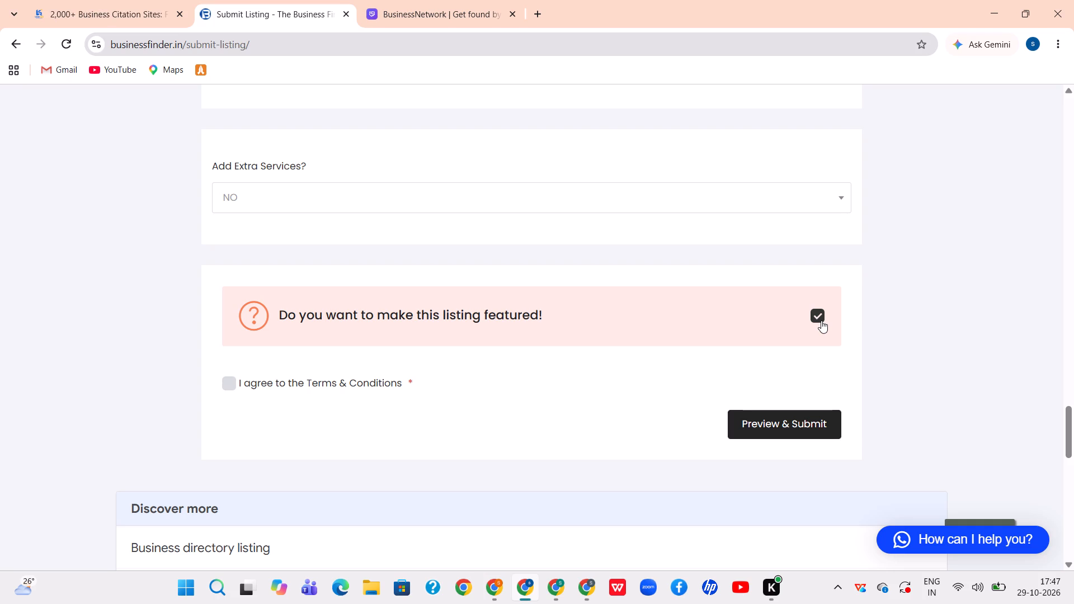
left_click(329, 382)
left_click(514, 12)
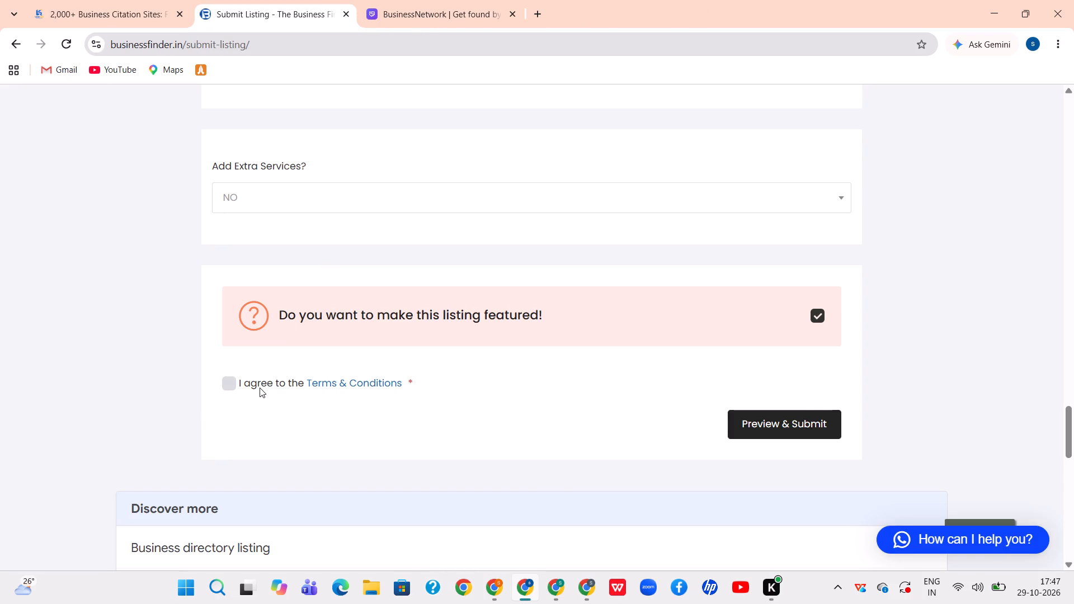
left_click(260, 388)
left_click(752, 416)
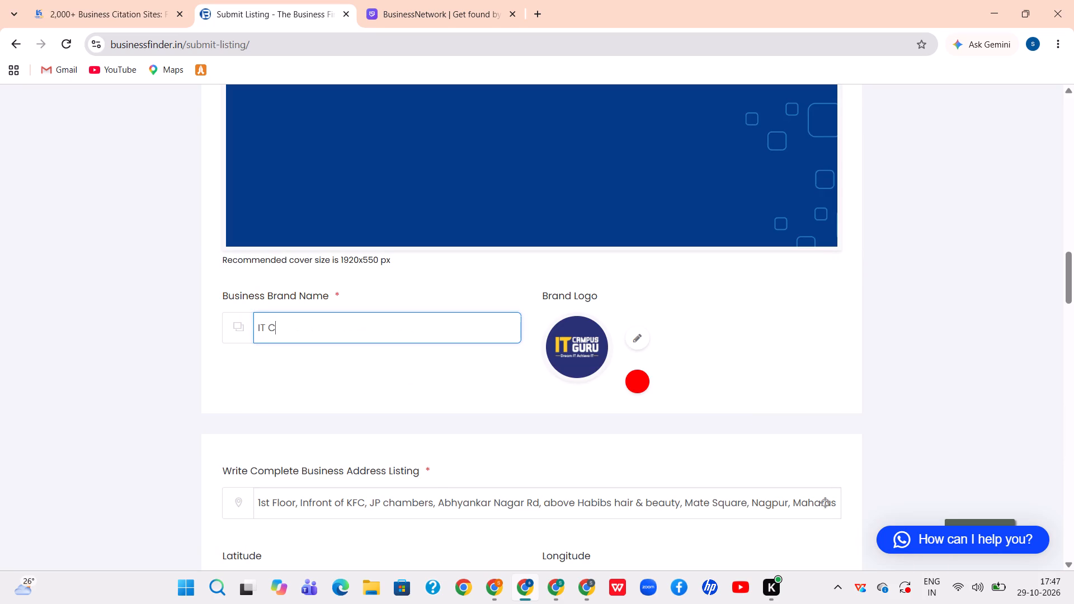
Complete the business brand name as IT Campus Guru and submit the listing.
type("ampus")
key("space")
type("Gur")
type("uu")
key("BackSpace")
key("Page_Down")
key("Page_Down")
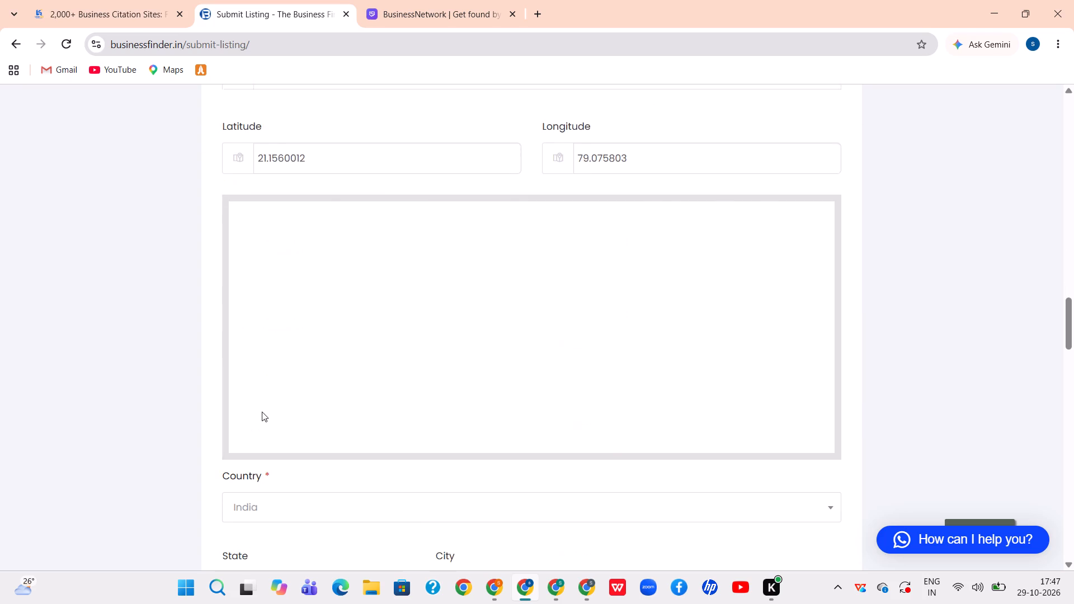
key("Page_Down")
key("Page_Down")
key("Page_Up")
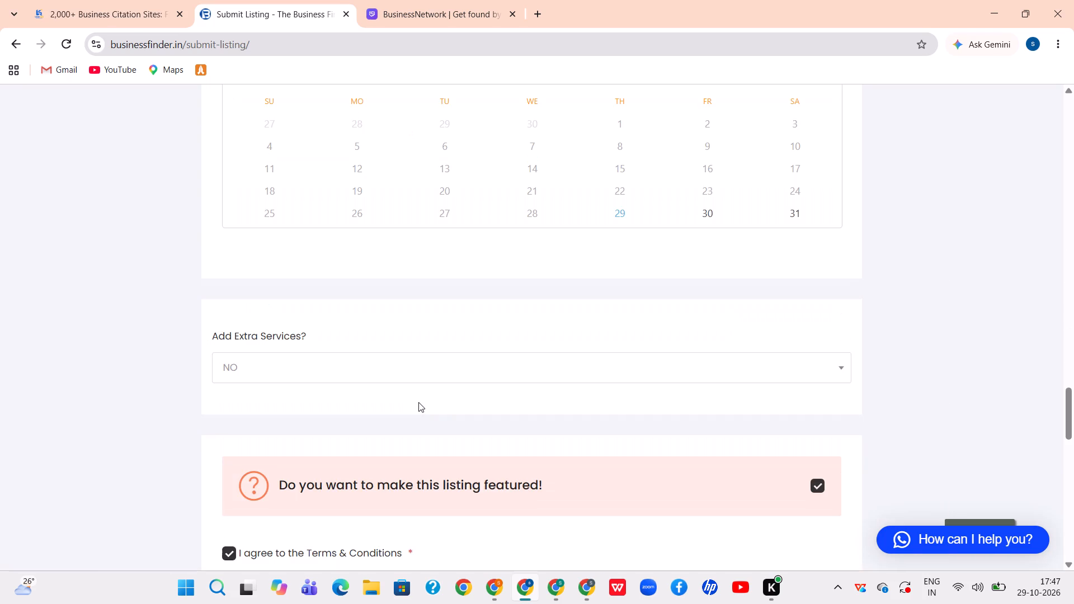
key("Page_Down")
left_click(781, 159)
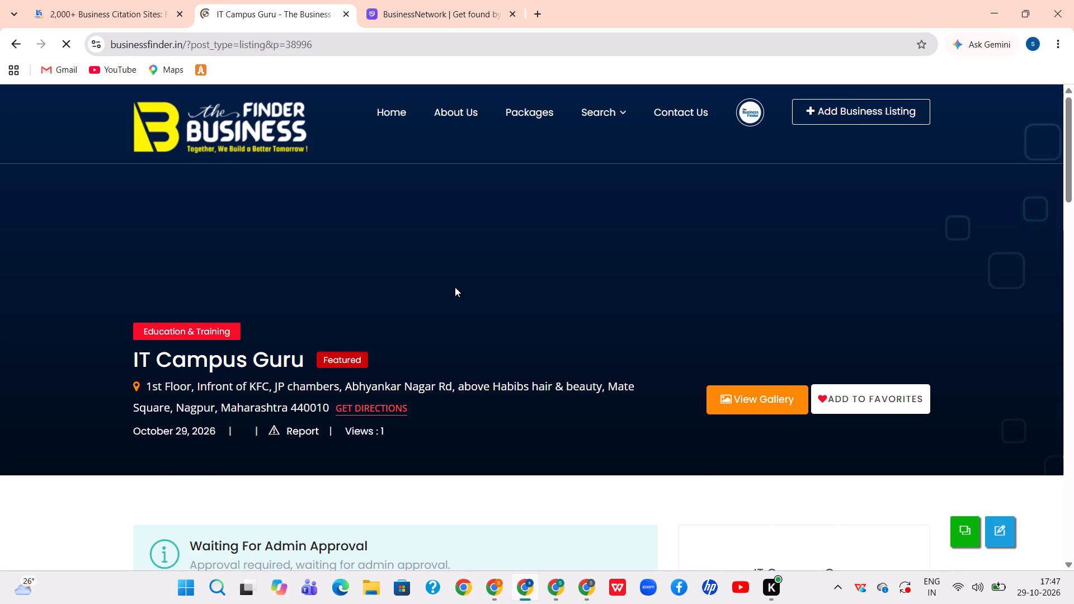
Review the submitted IT Campus Guru listing page, including its description, contact details, location and tags.
scroll(441, 239, "down", 6)
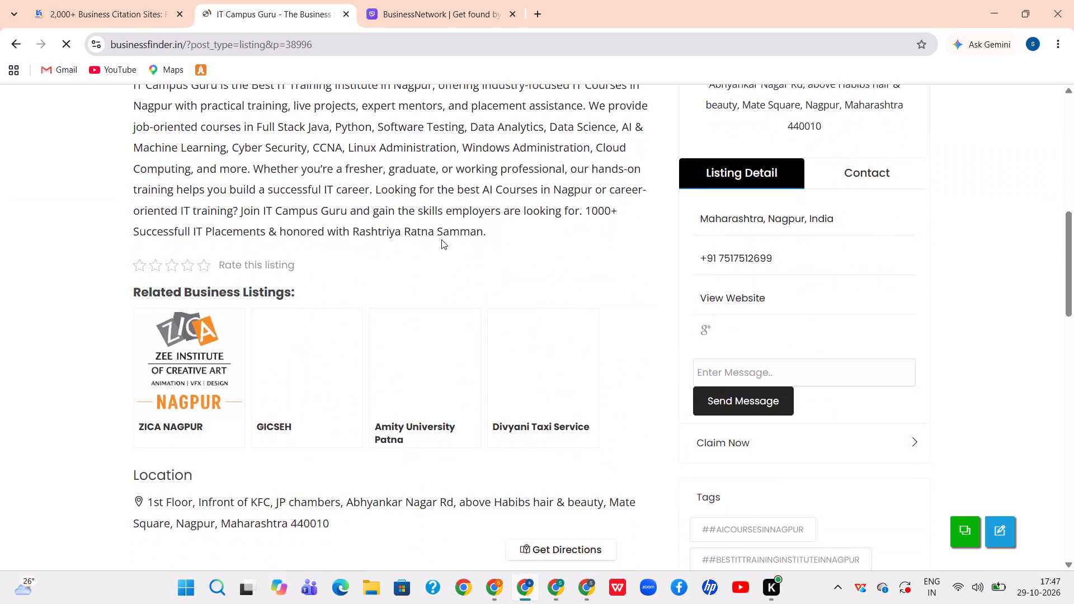
scroll(441, 239, "up", 1)
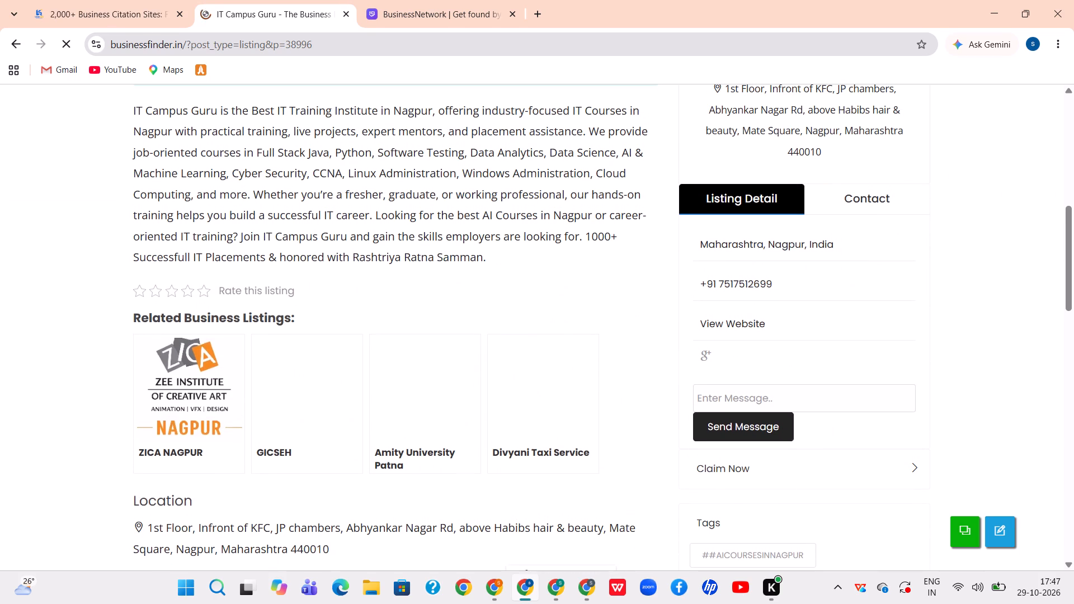
left_click(360, 106)
key("Page_Down")
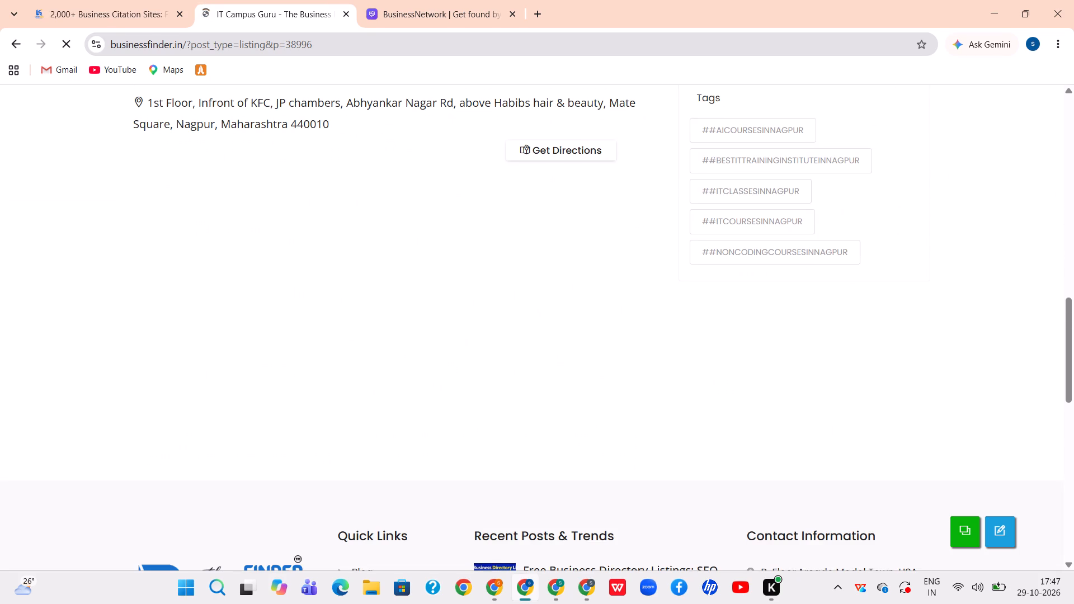
key("Page_Down")
key("Page_Up")
key("Page_Up")
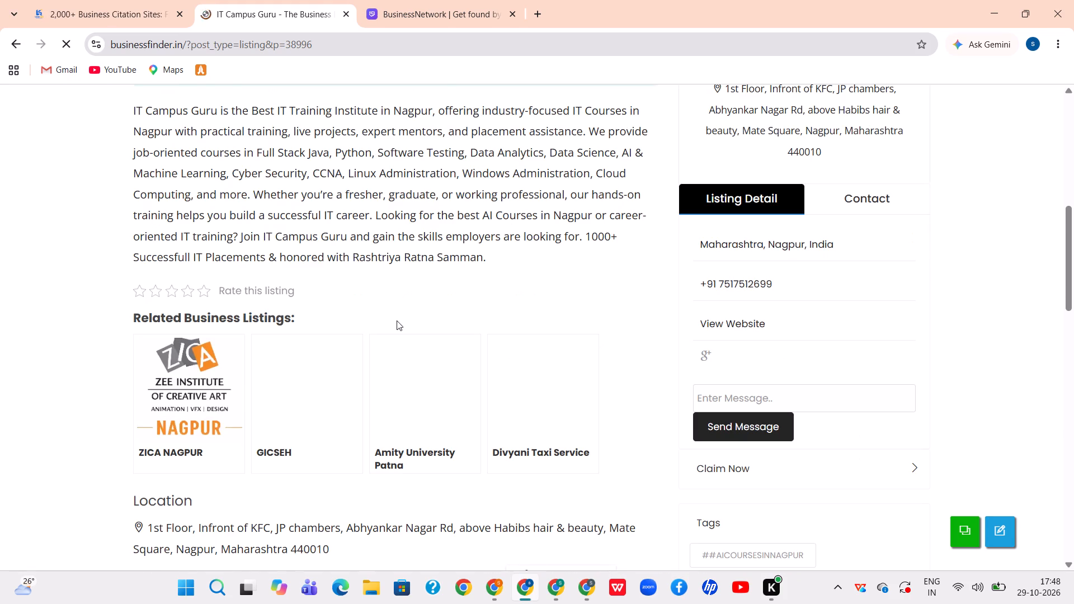
scroll(397, 320, "up", 4)
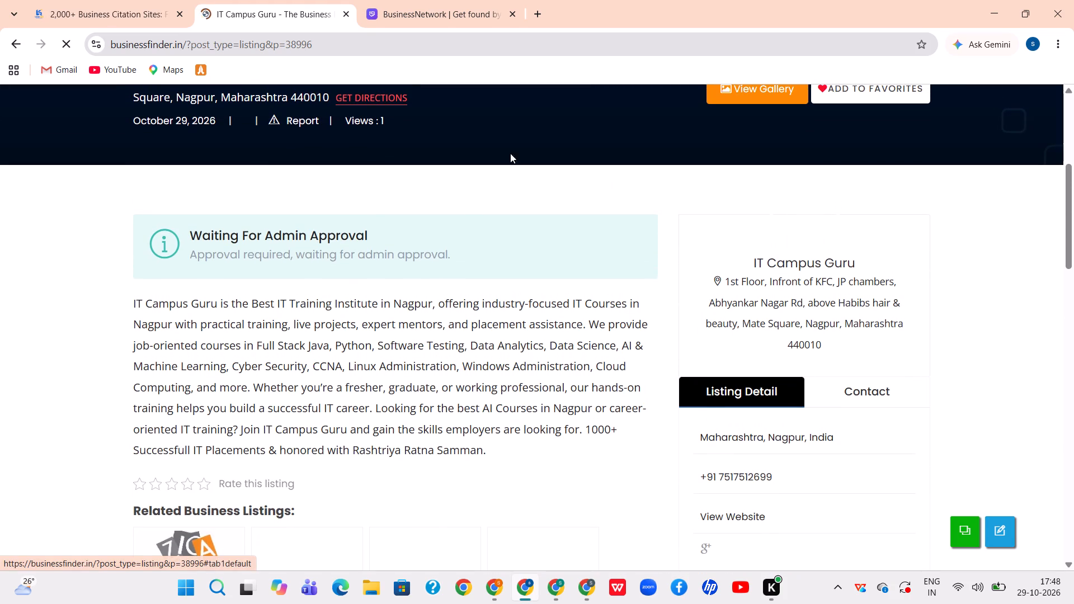
Copy the IT Campus Guru listing's URL, close its page, and paste the link into cell H3440 of the Mds backlinks spreadsheet.
left_click(261, 55)
key("ctrl+c")
left_click(465, 1)
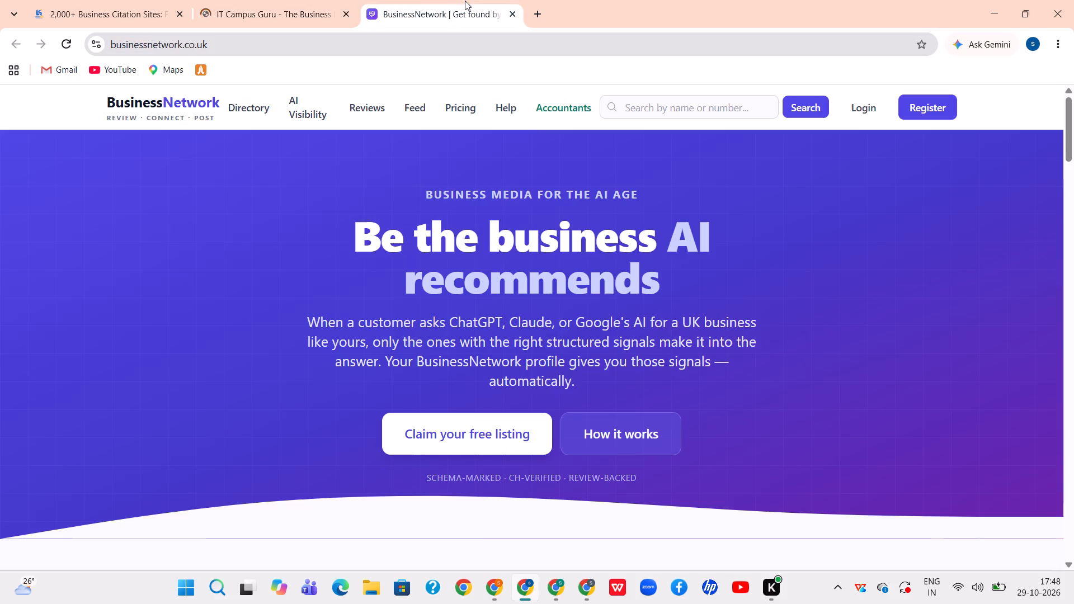
left_click(350, 15)
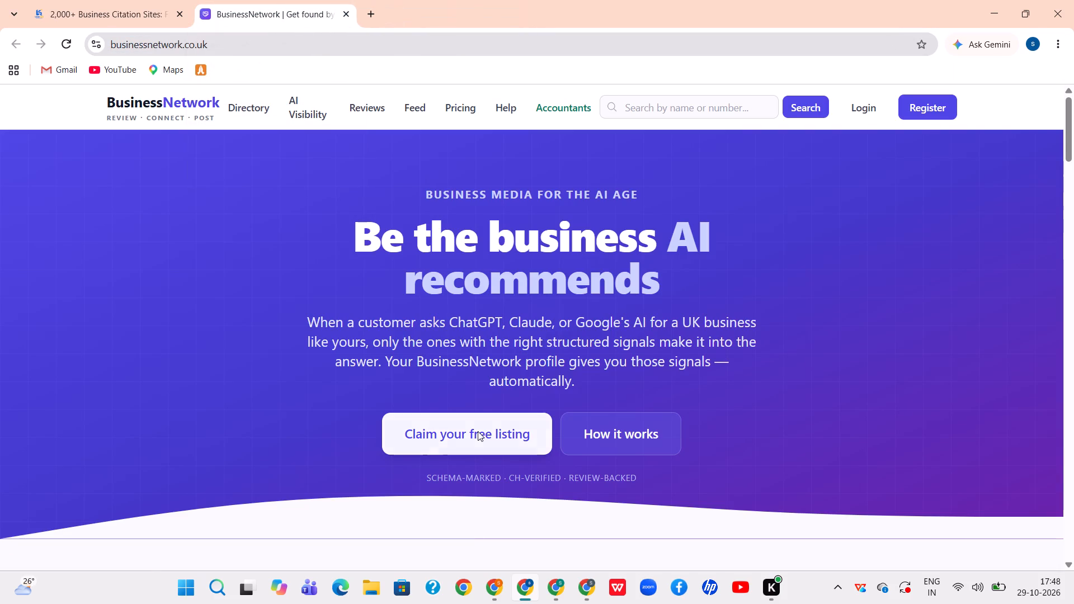
left_click_drag(556, 578, 521, 555)
left_click(592, 583)
key("ctrl+v")
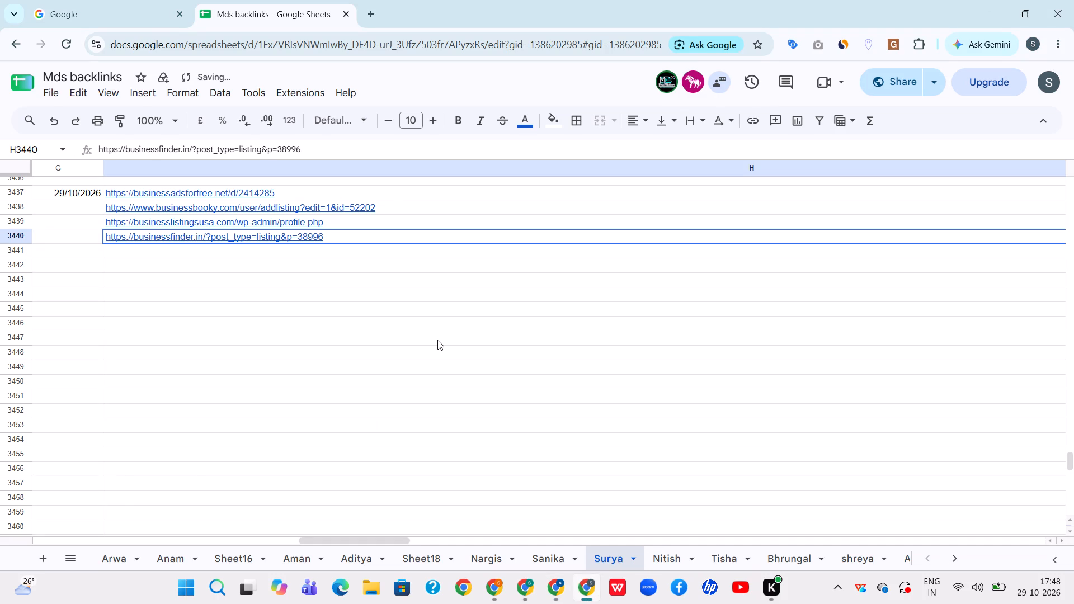
Select the empty cell D3627 below the 29/10/2026 Priyadarshini School links in the Surya sheet.
key("Left")
key("Left")
key("Left")
key("Left")
key("Left")
key("Left")
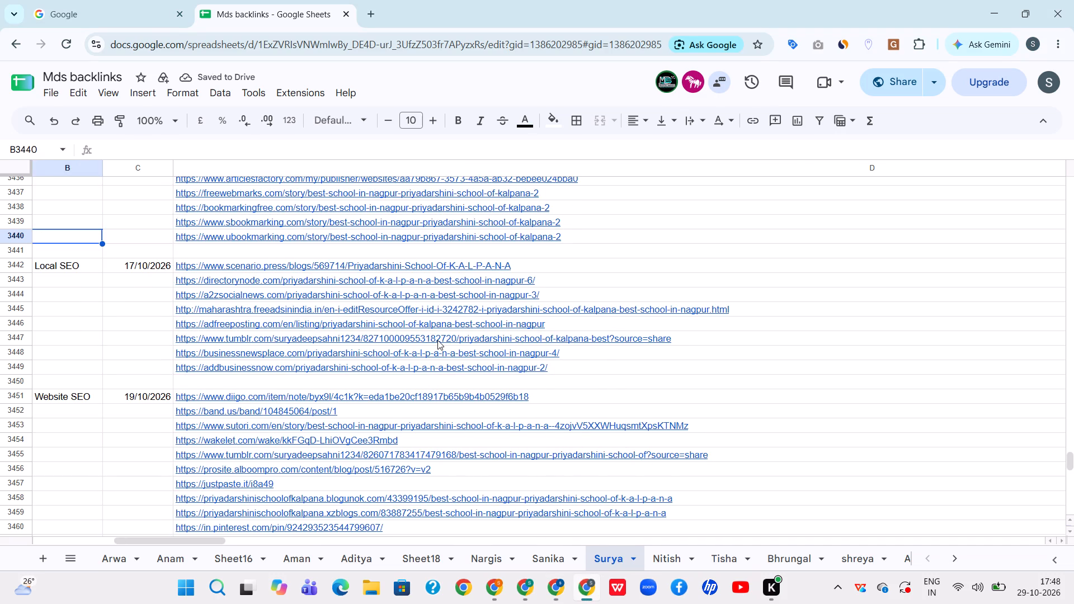
key("Right")
key("Right")
key("Page_Down")
key("Page_Down")
key("Page_Down")
key("Page_Down")
key("Page_Down")
key("Page_Down")
key("Page_Down")
key("Page_Down")
key("Page_Down")
key("Page_Down")
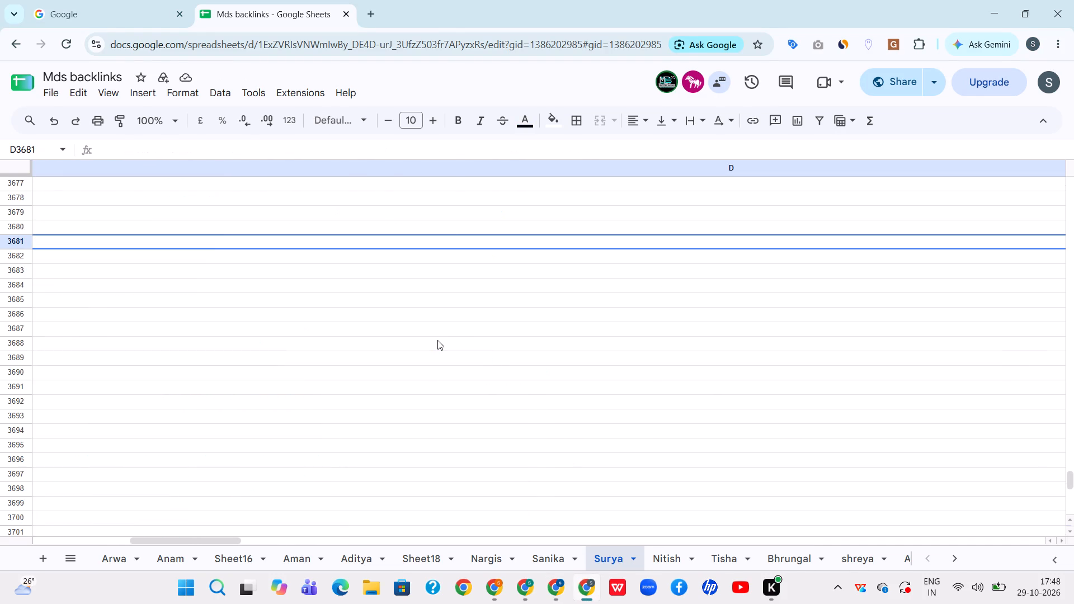
scroll(437, 340, "up", 10)
scroll(437, 340, "down", 2)
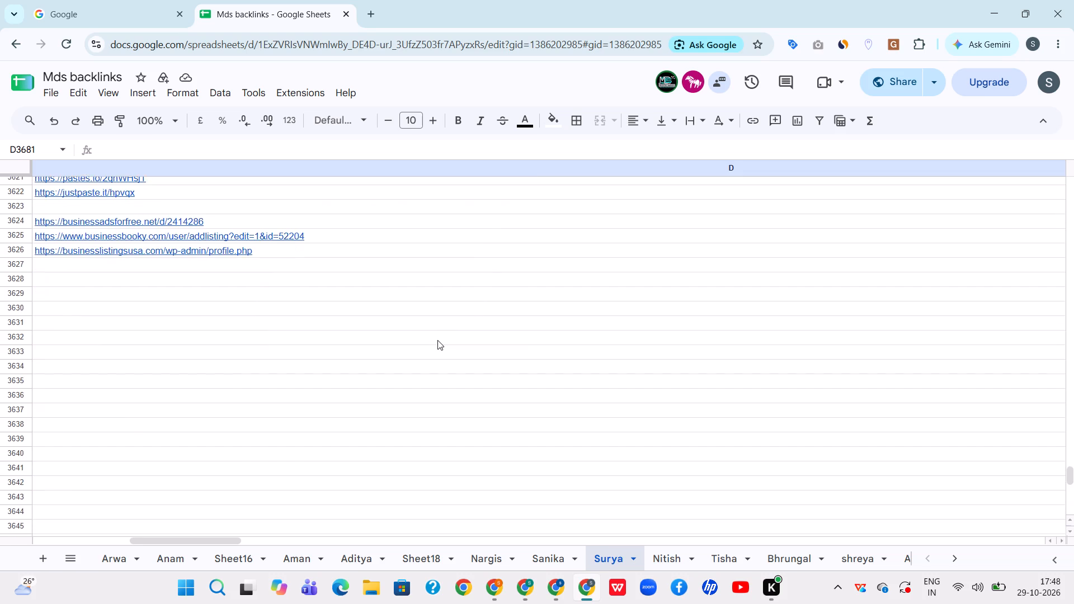
scroll(437, 340, "right", 1)
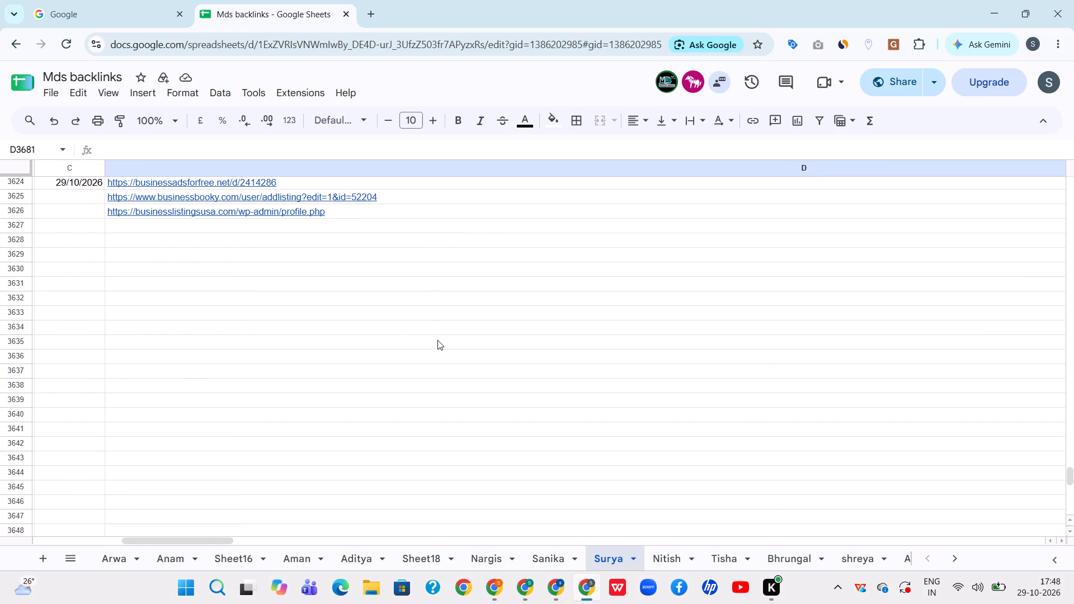
left_click(298, 238)
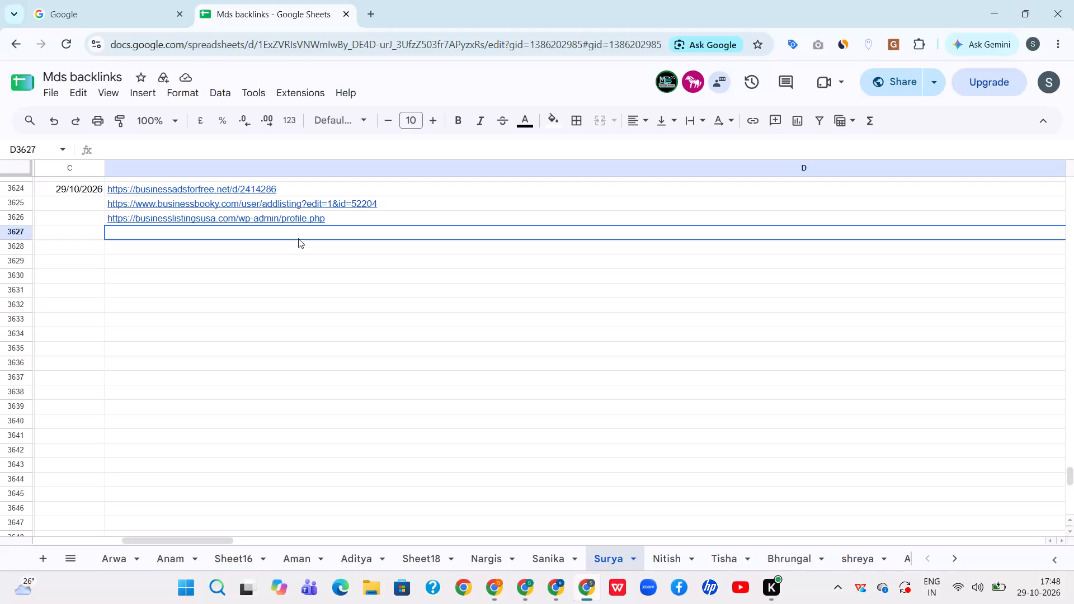
Switch to the Priyadarshini School browser profile, open businessfinder.in in a new tab, and close the WordPress profile page.
left_click(527, 600)
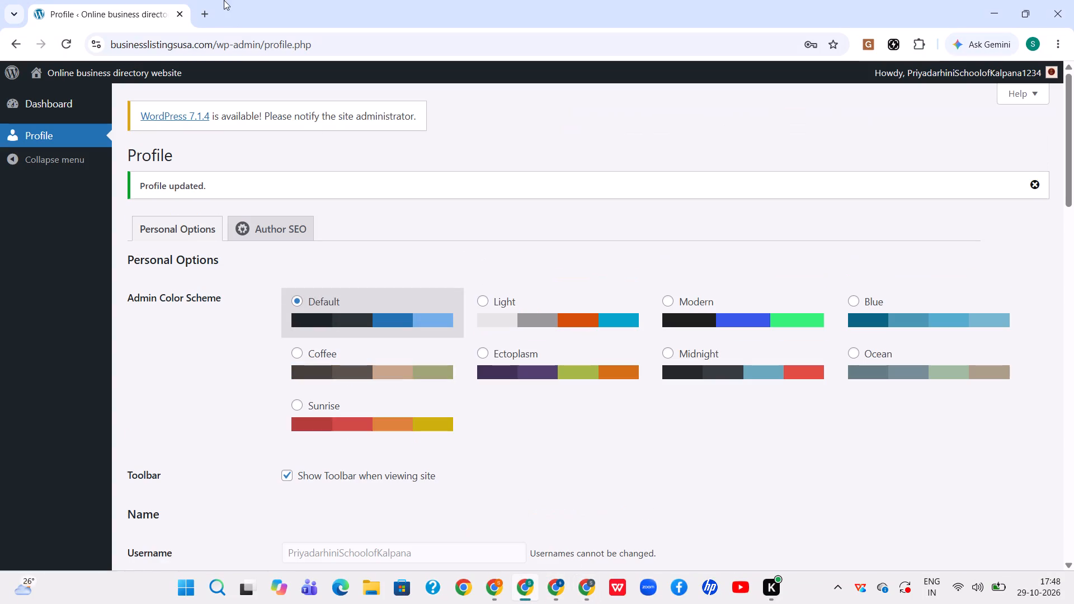
left_click(214, 0)
key("ctrl+v")
key("BackSpace")
key("BackSpace")
key("BackSpace")
key("BackSpace")
key("BackSpace")
key("BackSpace")
key("BackSpace")
key("BackSpace")
key("BackSpace")
key("BackSpace")
key("BackSpace")
key("BackSpace")
key("BackSpace")
key("BackSpace")
key("BackSpace")
key("BackSpace")
key("BackSpace")
key("BackSpace")
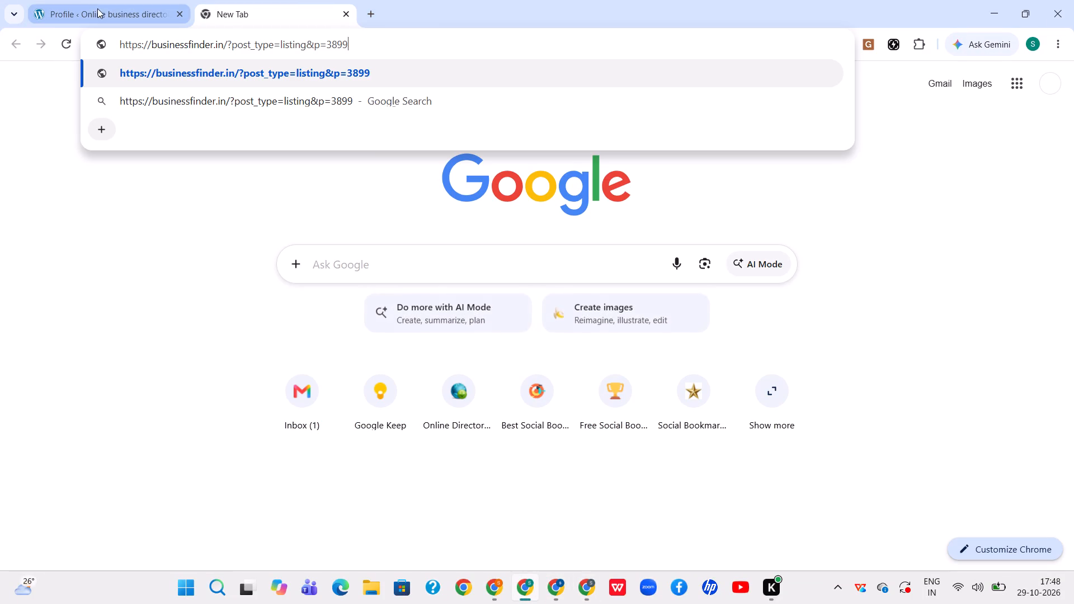
key("BackSpace")
key("BackSpace")
key("BackSpace")
key("BackSpace")
key("BackSpace")
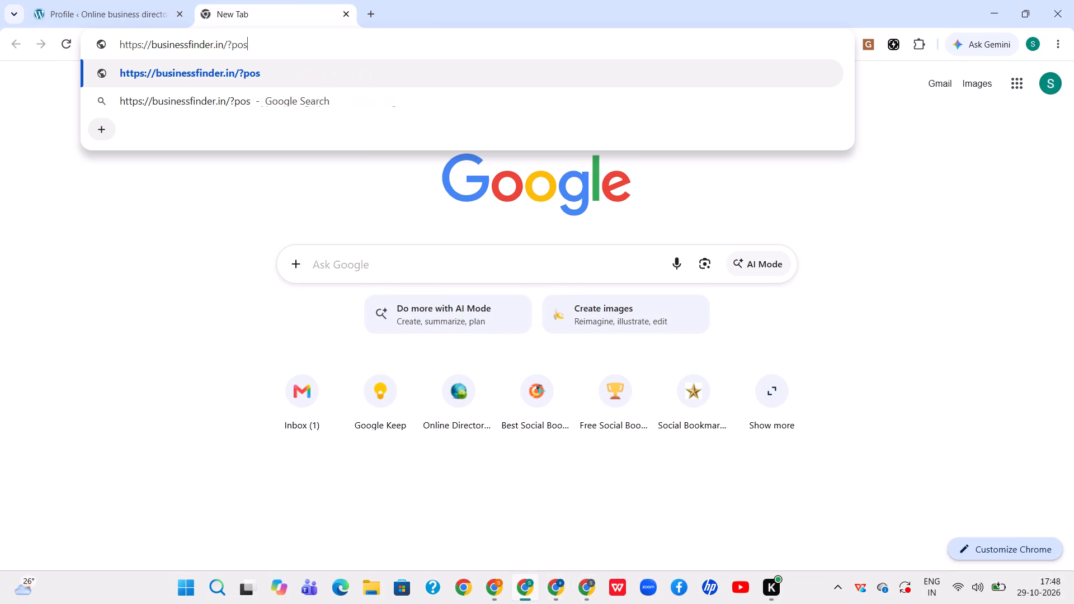
key("BackSpace")
key("BackSpace")
key("BackSpace")
key("Return")
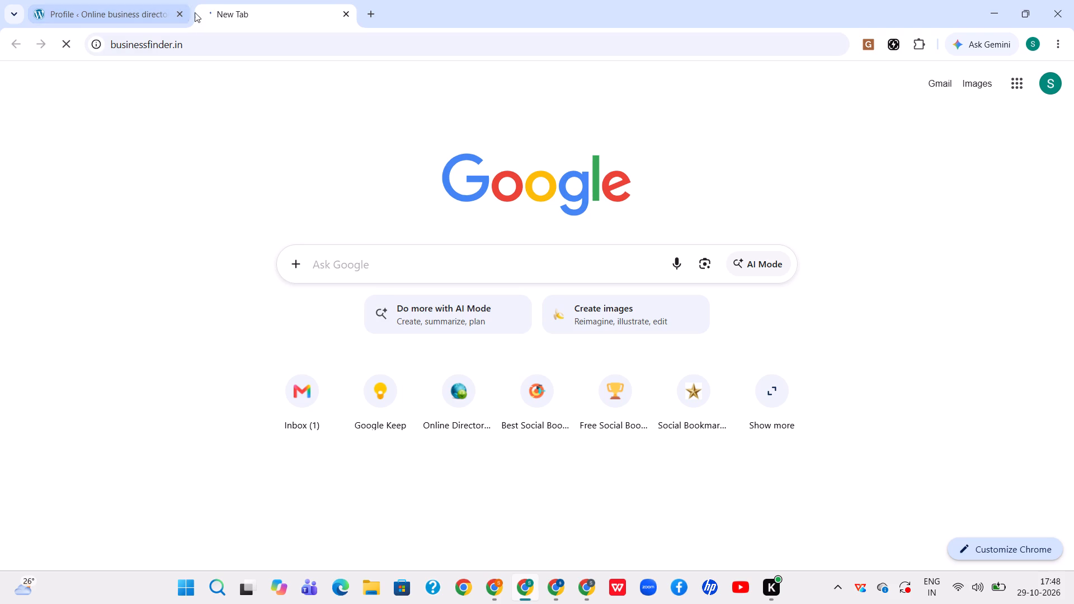
left_click(182, 13)
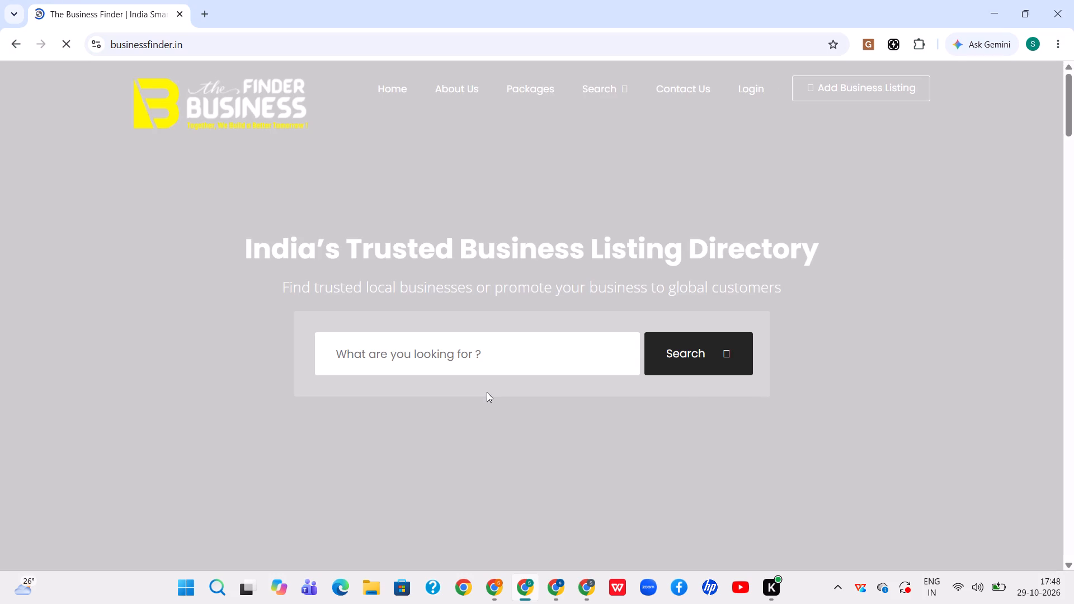
Try to open the login form on the businessfinder.in home page.
left_click(761, 87)
scroll(657, 177, "down", 1)
scroll(657, 177, "up", 5)
left_click(739, 92)
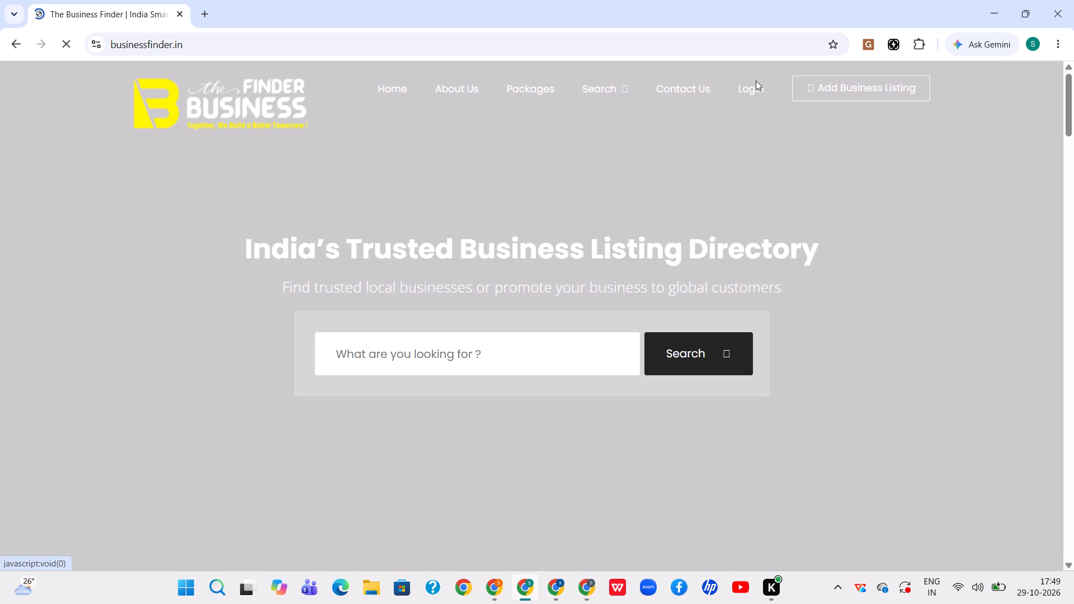
left_click(755, 86)
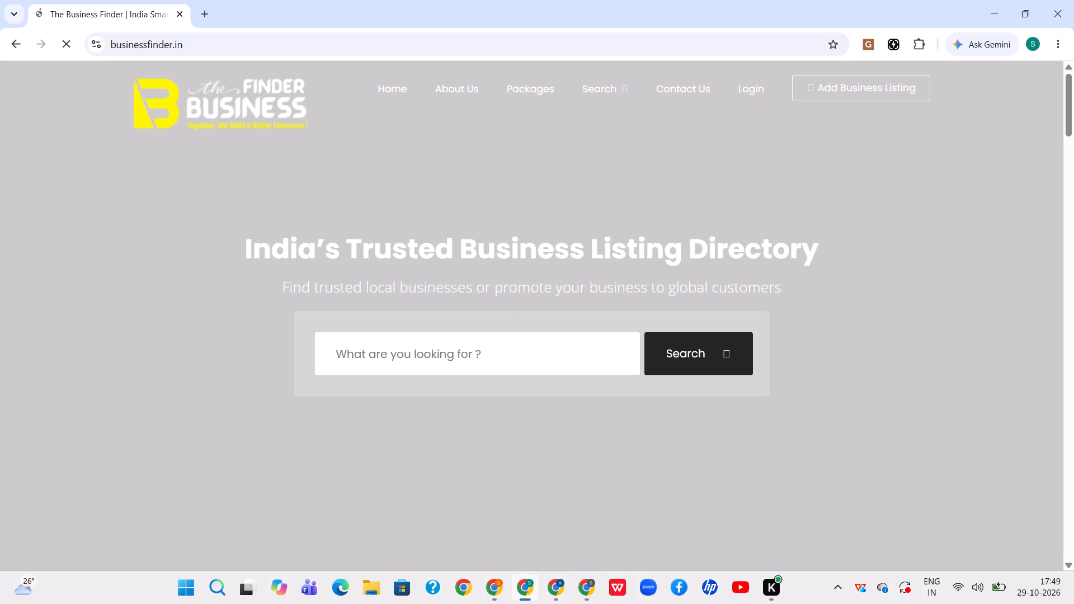
left_click(747, 87)
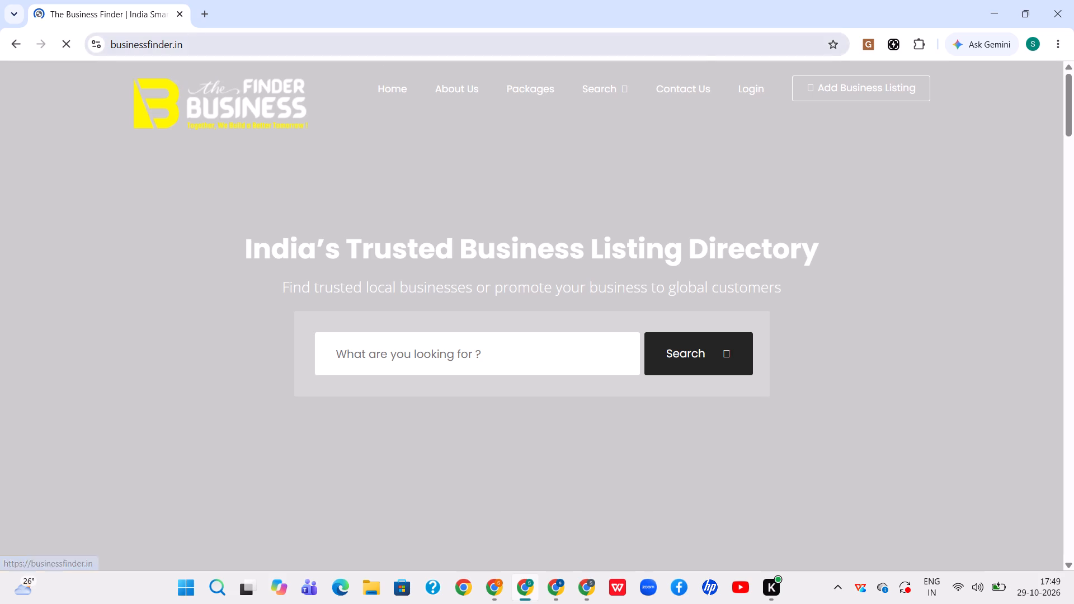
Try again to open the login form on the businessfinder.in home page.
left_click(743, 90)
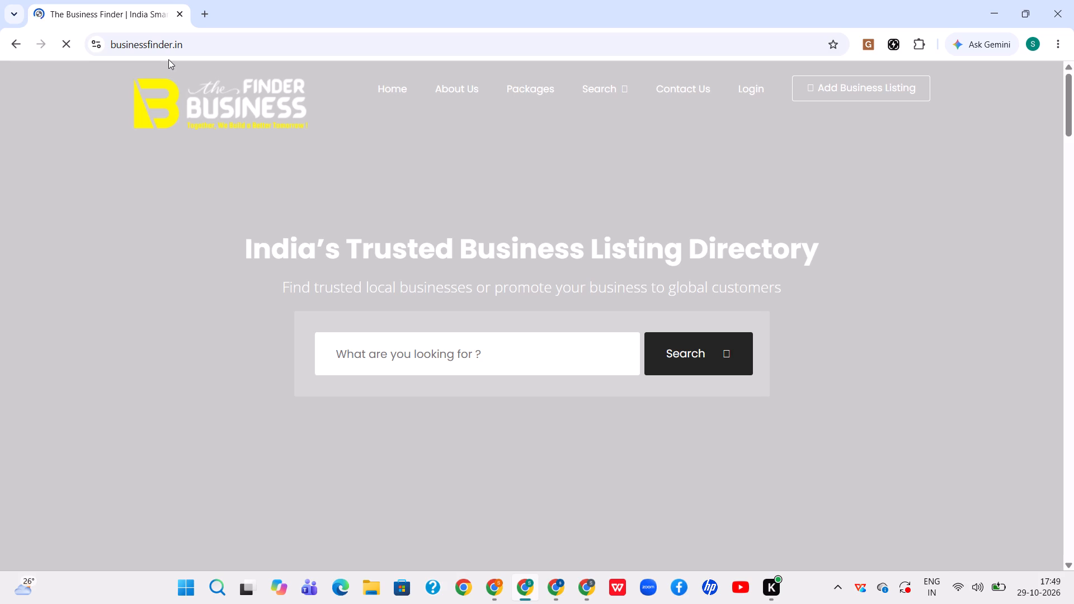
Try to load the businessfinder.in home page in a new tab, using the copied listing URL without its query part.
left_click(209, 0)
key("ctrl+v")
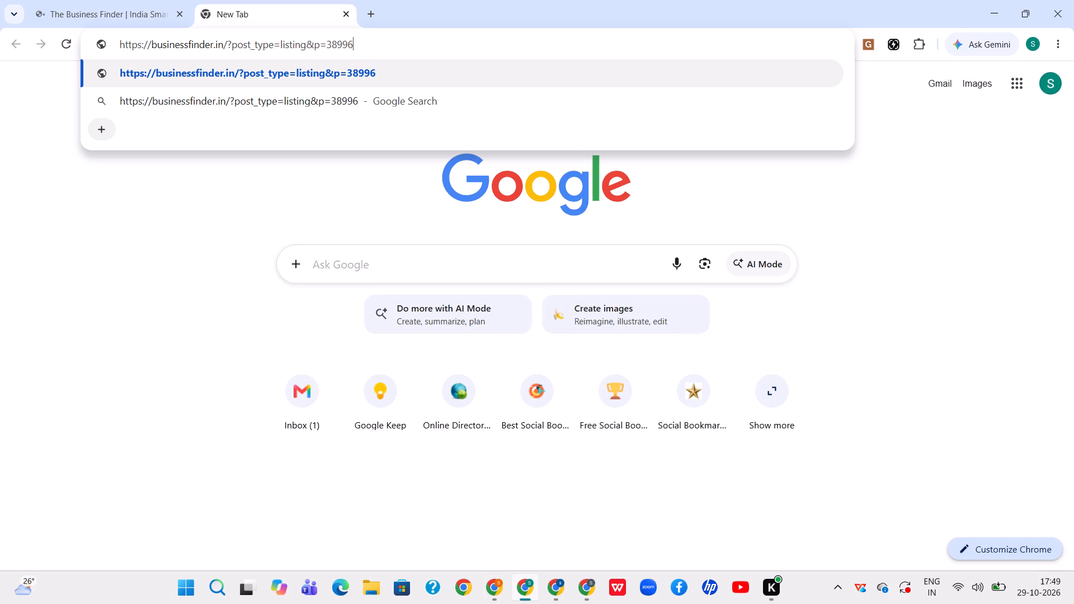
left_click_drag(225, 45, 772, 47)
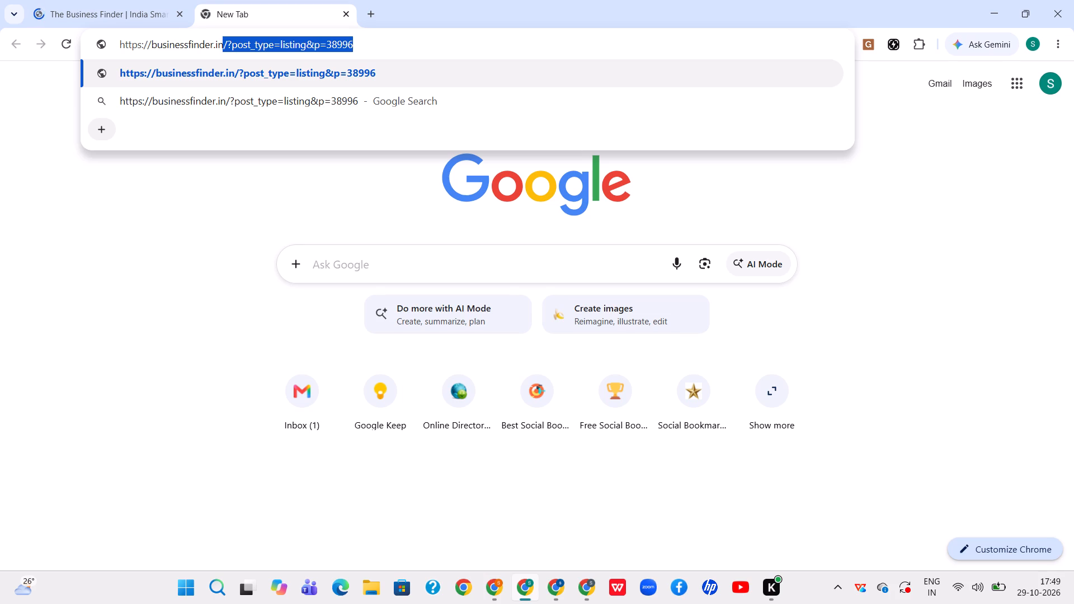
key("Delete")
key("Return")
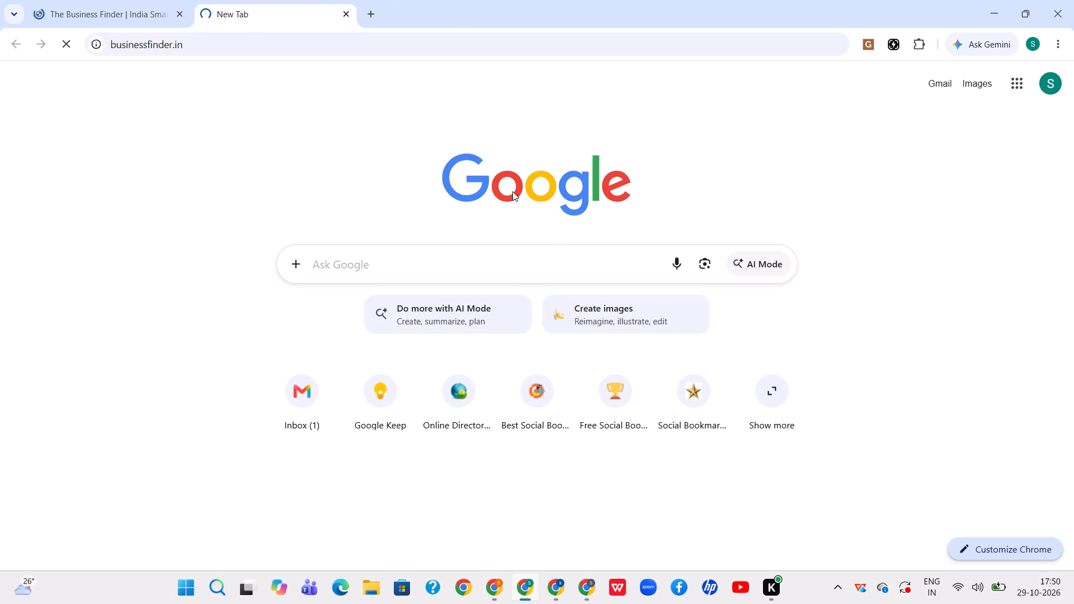
View the list of available Wi-Fi networks.
left_click(986, 603)
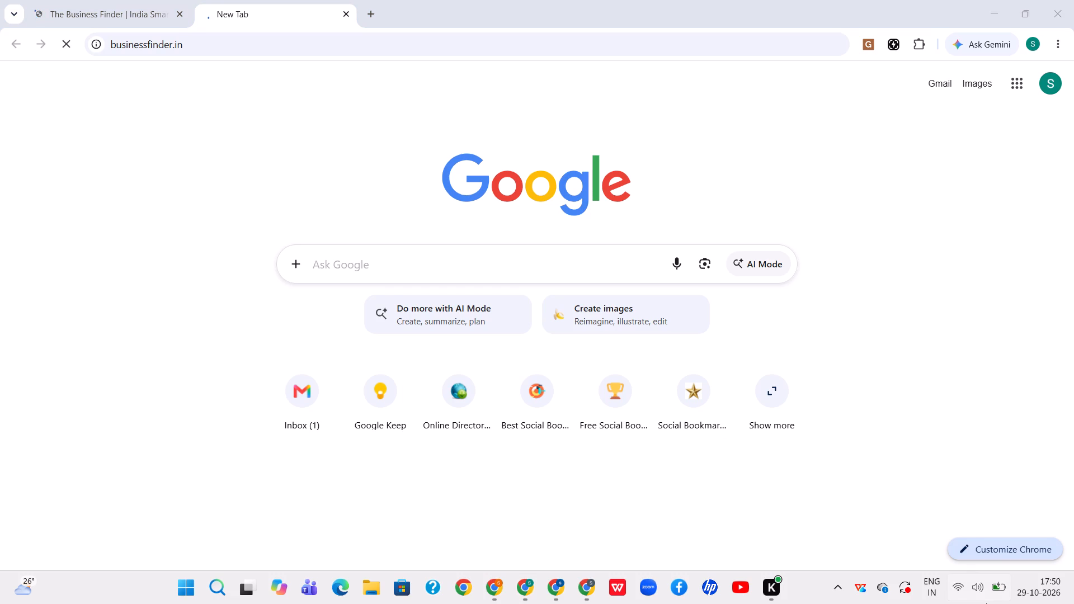
left_click(978, 600)
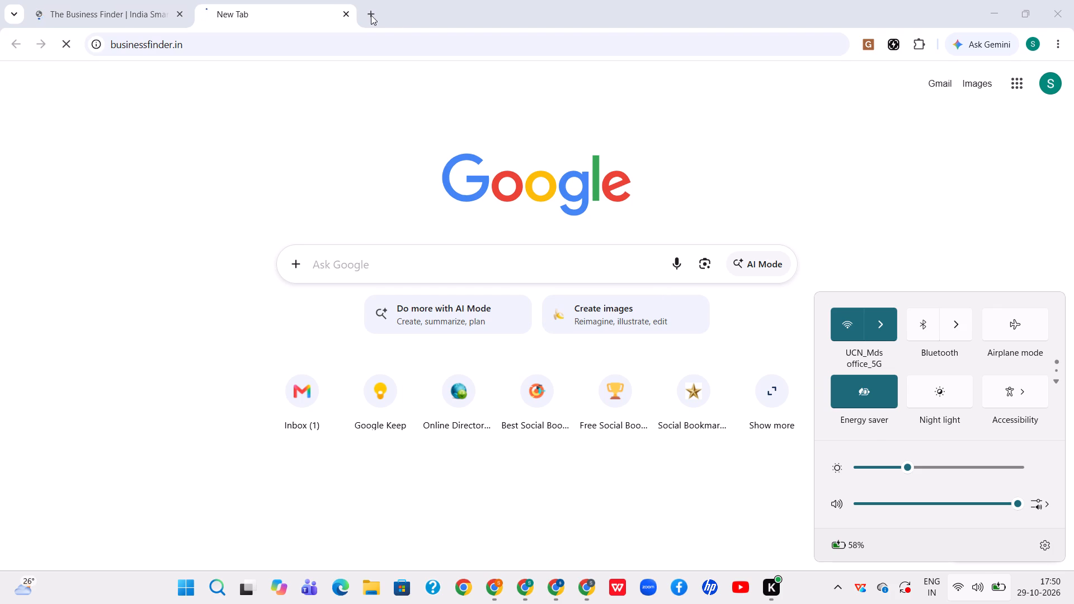
left_click(873, 326)
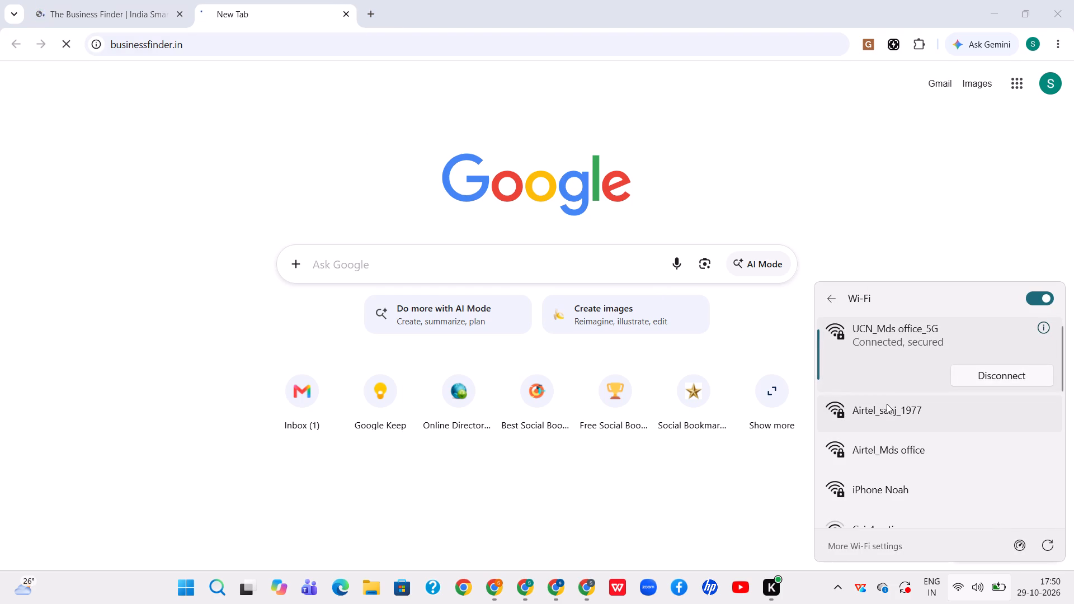
Copy the businessfinder.in address into a fresh tab and close the two stalled tabs.
left_click(280, 46)
key("ctrl+c")
left_click(60, 216)
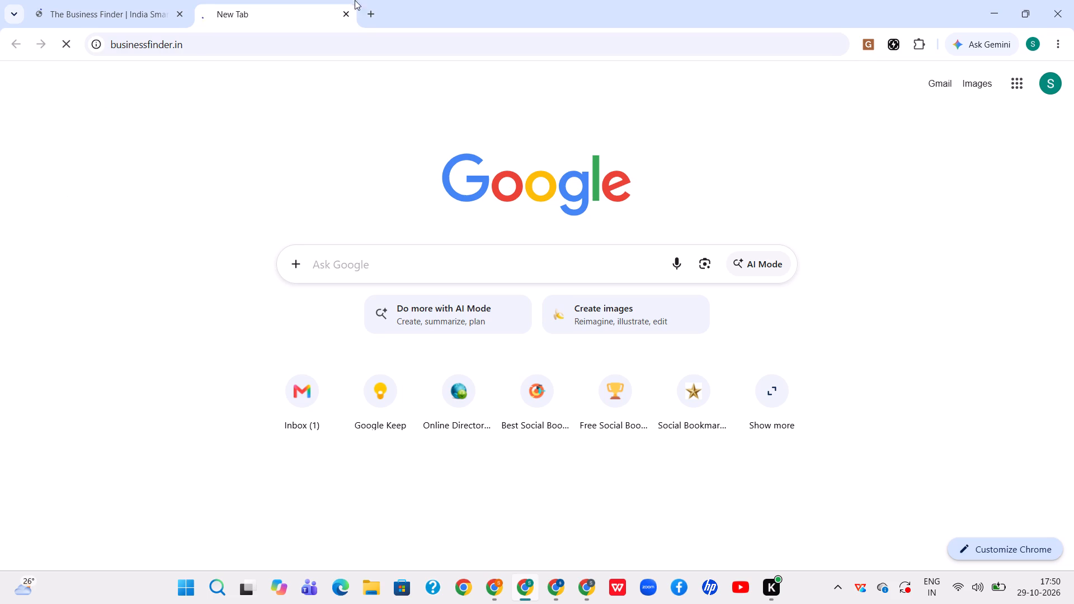
left_click(369, 1)
key("ctrl+v")
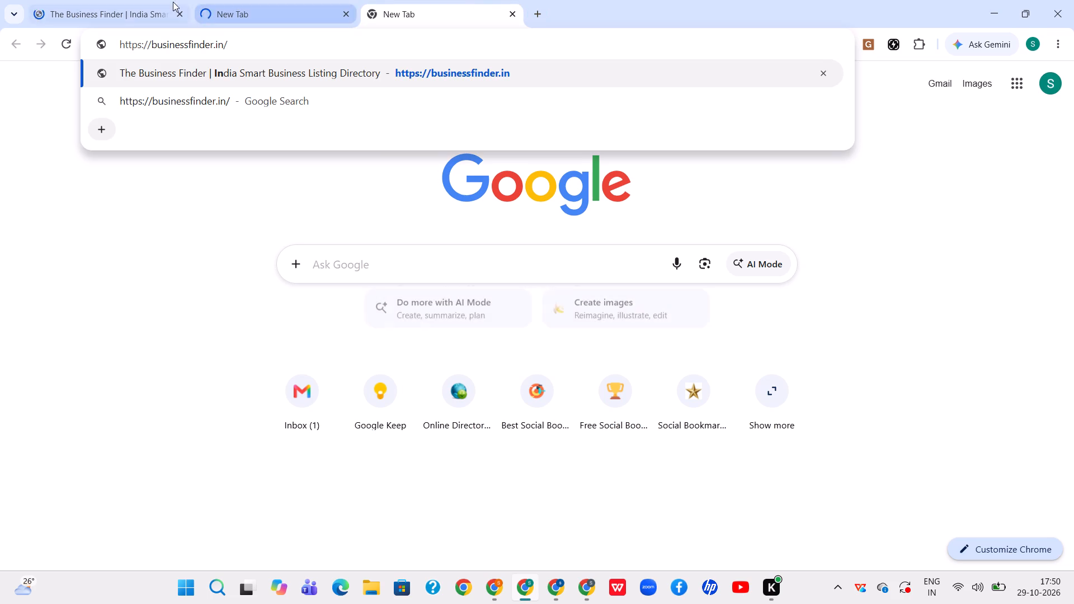
left_click(177, 12)
left_click(177, 12)
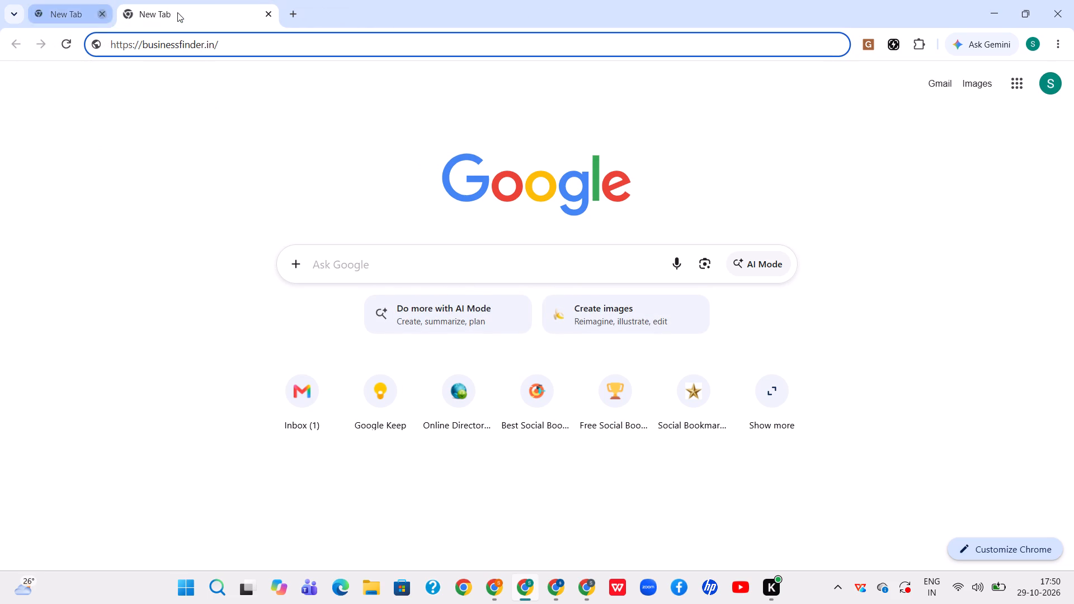
Switch the Wi-Fi connection to the Airtel_Mds office network.
left_click(976, 596)
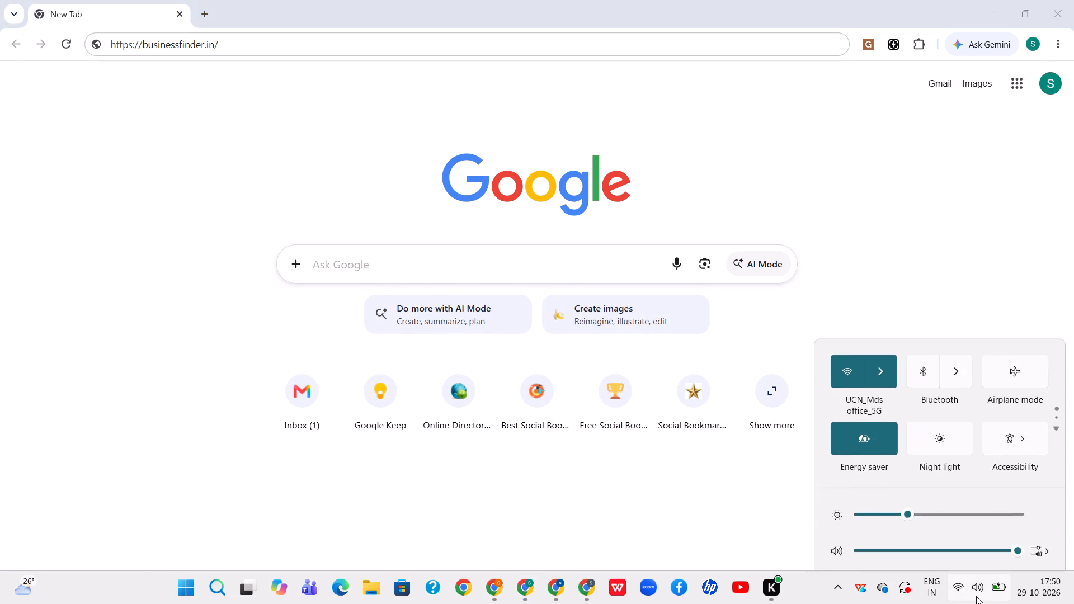
left_click(883, 334)
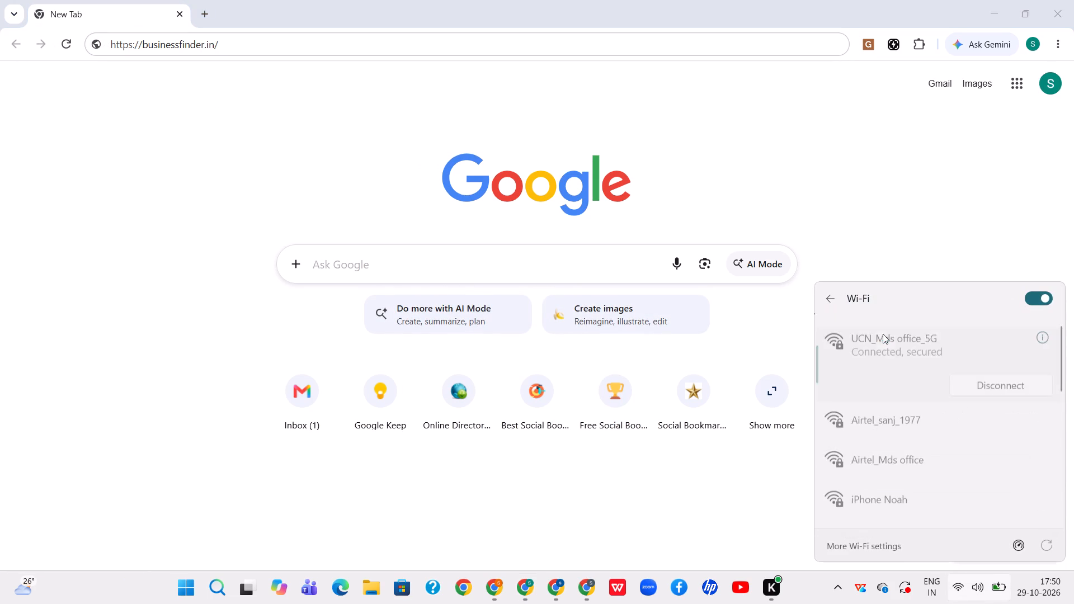
left_click(903, 445)
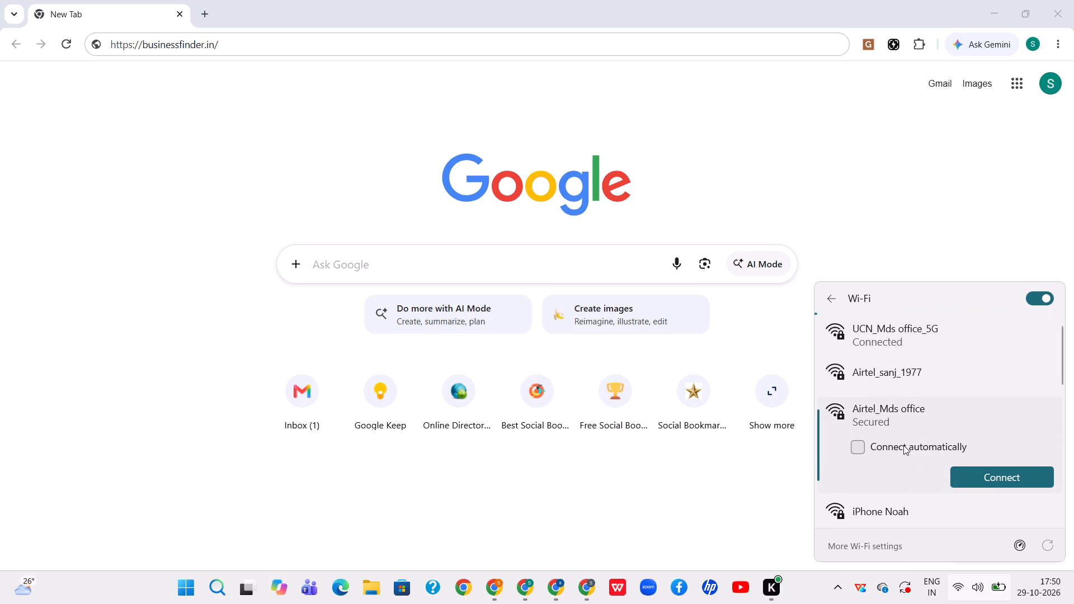
left_click(1002, 487)
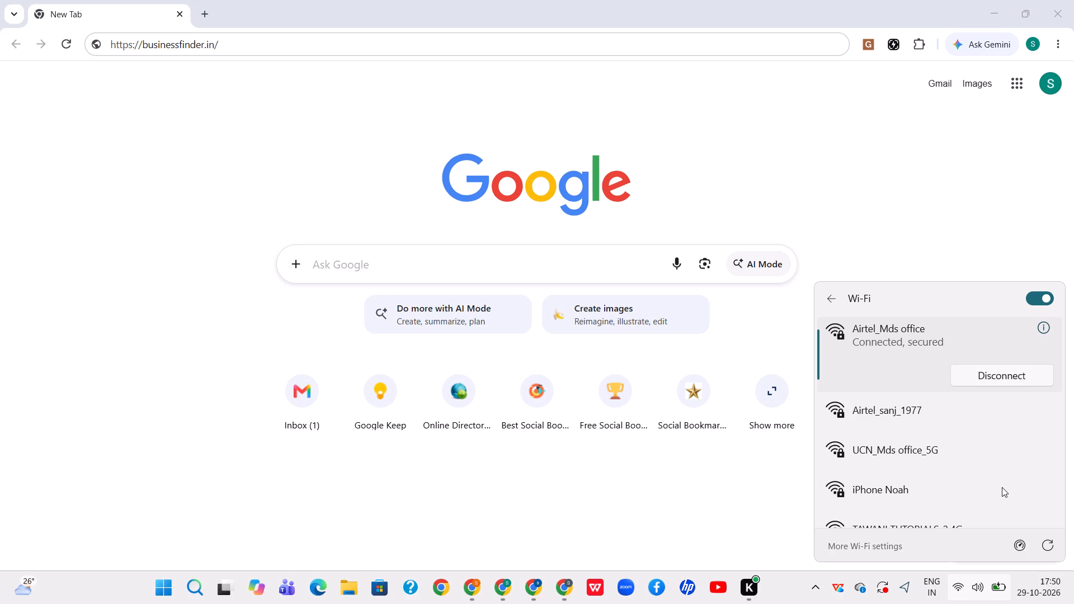
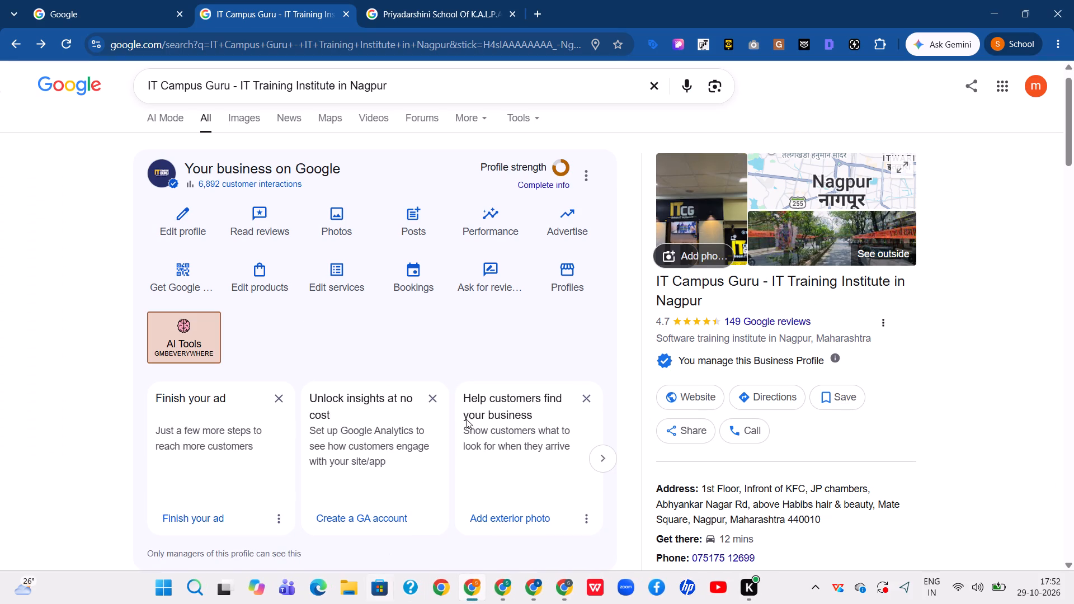
Copy IT Campus Guru's address from its Google business profile and paste it as the Location in the businessfinder.in profile form.
left_click(706, 482)
left_click_drag(706, 482, 826, 517)
key("ctrl+c")
left_click(826, 517)
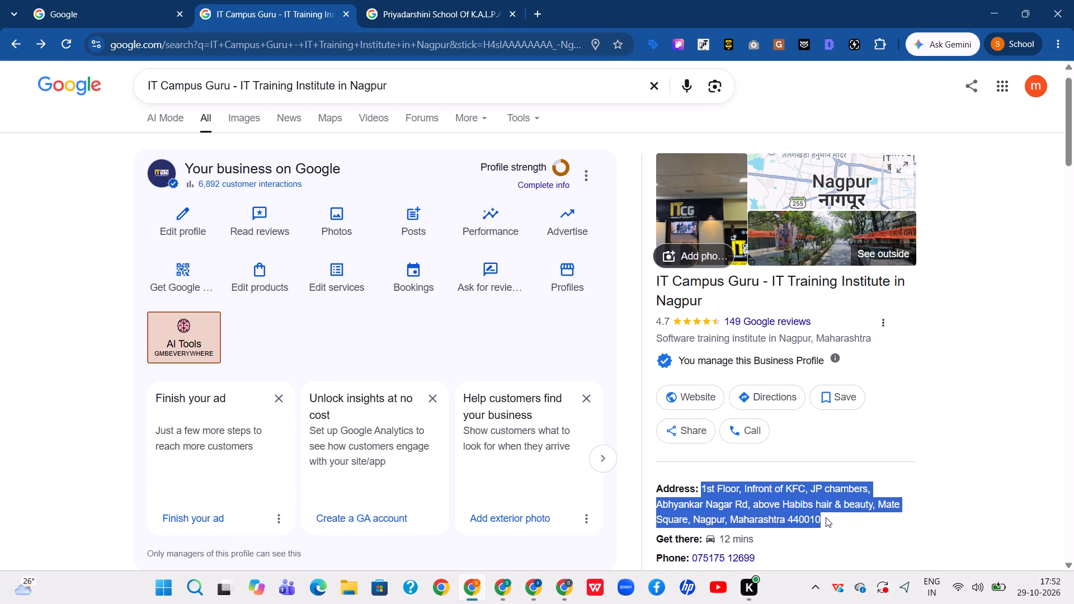
left_click(520, 595)
key("ctrl+v")
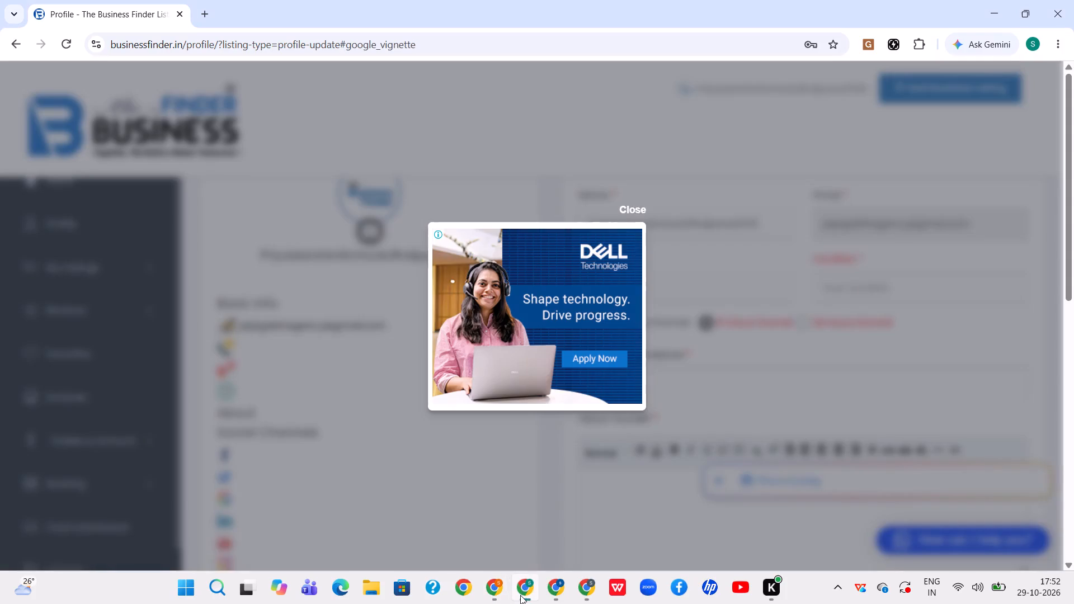
left_click(694, 349)
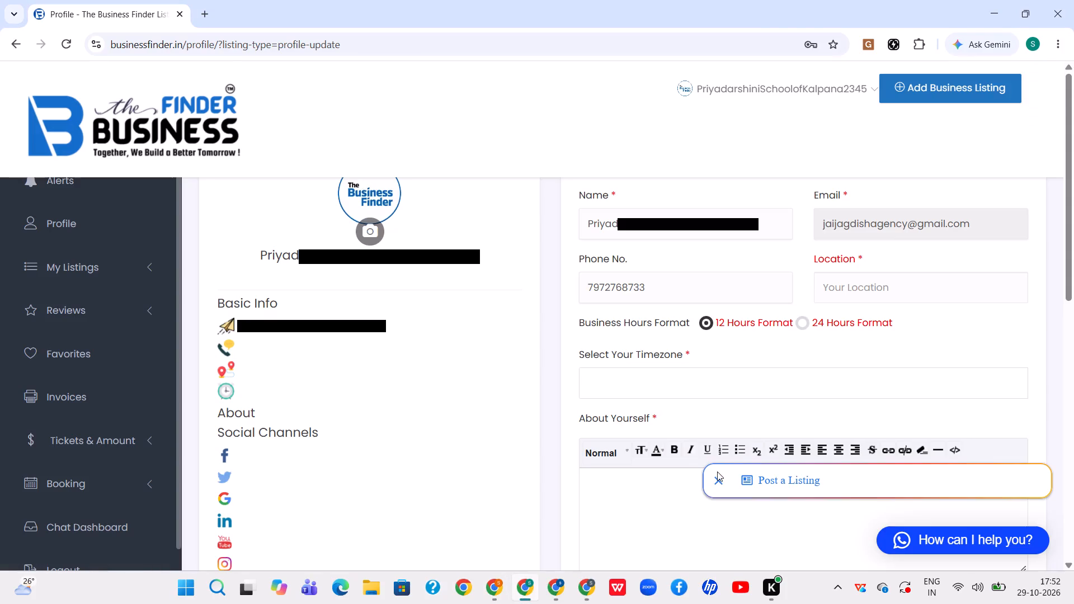
left_click(719, 479)
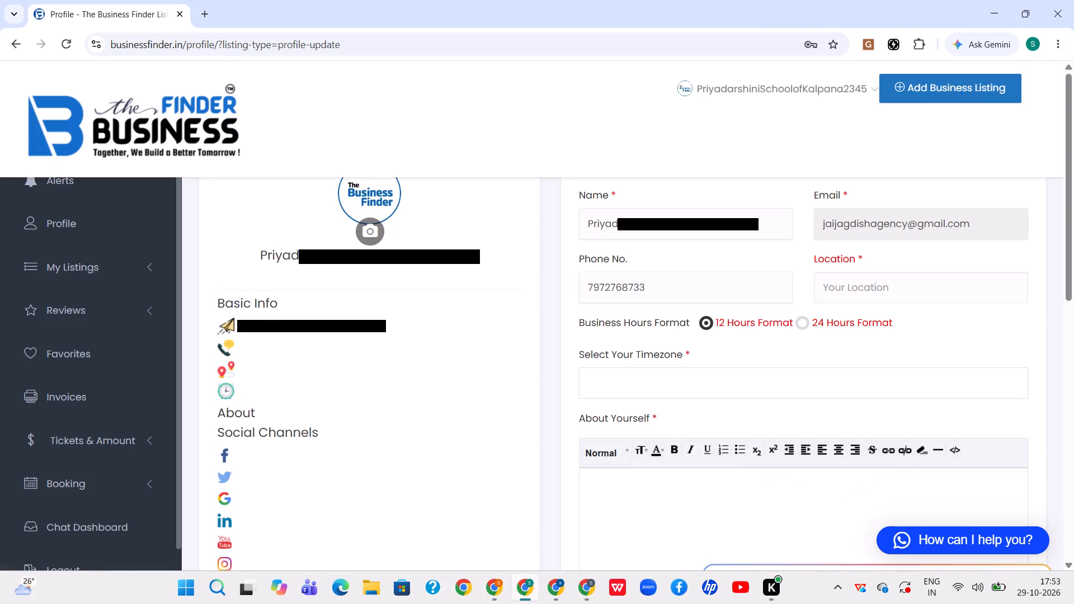
left_click(865, 297)
key("ctrl+v")
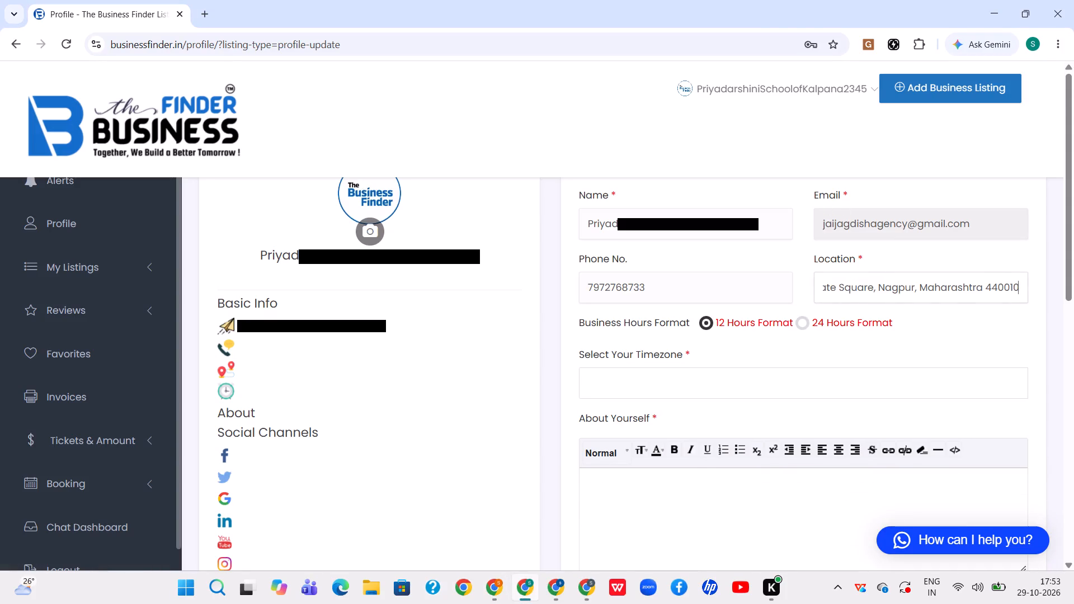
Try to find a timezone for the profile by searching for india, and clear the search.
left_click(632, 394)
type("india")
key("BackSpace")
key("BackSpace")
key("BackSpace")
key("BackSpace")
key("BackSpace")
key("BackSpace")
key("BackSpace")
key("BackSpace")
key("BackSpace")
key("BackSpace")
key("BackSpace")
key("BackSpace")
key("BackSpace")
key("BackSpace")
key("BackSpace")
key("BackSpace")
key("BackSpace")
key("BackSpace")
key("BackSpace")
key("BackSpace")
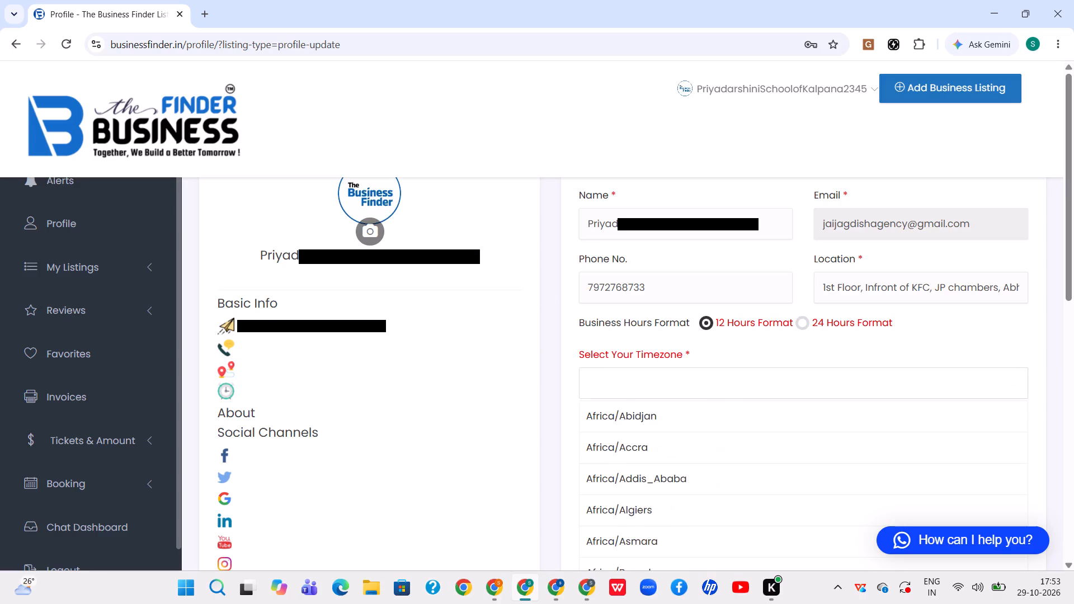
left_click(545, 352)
Place the cursor in the profile form's empty About Yourself box.
left_click(642, 487)
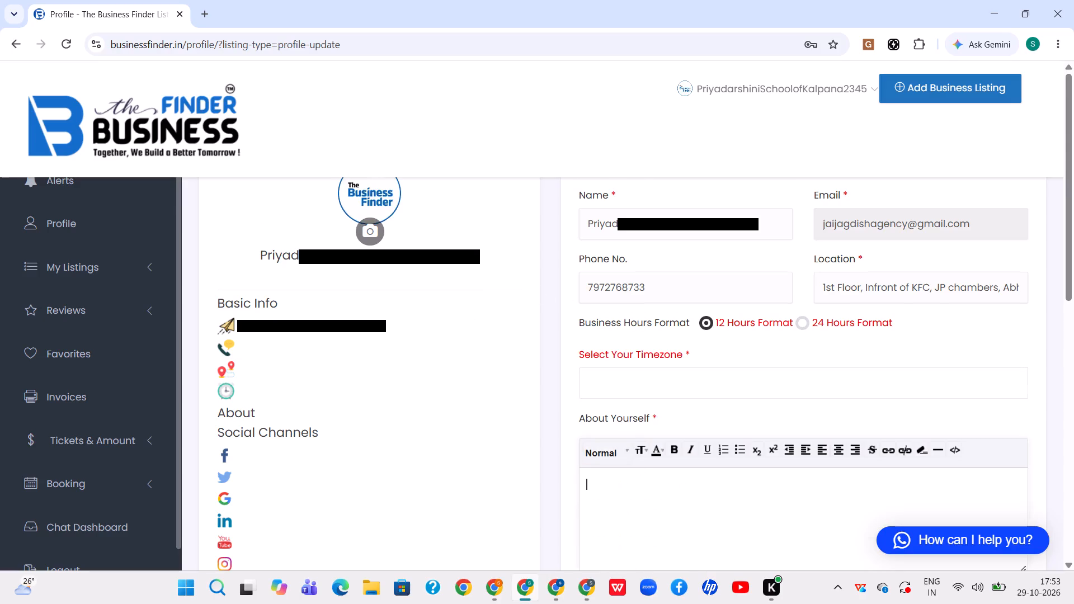
scroll(642, 487, "down", 3)
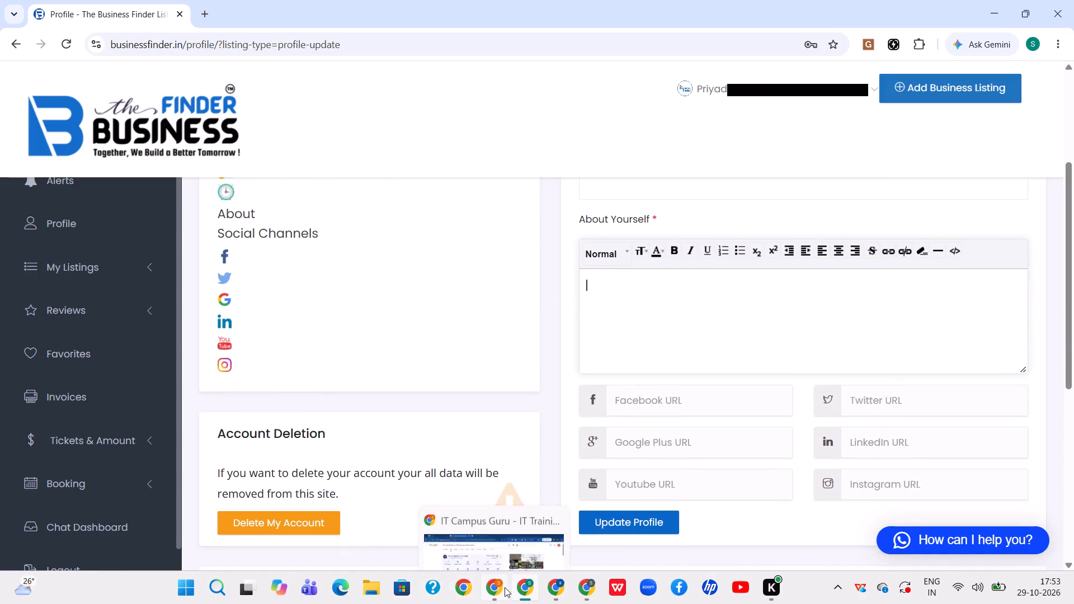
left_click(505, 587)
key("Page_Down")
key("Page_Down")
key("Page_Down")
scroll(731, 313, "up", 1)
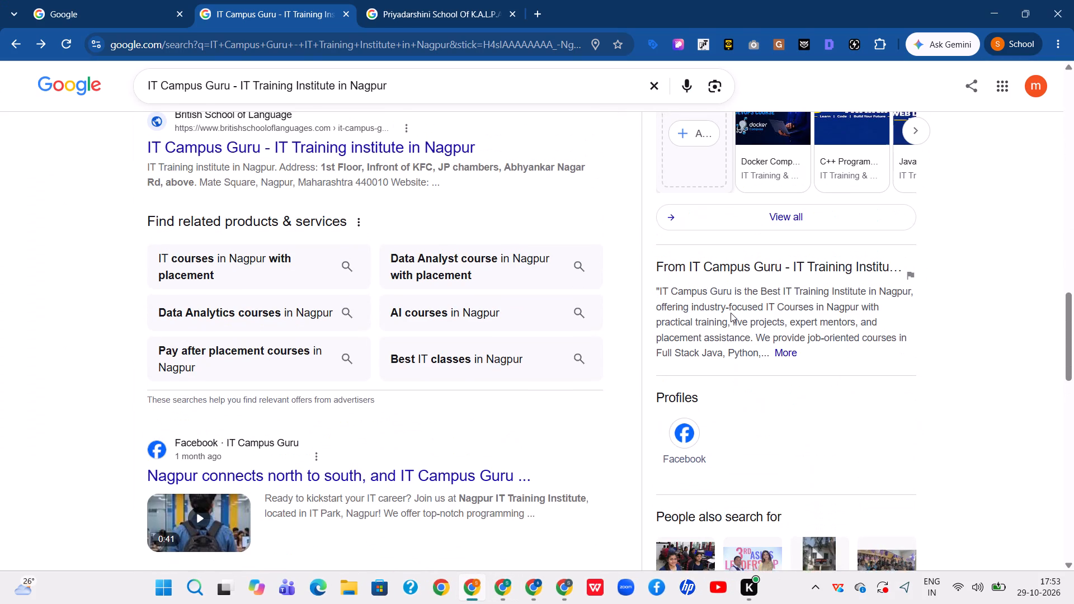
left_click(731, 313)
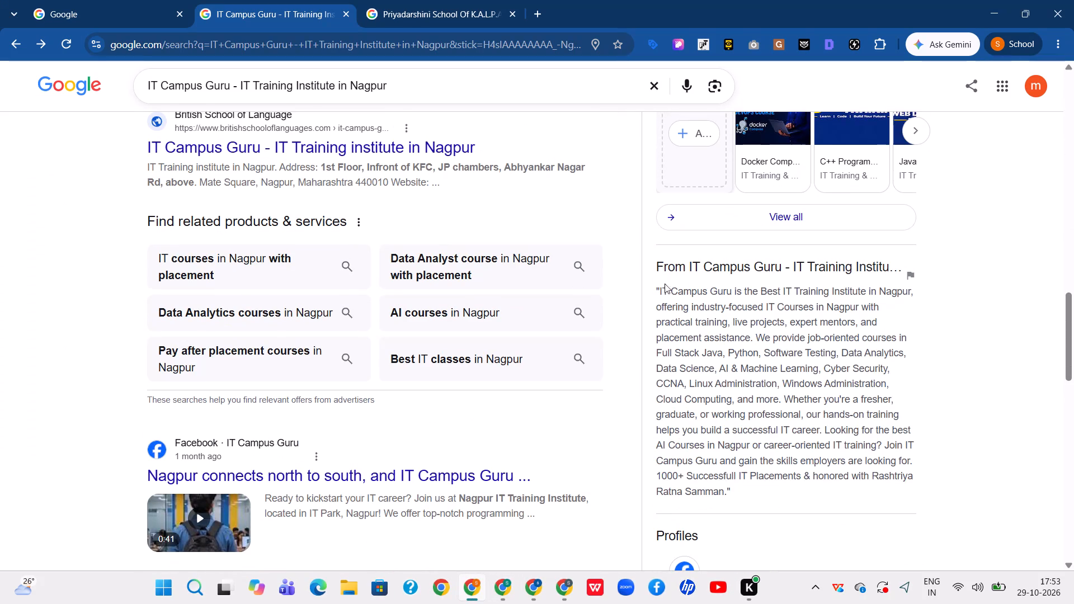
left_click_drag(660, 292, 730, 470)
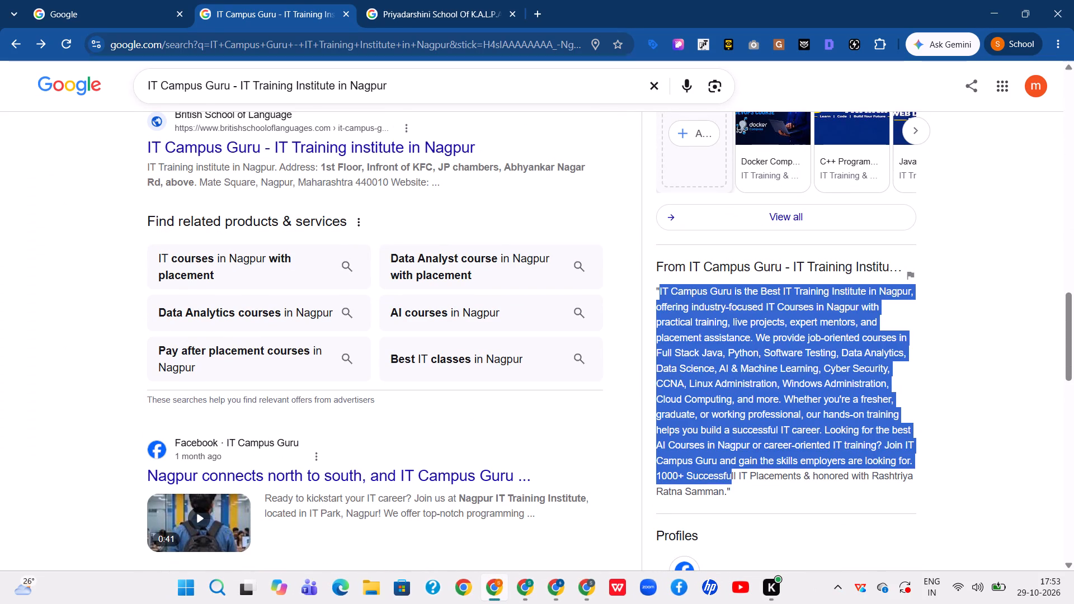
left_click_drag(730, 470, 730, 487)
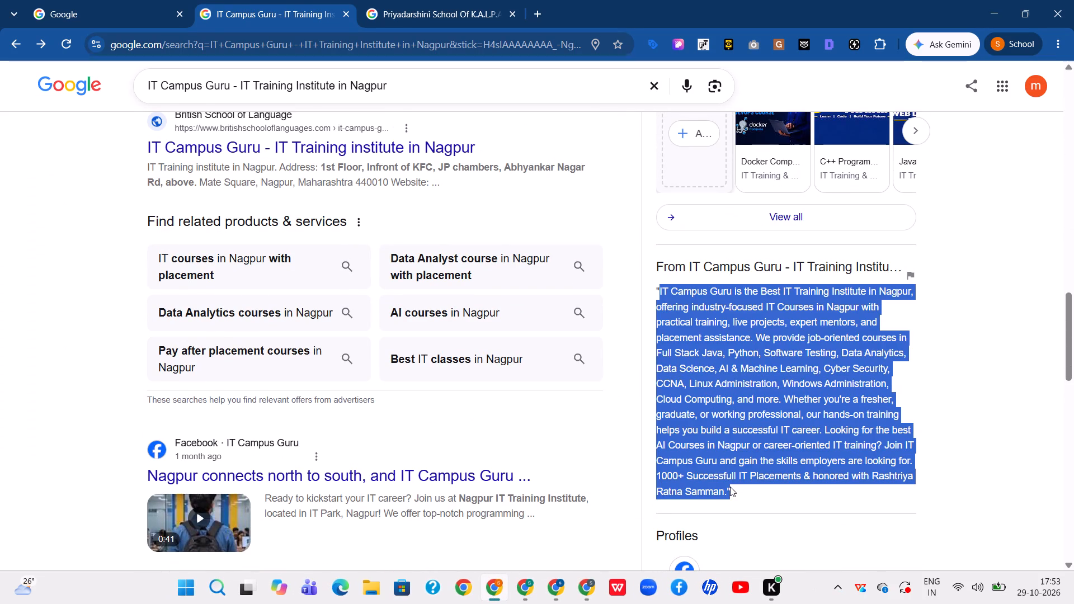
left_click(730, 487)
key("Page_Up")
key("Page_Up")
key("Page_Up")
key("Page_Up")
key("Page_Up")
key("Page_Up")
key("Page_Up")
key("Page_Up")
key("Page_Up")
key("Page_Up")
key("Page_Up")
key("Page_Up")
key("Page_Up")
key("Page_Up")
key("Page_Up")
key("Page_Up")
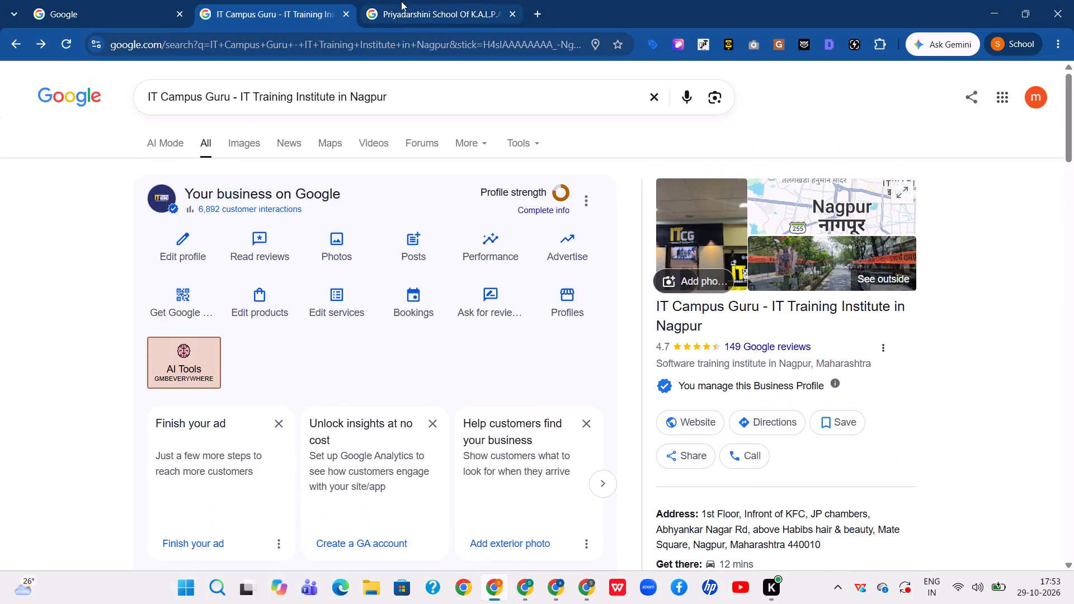
Copy Priyadarshini School's description from its Google business profile into the About Yourself box and end it with a full stop.
left_click(401, 1)
key("Page_Down")
key("Page_Down")
key("Page_Down")
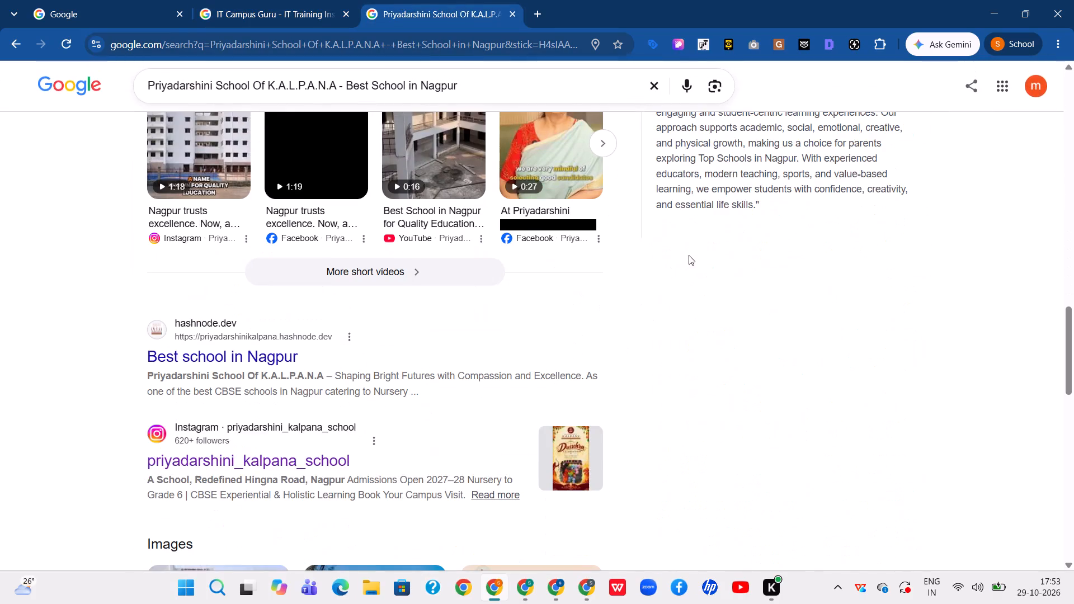
scroll(689, 255, "up", 2)
left_click(671, 204)
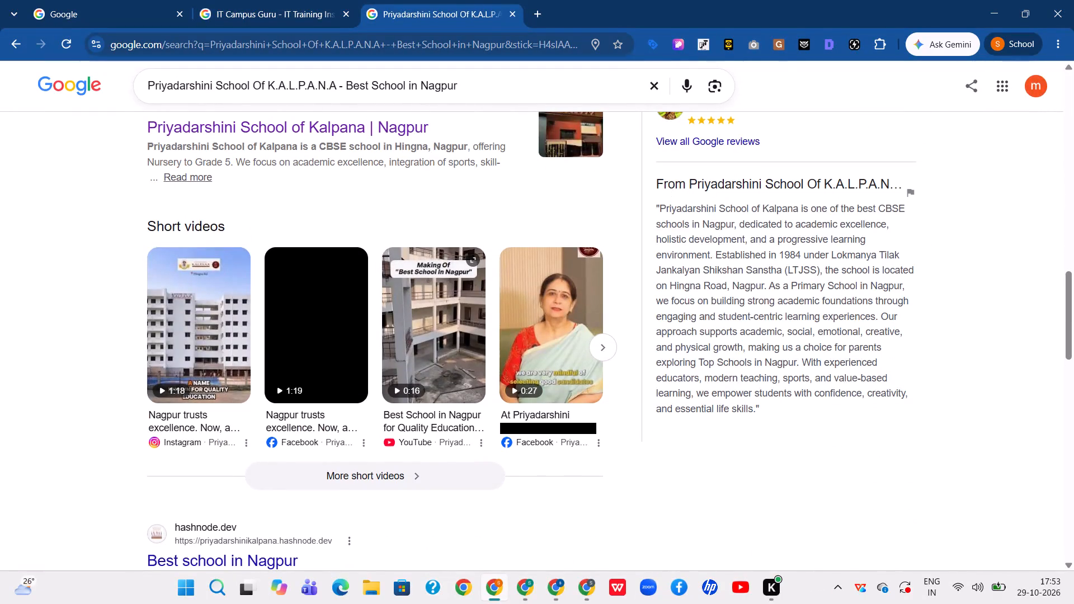
left_click_drag(671, 204, 748, 407)
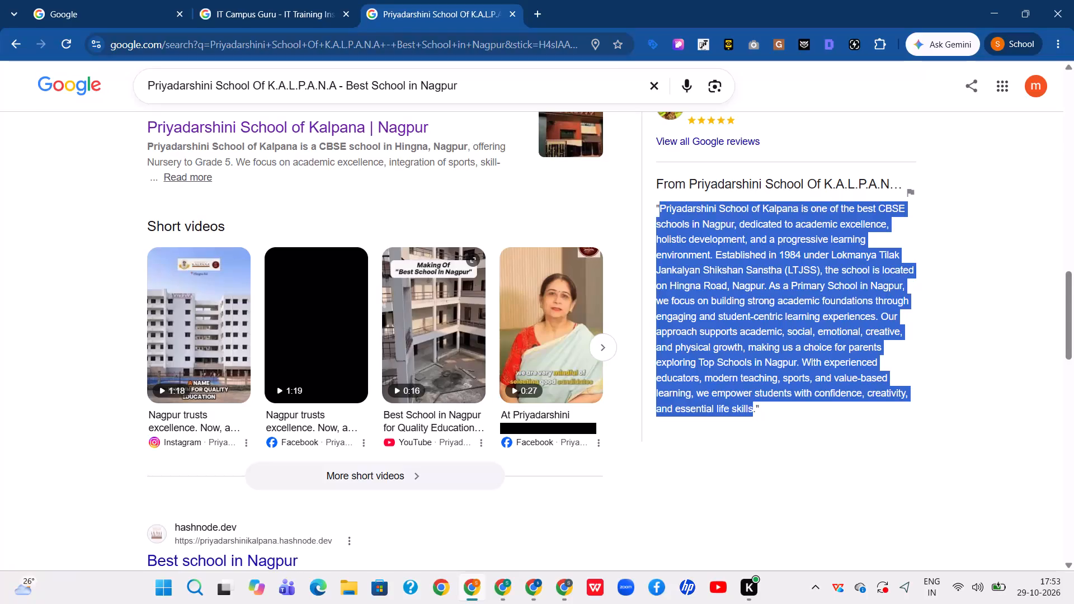
key("ctrl+c")
left_click(748, 407)
key("Page_Up")
key("Page_Up")
key("Page_Up")
key("Page_Up")
key("Page_Up")
key("Page_Up")
key("Page_Up")
key("Page_Up")
key("Page_Up")
key("Page_Up")
key("Page_Up")
key("Page_Up")
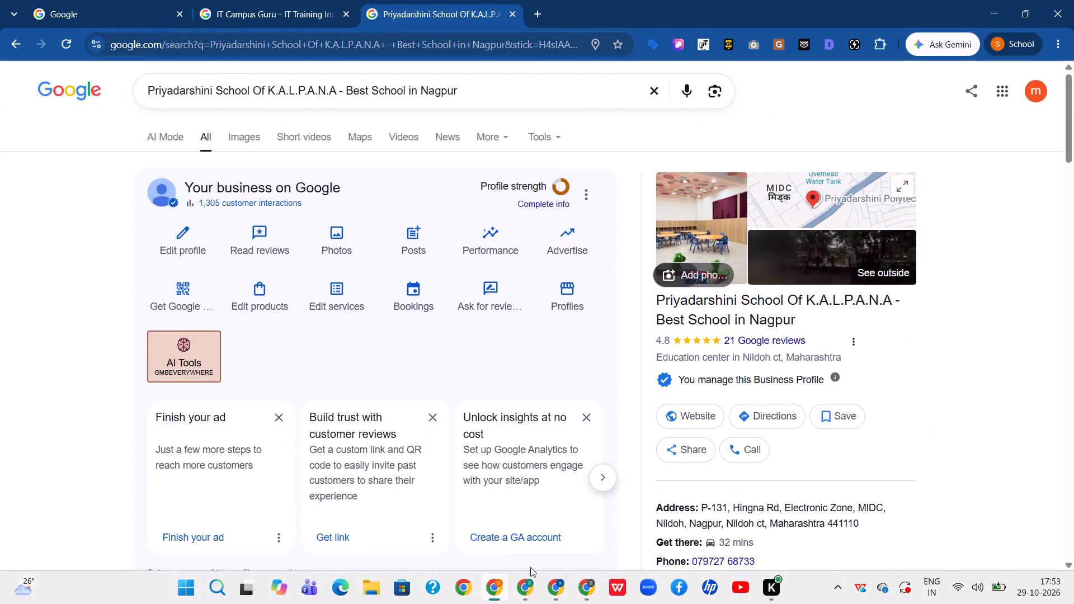
left_click(525, 583)
key("ctrl+v")
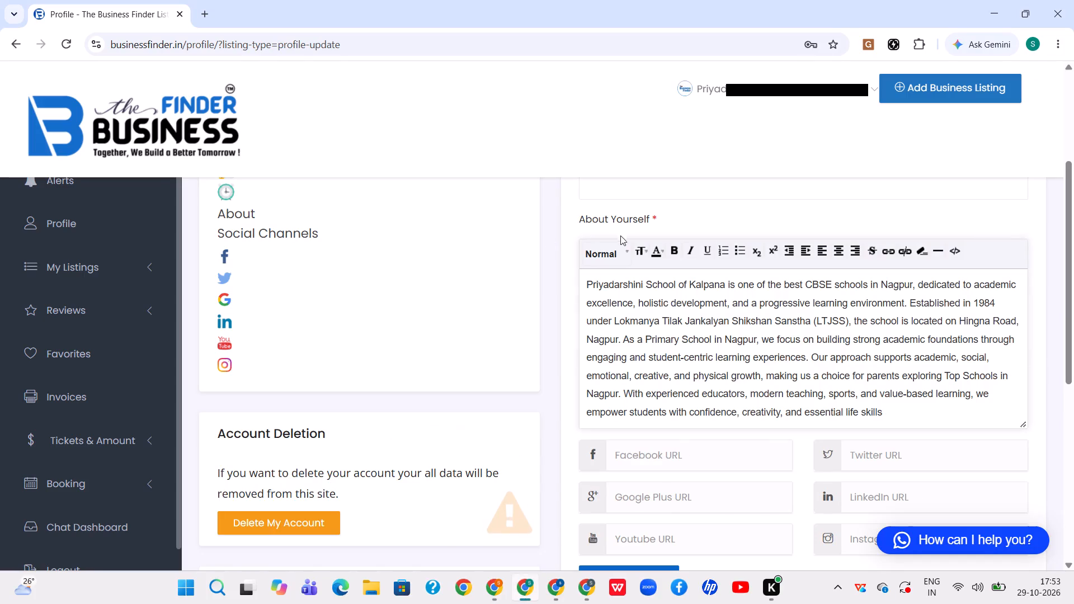
key("period")
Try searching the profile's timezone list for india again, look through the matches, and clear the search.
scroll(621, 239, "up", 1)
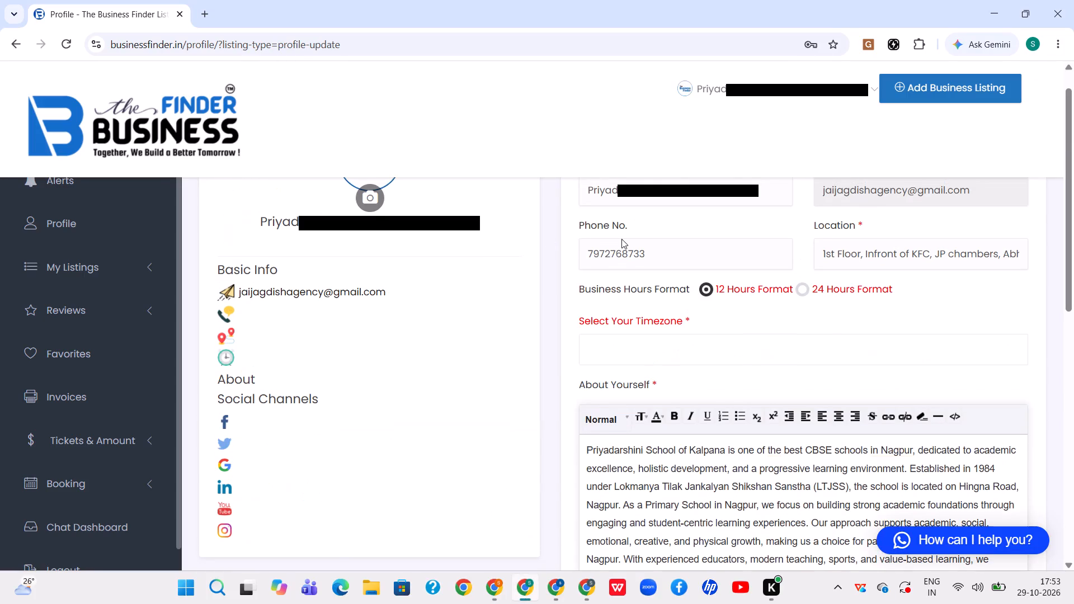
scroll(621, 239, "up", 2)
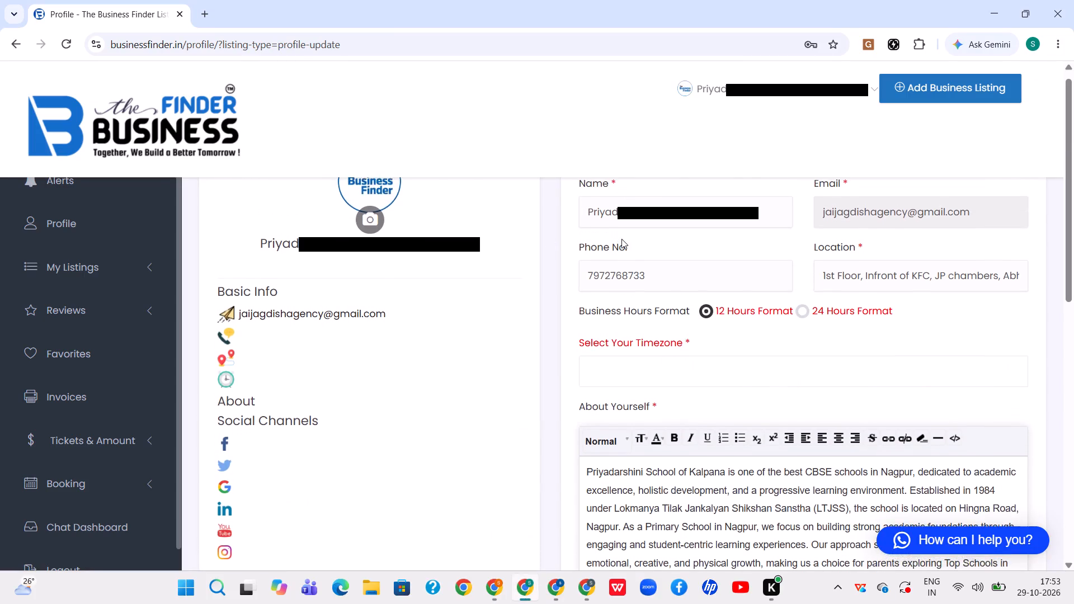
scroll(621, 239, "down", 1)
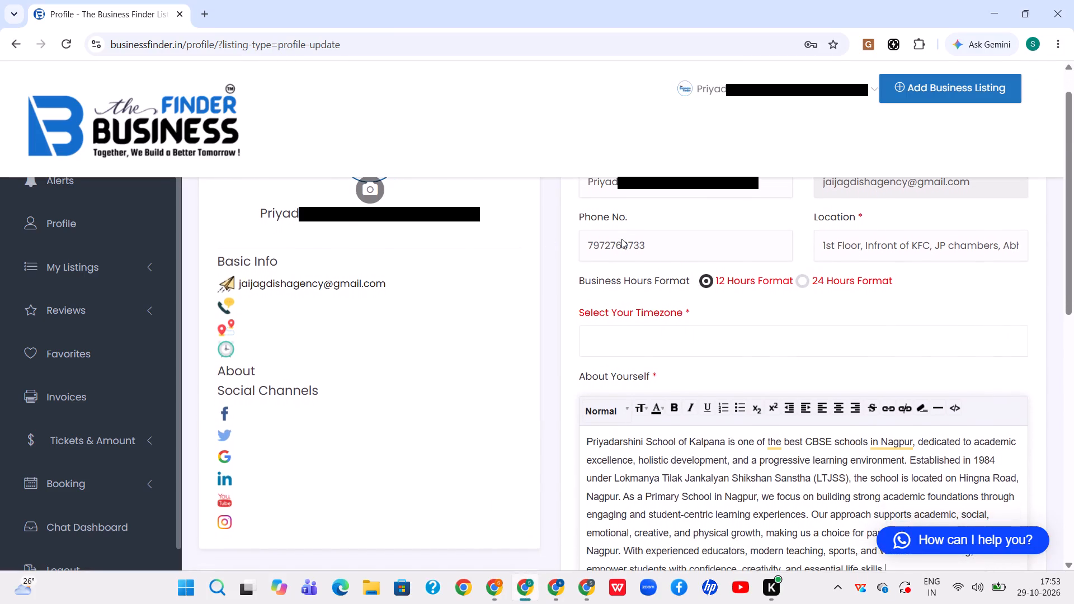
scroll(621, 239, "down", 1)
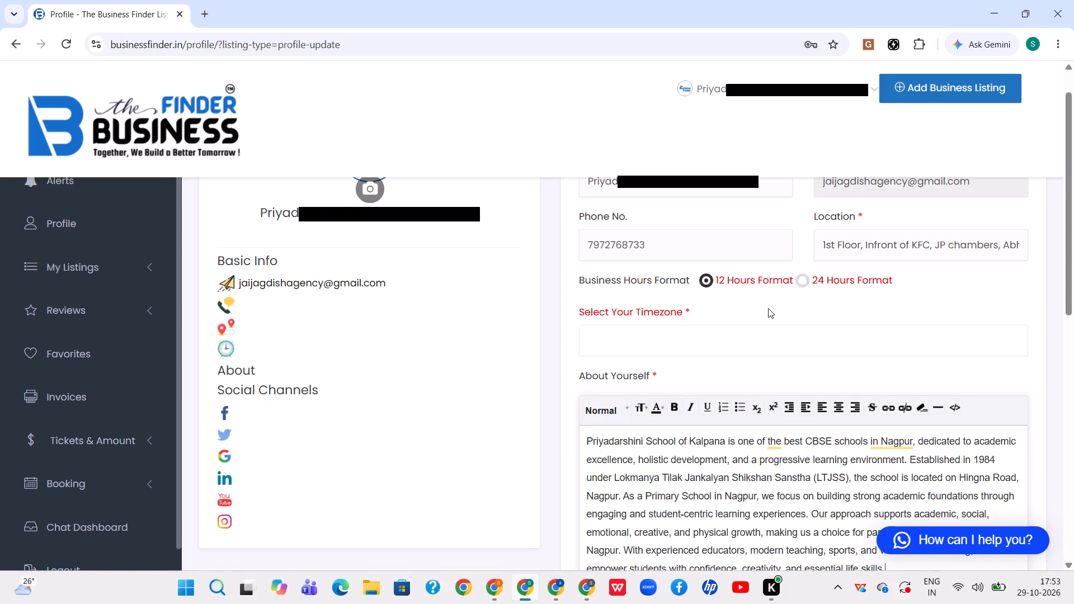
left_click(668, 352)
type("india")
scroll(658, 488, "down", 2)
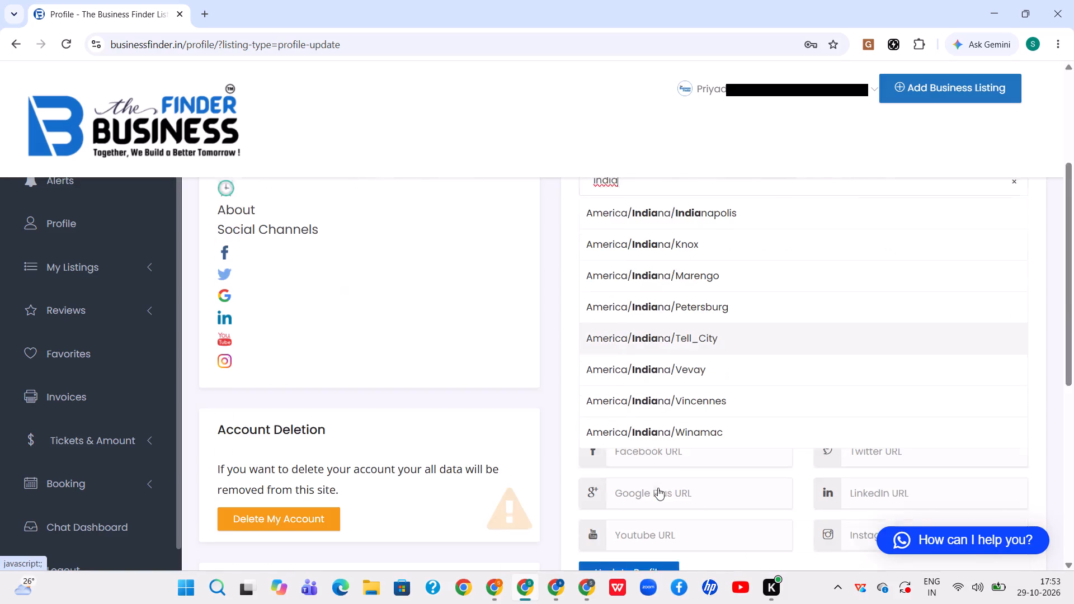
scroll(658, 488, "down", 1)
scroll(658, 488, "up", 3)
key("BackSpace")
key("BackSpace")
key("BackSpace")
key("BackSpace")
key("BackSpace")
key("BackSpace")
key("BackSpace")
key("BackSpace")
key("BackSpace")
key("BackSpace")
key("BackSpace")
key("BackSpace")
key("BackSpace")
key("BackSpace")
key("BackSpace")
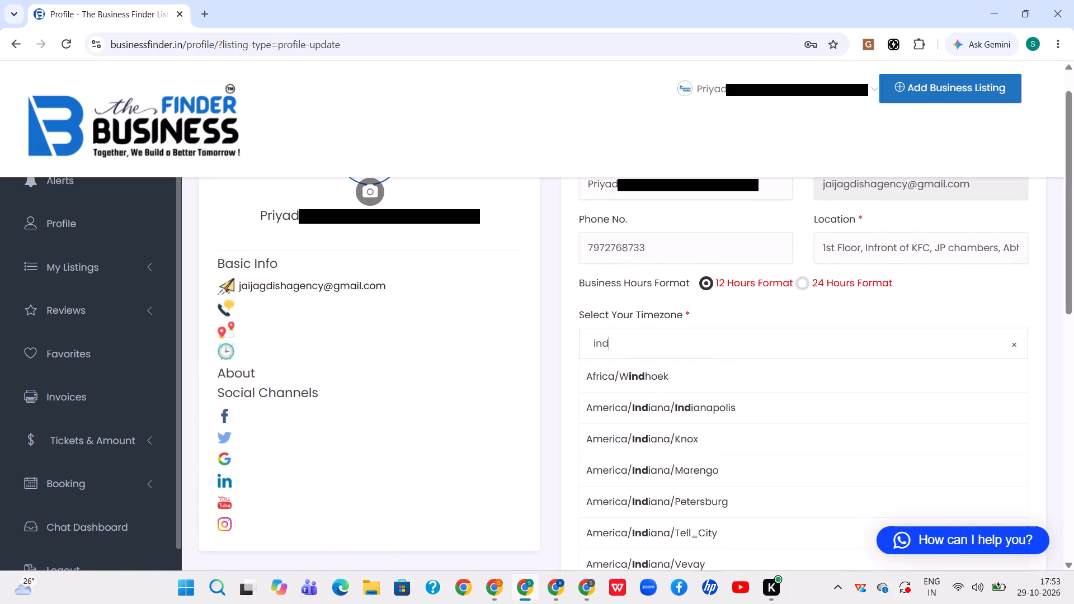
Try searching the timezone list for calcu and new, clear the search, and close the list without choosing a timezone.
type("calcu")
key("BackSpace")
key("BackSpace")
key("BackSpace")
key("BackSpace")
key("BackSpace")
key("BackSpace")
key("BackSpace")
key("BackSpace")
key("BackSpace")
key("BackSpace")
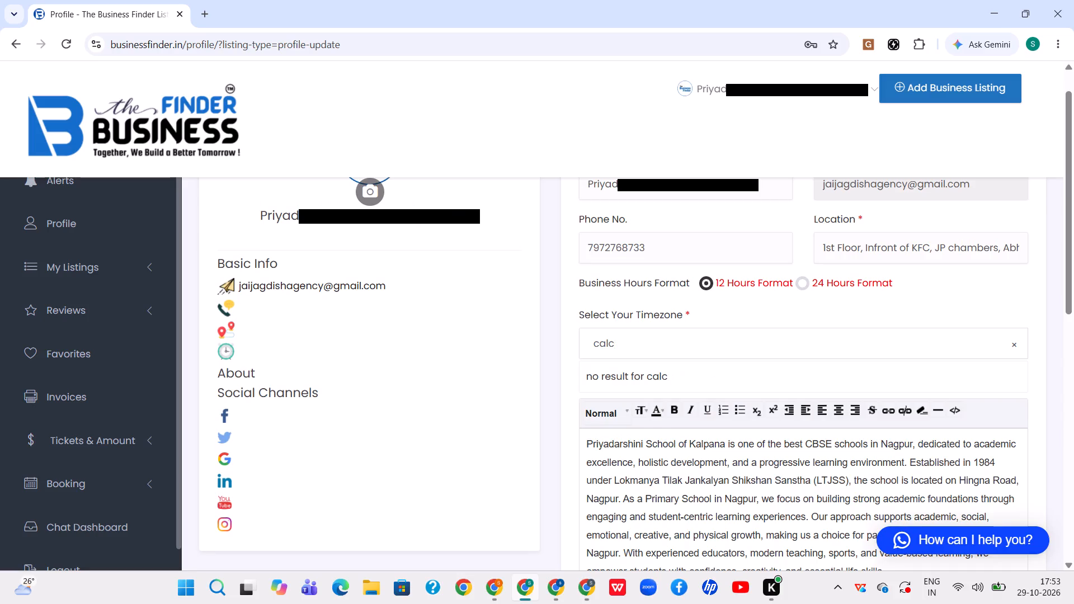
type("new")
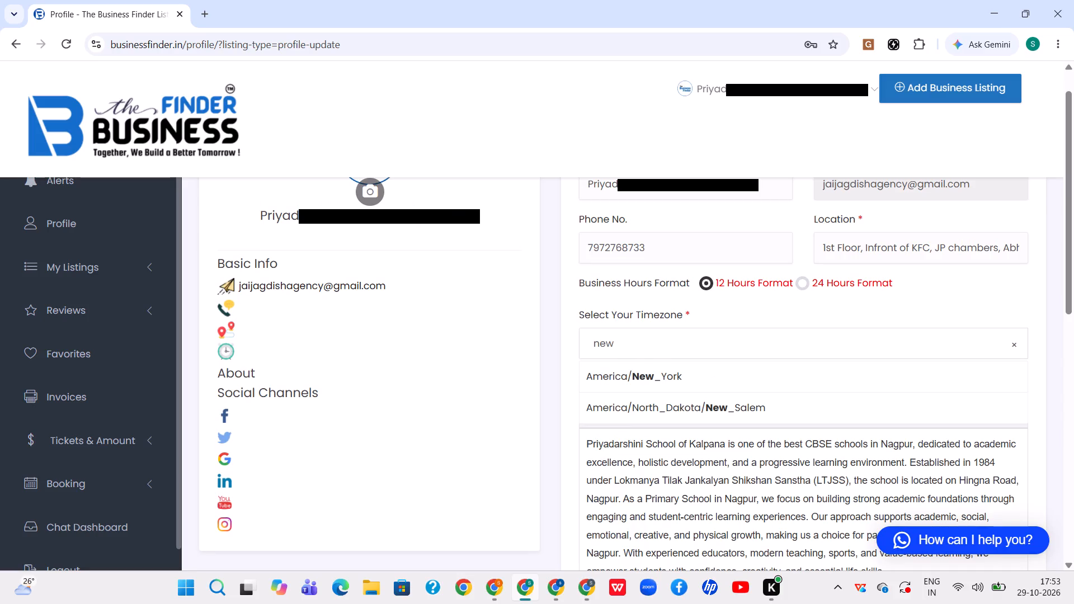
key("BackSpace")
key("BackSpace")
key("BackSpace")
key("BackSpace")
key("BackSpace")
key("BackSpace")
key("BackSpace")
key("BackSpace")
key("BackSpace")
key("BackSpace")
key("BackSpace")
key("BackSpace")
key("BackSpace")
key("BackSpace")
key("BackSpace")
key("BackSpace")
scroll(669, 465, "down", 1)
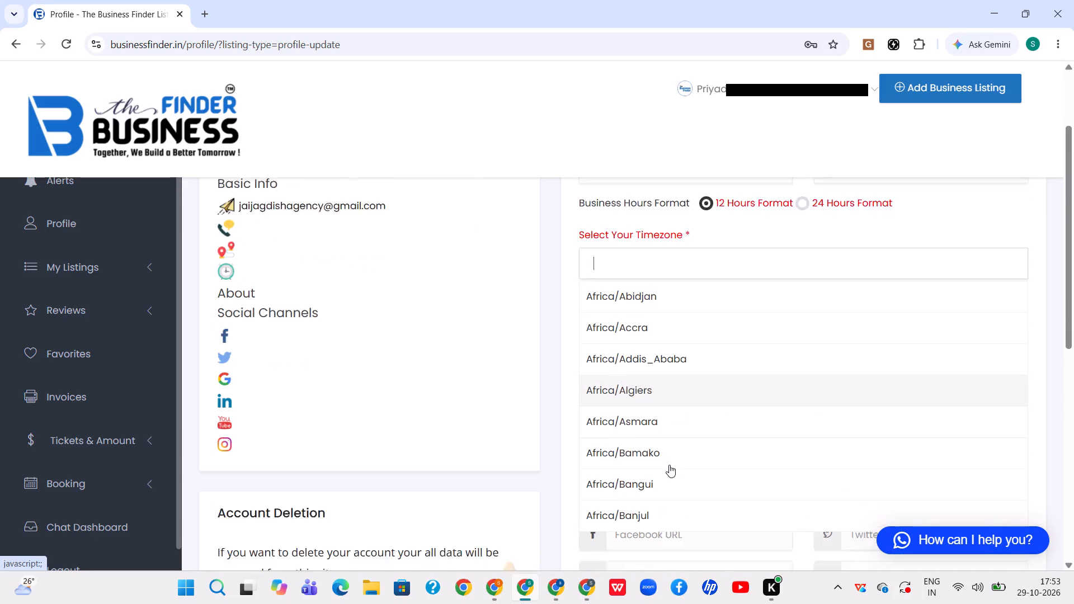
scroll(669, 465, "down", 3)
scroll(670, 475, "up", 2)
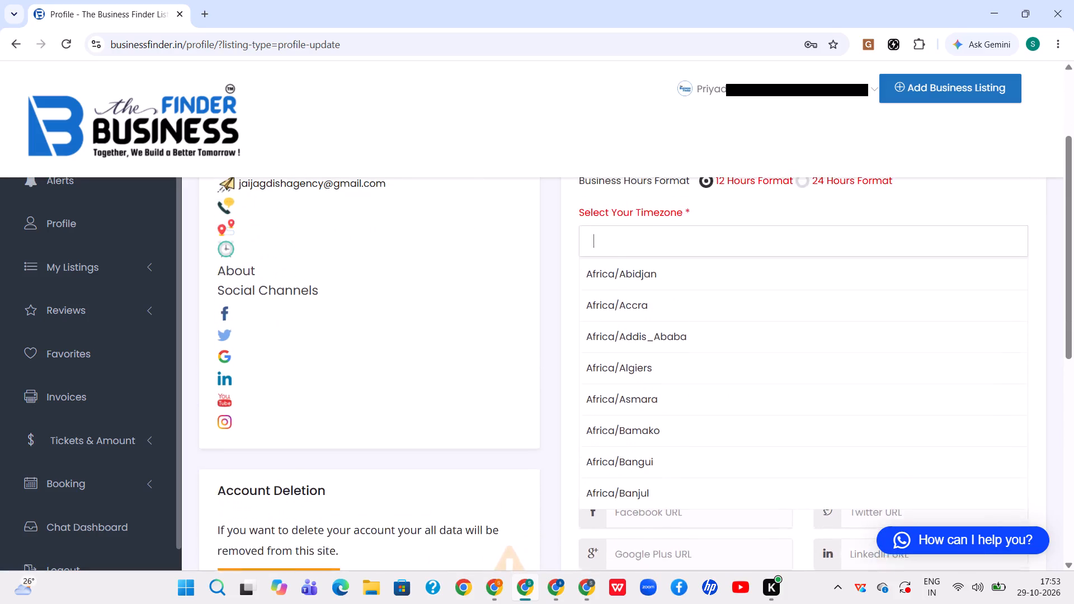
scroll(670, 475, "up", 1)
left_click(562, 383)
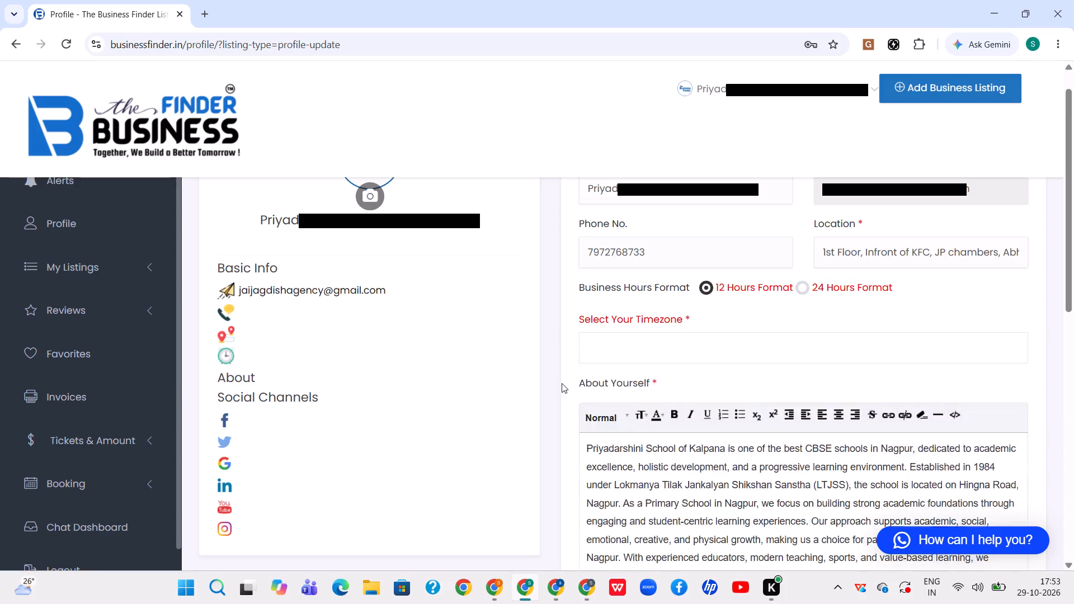
Copy the share link of Priyadarshini School's Google business profile and return to the businessfinder.in profile form.
scroll(562, 383, "down", 1)
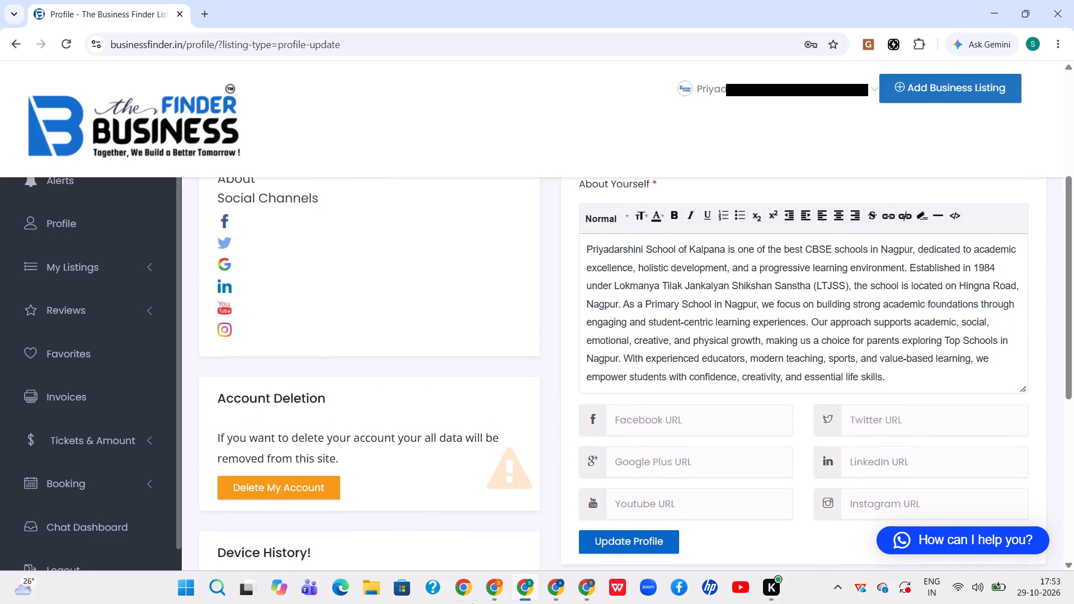
left_click(506, 581)
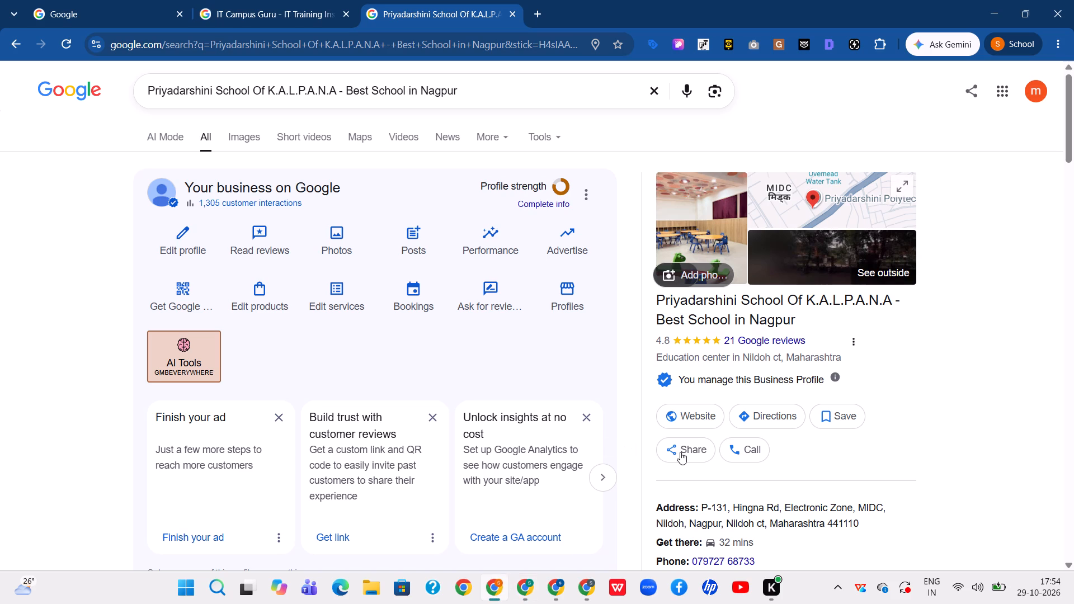
left_click(681, 452)
left_click(935, 337)
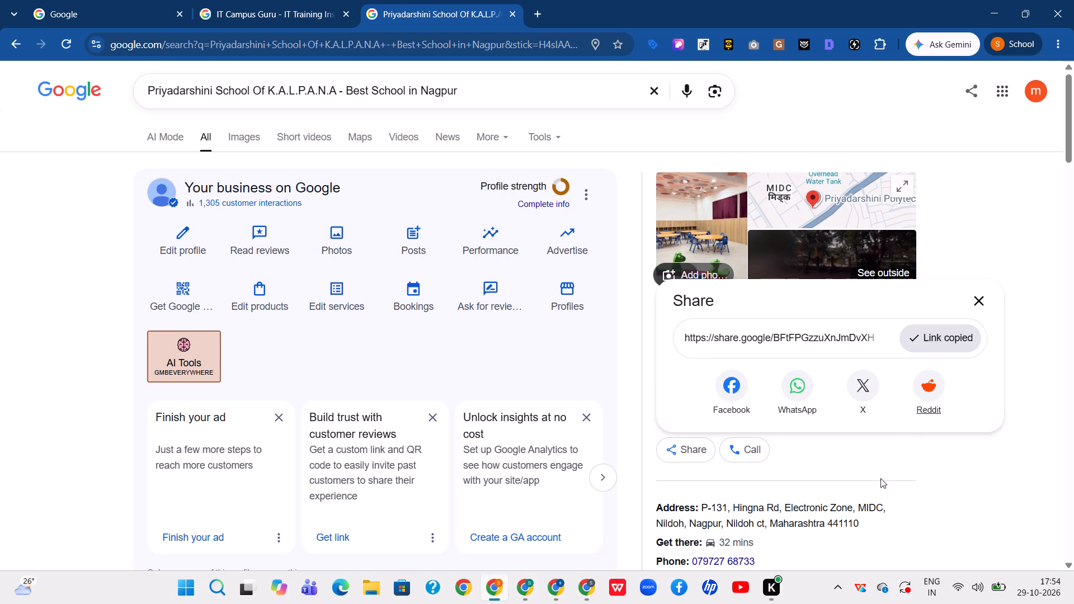
left_click(870, 496)
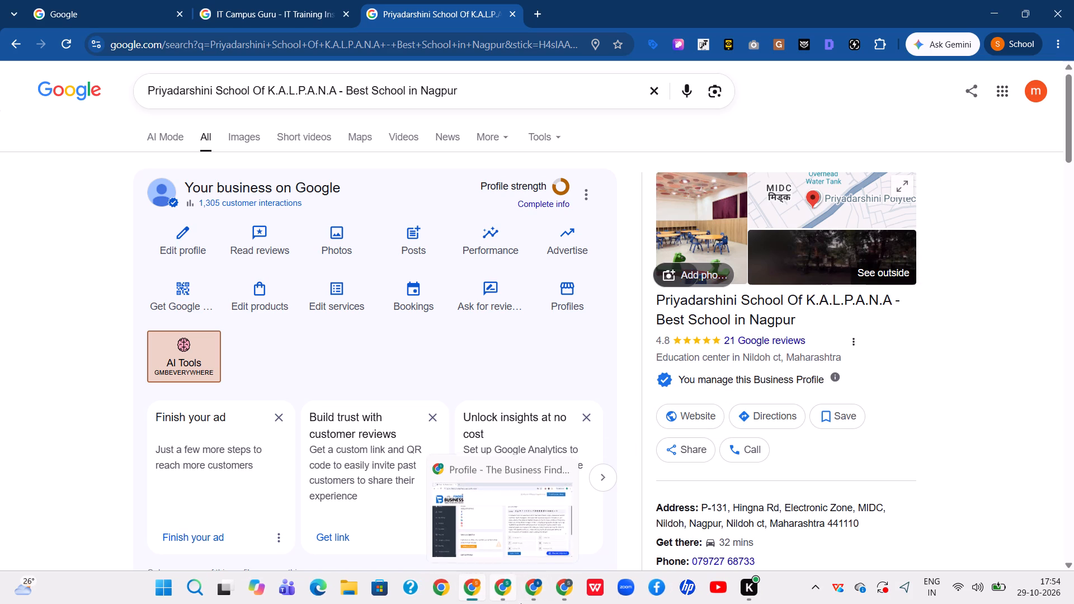
left_click(512, 597)
Clear the existing address from the profile's Location field.
scroll(634, 361, "up", 3)
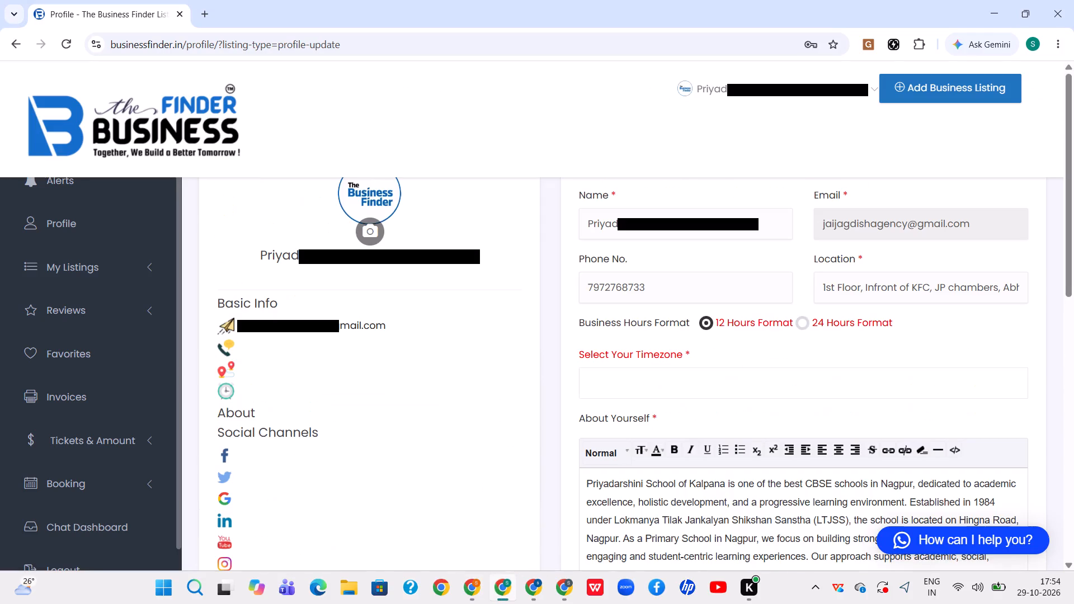
scroll(634, 361, "up", 2)
triple_click(900, 280)
left_click(900, 280)
key("BackSpace")
left_click(900, 280)
scroll(900, 280, "down", 1)
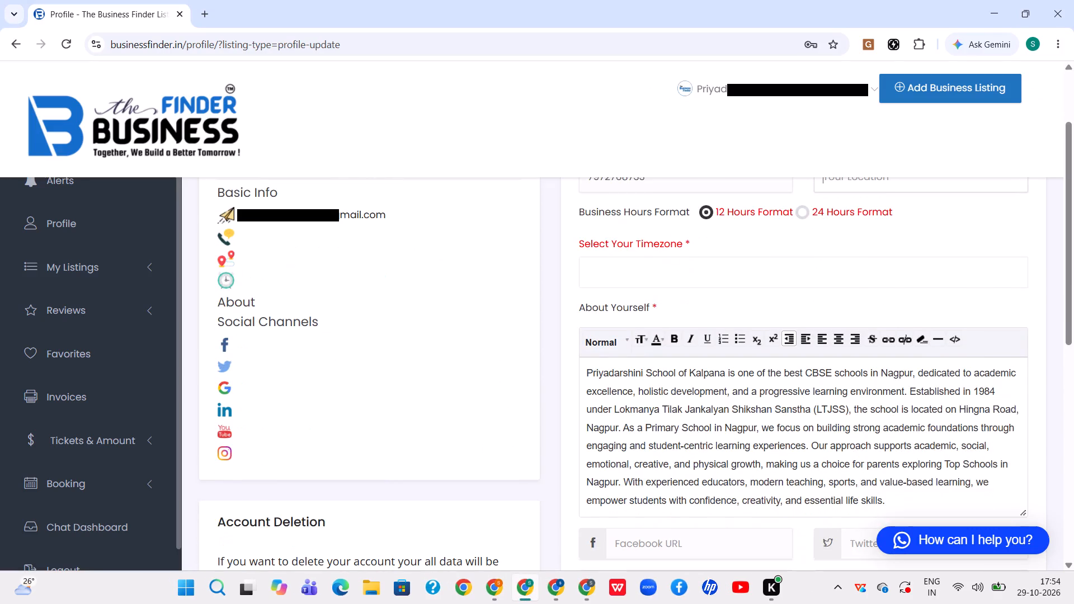
left_click(789, 374)
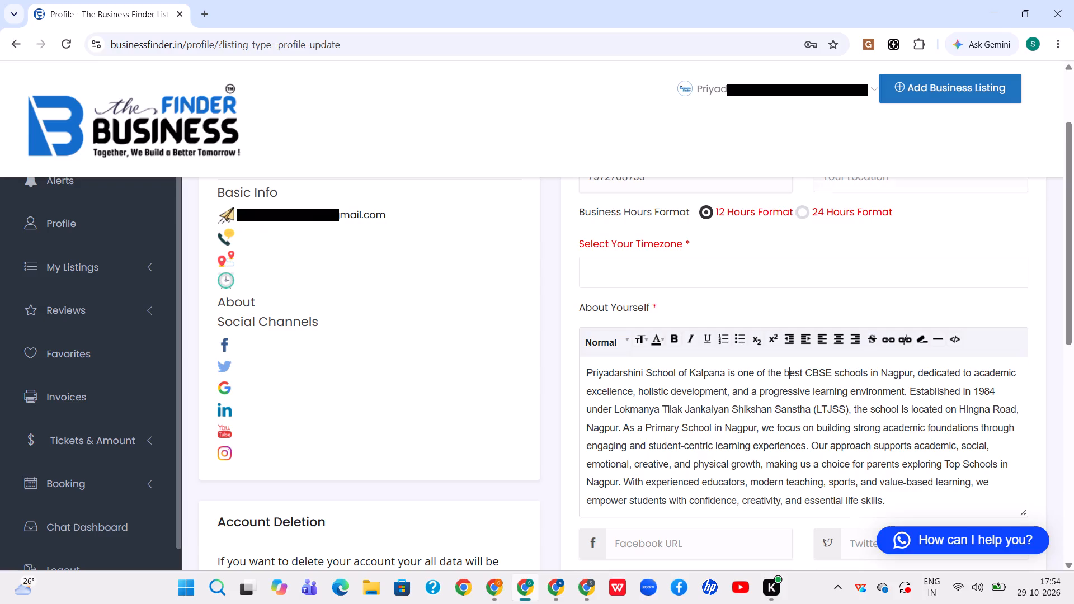
left_click_drag(789, 374, 894, 372)
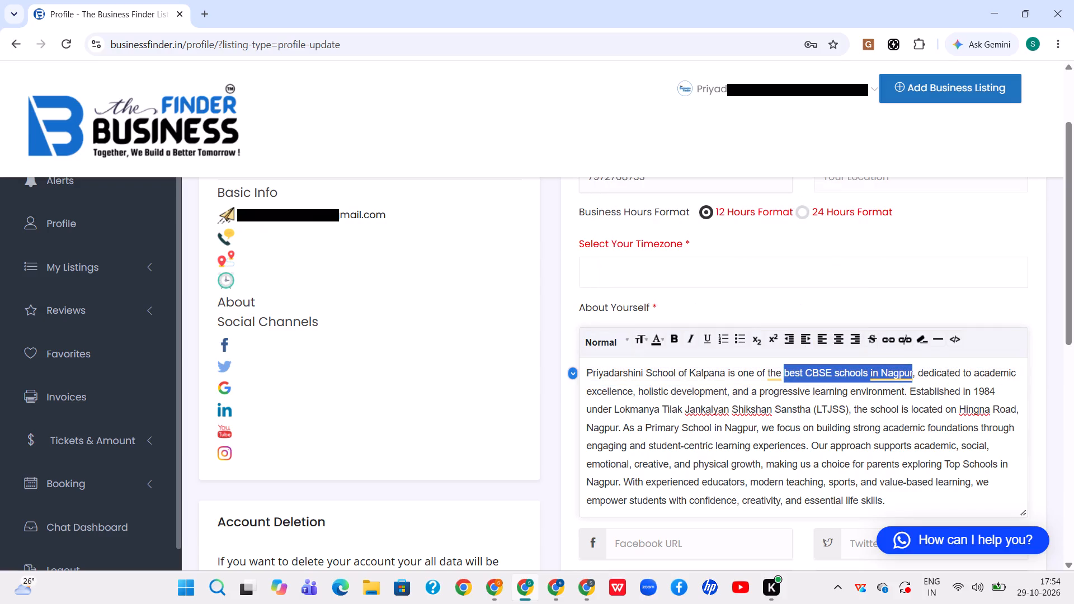
left_click(889, 342)
key("ctrl+v")
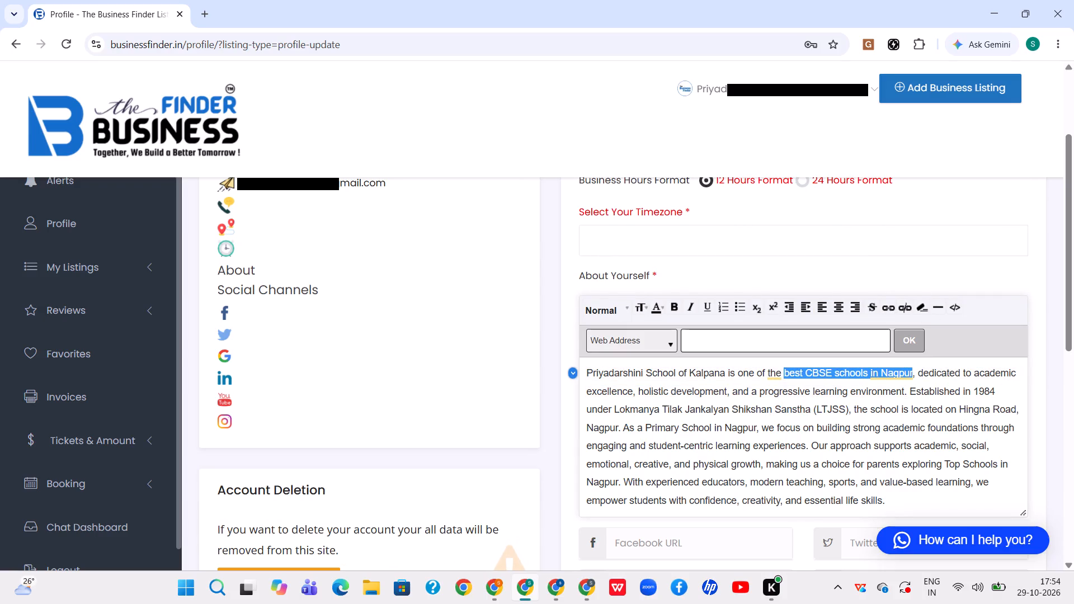
left_click(810, 339)
key("ctrl+v")
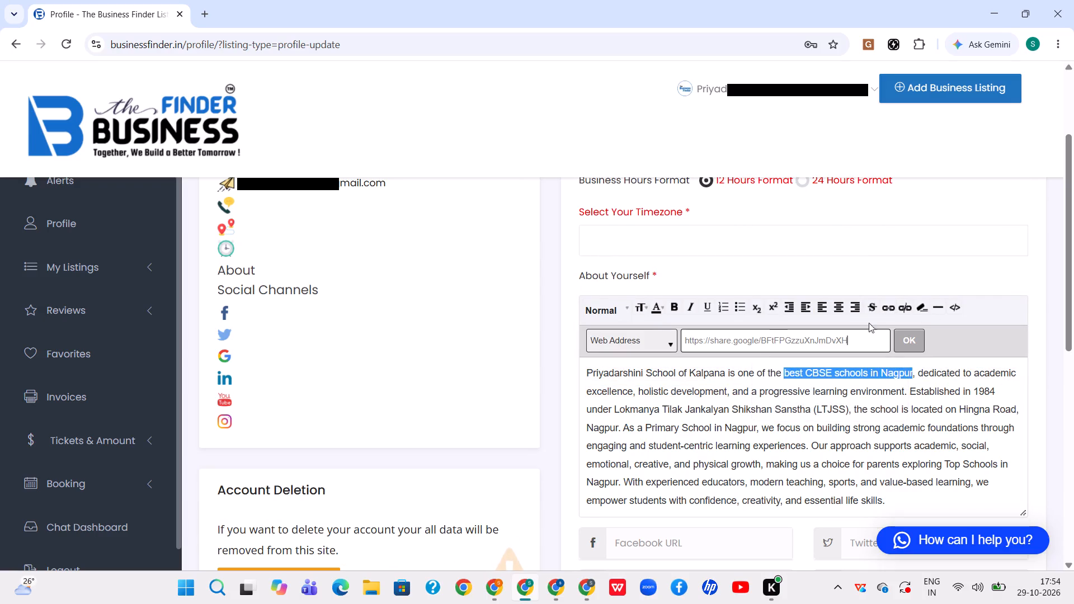
left_click(918, 330)
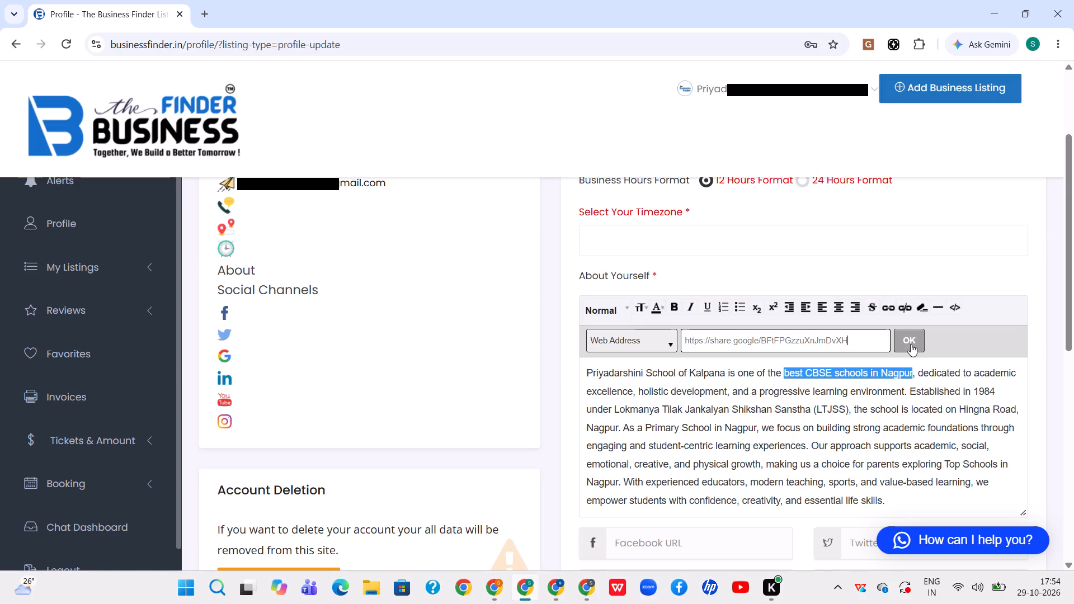
left_click(911, 344)
key("Return")
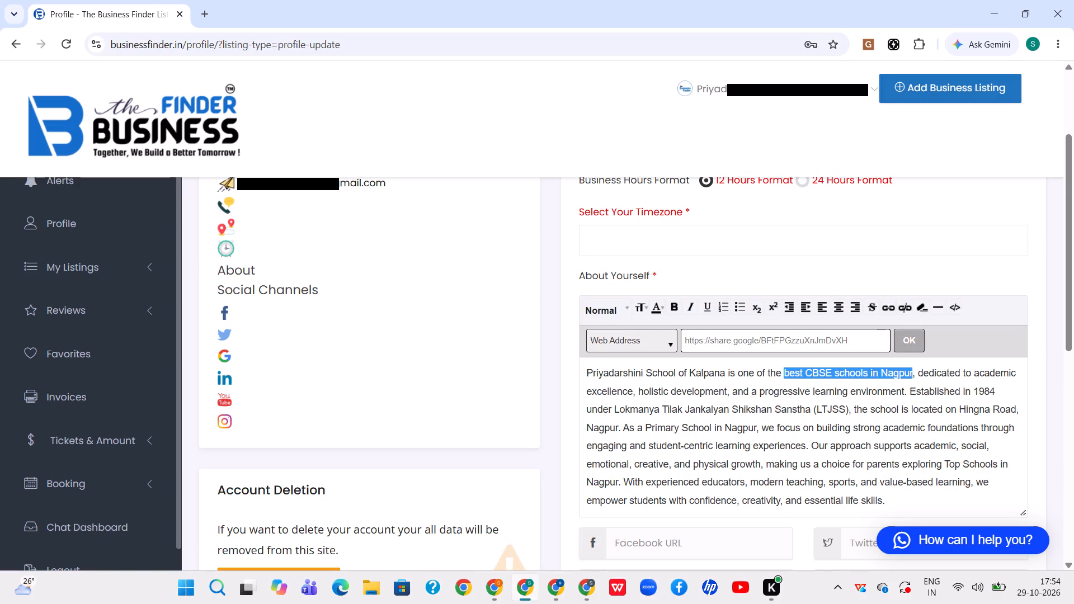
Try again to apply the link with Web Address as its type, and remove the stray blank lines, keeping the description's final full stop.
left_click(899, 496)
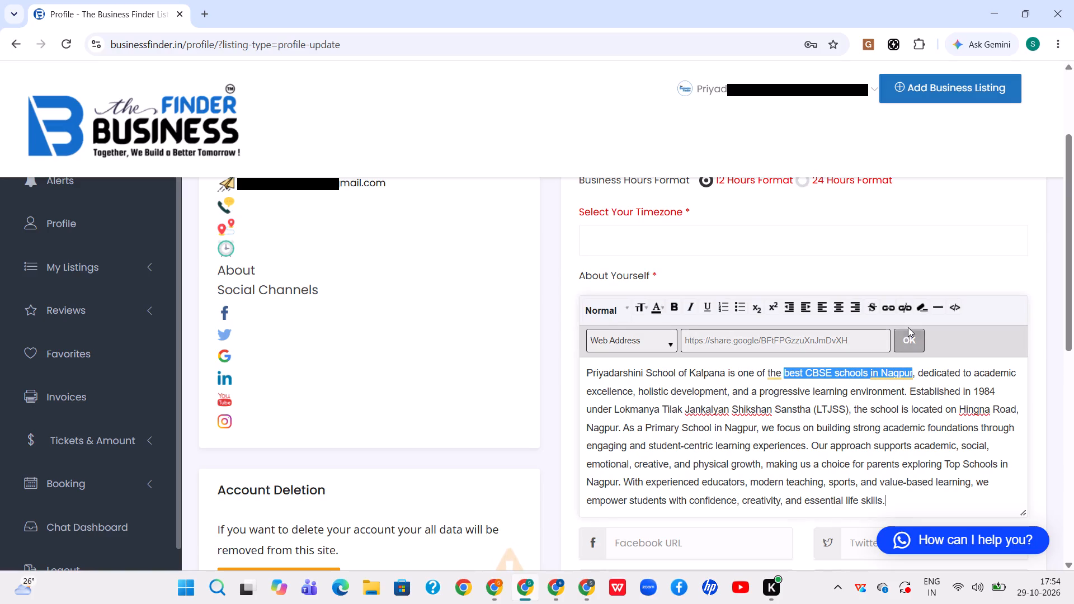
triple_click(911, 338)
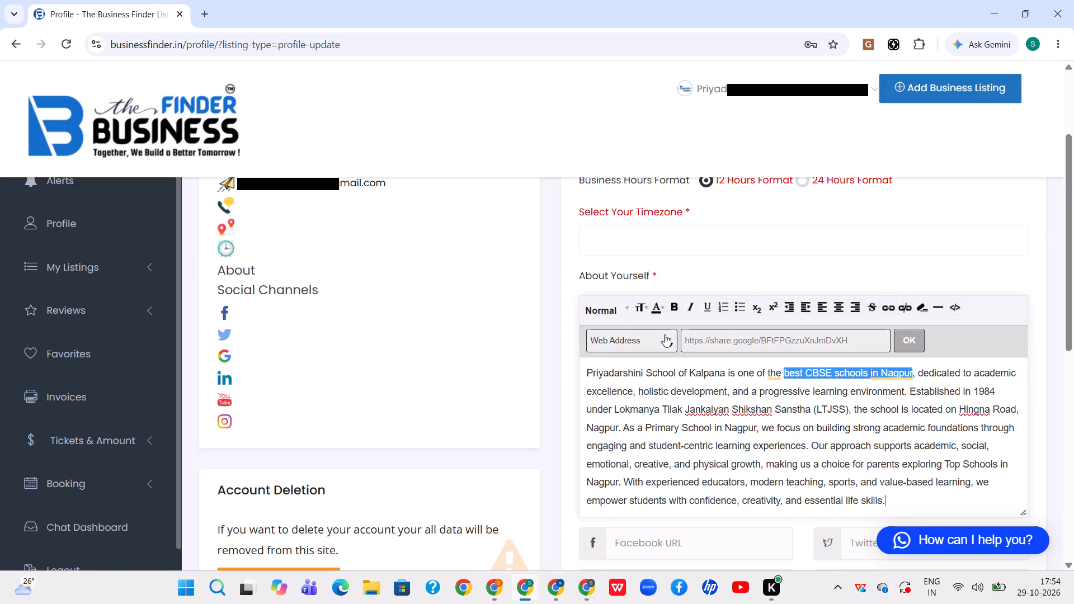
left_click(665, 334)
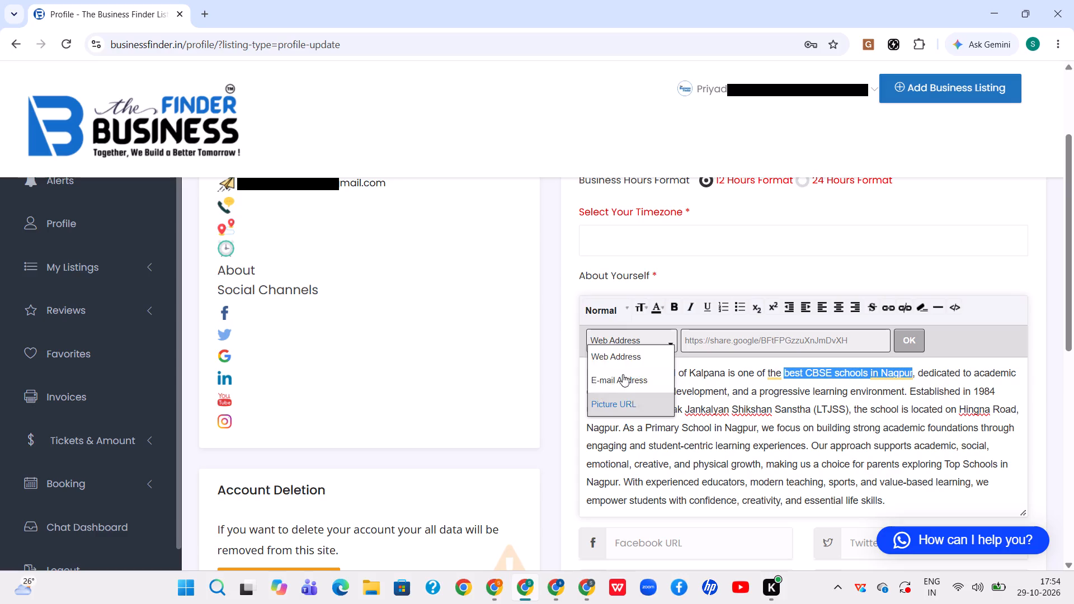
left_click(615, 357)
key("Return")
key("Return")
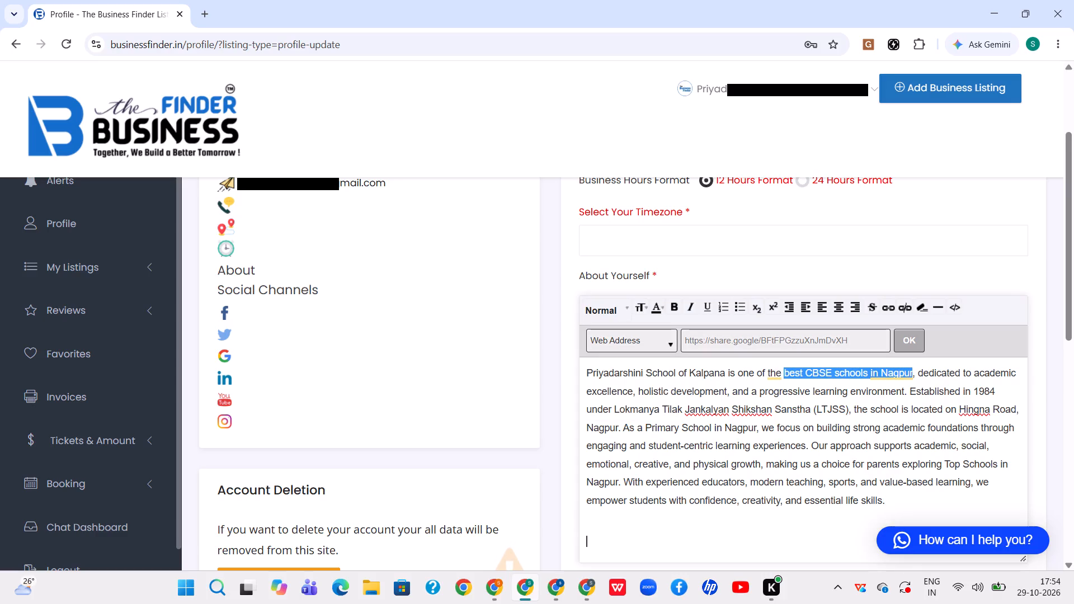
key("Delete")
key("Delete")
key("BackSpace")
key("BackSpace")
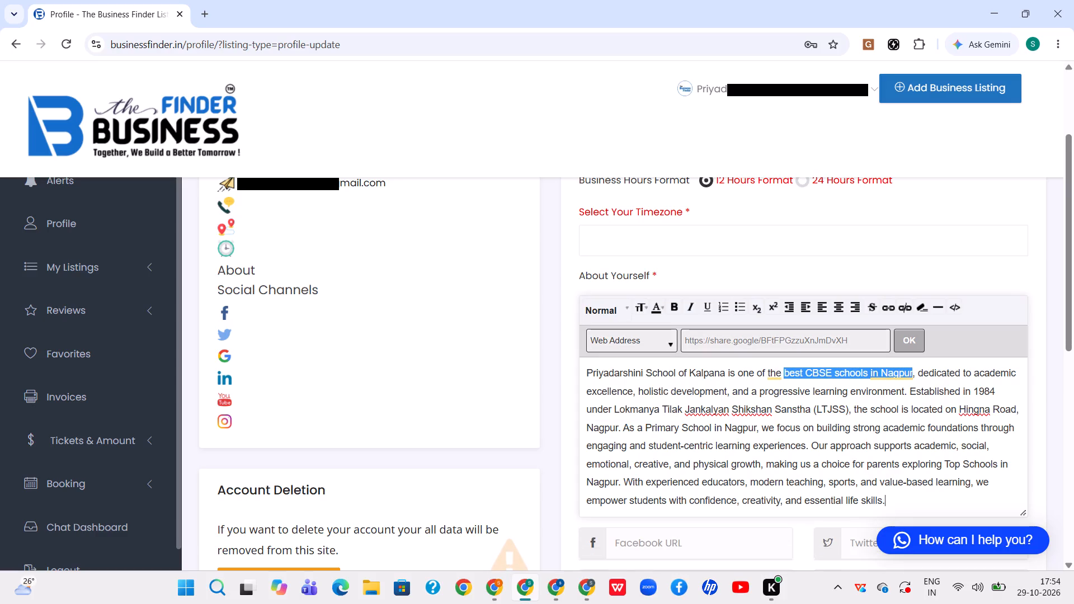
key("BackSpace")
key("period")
Place the cursor in the profile's empty Location field, leaving the timezone unselected.
left_click(822, 229)
scroll(822, 229, "up", 3)
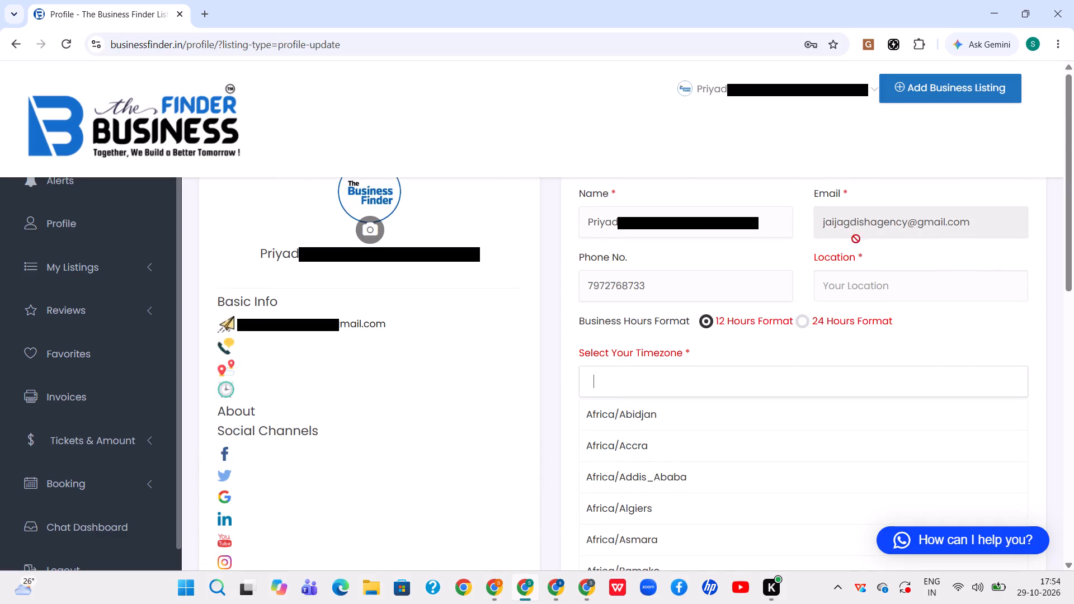
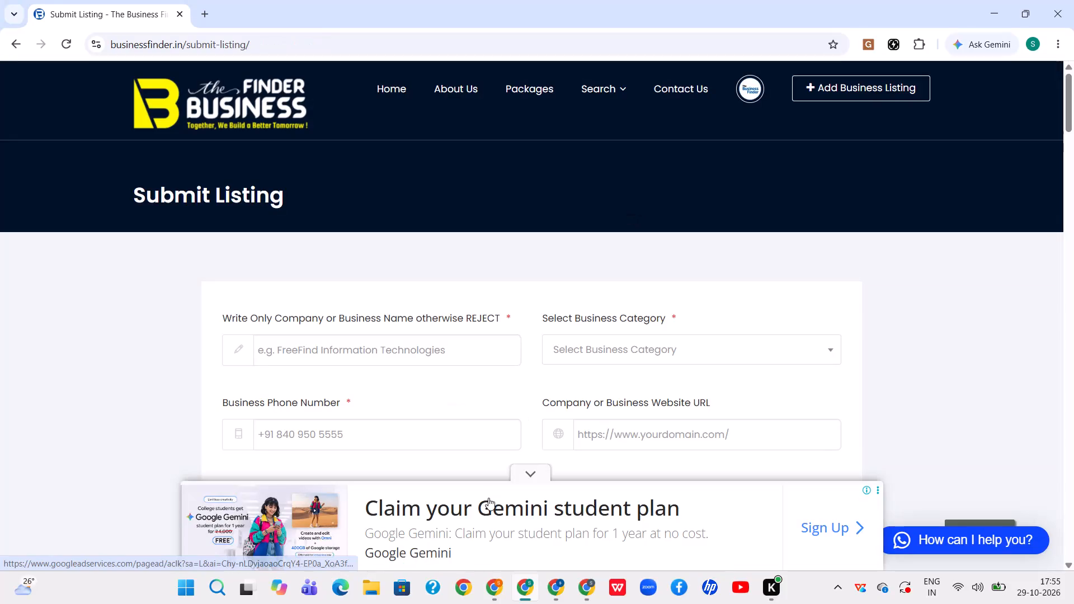
Copy the school's name from its Google business profile into the listing's business name, trimmed to "Priyadarshini School Of K.A.L.P.A.N.A".
left_click(527, 474)
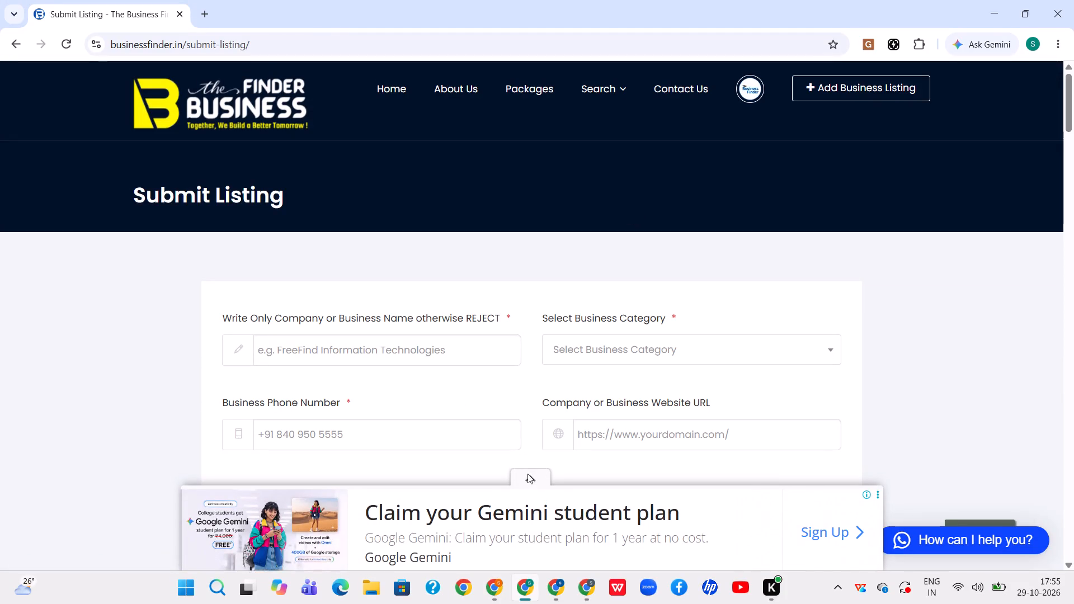
scroll(233, 348, "down", 1)
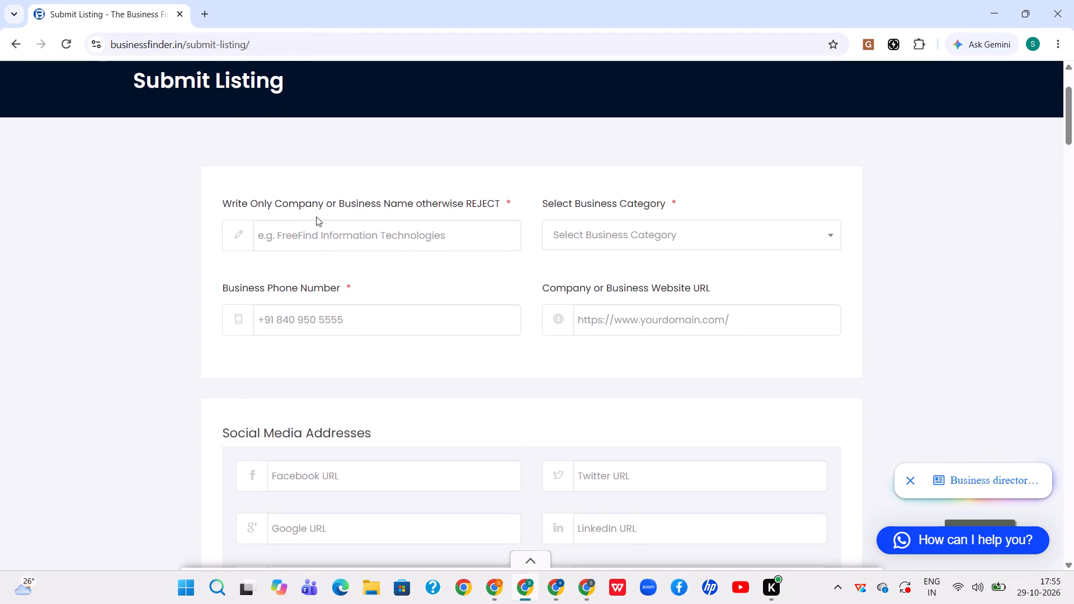
left_click(322, 229)
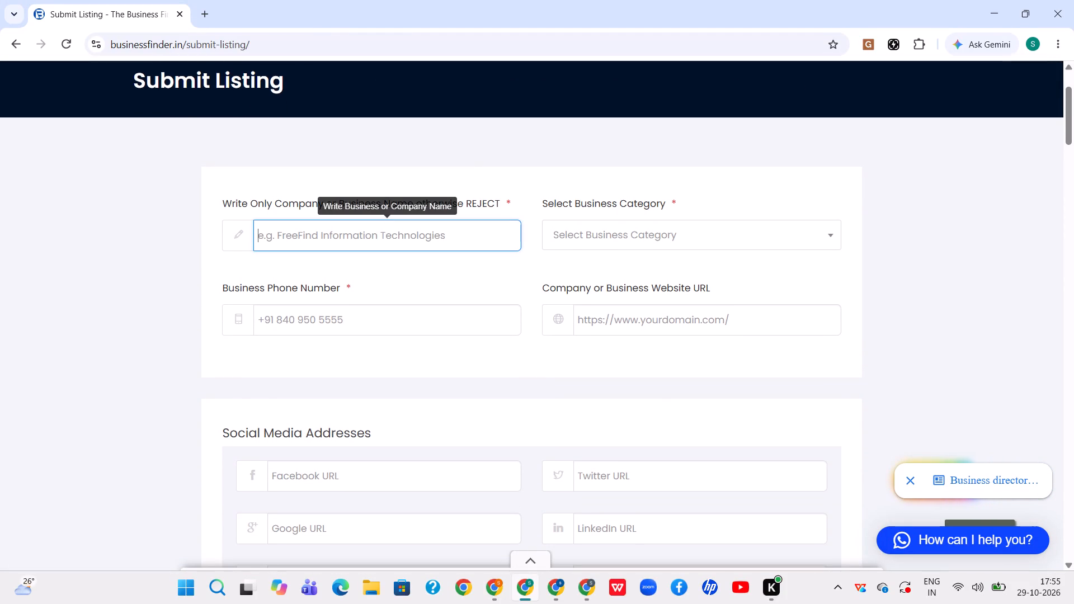
scroll(322, 229, "up", 1)
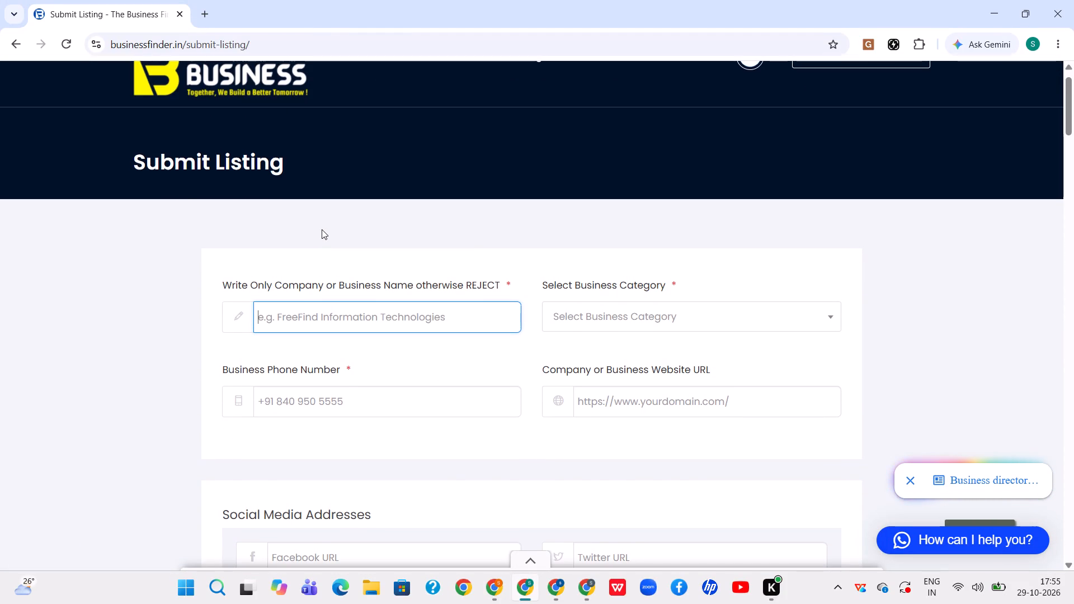
left_click(498, 586)
triple_click(800, 316)
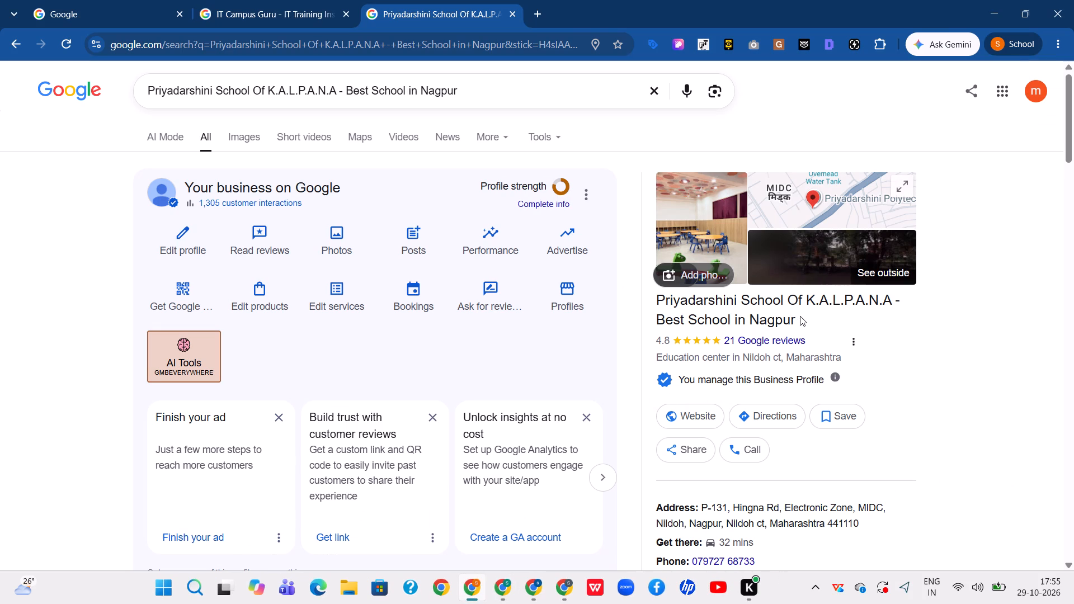
left_click(800, 316)
key("ctrl+c")
left_click(800, 316)
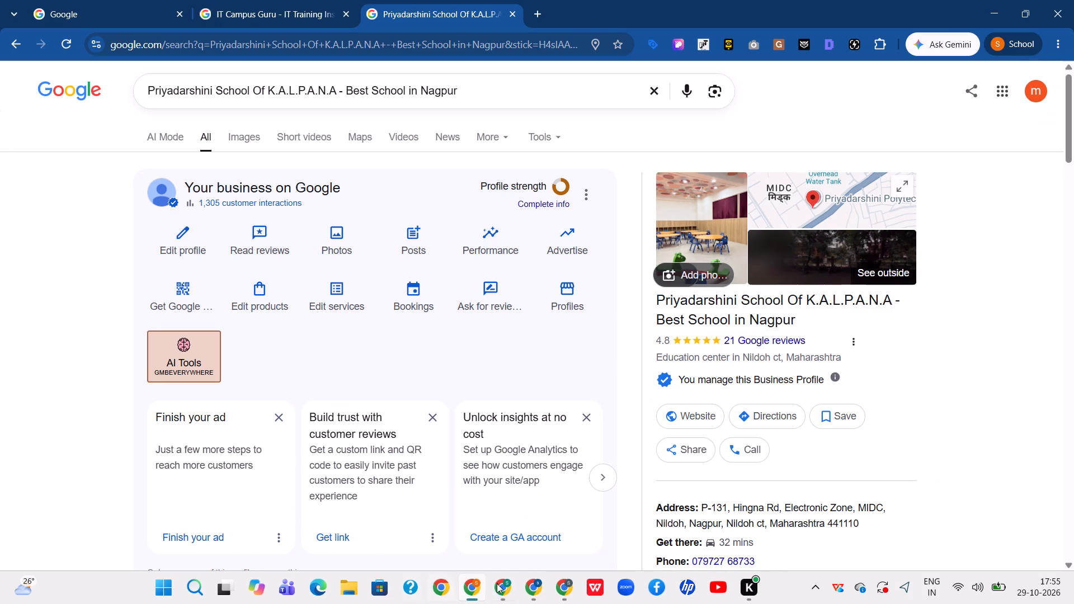
left_click(502, 585)
key("ctrl+v")
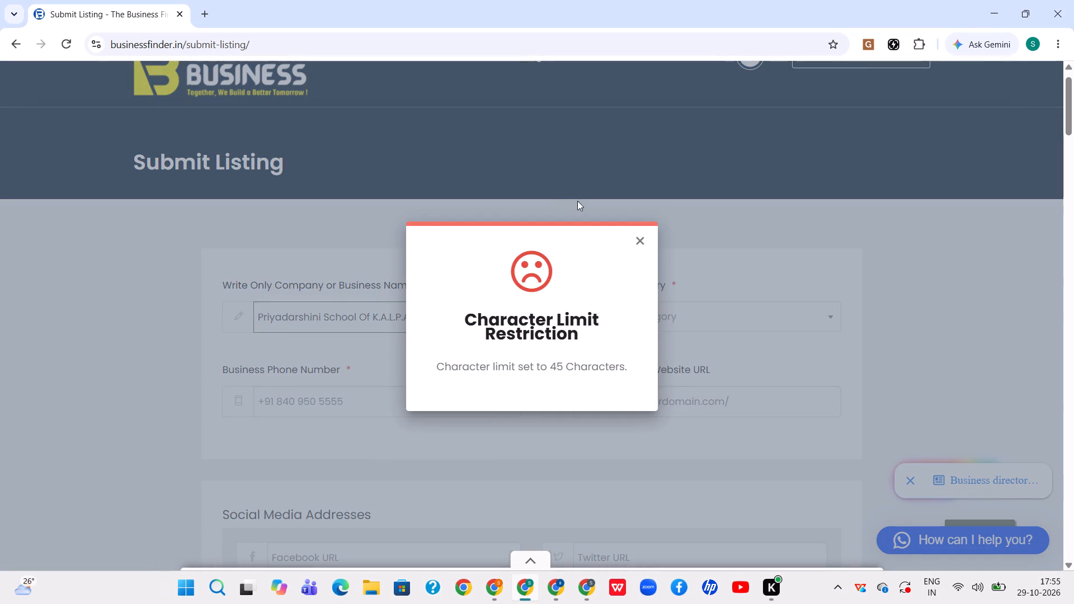
left_click(639, 241)
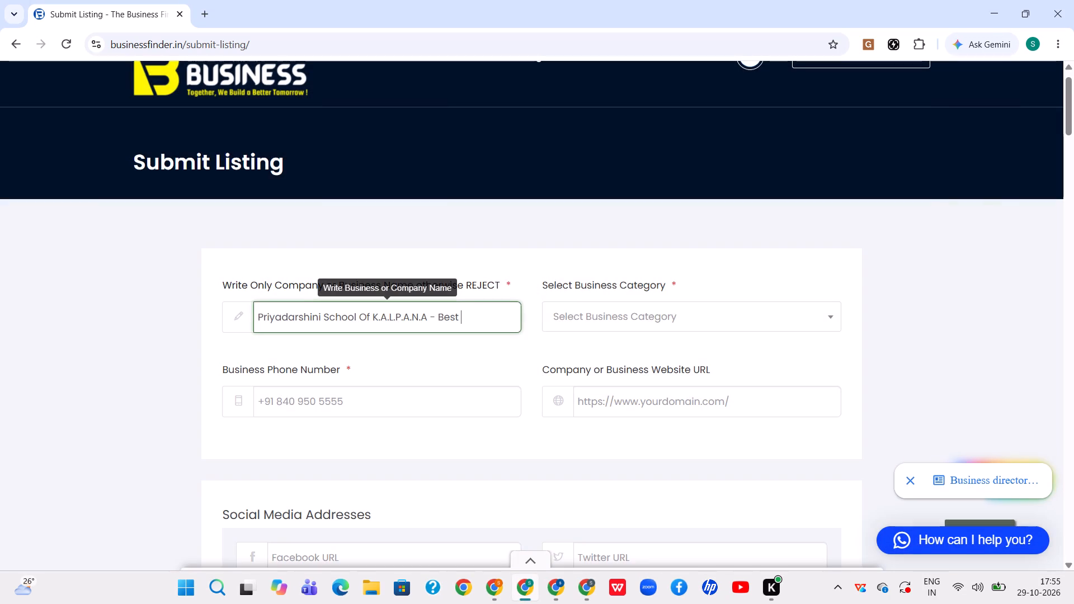
left_click_drag(430, 318, 626, 342)
key("BackSpace")
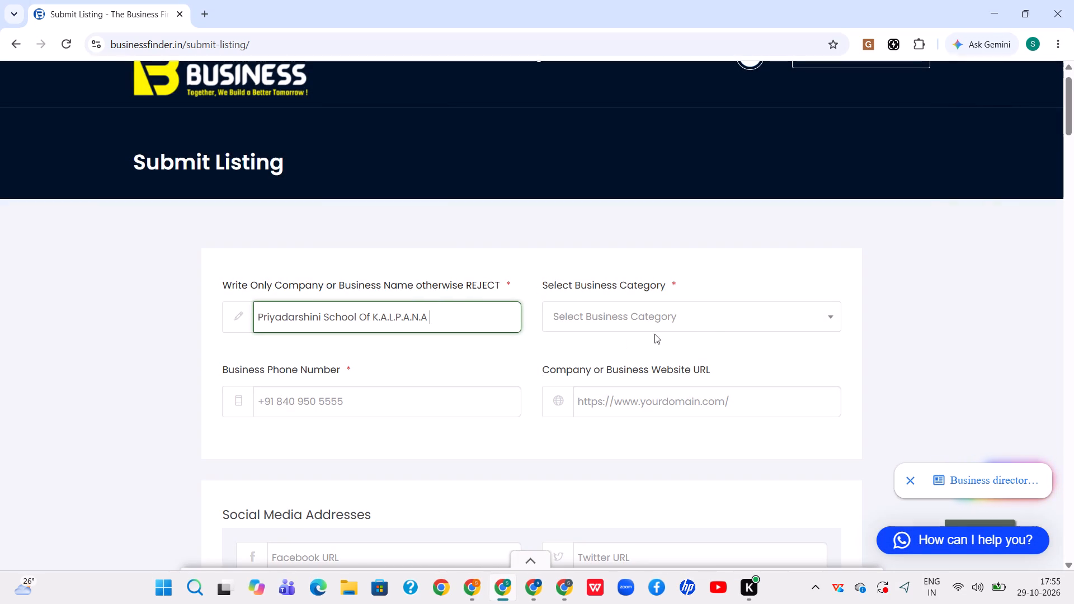
Search the business categories of the listing for "edu".
left_click(733, 315)
type("edd")
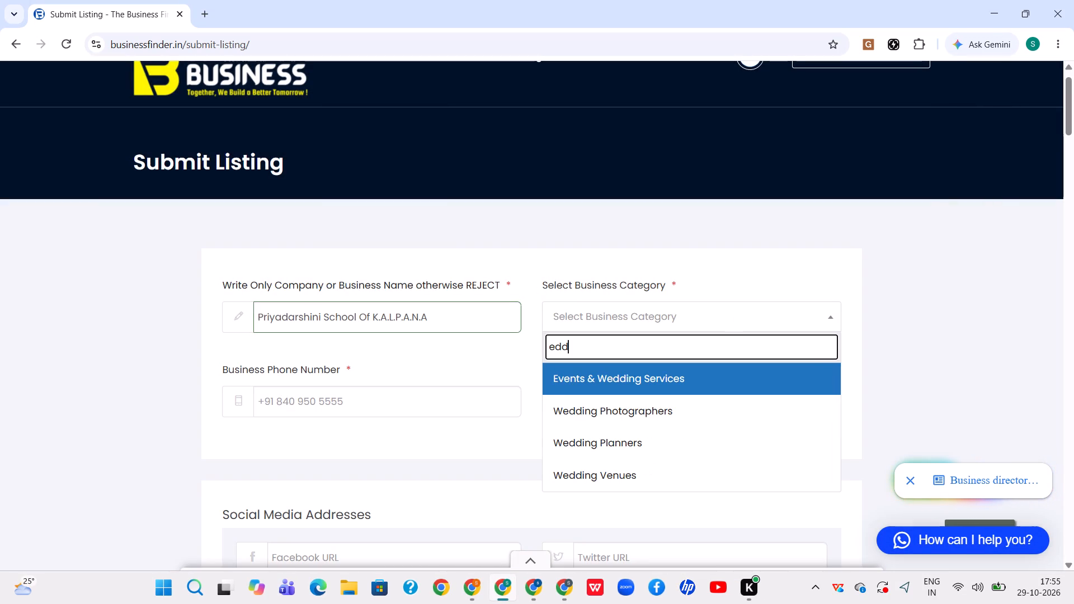
key("BackSpace")
key("u")
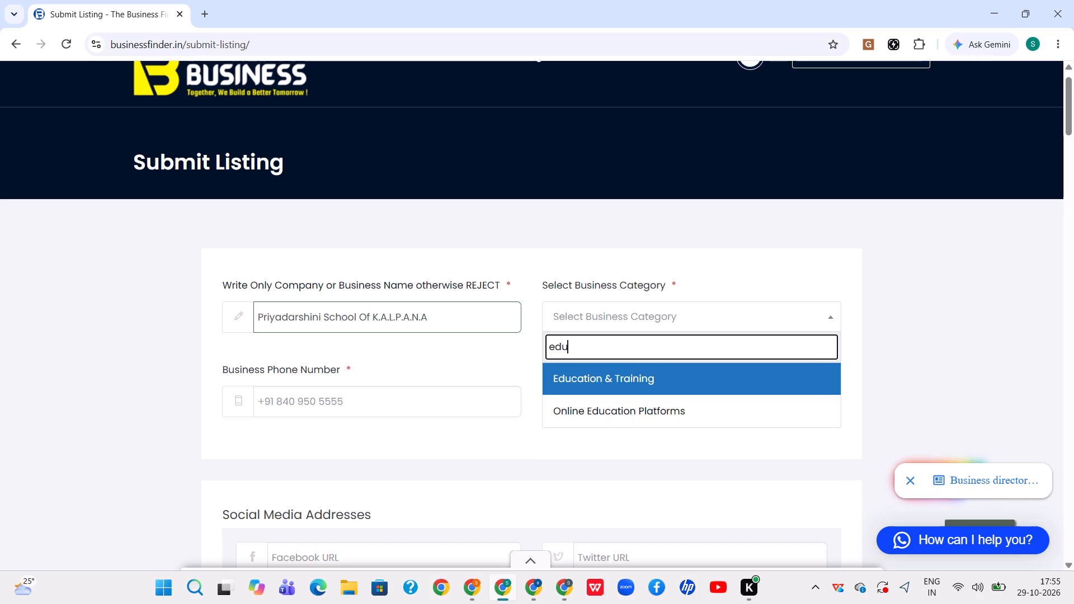
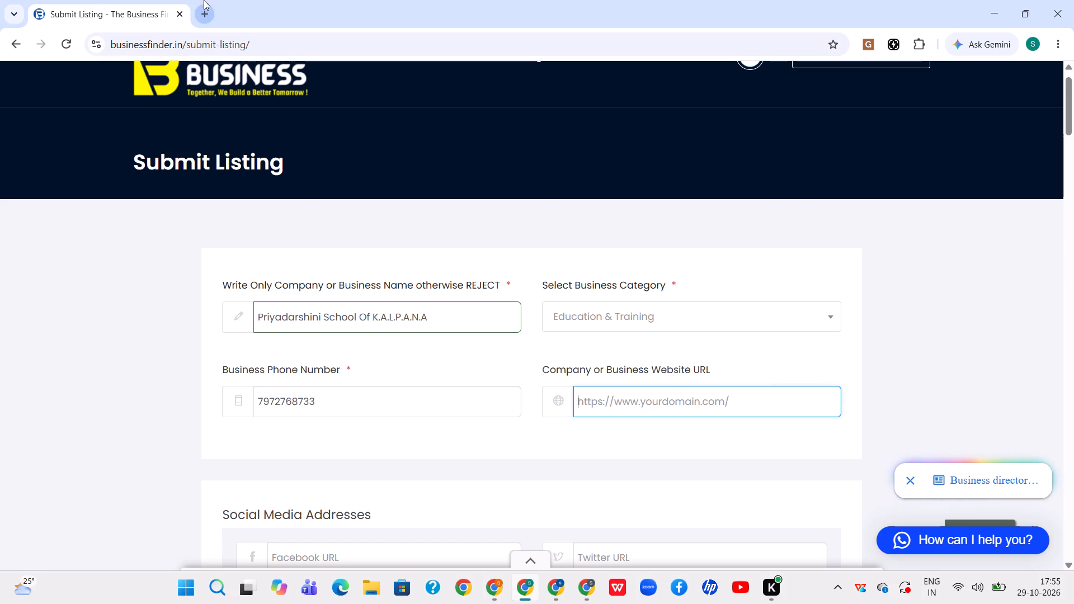
type("pri")
key("ctrl+a")
key("ctrl+c")
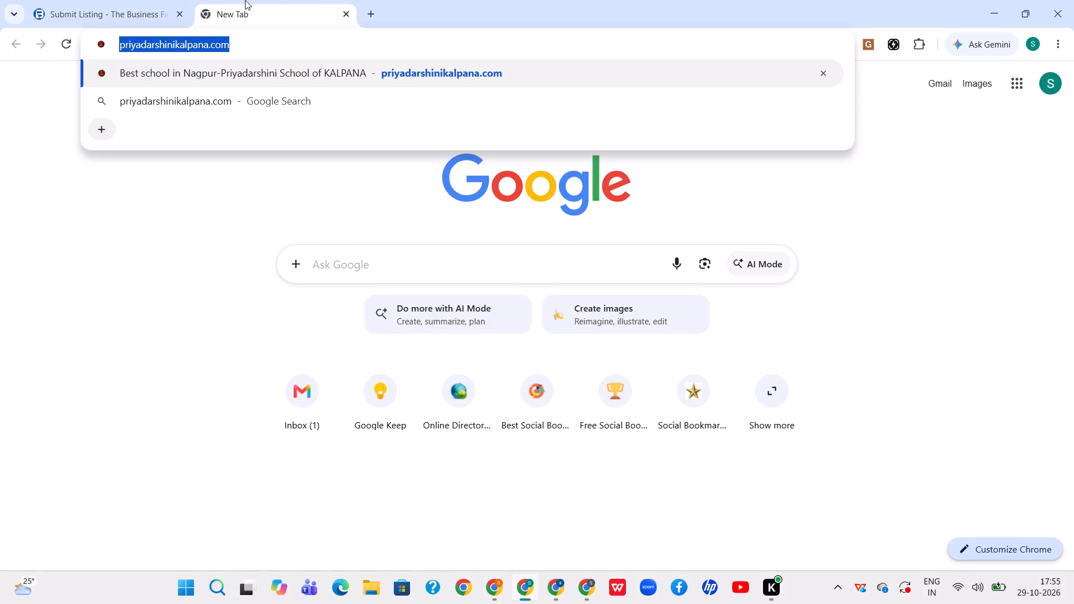
left_click(346, 13)
key("ctrl+v")
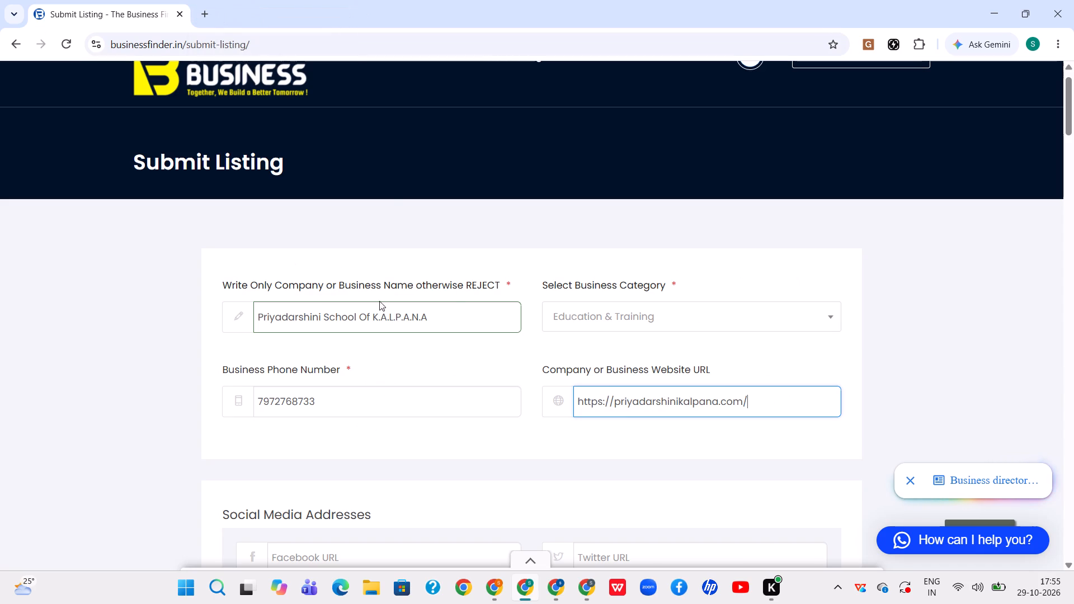
Copy the share link of the school's Google business profile into the listing's Google URL.
scroll(375, 323, "down", 3)
left_click(350, 291)
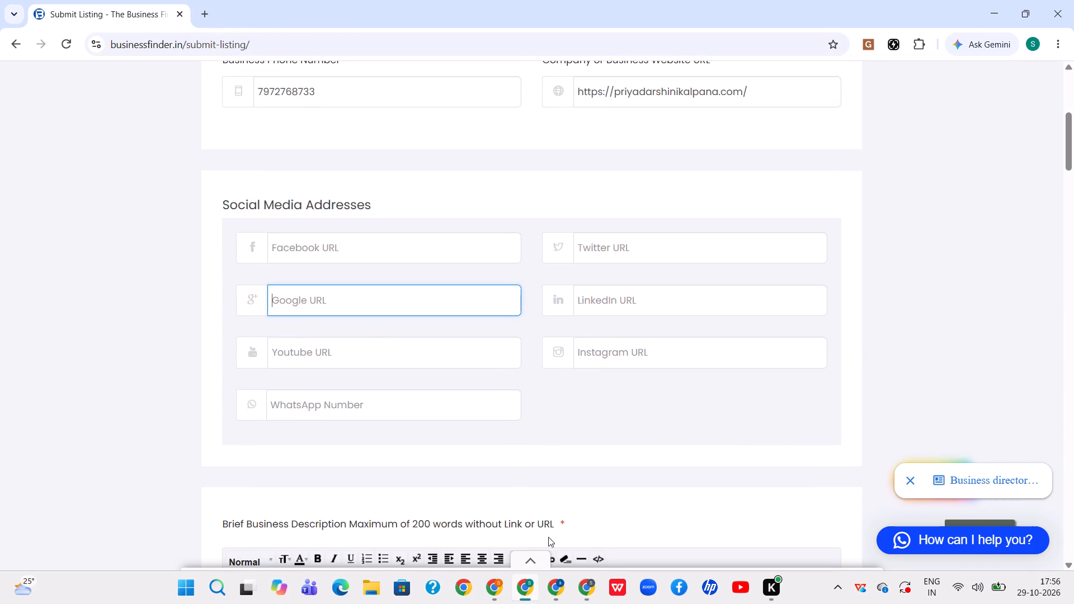
left_click(481, 587)
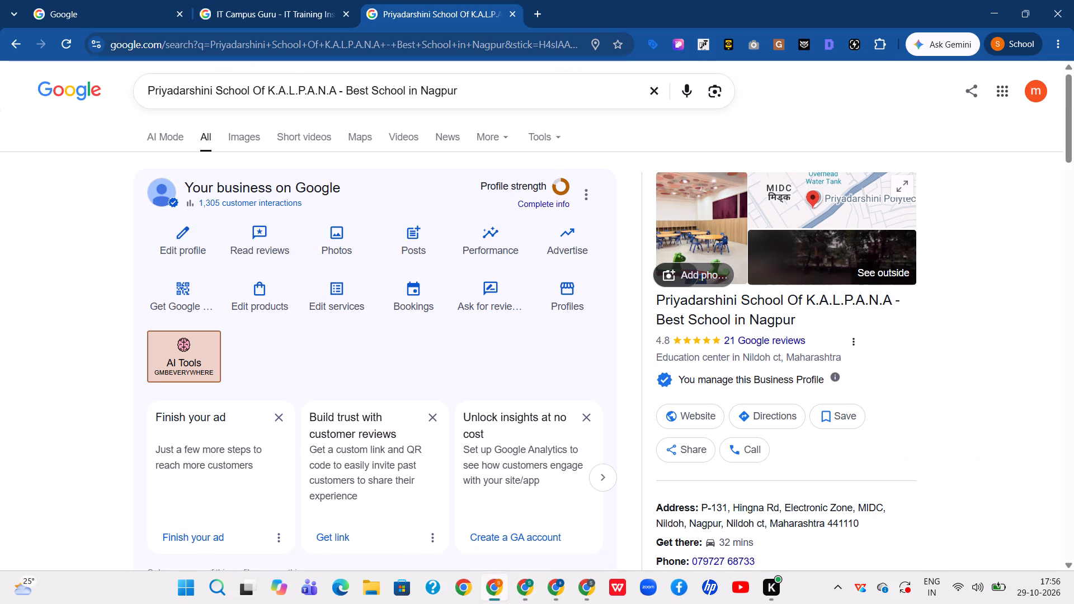
left_click(680, 443)
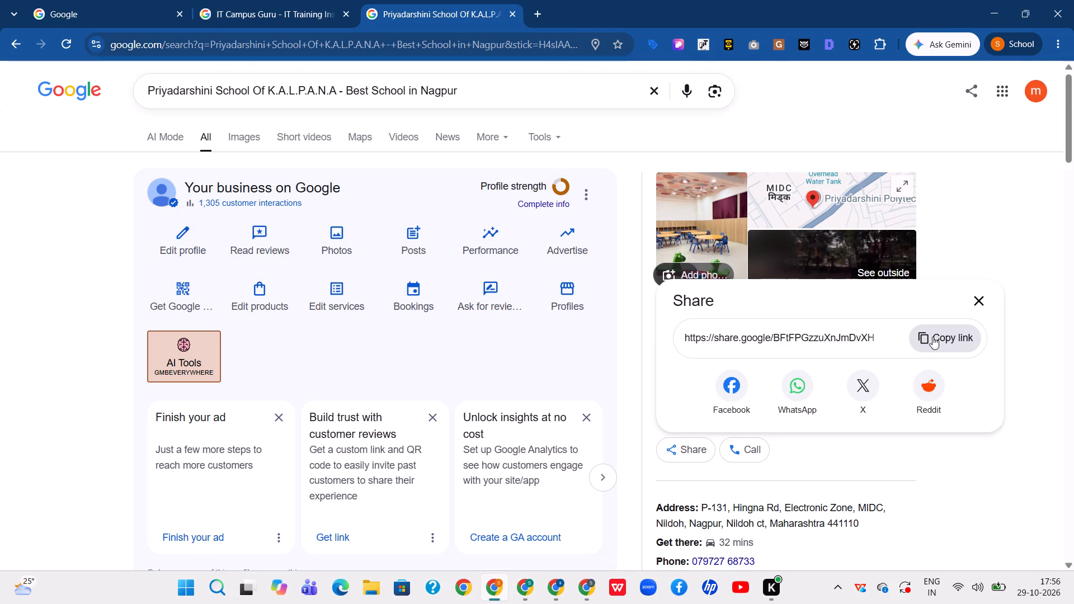
left_click(932, 337)
left_click(772, 506)
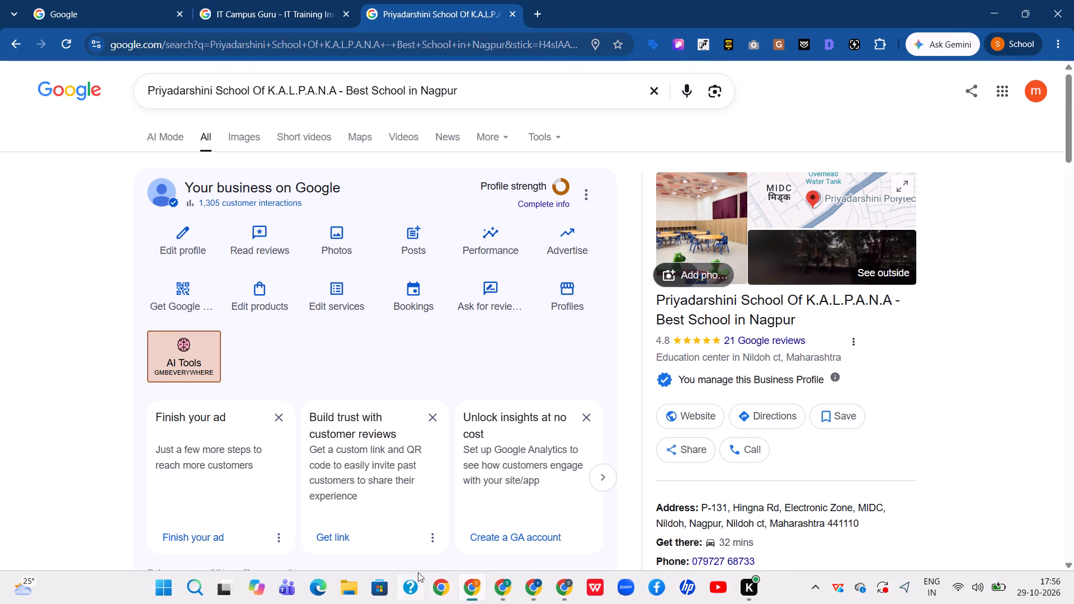
left_click(496, 600)
key("ctrl+v")
Store the copied share link in a new tab's address and return to the listing form's brief business description.
key("Page_Down")
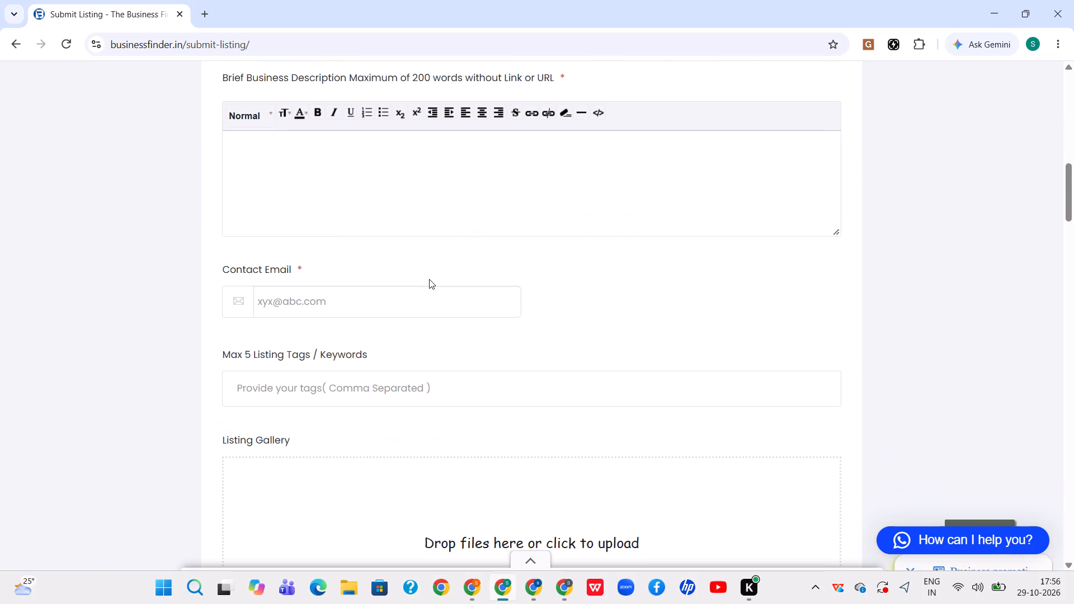
left_click(397, 205)
left_click(207, 1)
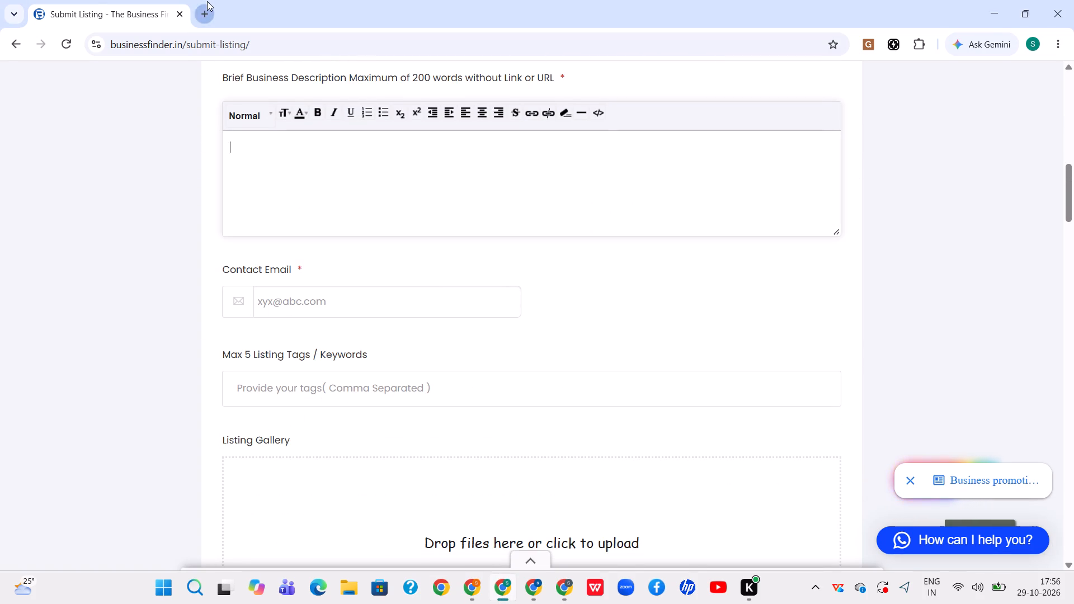
key("ctrl+v")
left_click(86, 0)
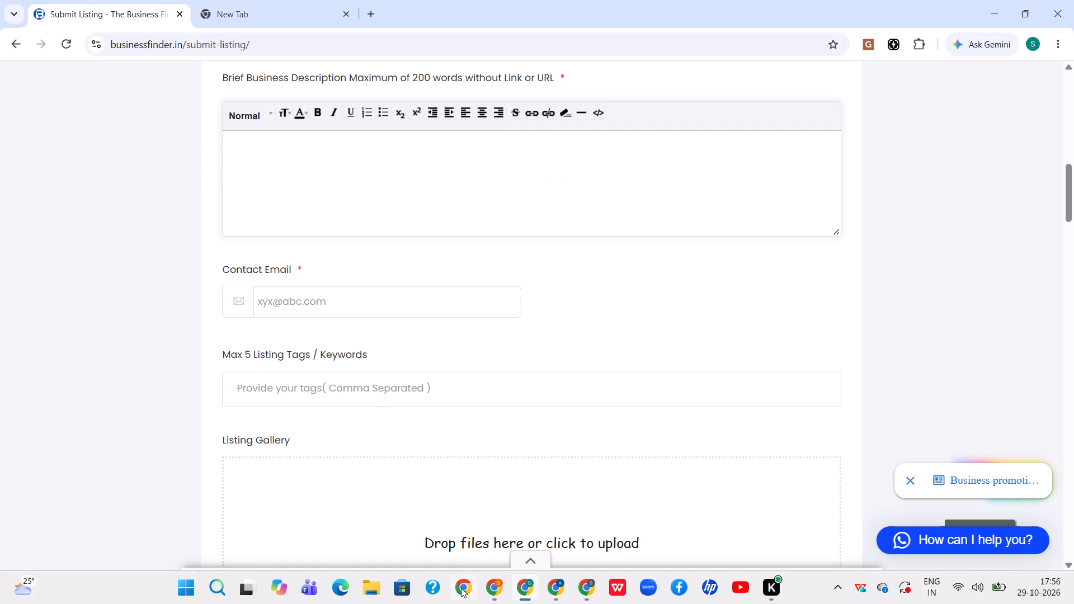
Copy the school's description text from its Google business profile into the listing's brief business description, ending it with a full stop.
left_click(493, 596)
key("Page_Down")
key("Page_Down")
key("Page_Down")
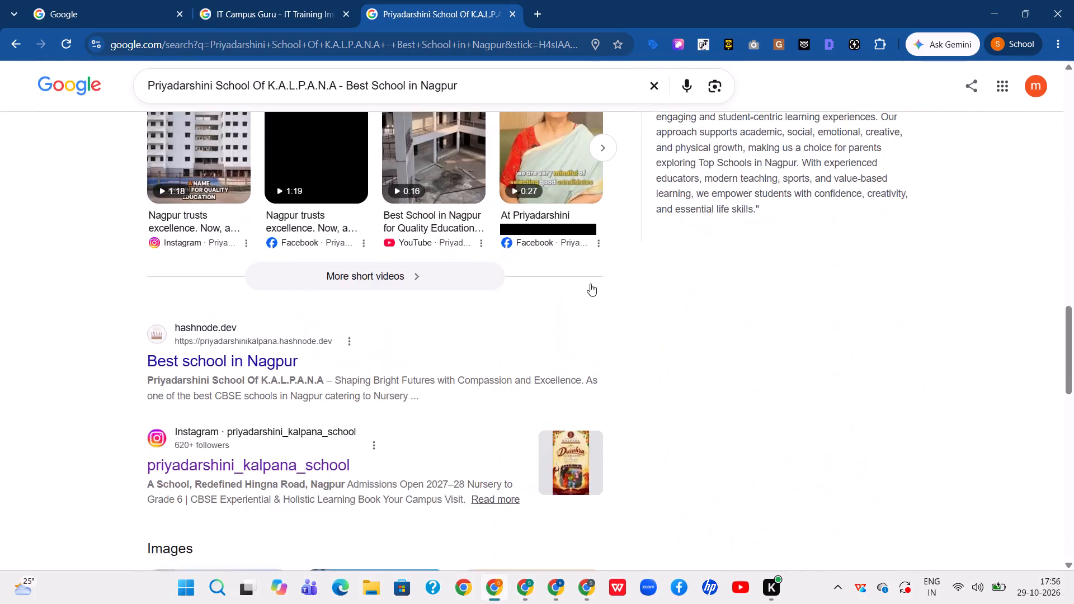
scroll(590, 284, "up", 2)
left_click(682, 210)
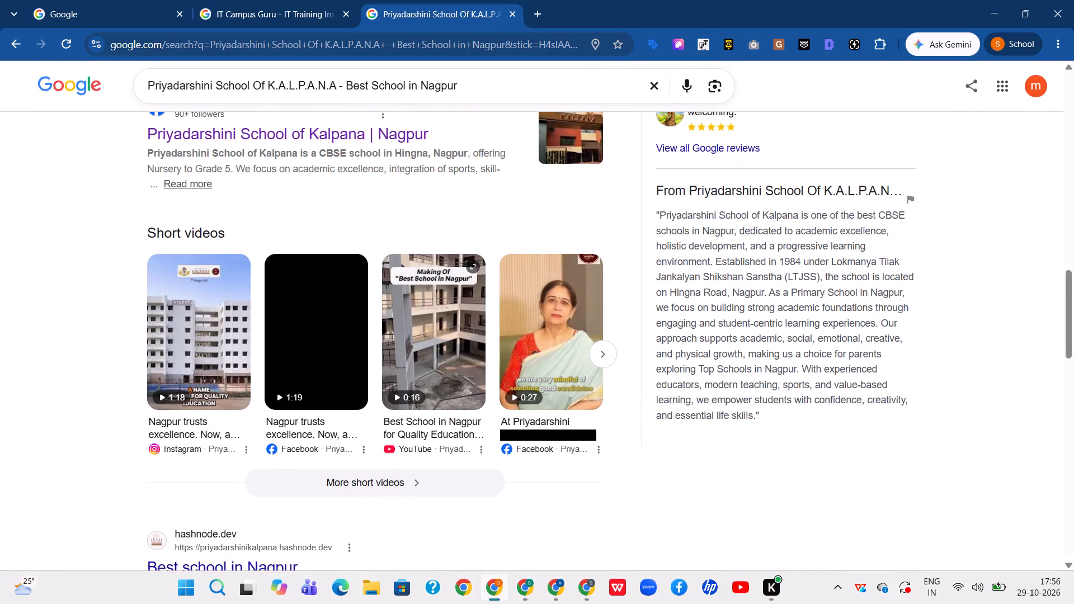
left_click_drag(682, 210, 750, 417)
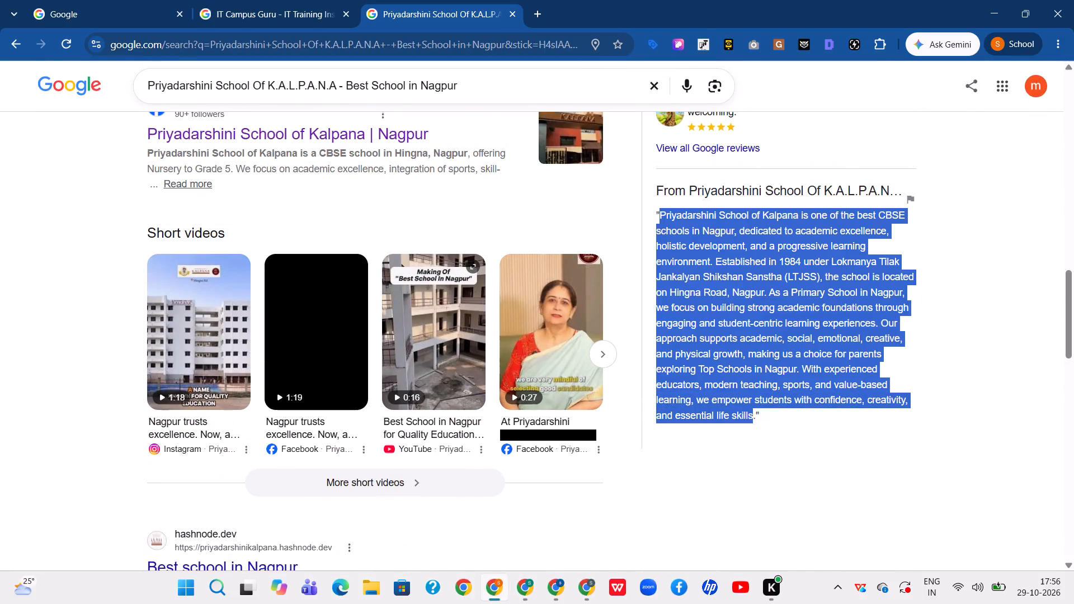
key("ctrl+c")
left_click(750, 417)
key("Page_Up")
key("Page_Up")
key("Page_Up")
key("Page_Up")
key("Page_Up")
key("Page_Up")
key("Page_Up")
key("Page_Up")
scroll(750, 417, "down", 1)
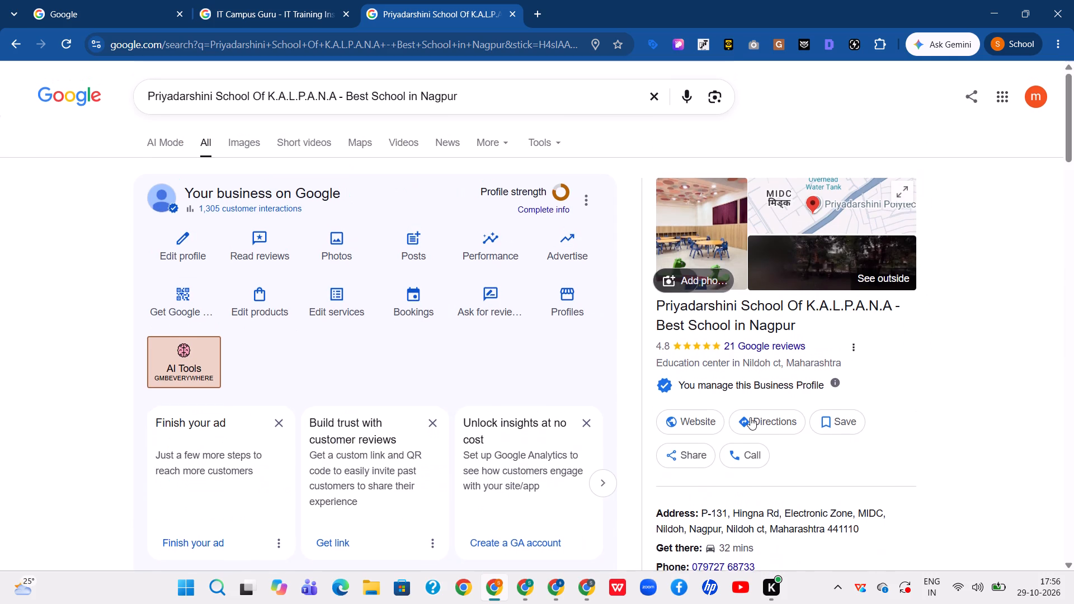
scroll(750, 417, "down", 1)
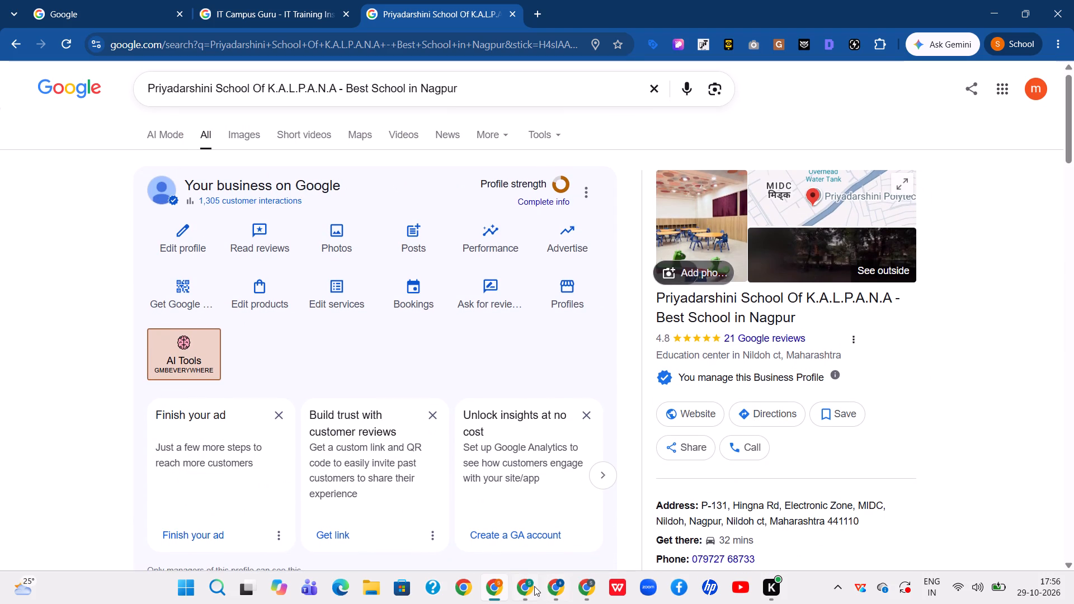
left_click(534, 586)
key("ctrl+v")
key("period")
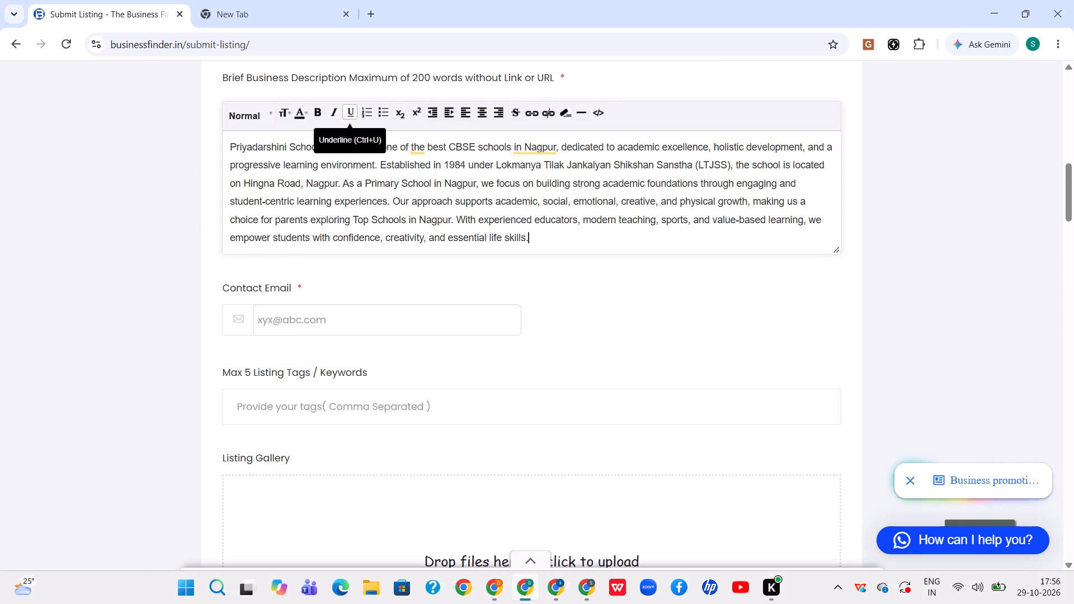
Link "best CBSE schools in Nagpur" in the description to the stored Google share link and close the tab that held it.
left_click(249, 0)
key("ctrl+a")
key("ctrl+c")
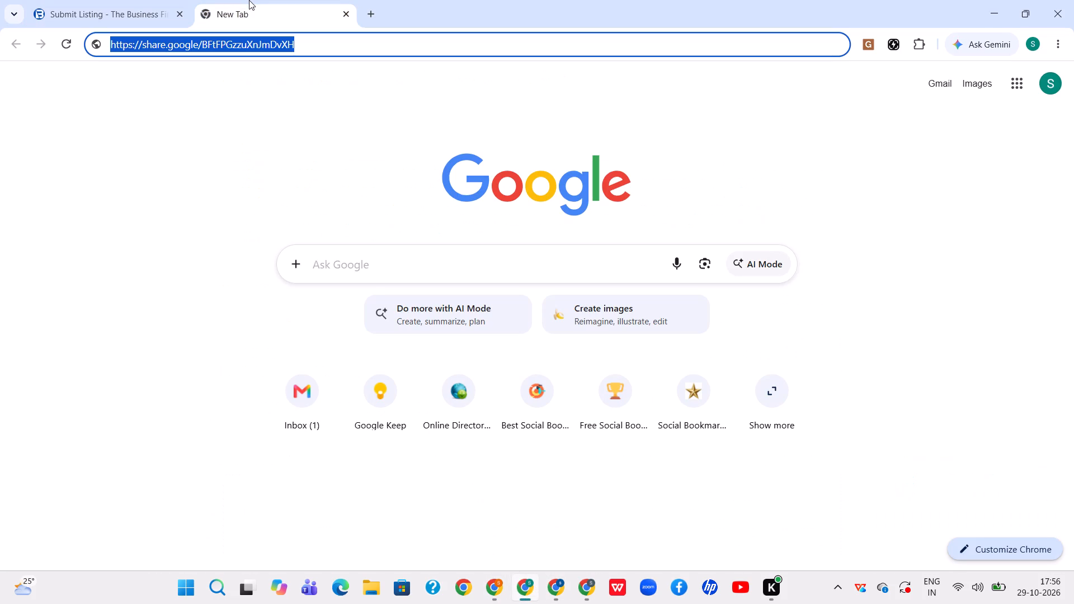
left_click(342, 15)
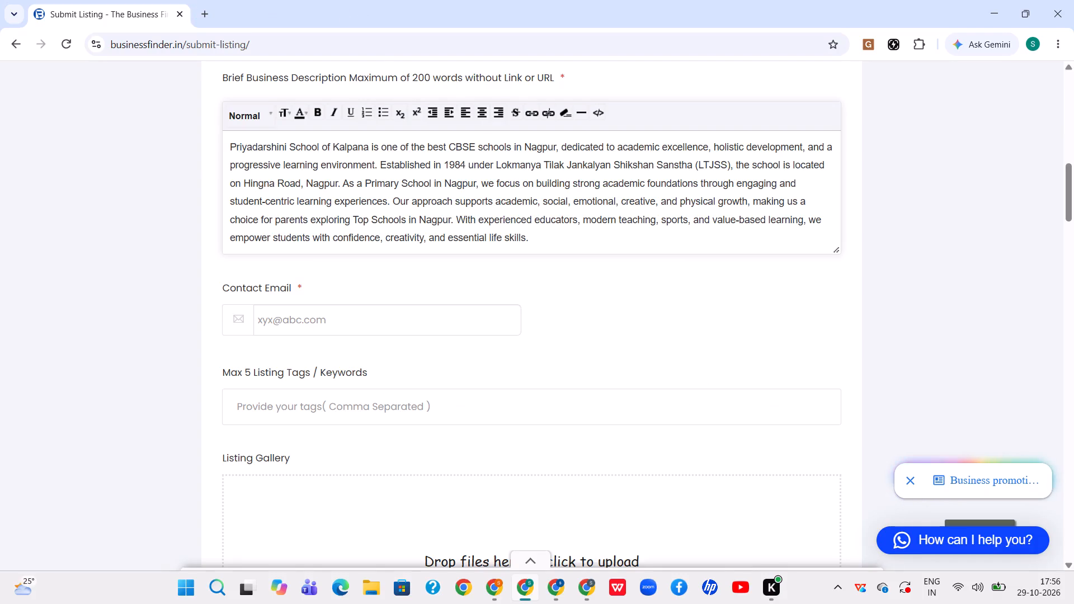
left_click(435, 144)
left_click_drag(435, 144, 514, 145)
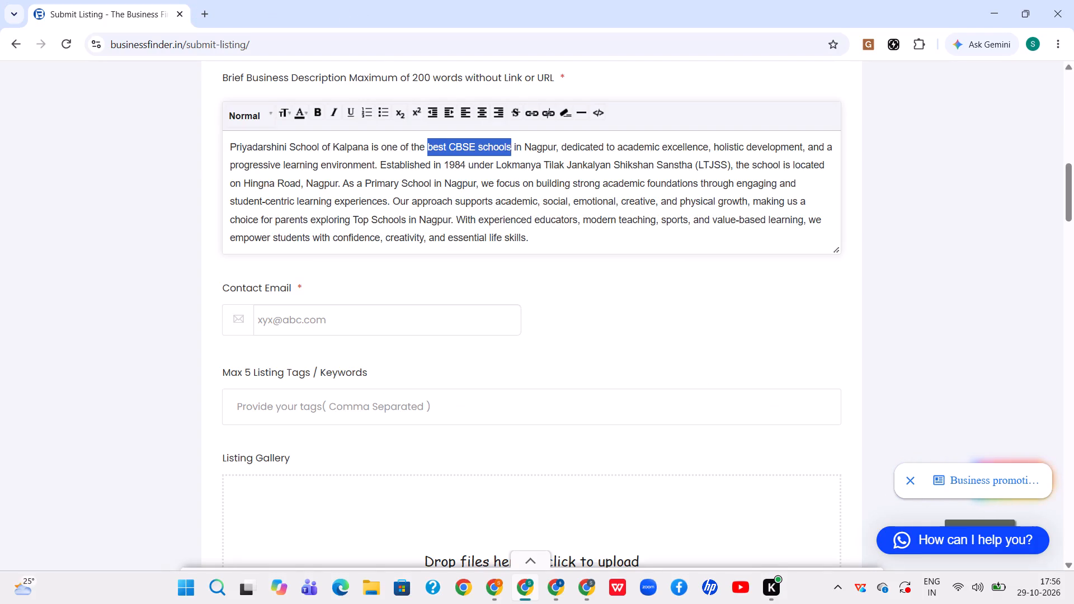
left_click_drag(514, 145, 535, 148)
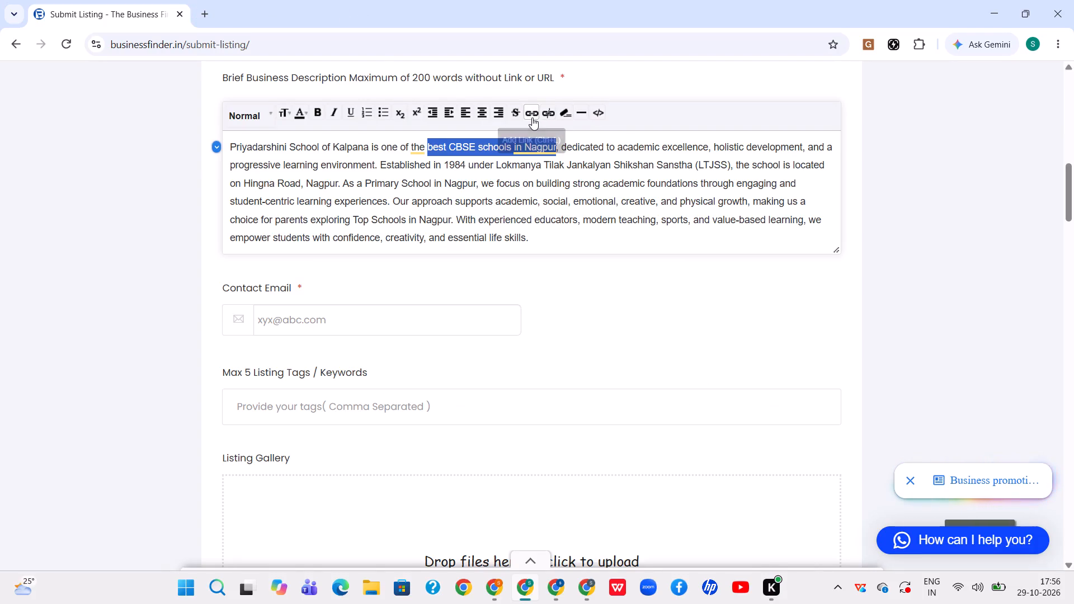
left_click(532, 117)
key("ctrl+v")
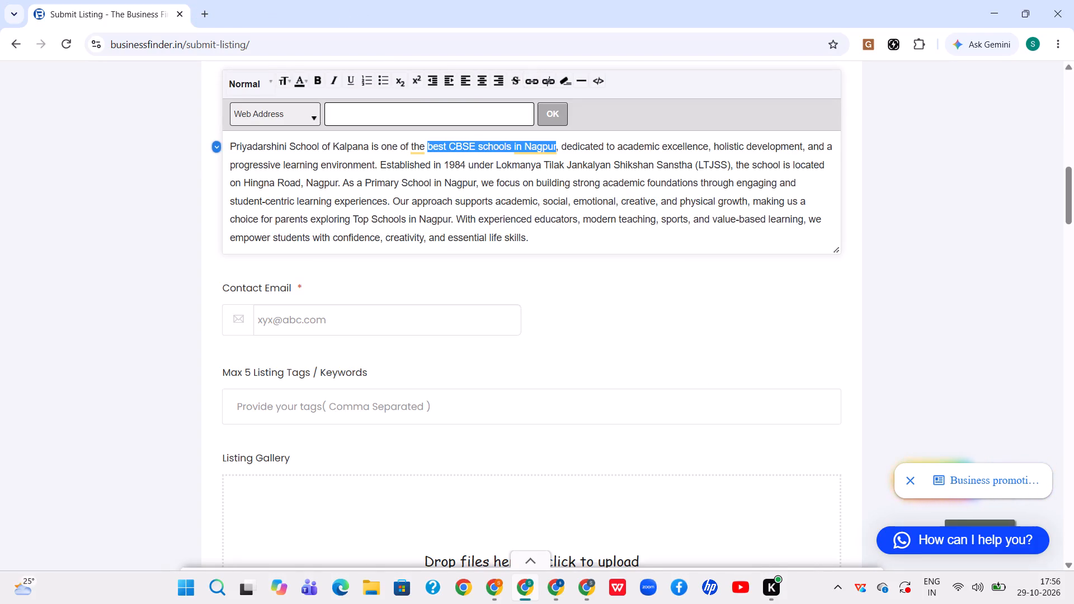
left_click(481, 116)
key("ctrl+v")
left_click(554, 116)
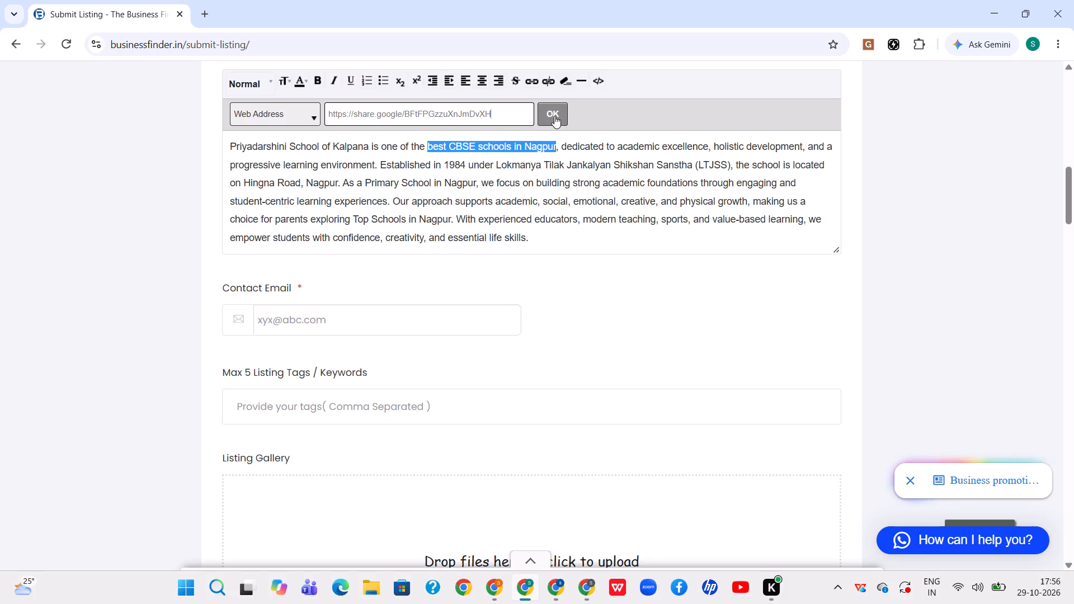
left_click(574, 243)
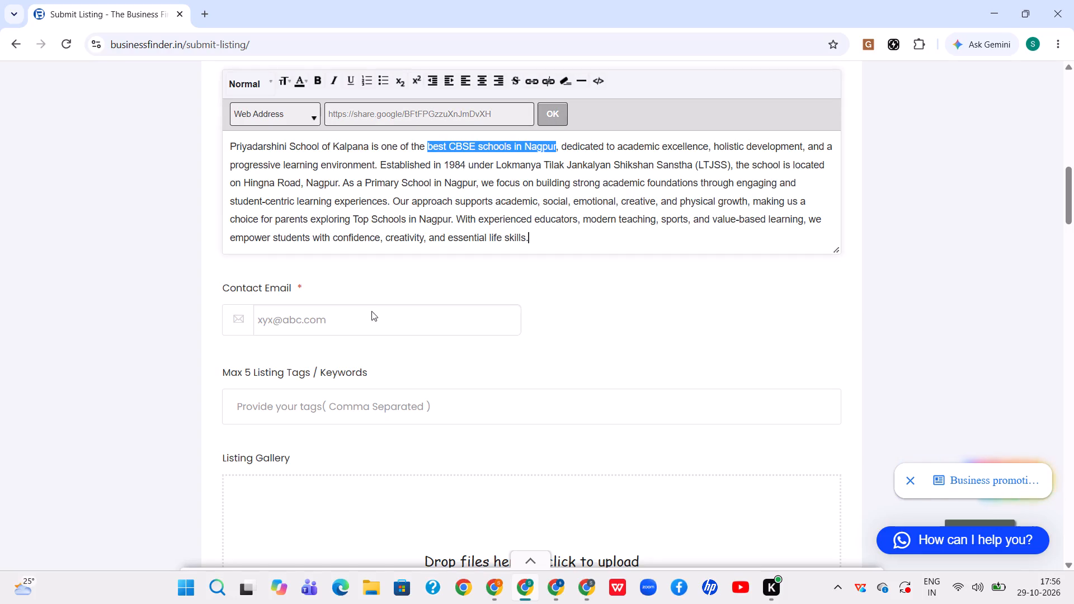
Fill in the listing's contact email with the suggested saved address.
left_click(365, 313)
left_click(366, 347)
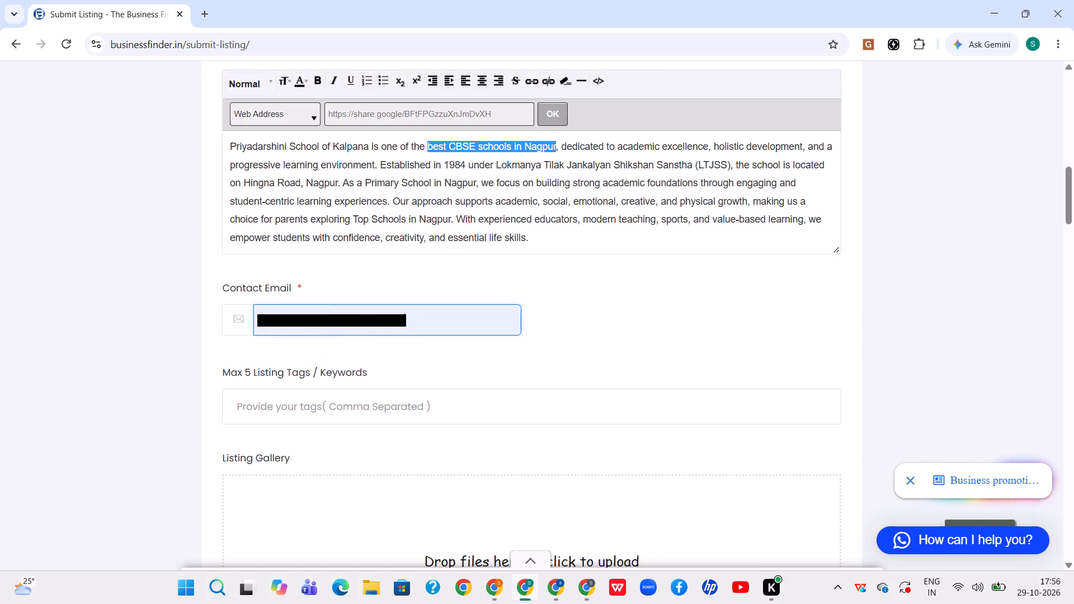
Add the listing tags #bestschoolsinnagpur, #primaryschoolinnagpur, #topschoolsinnagpur, #bestnurseryschoolinnagpur and #kindergartenschoolinnagpur.
left_click(361, 407)
key("shift+numbersign")
type("bestschoolsu")
key("BackSpace")
key("BackSpace")
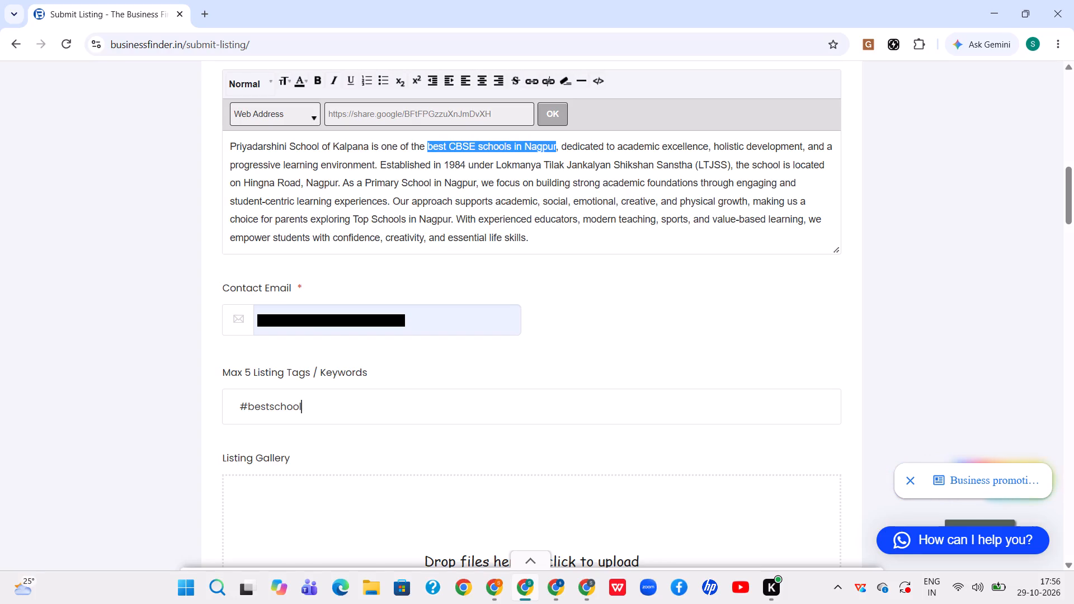
type("sinnagpur,#primaryschoolinnagp")
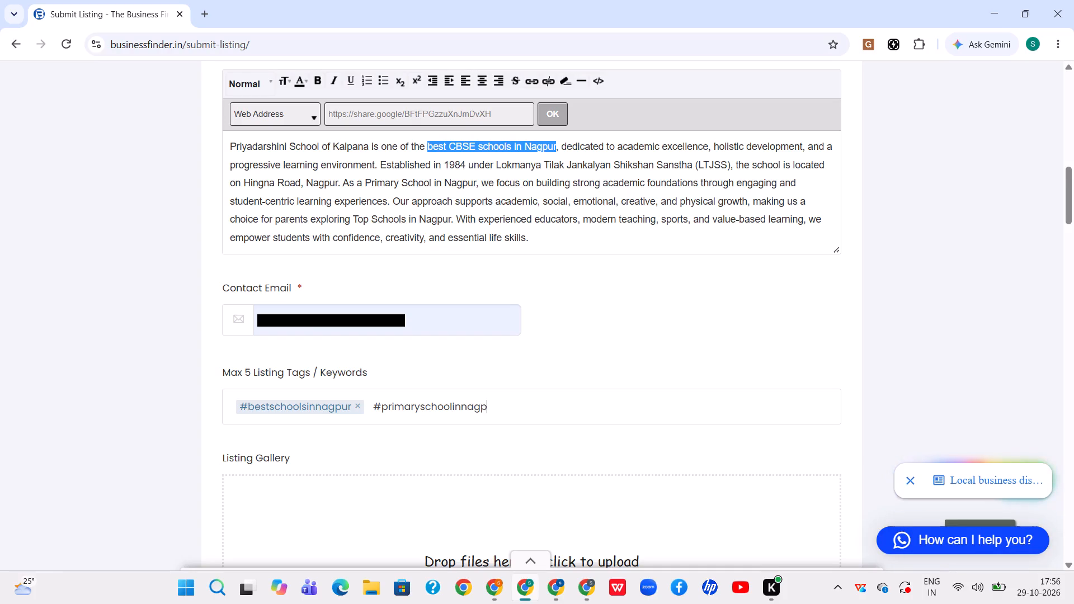
type("ur,#topschoolsinnagpur,#bestnurseryschooli")
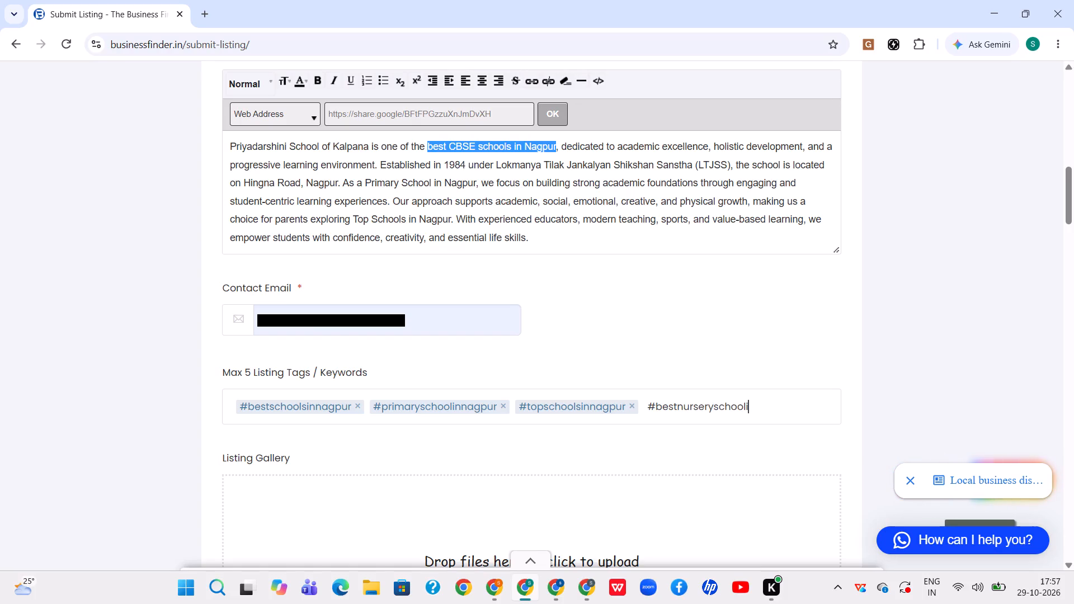
key("n")
type("nn")
key("BackSpace")
type("agpur,#kindergarte")
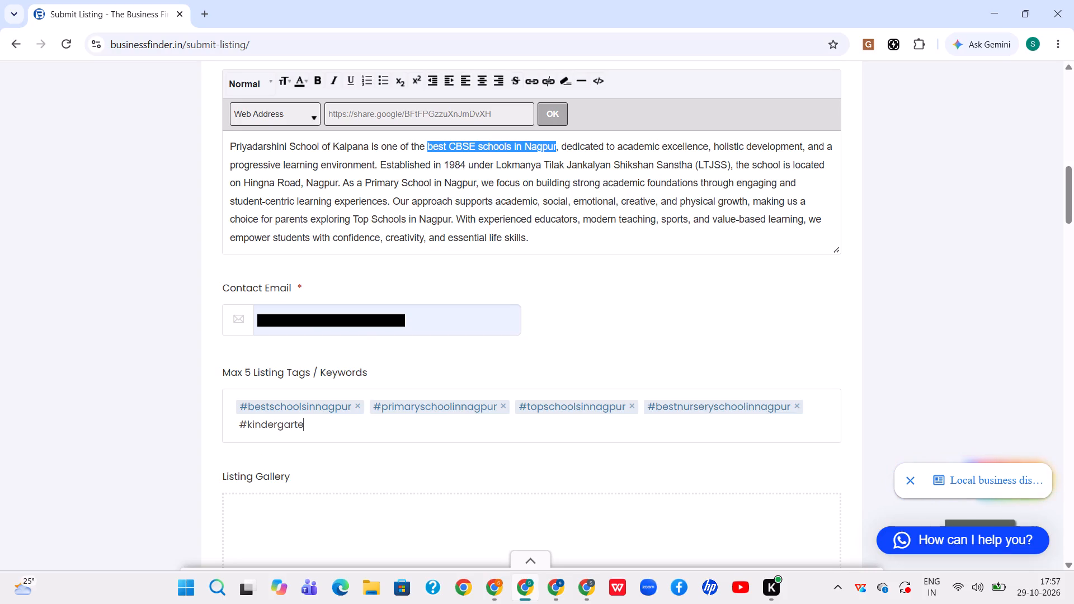
type("nschoolinnagpur,")
Start a listing gallery upload and enter images (1).jpg as the file name.
scroll(369, 408, "down", 3)
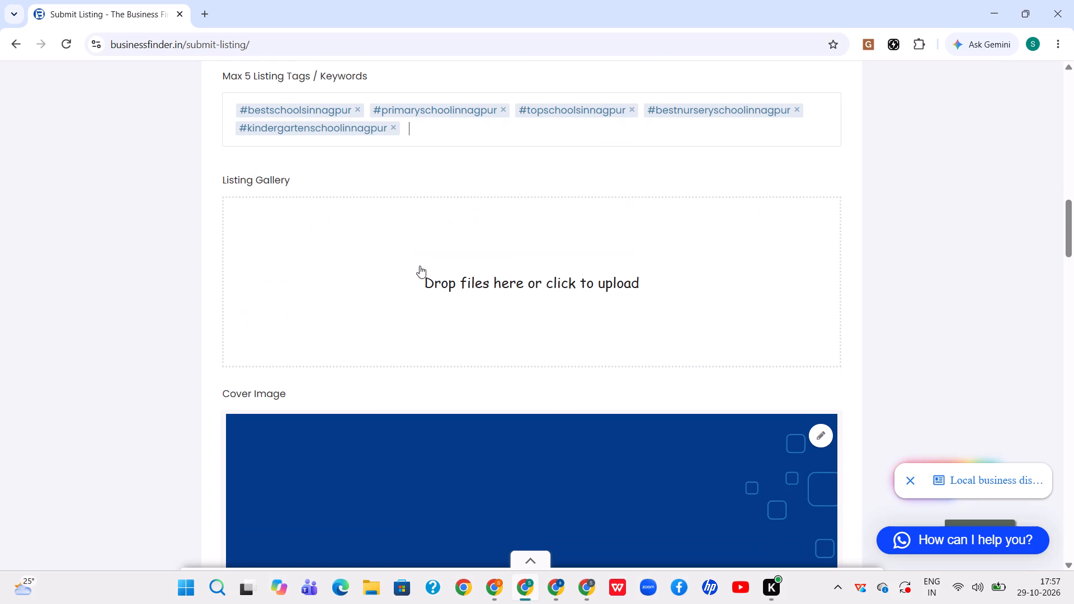
left_click(420, 266)
type("imag")
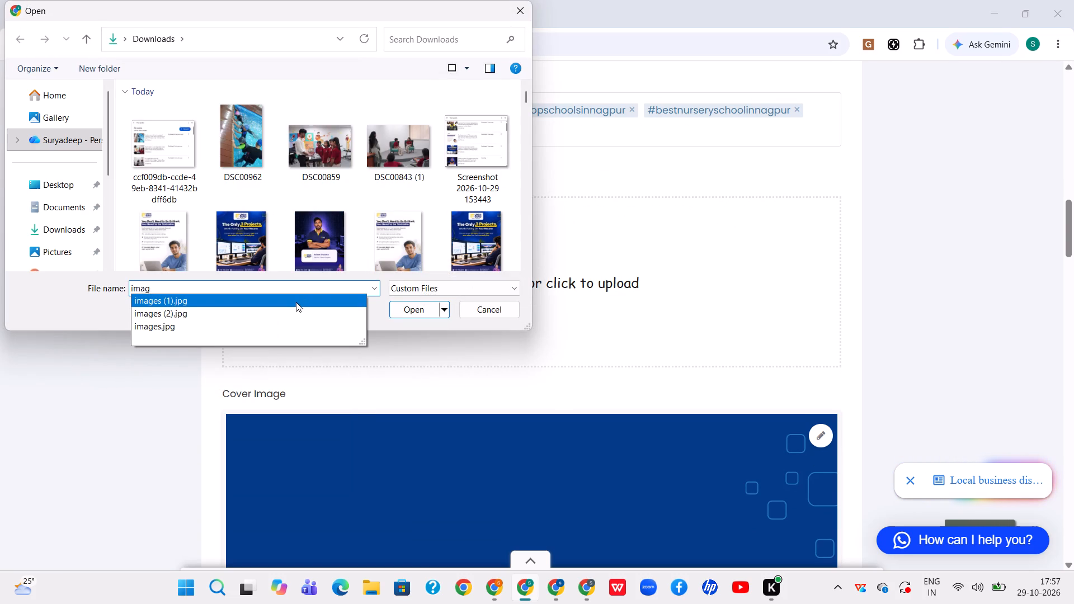
left_click(296, 302)
key("Return")
key("Escape")
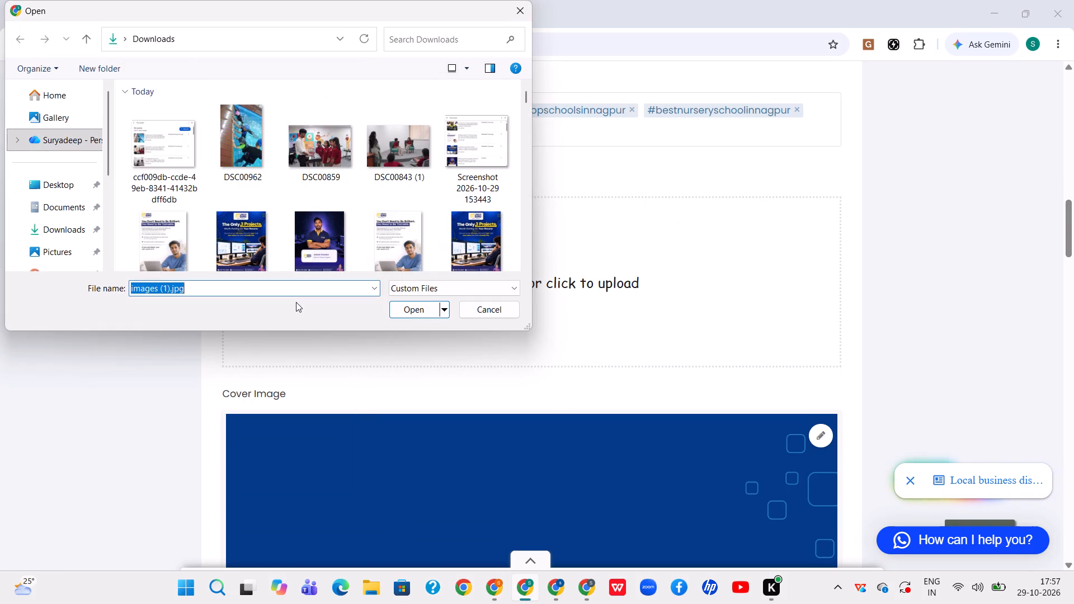
Browse the Downloads folder for a school photo and upload "Photo 24-08-26, 2 50 58 PM" to the listing gallery.
left_click(59, 223)
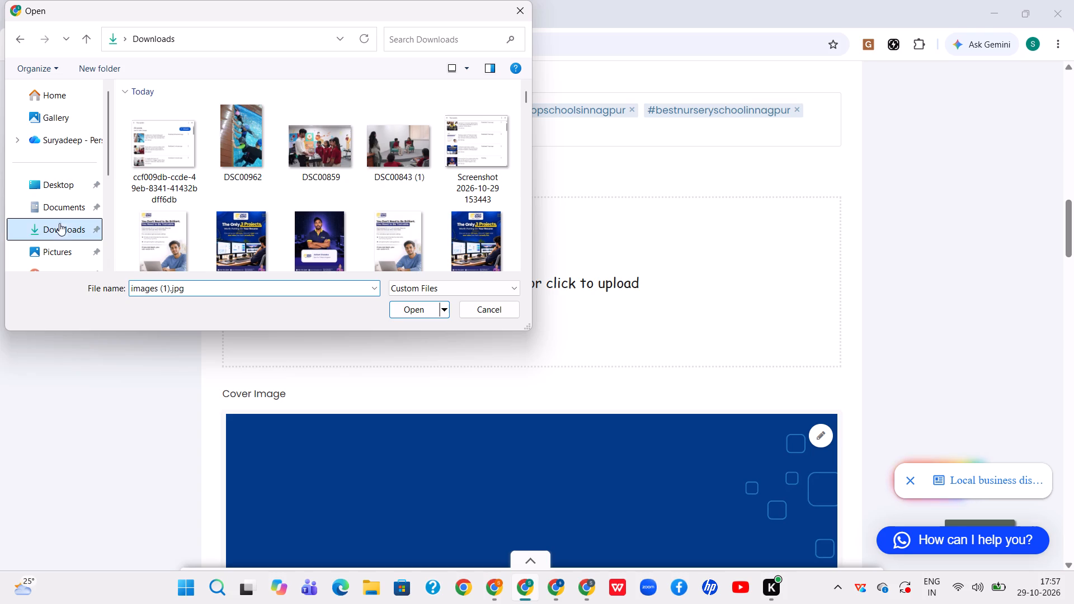
scroll(209, 217, "down", 19)
scroll(209, 217, "down", 5)
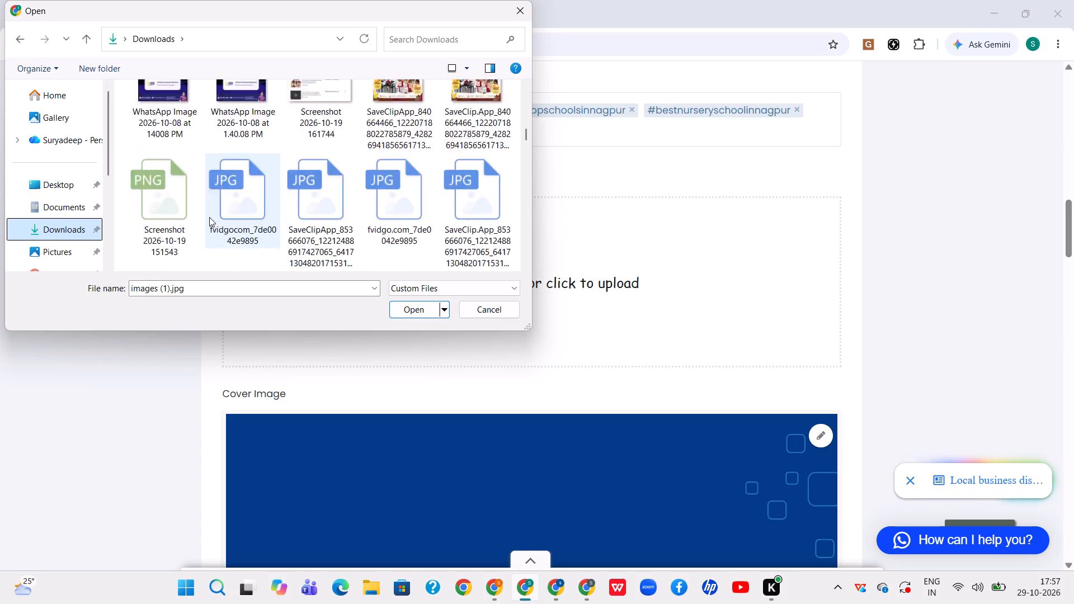
scroll(209, 217, "down", 15)
scroll(209, 217, "down", 7)
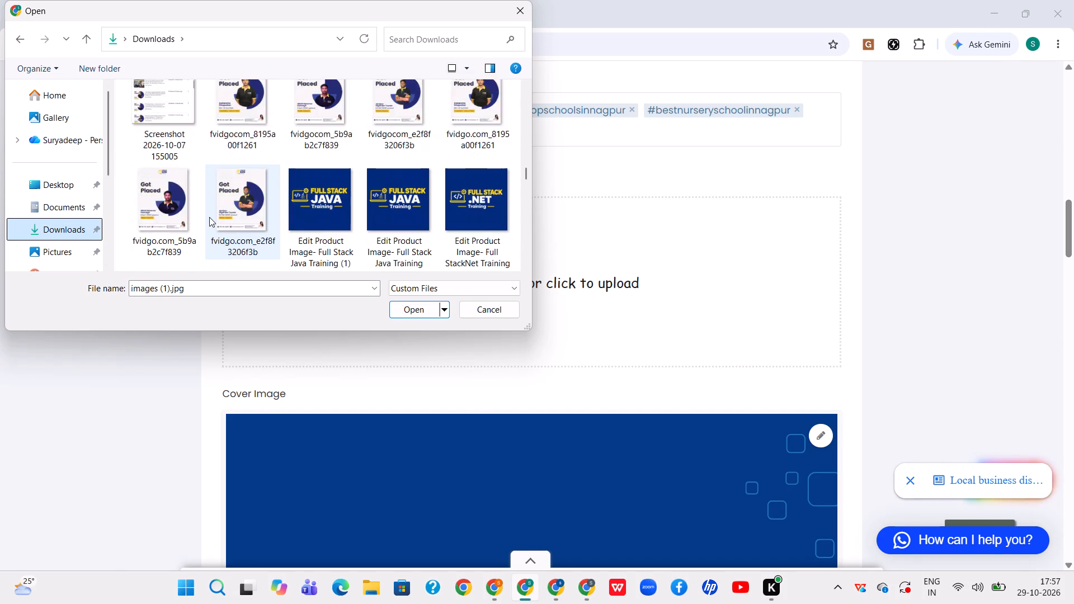
scroll(209, 217, "up", 14)
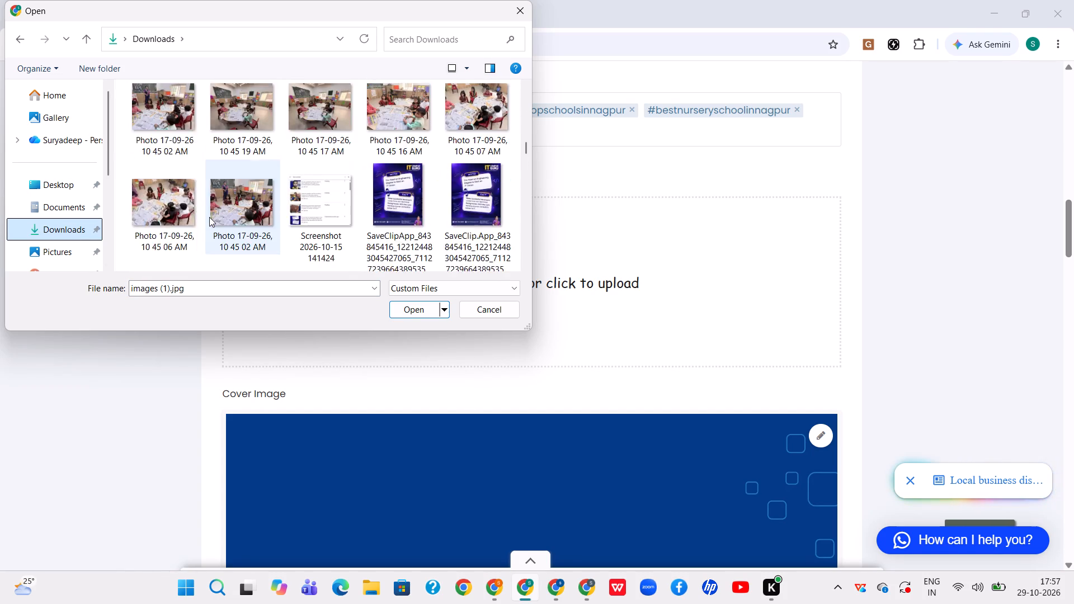
scroll(209, 217, "up", 3)
scroll(209, 217, "down", 14)
scroll(209, 217, "down", 7)
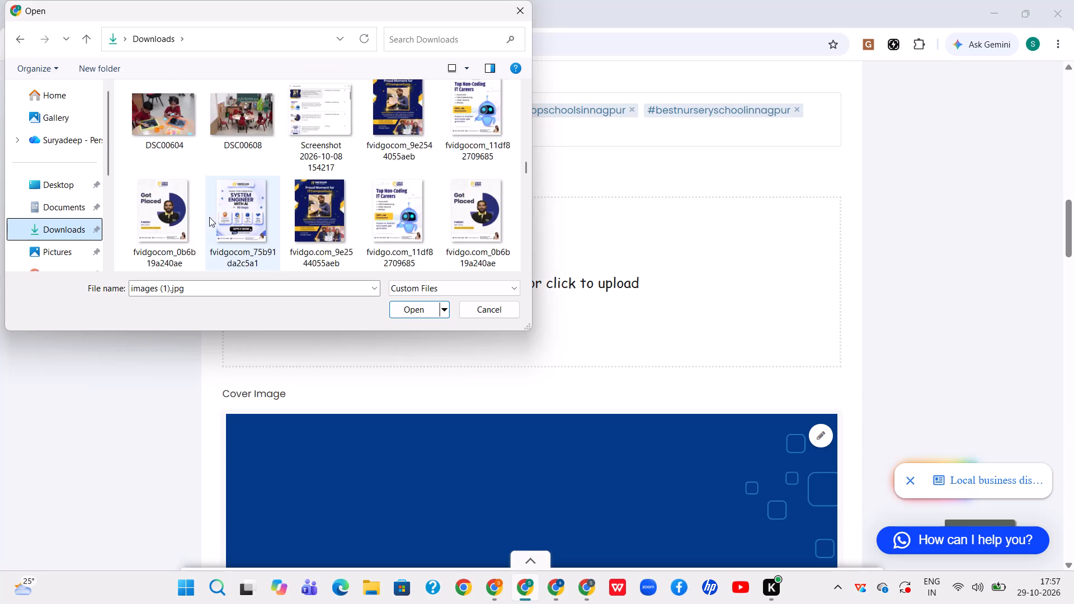
scroll(209, 217, "down", 2)
scroll(209, 217, "up", 8)
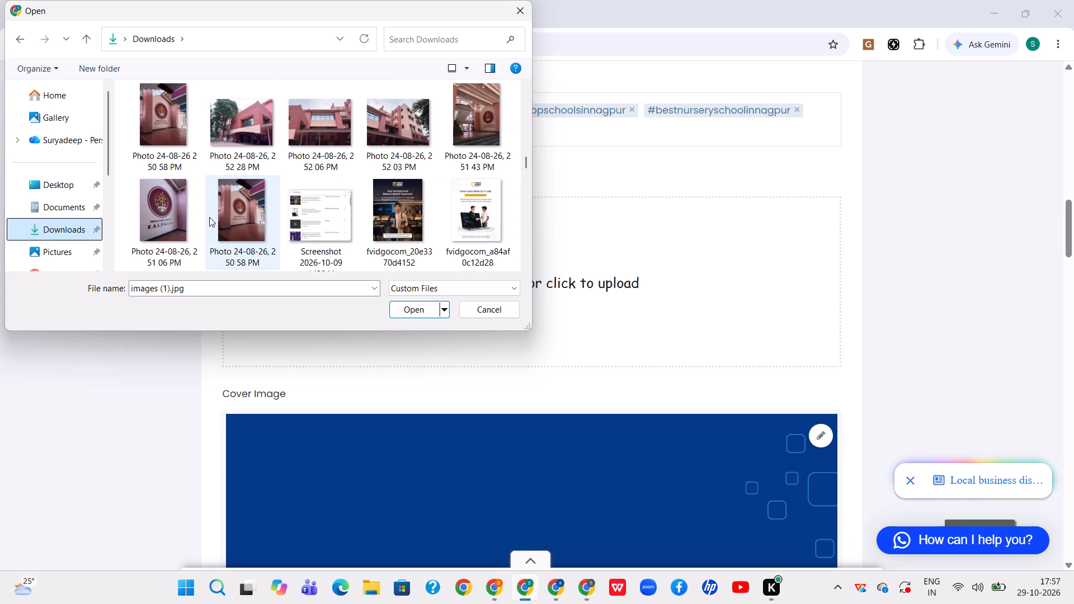
left_click(228, 215)
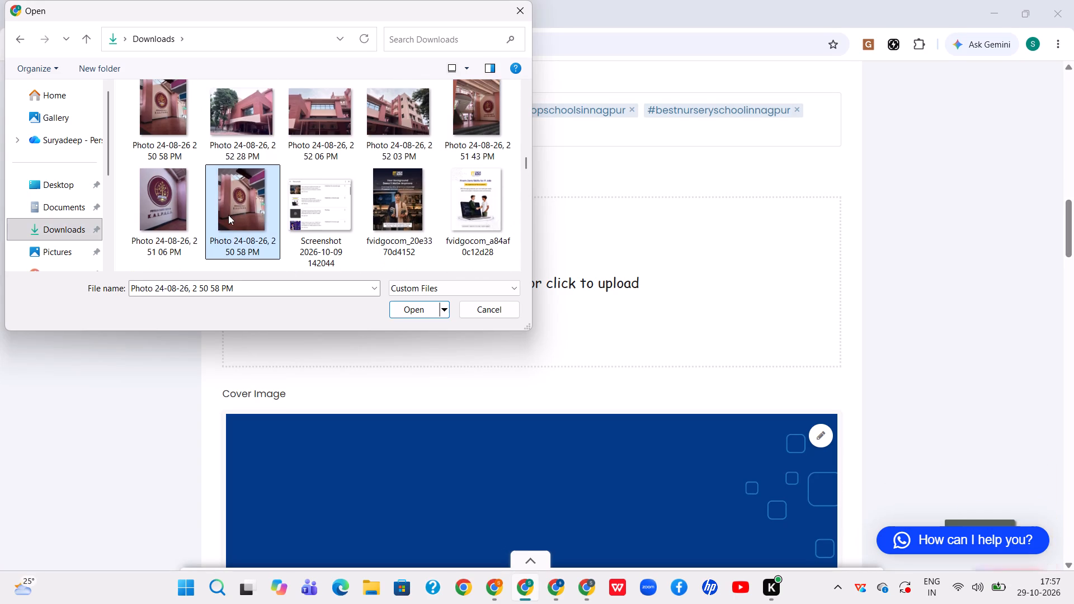
key("Return")
Upload images (1).jpg as the listing's brand logo.
scroll(228, 215, "down", 1)
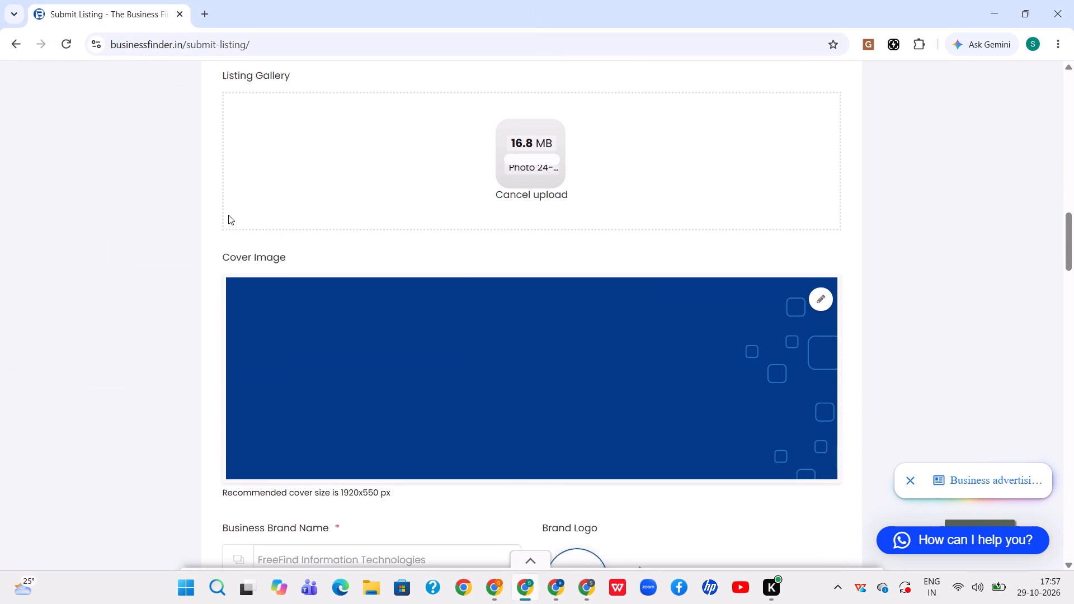
scroll(228, 215, "down", 1)
scroll(318, 320, "down", 1)
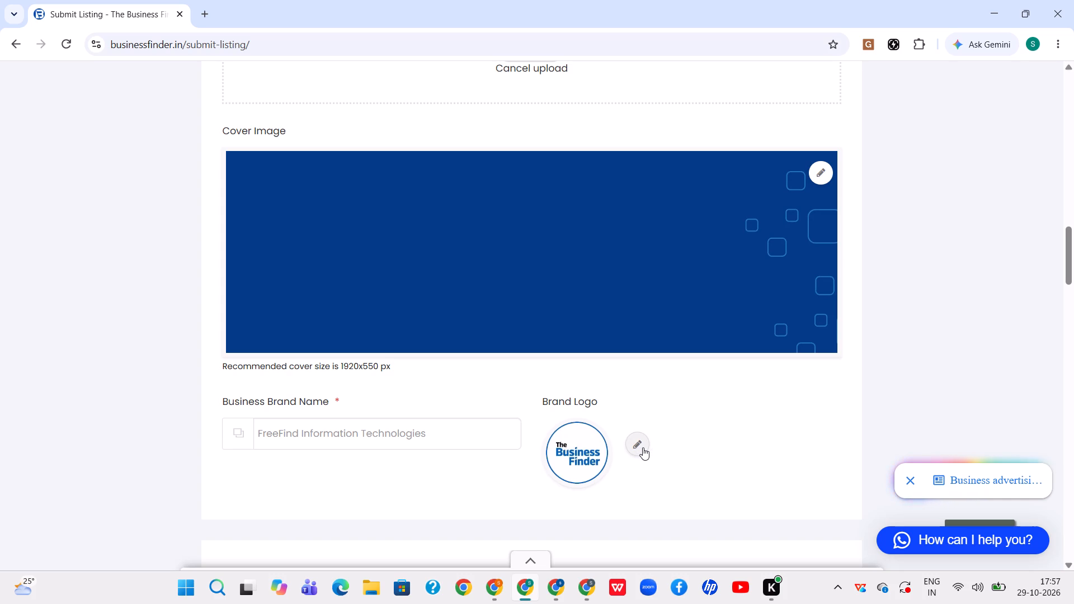
left_click(643, 447)
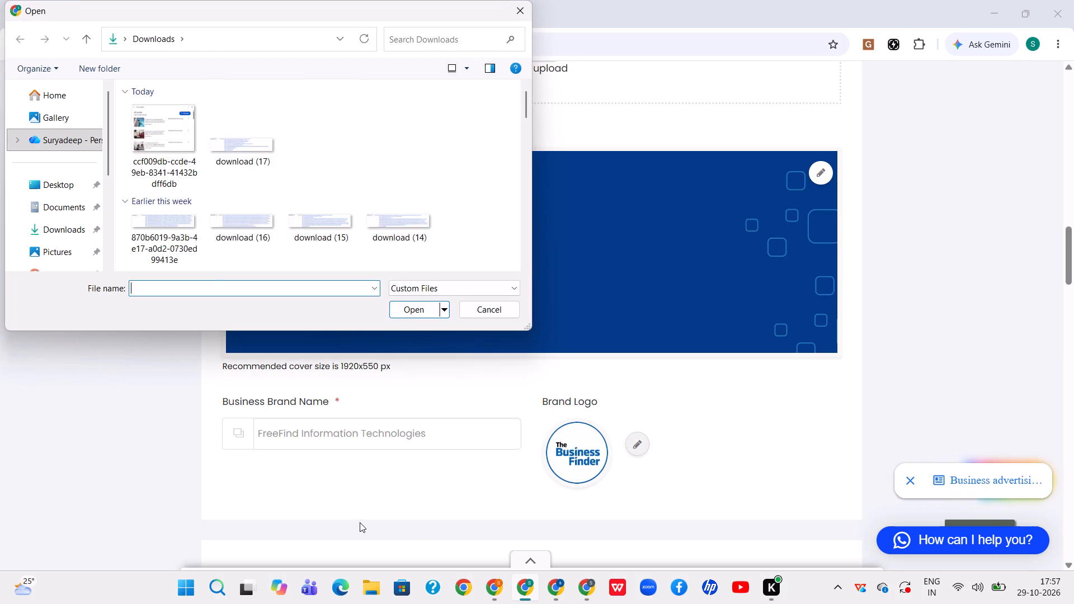
type("images")
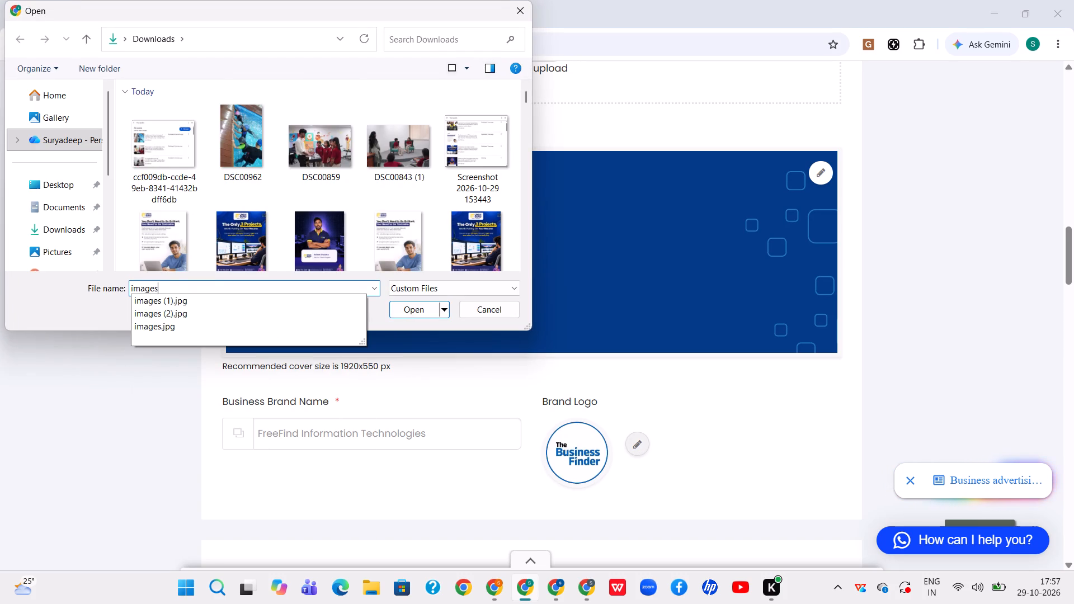
left_click(202, 298)
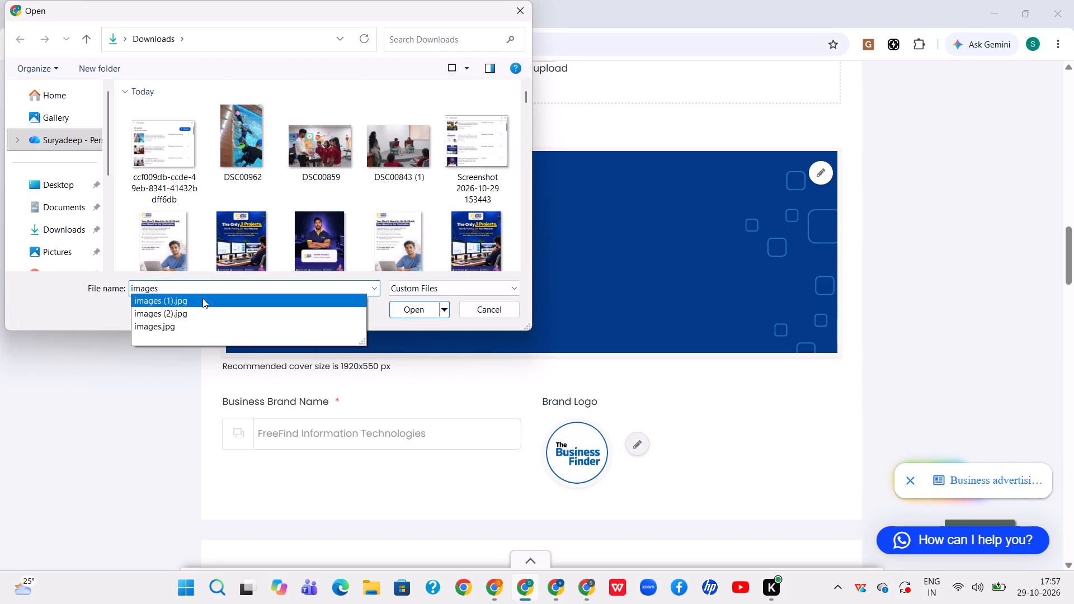
key("Return")
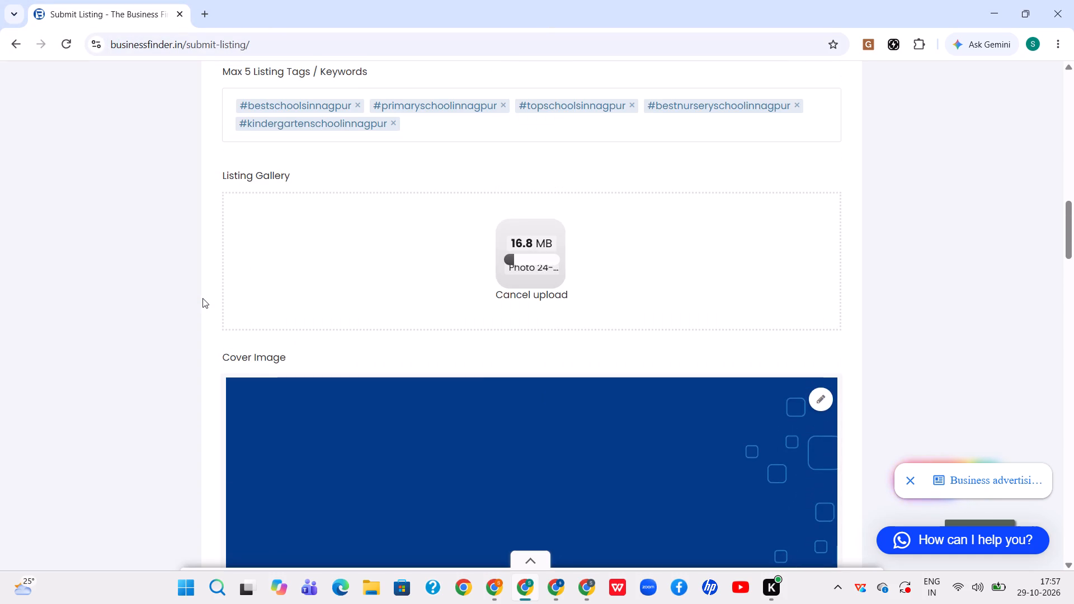
Copy the school's full address from its Google business profile for the listing's business address field.
scroll(202, 298, "down", 2)
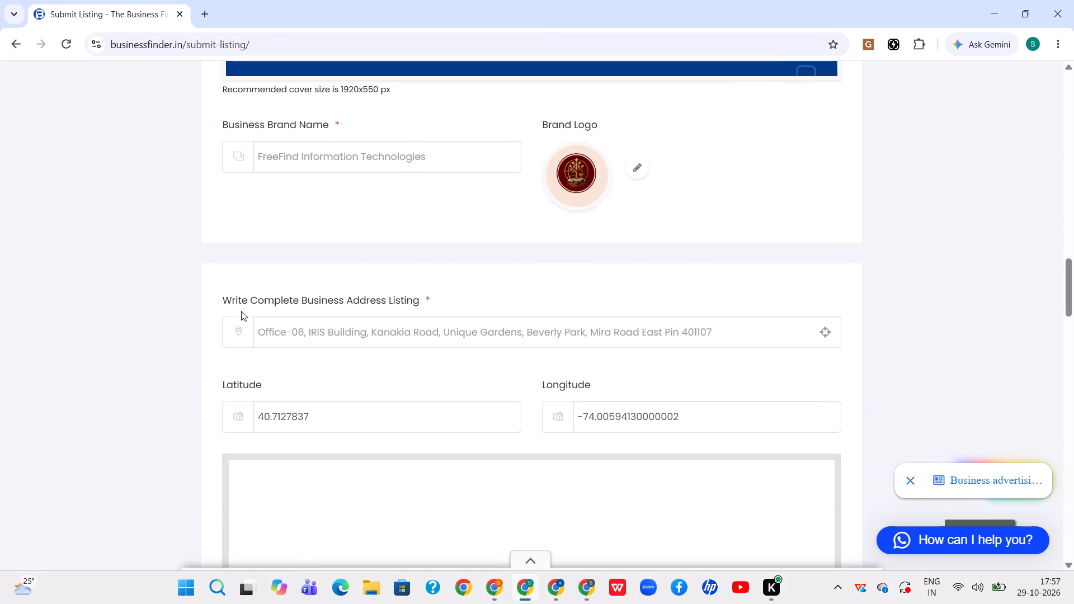
left_click(326, 339)
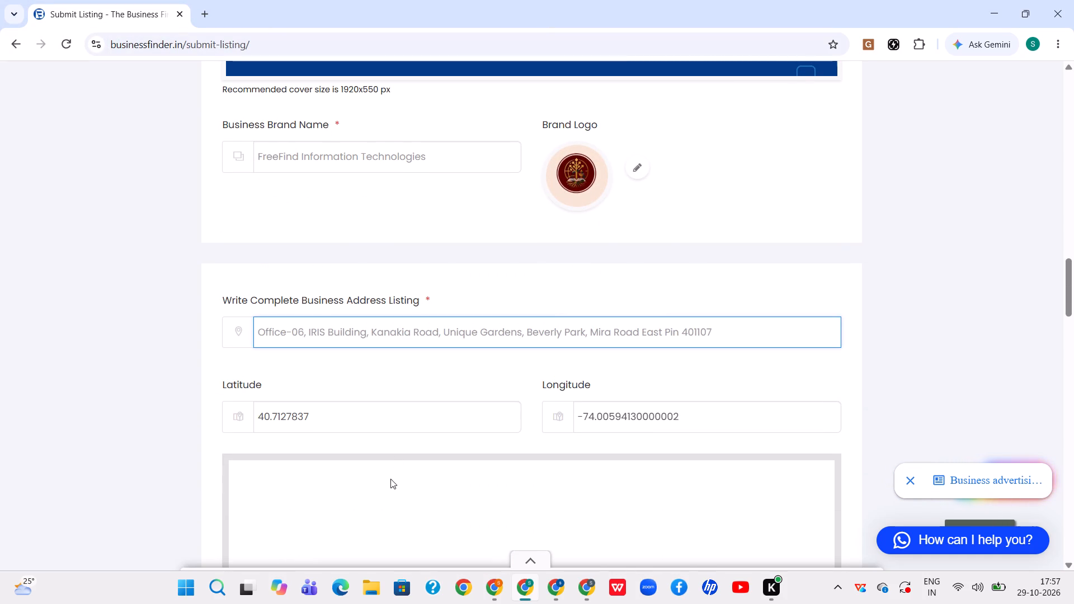
left_click(488, 597)
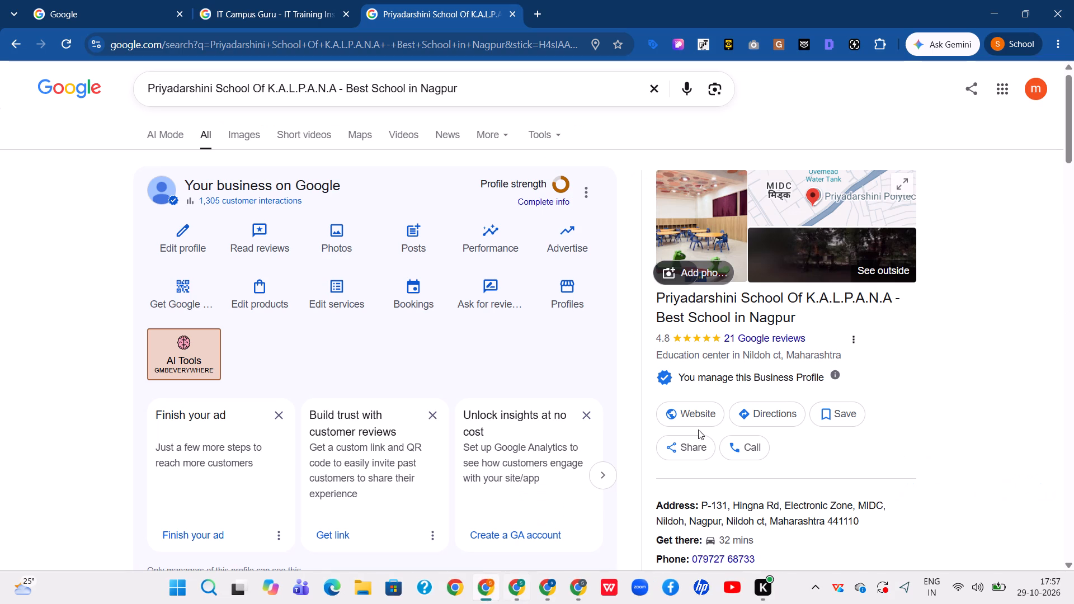
left_click_drag(702, 503, 880, 529)
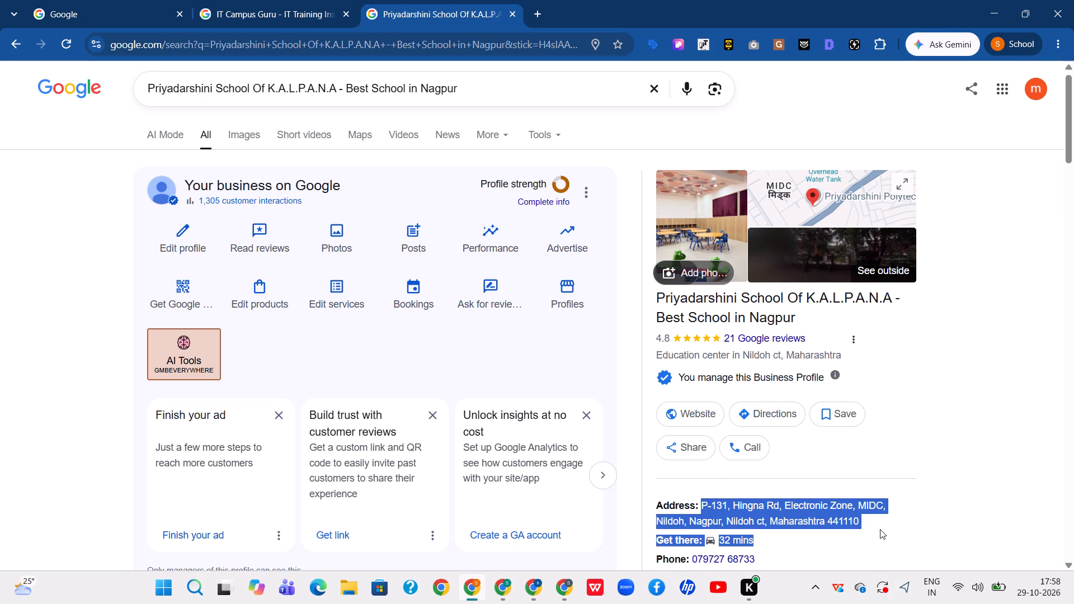
left_click_drag(880, 529, 879, 530)
left_click(877, 520)
left_click_drag(877, 520, 718, 494)
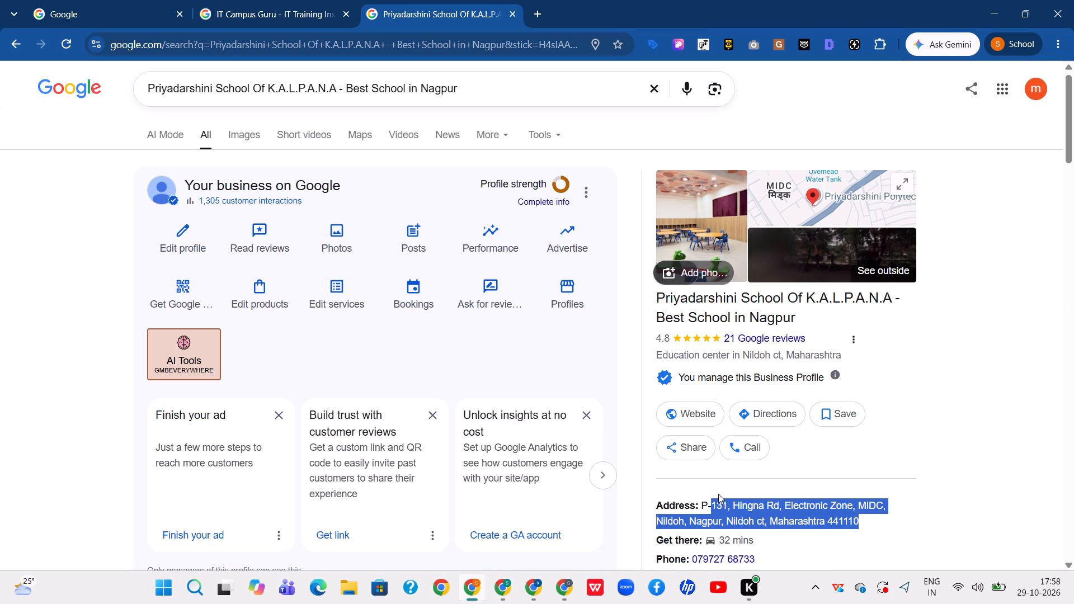
left_click_drag(718, 494, 704, 497)
key("ctrl+c")
left_click(704, 497)
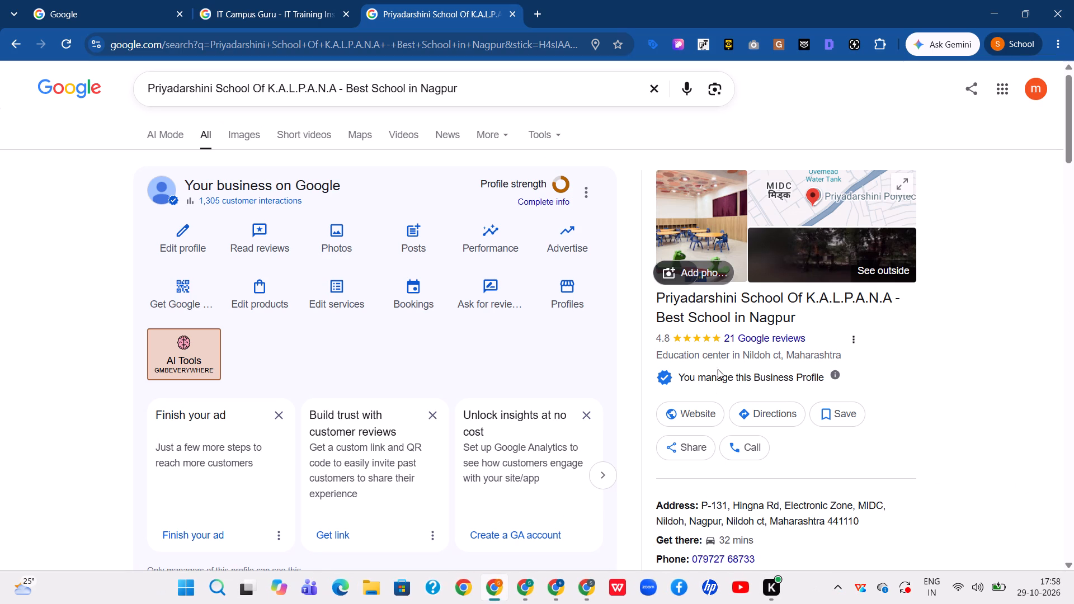
Open directions to the school in Google Maps and select the coordinates 21.1560012,79.075803 in the page URL.
left_click(751, 405)
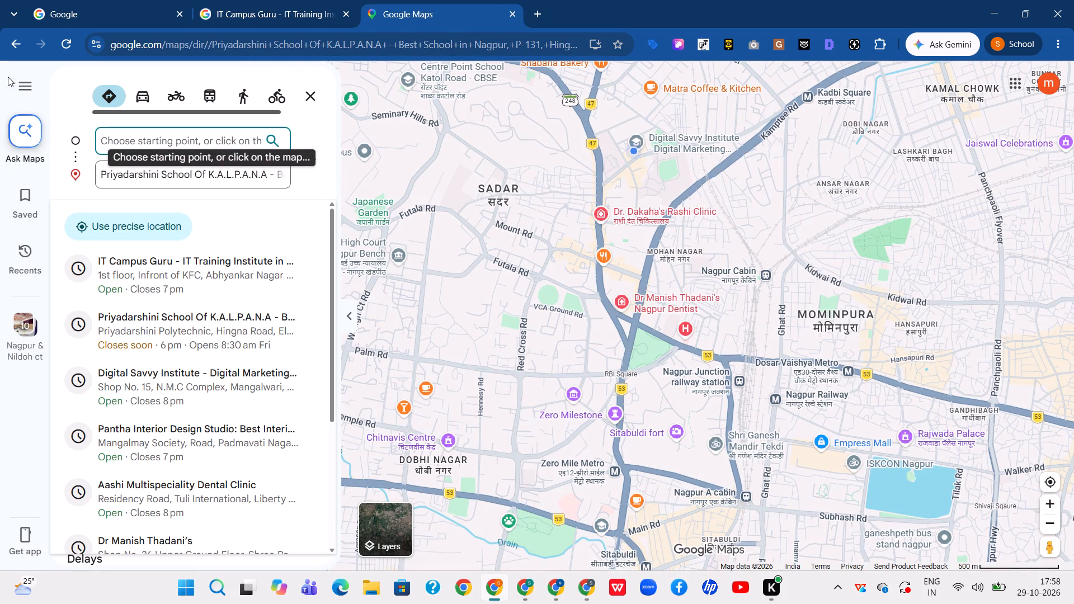
left_click(331, 48)
left_click(331, 48)
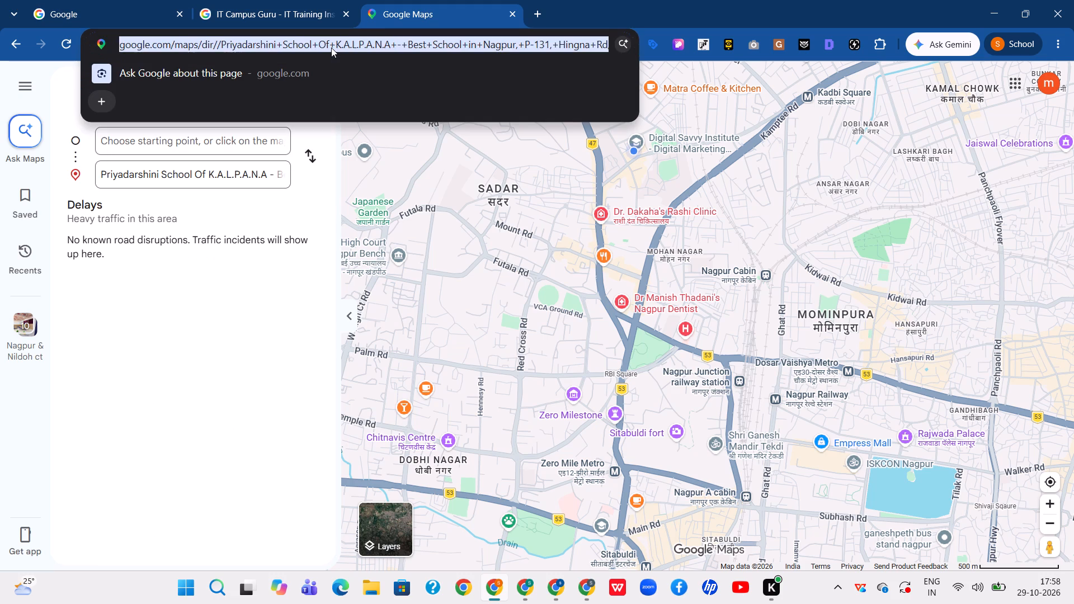
key("Right")
key("Right")
key("Right")
key("Right")
key("Right")
key("Right")
key("Right")
key("Right")
key("Right")
key("Right")
key("Right")
key("Right")
key("Right")
key("Right")
key("Right")
key("Right")
key("Right")
key("Right")
key("Right")
key("Right")
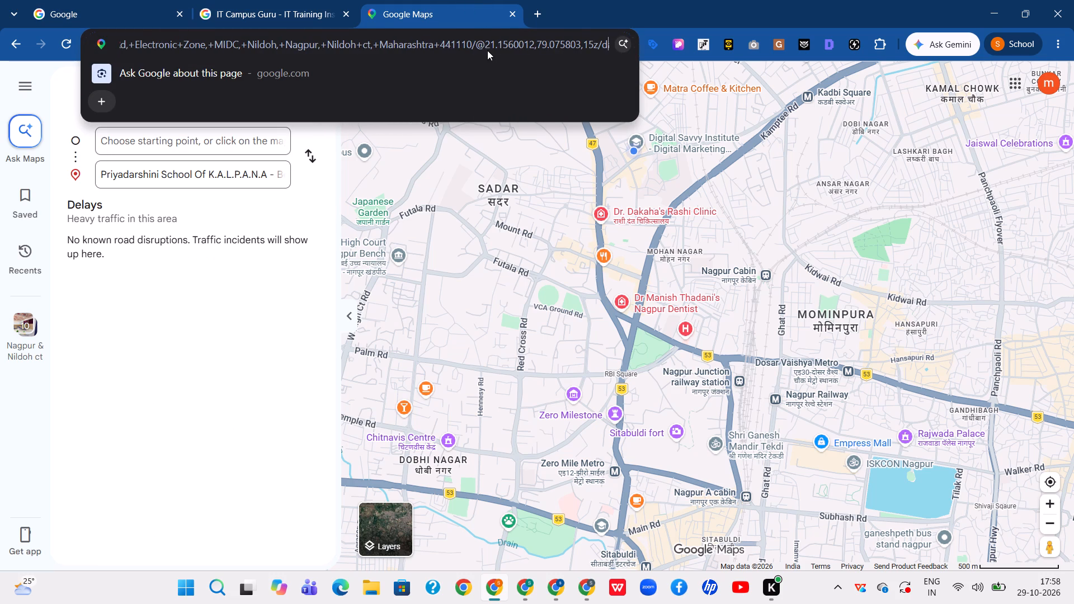
left_click_drag(485, 46, 572, 40)
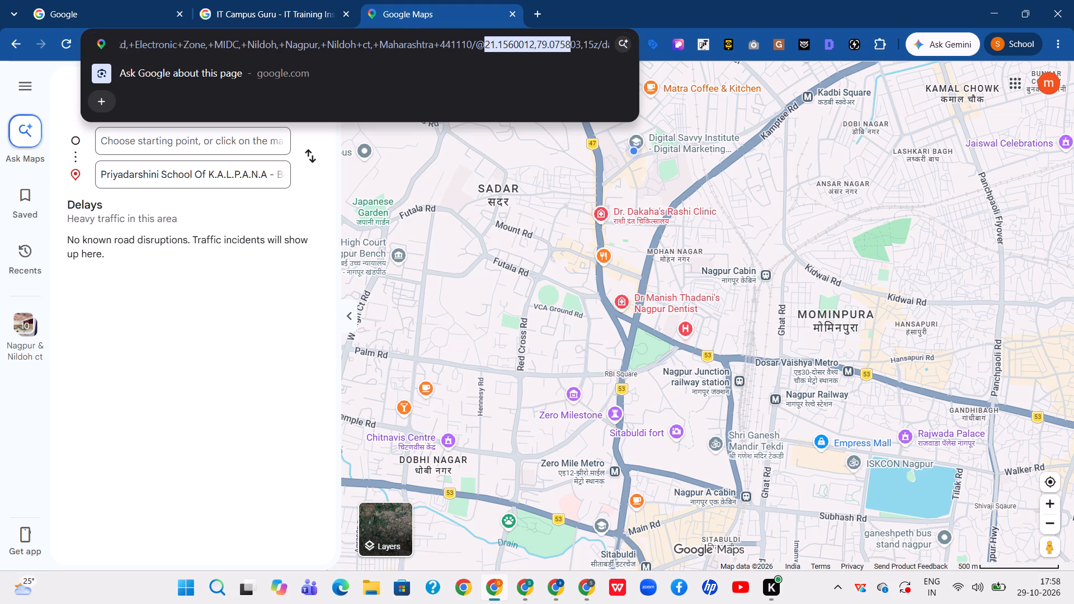
left_click_drag(572, 40, 580, 45)
Return to the businessfinder.in listing form and paste the copied school address as the complete business address.
left_click(515, 600)
key("ctrl+v")
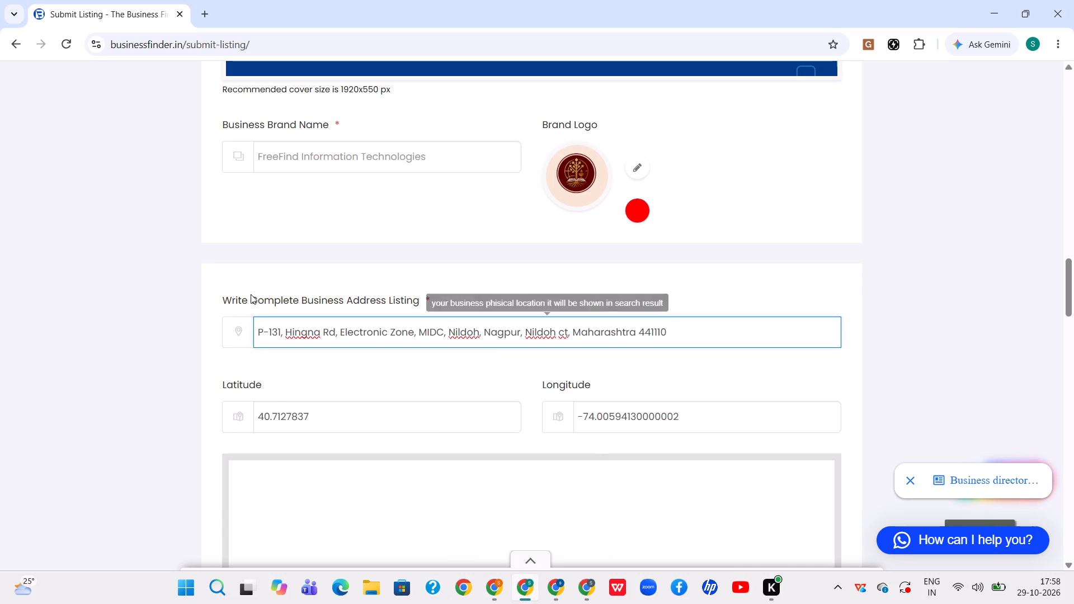
Clear the prefilled latitude and longitude values in the listing form.
triple_click(270, 422)
key("BackSpace")
left_click(270, 422)
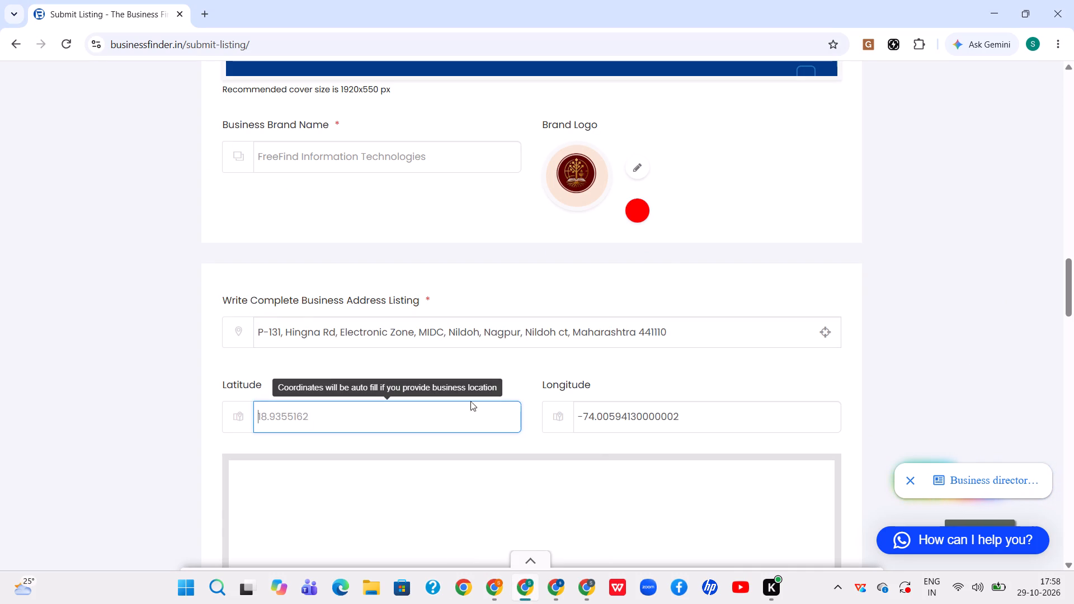
triple_click(640, 410)
key("BackSpace")
left_click(640, 410)
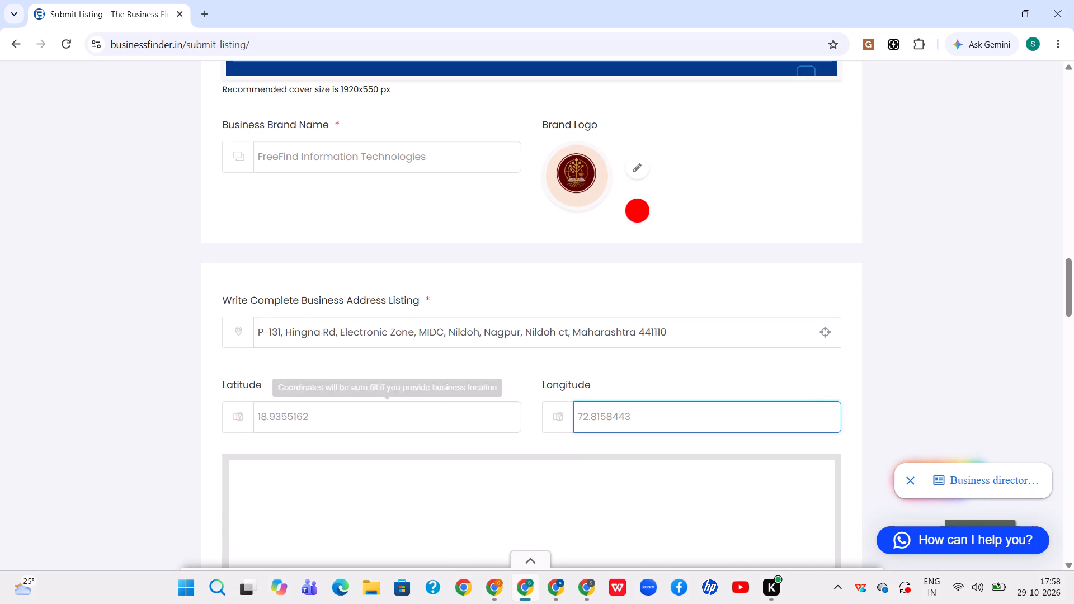
Copy the coordinates 21.1560012,79.075803 from the Google Maps URL and paste them into the listing's Latitude field.
left_click(318, 426)
left_click(488, 585)
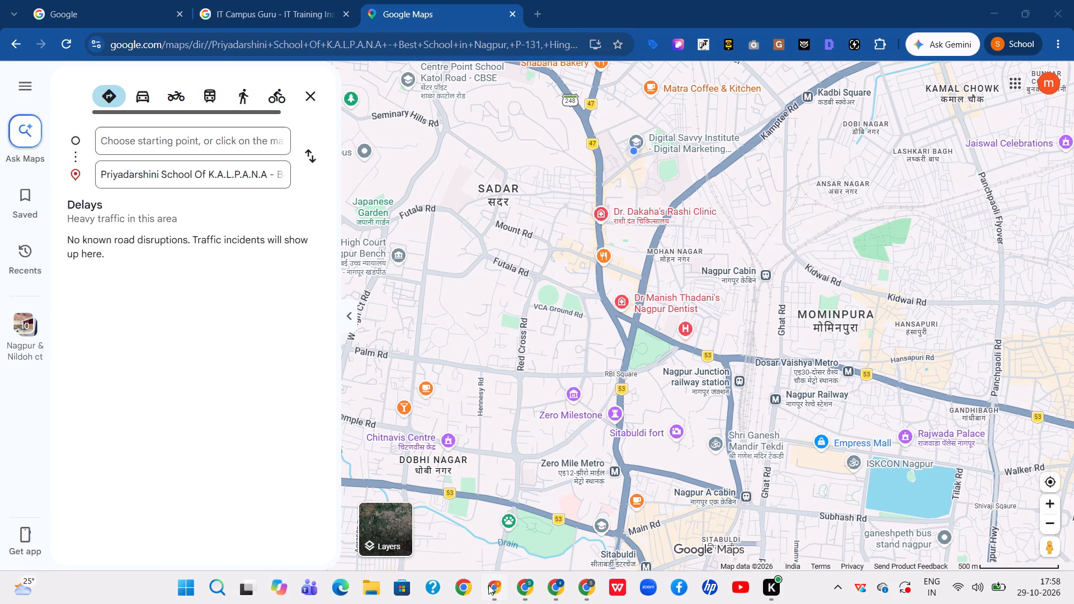
left_click(257, 41)
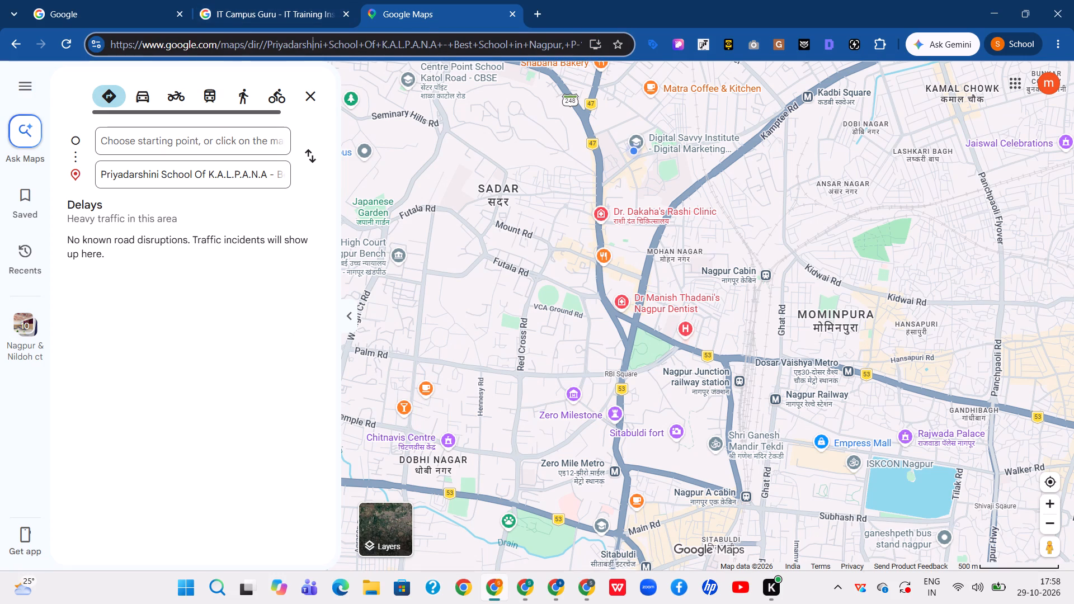
key("Right")
key("Right")
key("Right")
key("Right")
key("Right")
key("Right")
key("Right")
key("Right")
key("Right")
key("Right")
key("Right")
key("Right")
key("Right")
key("Right")
key("Right")
key("Right")
key("Right")
key("Right")
key("Right")
key("Right")
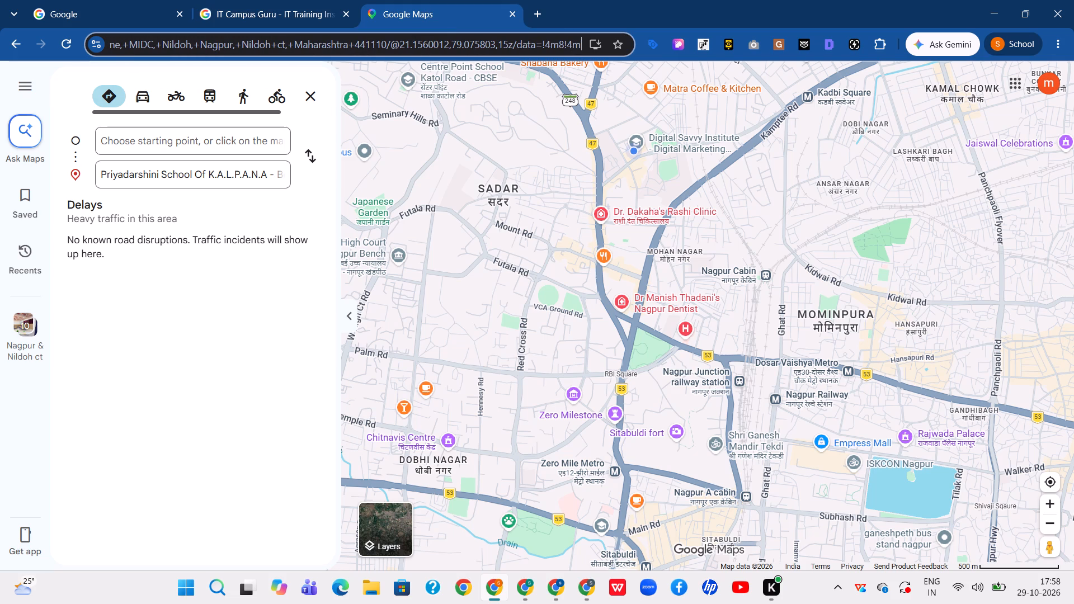
left_click_drag(401, 47, 496, 46)
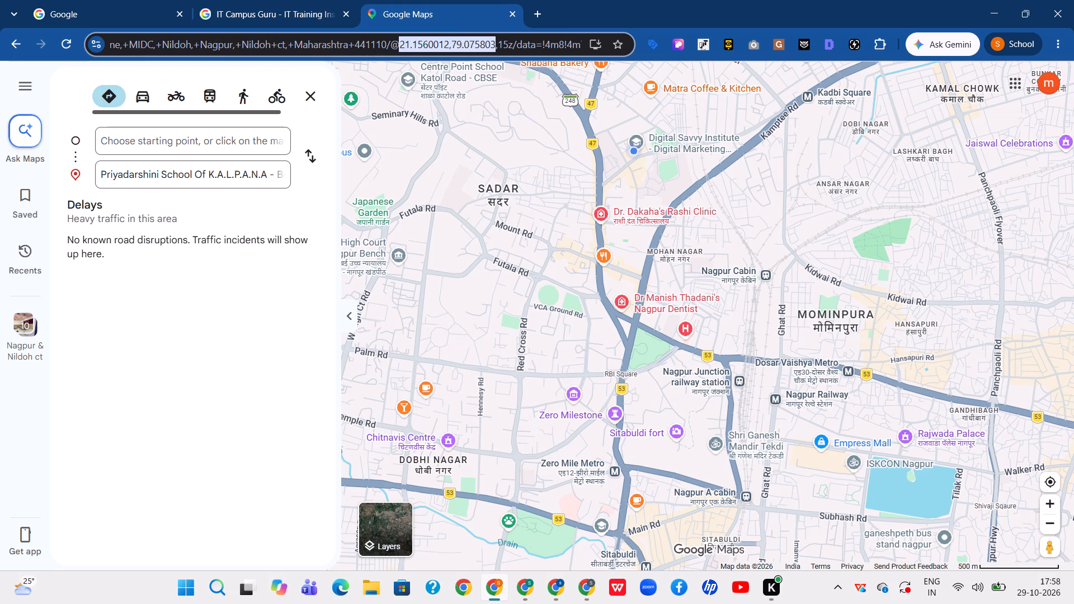
key("ctrl+c")
scroll(160, 331, "right", 8)
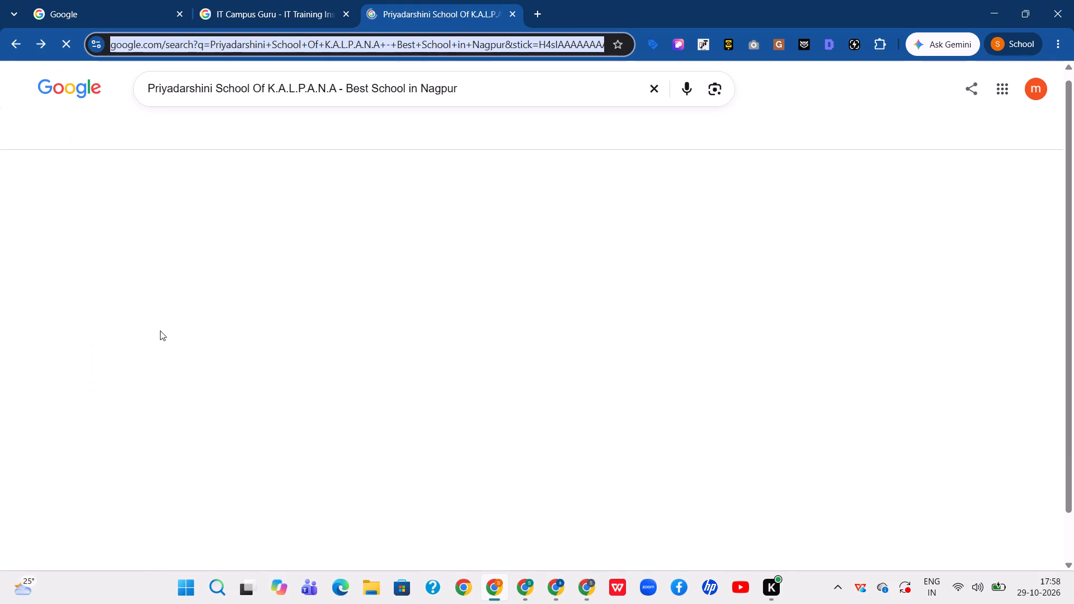
left_click(833, 412)
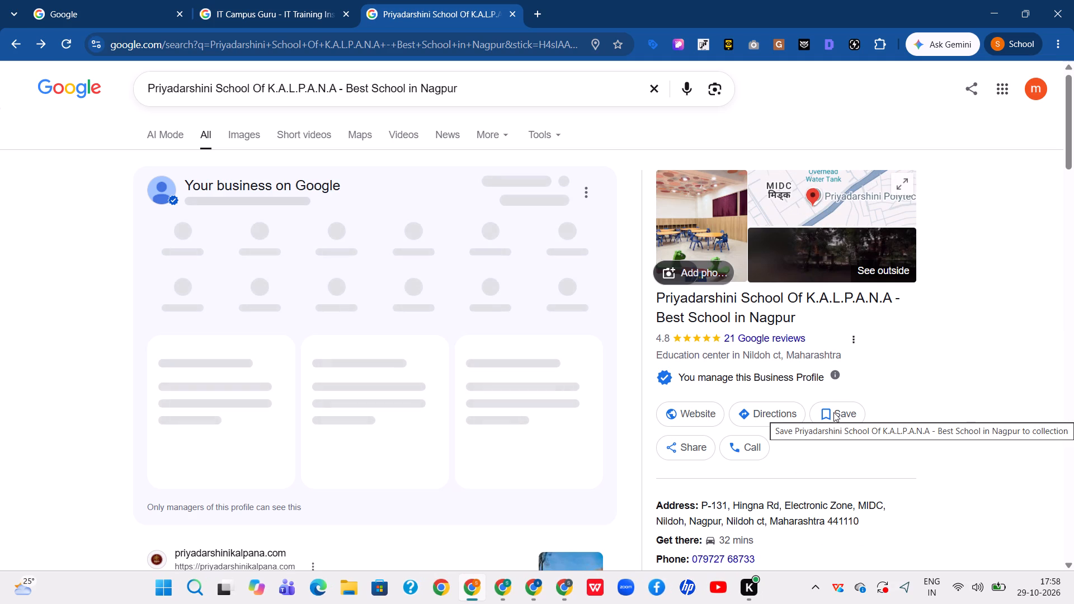
left_click(497, 586)
key("ctrl+v")
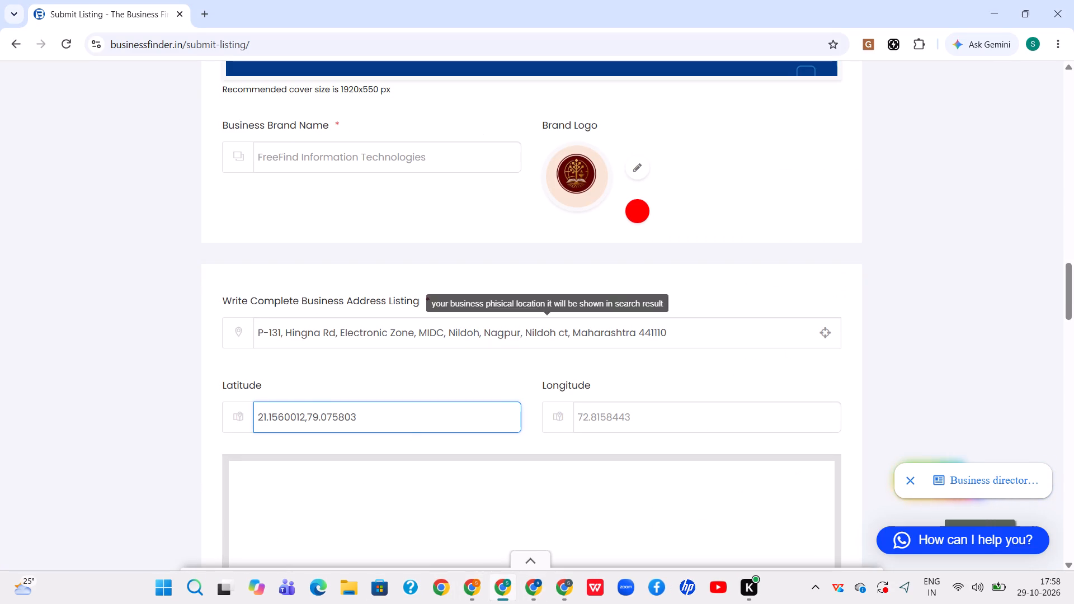
Move the longitude 79.075803 out of the Latitude value into the Longitude field, keeping only 21.1560012 as the latitude.
left_click_drag(309, 409, 429, 402)
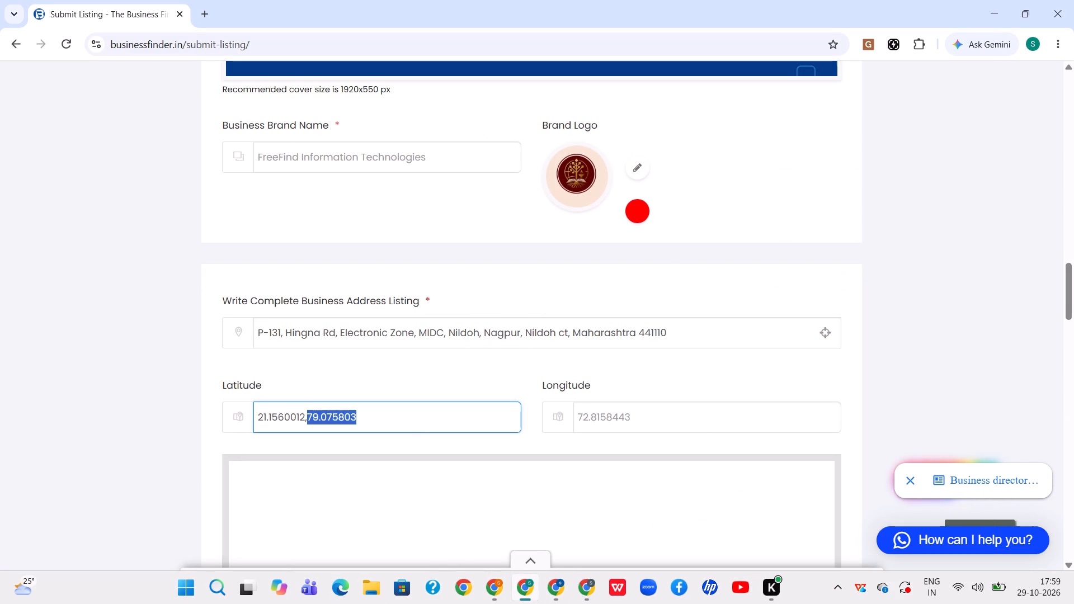
key("ctrl+c")
key("BackSpace")
key("BackSpace")
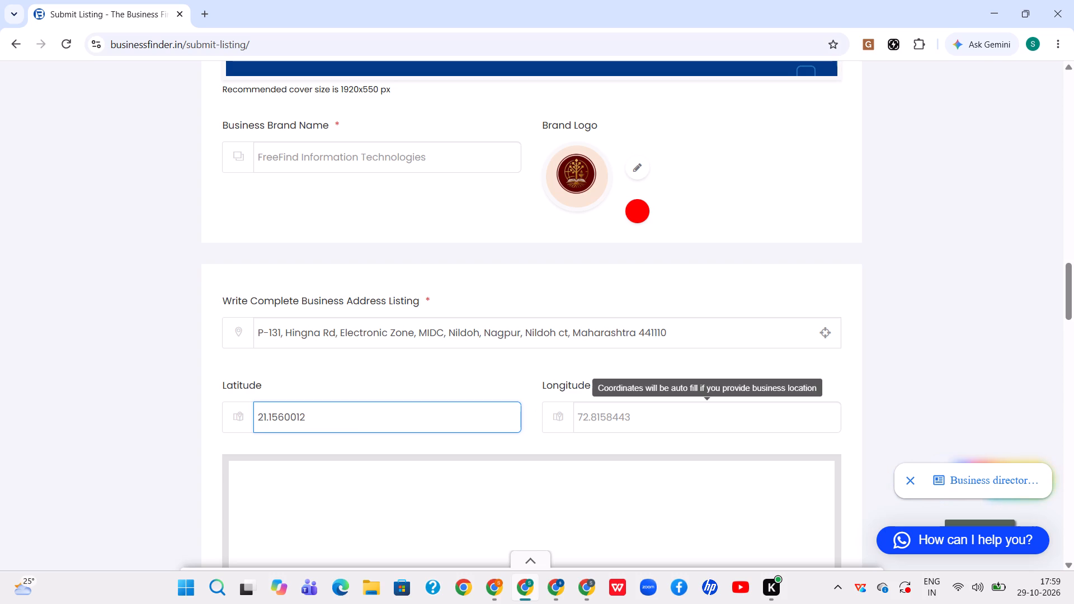
left_click(587, 415)
key("ctrl+v")
Set the listing's country to India and enable its appointment setting.
key("Page_Down")
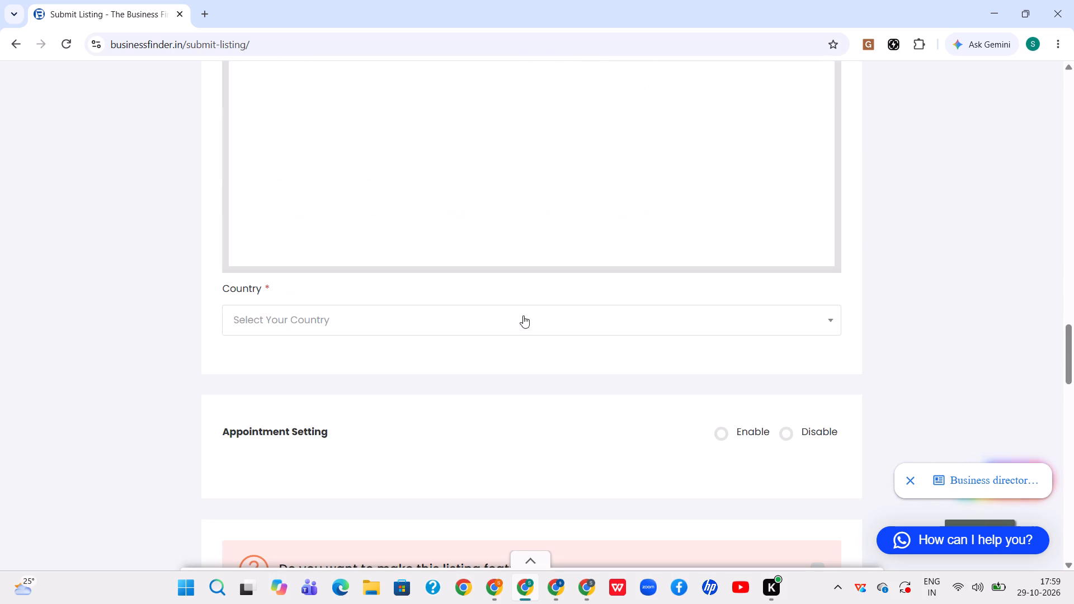
left_click(456, 320)
type("india")
key("Return")
scroll(456, 320, "down", 1)
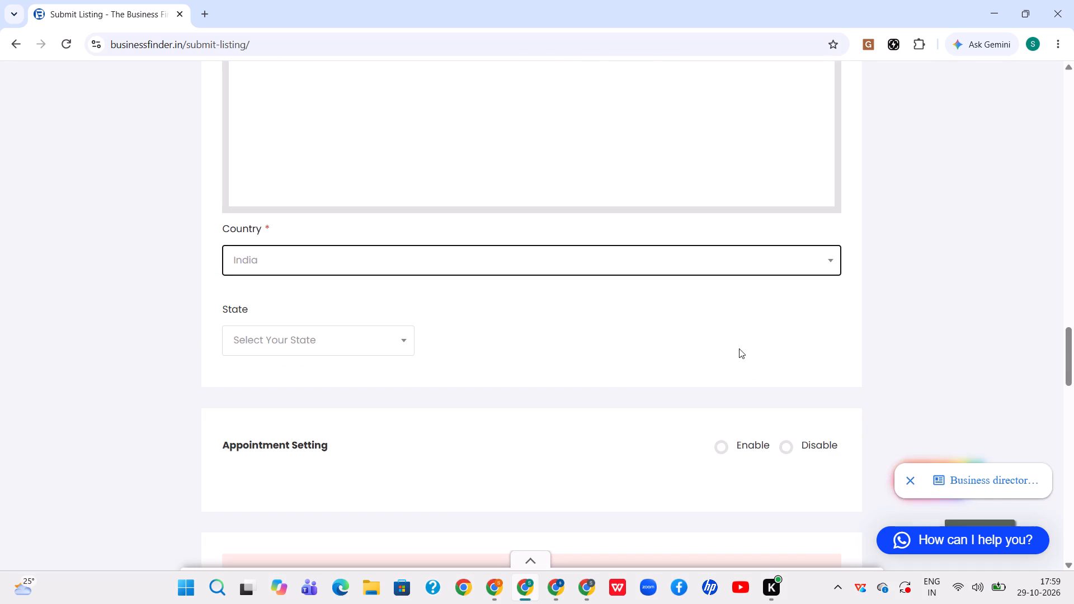
left_click(719, 446)
Mark the listing as featured, agree to the terms and conditions, and send it for preview and submission.
scroll(719, 446, "down", 1)
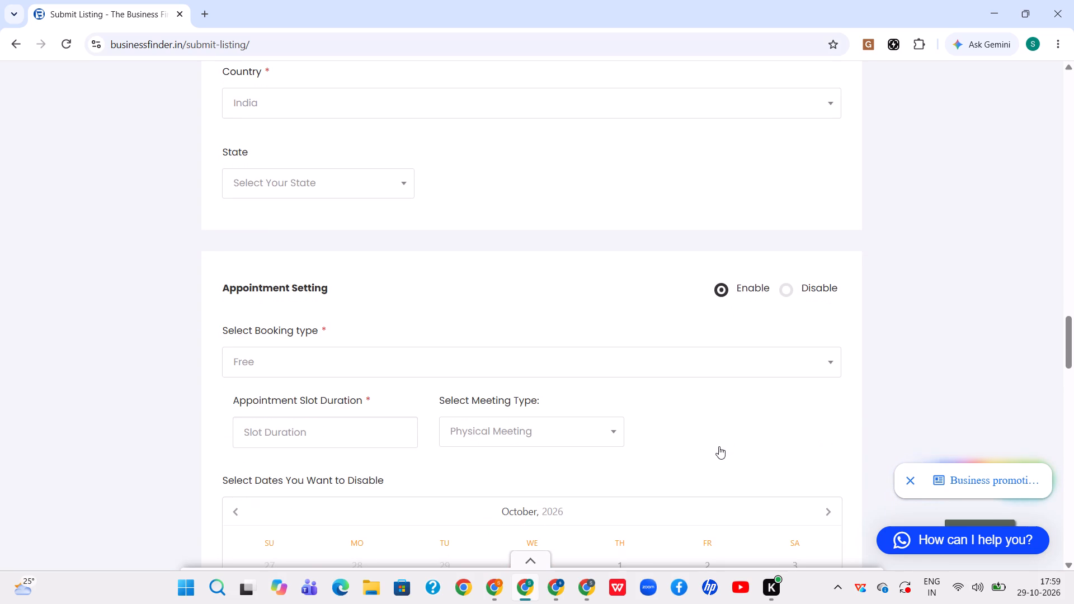
scroll(719, 446, "down", 1)
scroll(313, 362, "down", 7)
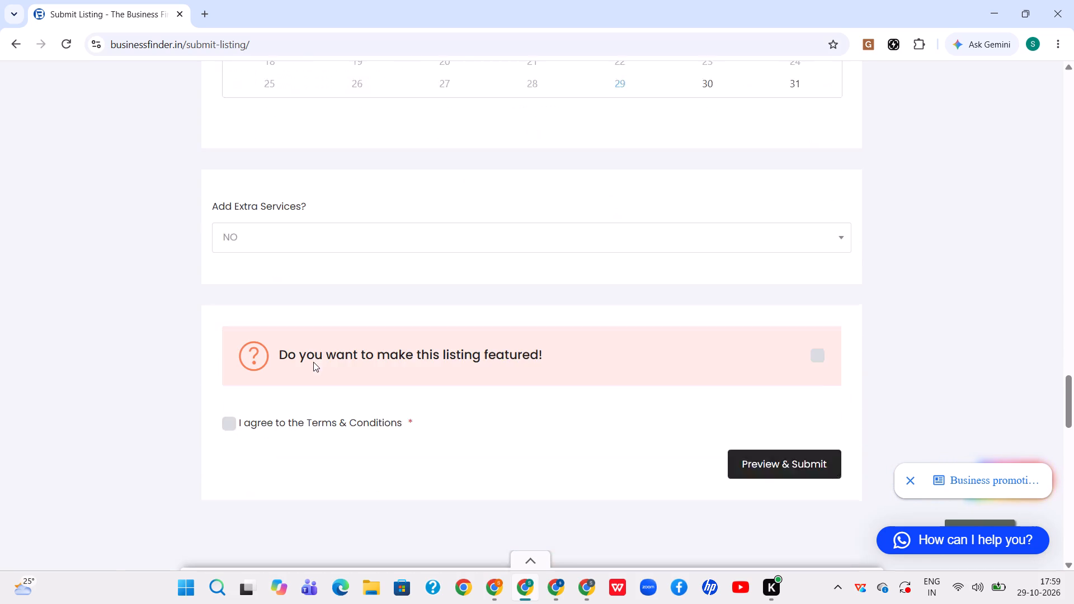
scroll(313, 362, "down", 1)
left_click(814, 290)
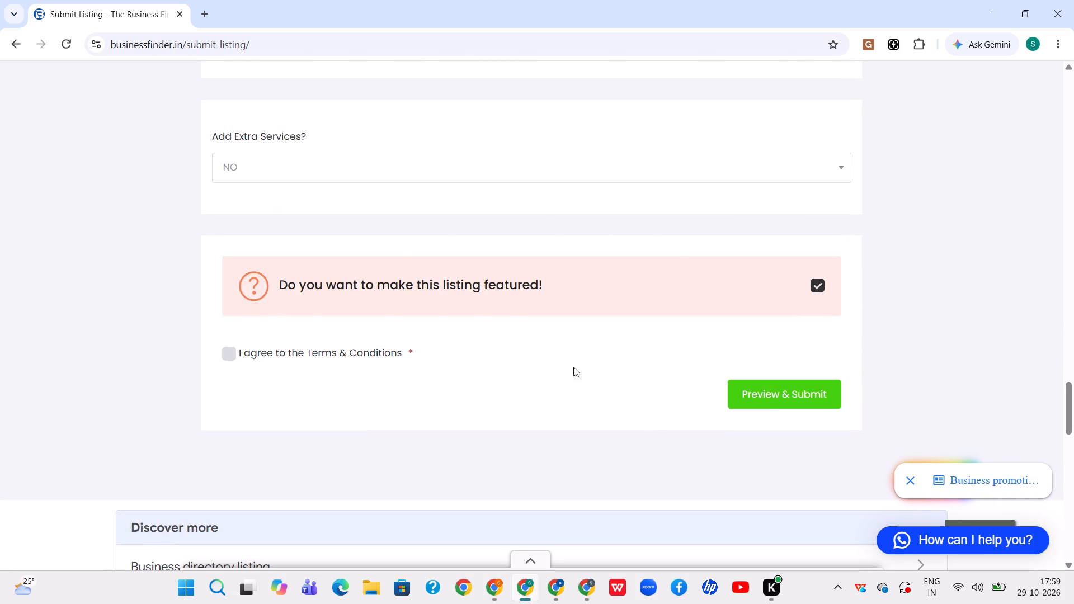
left_click(239, 353)
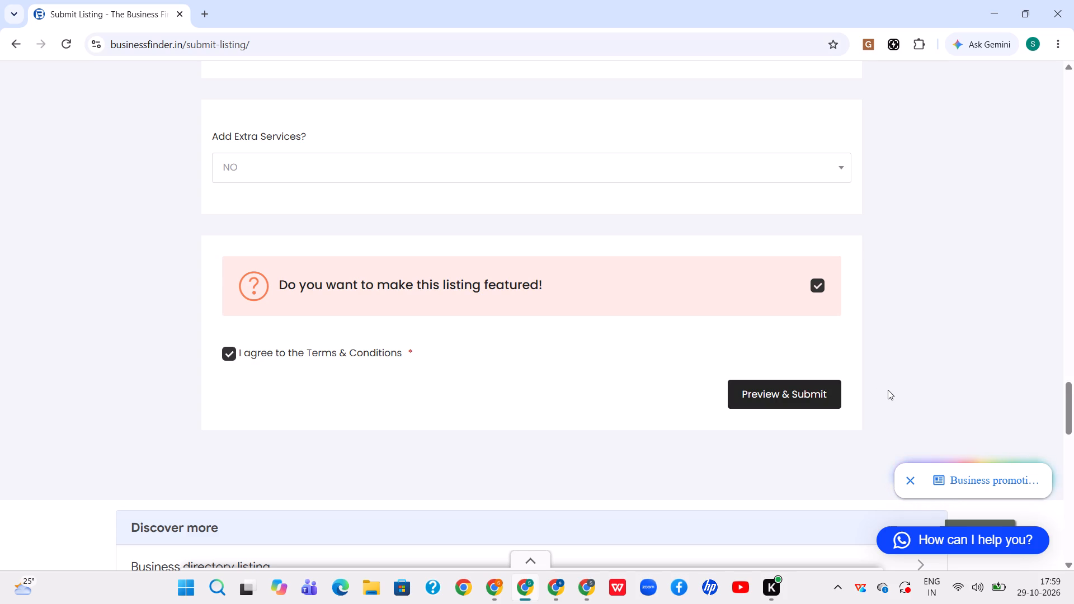
left_click(813, 391)
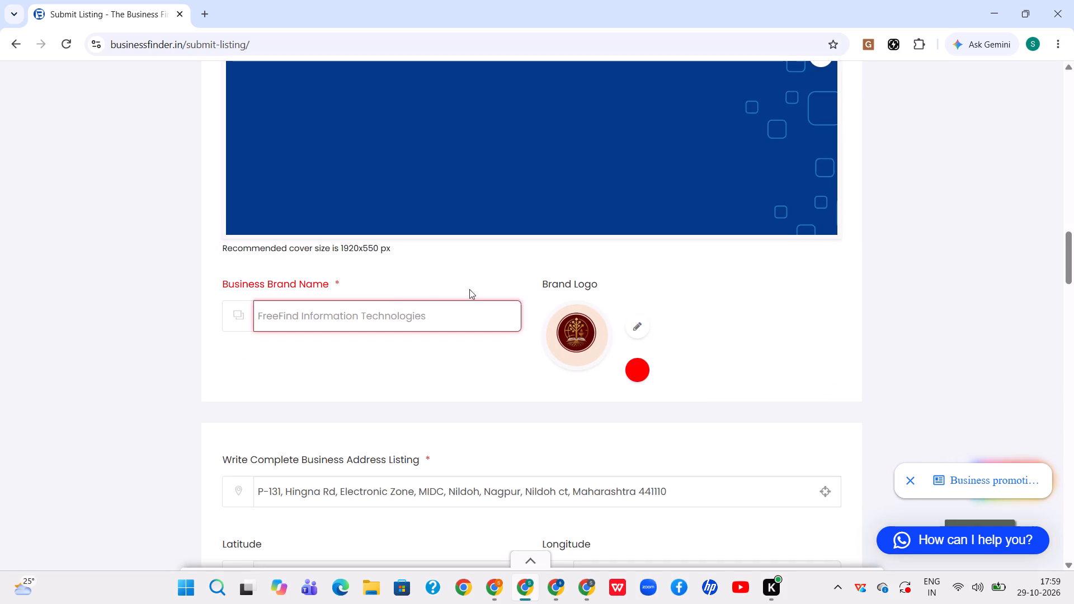
Enter "Priyadarshini School of Kalpana" as the business brand name and submit the listing again.
type("Priyadarshini School of Kalpana")
left_click(303, 405)
key("Page_Down")
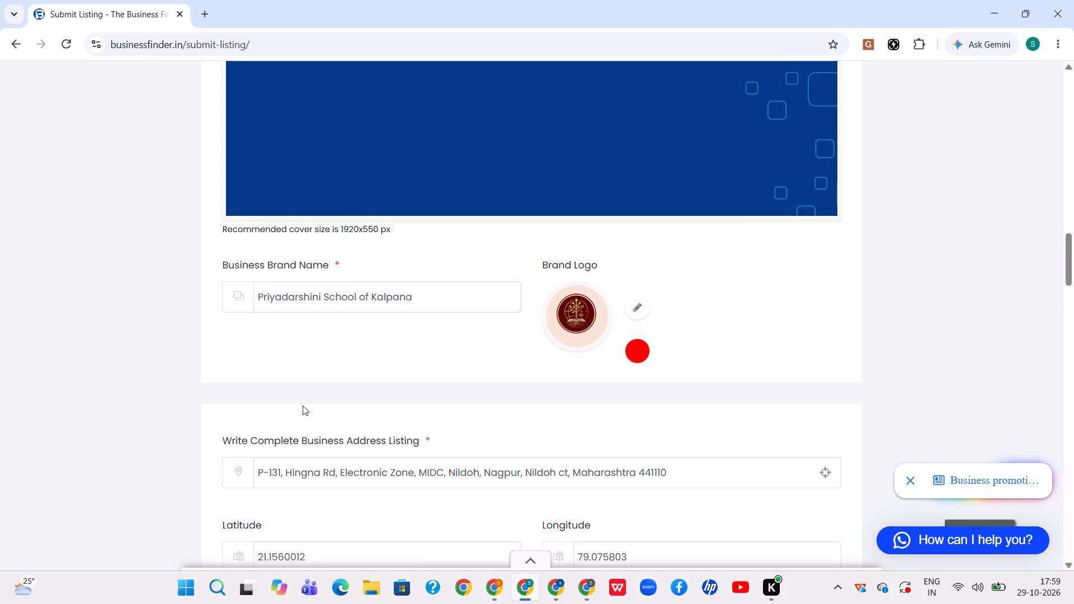
key("Page_Down")
key("Page_Down")
key("Page_Down")
key("Page_Up")
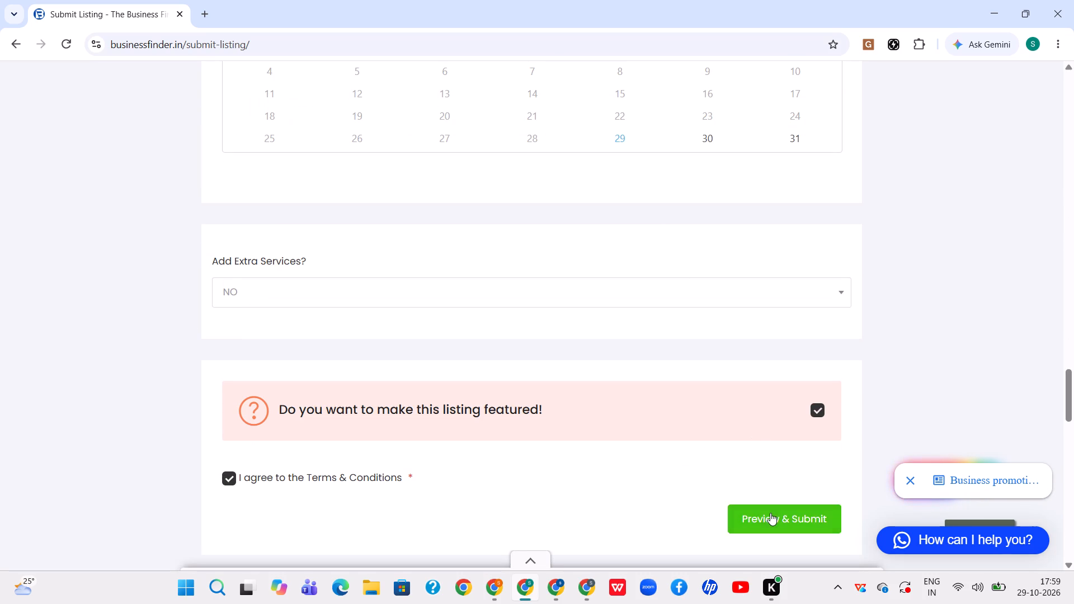
left_click(770, 513)
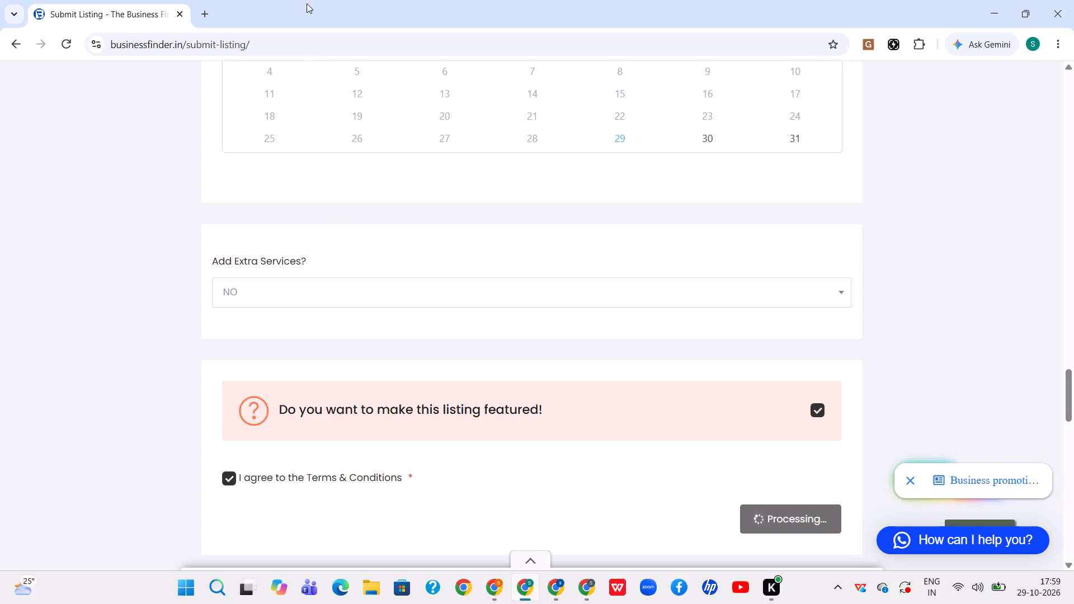
scroll(314, 162, "down", 2)
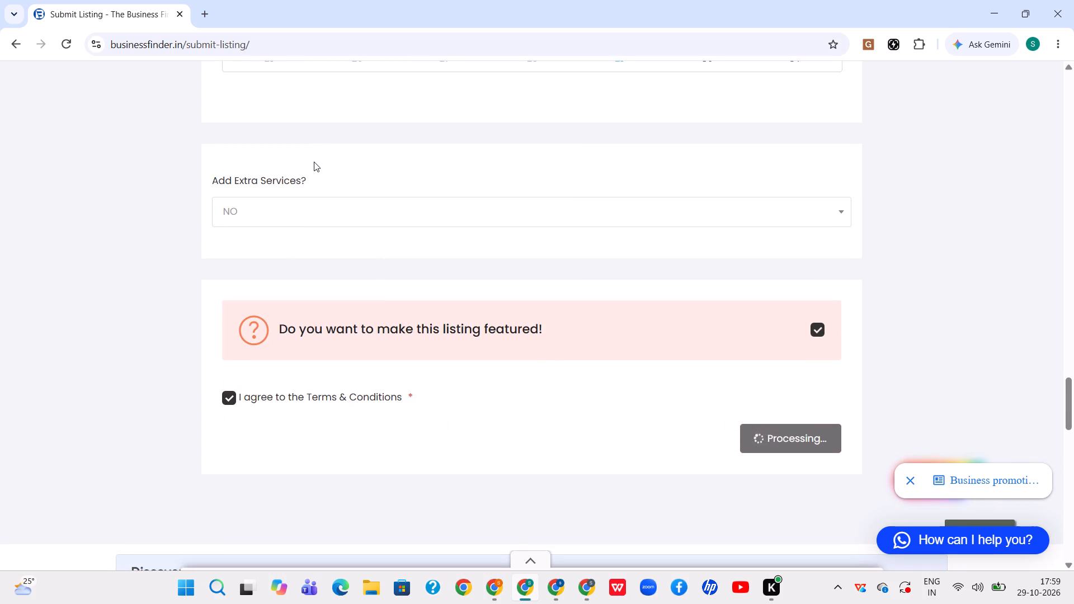
scroll(314, 162, "down", 1)
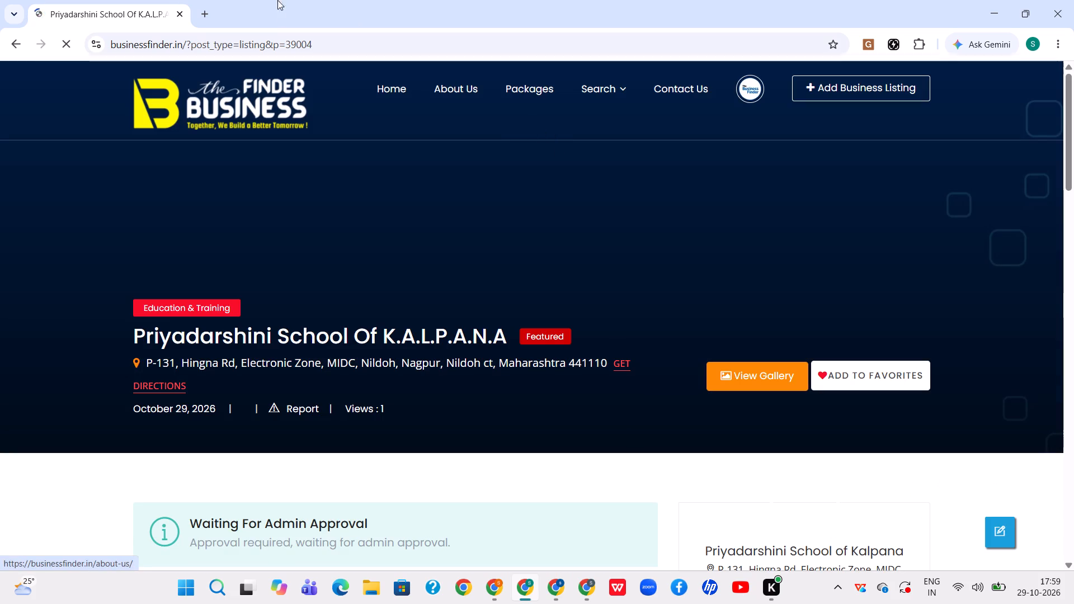
Copy the new listing's URL, businessfinder.in/?post_type=listing&p=39004, and paste it into the selected cell of the Mds backlinks sheet.
left_click(326, 37)
key("ctrl+c")
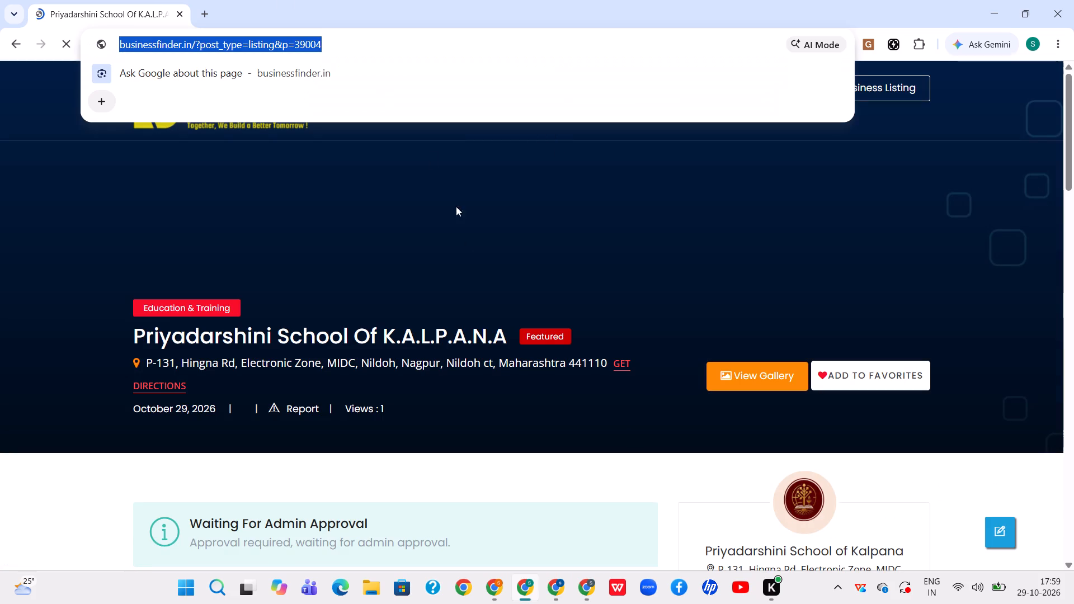
left_click(471, 251)
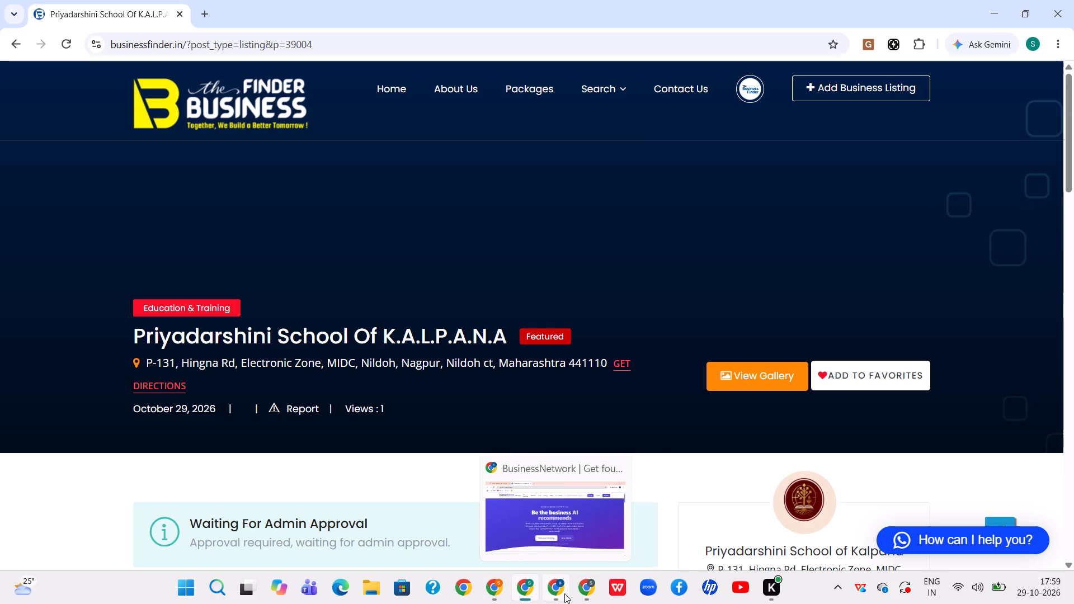
left_click_drag(564, 593, 530, 601)
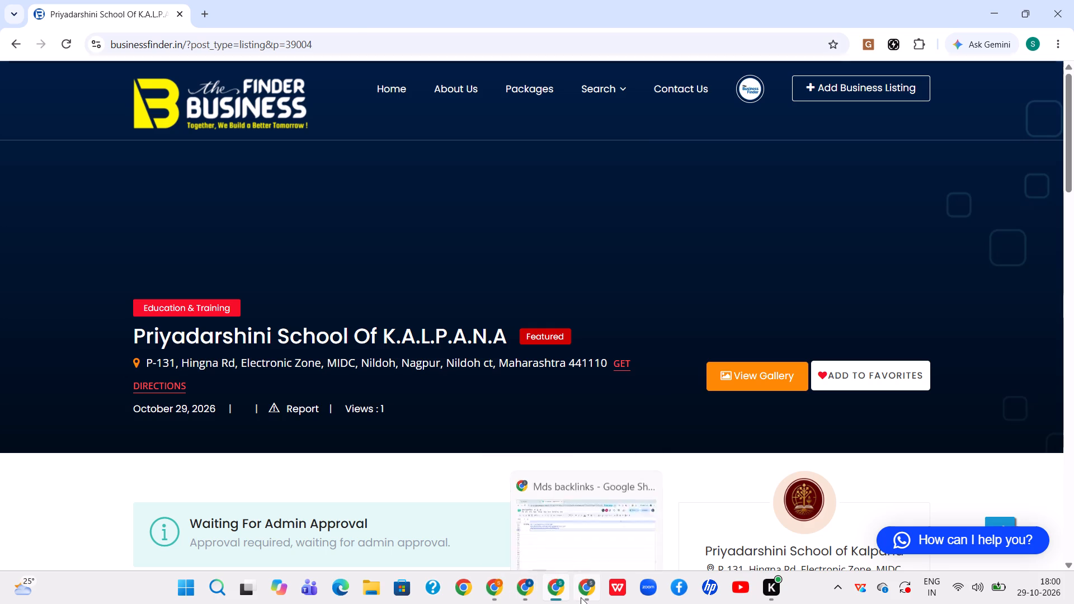
left_click(581, 597)
key("ctrl+v")
Select the empty cell H3441 below the 29/10/2026 backlinks in column H of the Surya sheet.
key("Right")
key("Right")
key("Right")
key("Right")
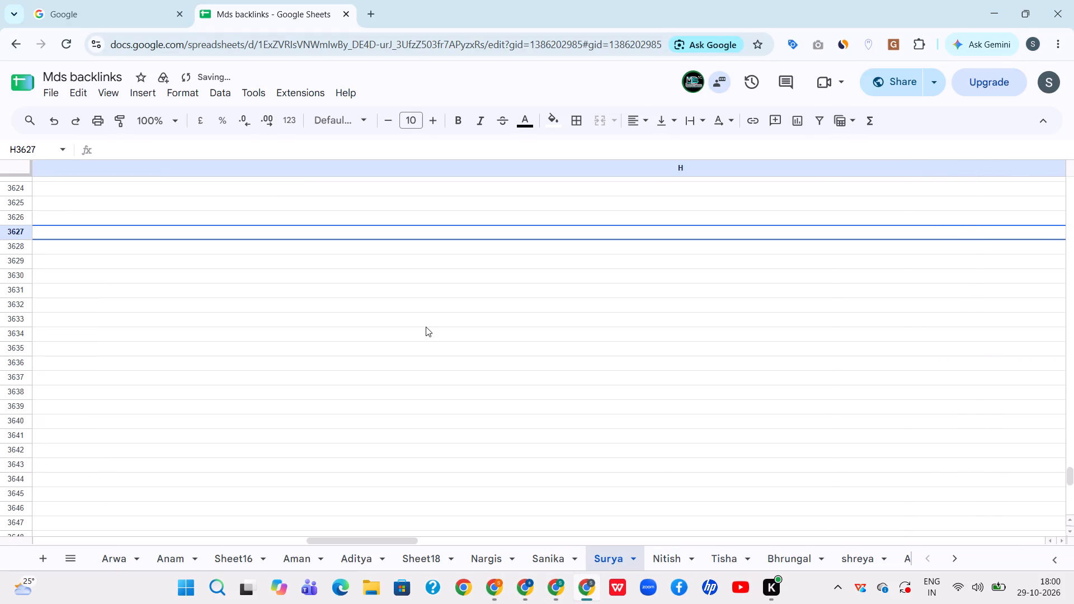
key("Page_Up")
key("Page_Up")
key("Page_Up")
key("Page_Up")
key("Page_Up")
key("Page_Up")
key("Page_Up")
key("Page_Up")
key("Page_Up")
key("Page_Down")
key("Page_Down")
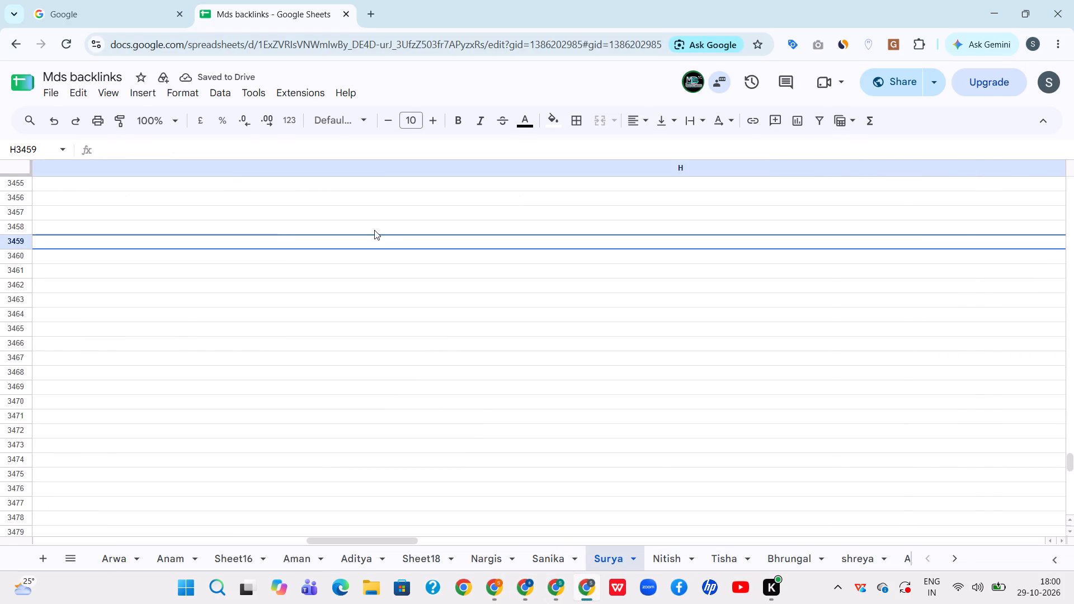
scroll(374, 230, "up", 5)
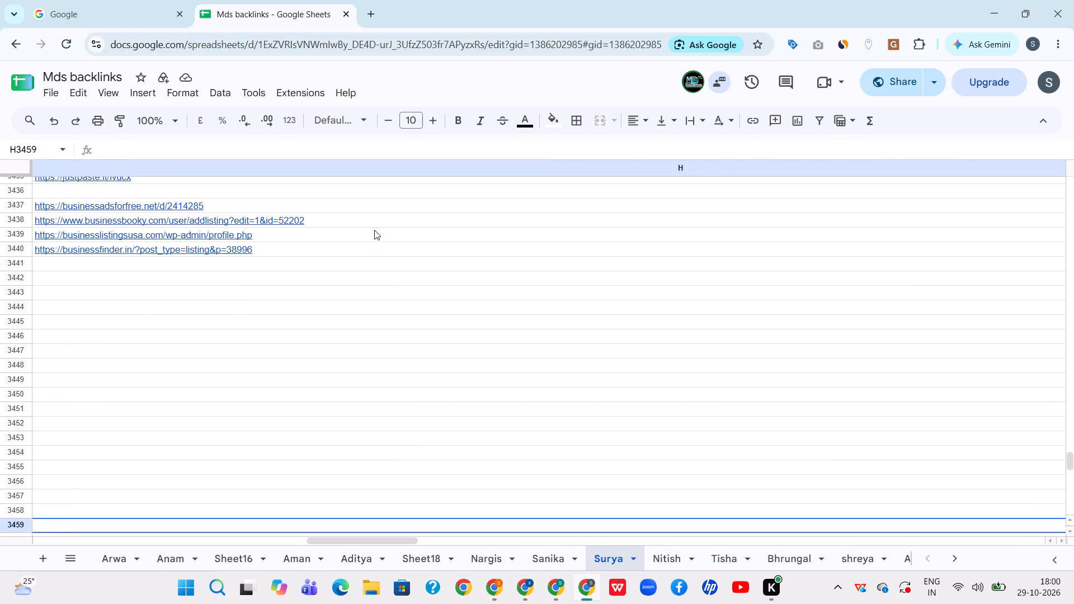
scroll(374, 230, "right", 2)
scroll(374, 230, "down", 1)
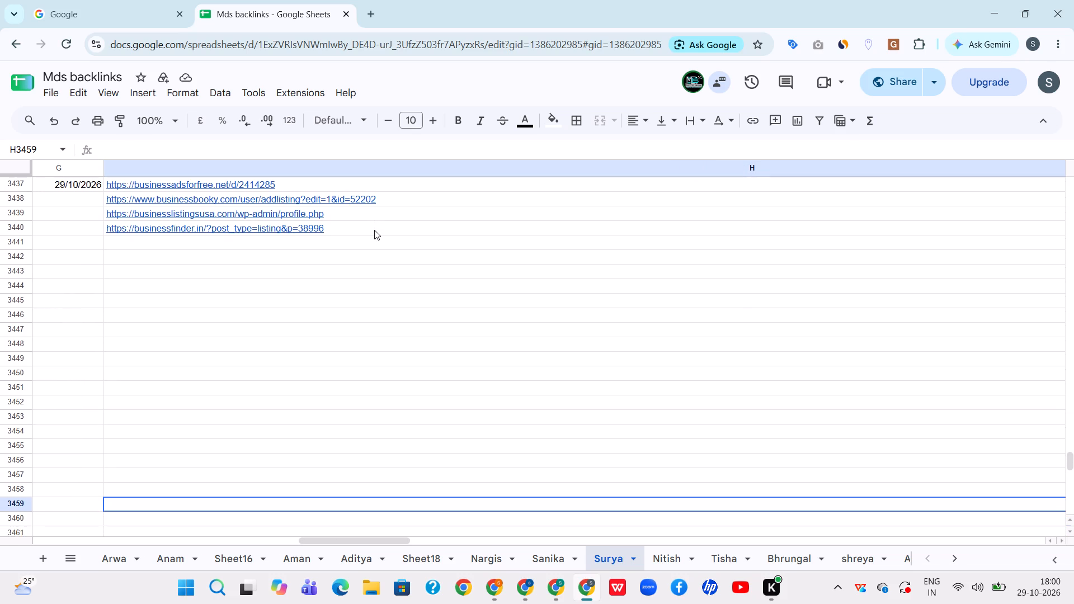
scroll(374, 230, "down", 1)
left_click(374, 230)
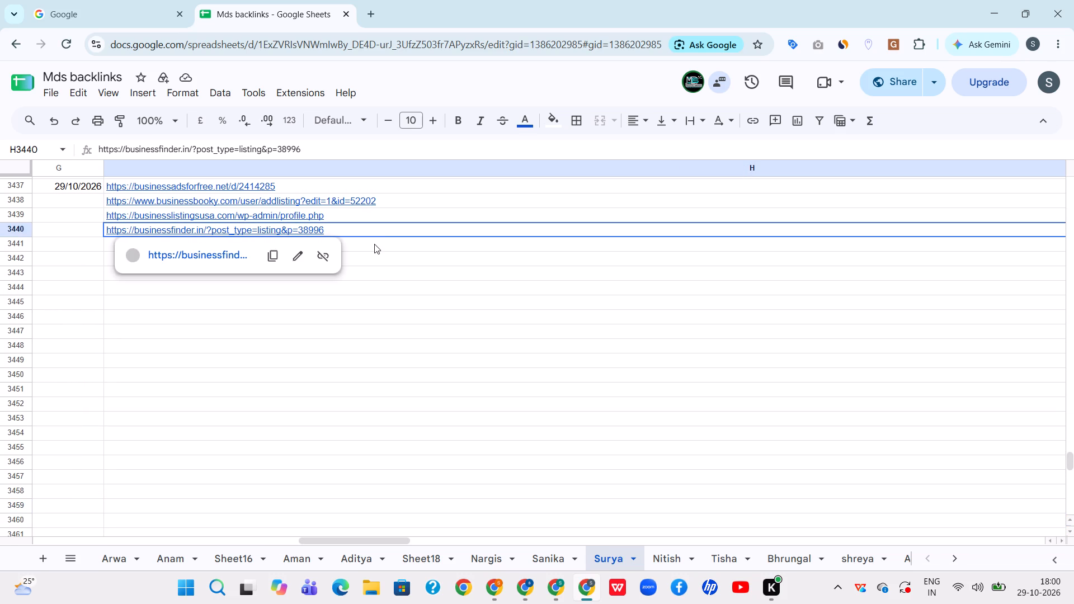
left_click(374, 244)
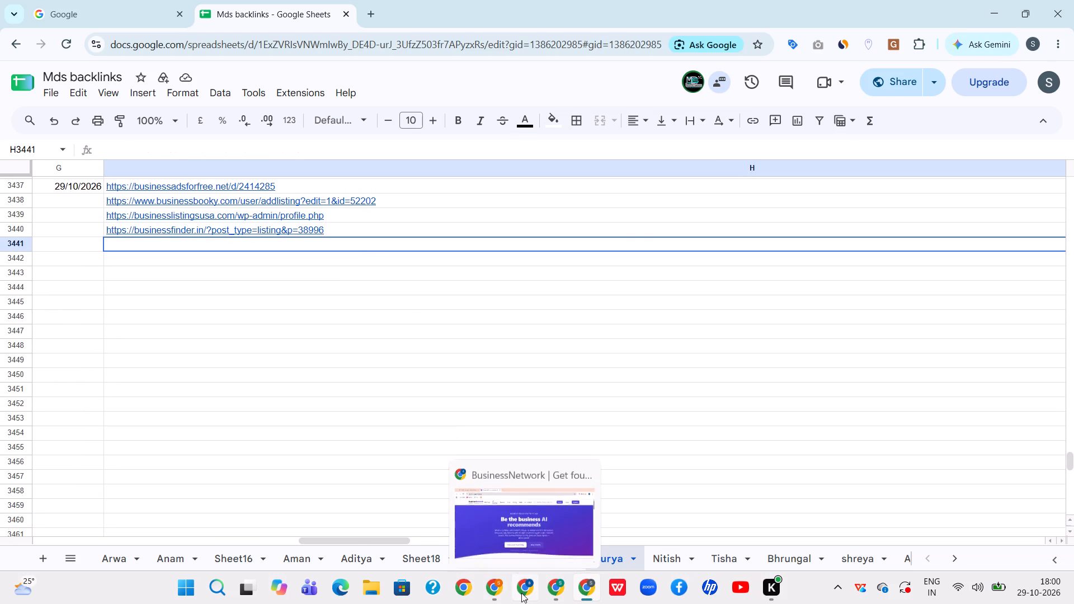
Switch to the BusinessNetwork site and open its account registration form.
left_click(521, 593)
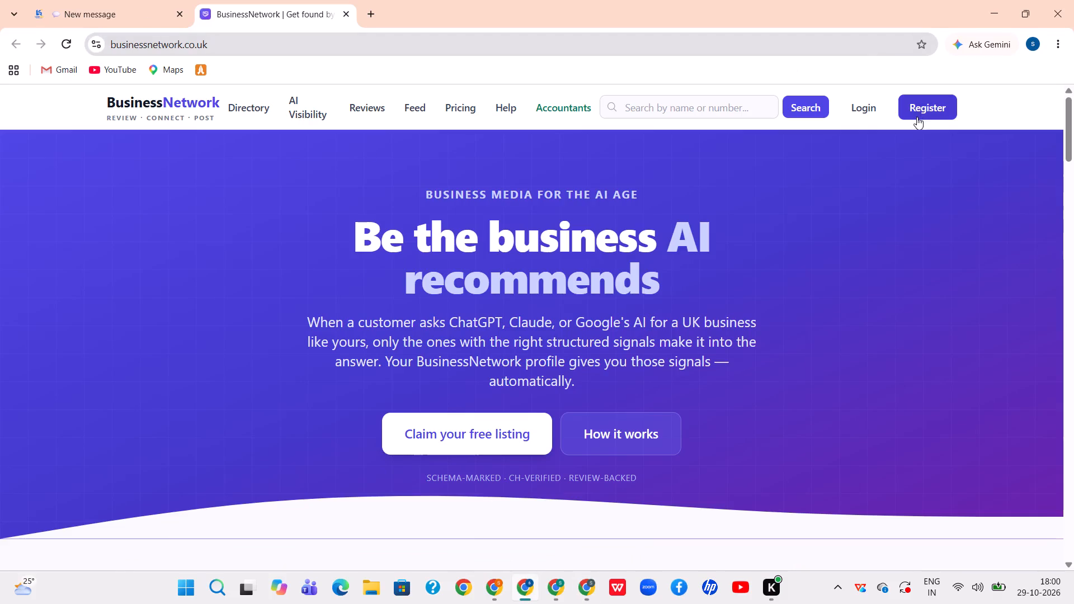
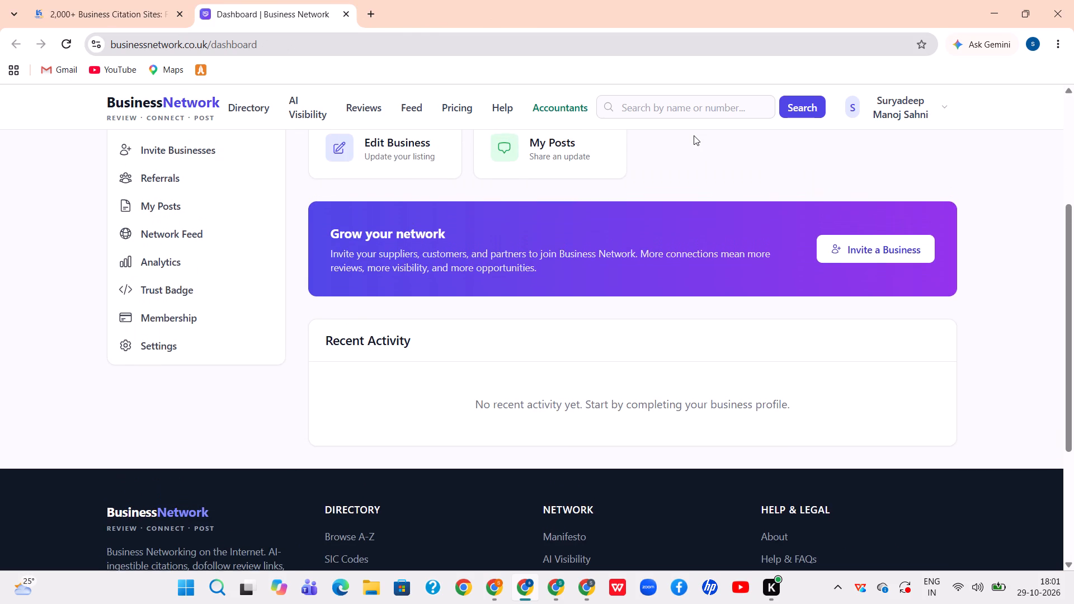
Open the IT Campus Guru business listing for editing from the dashboard and activate its empty Description field.
scroll(663, 274, "up", 3)
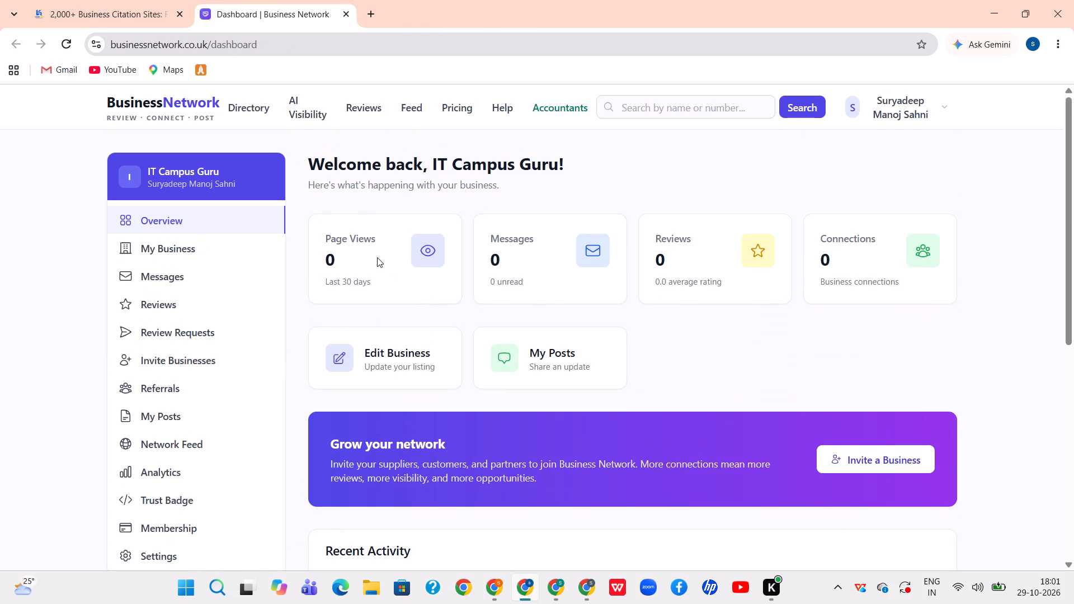
left_click(397, 357)
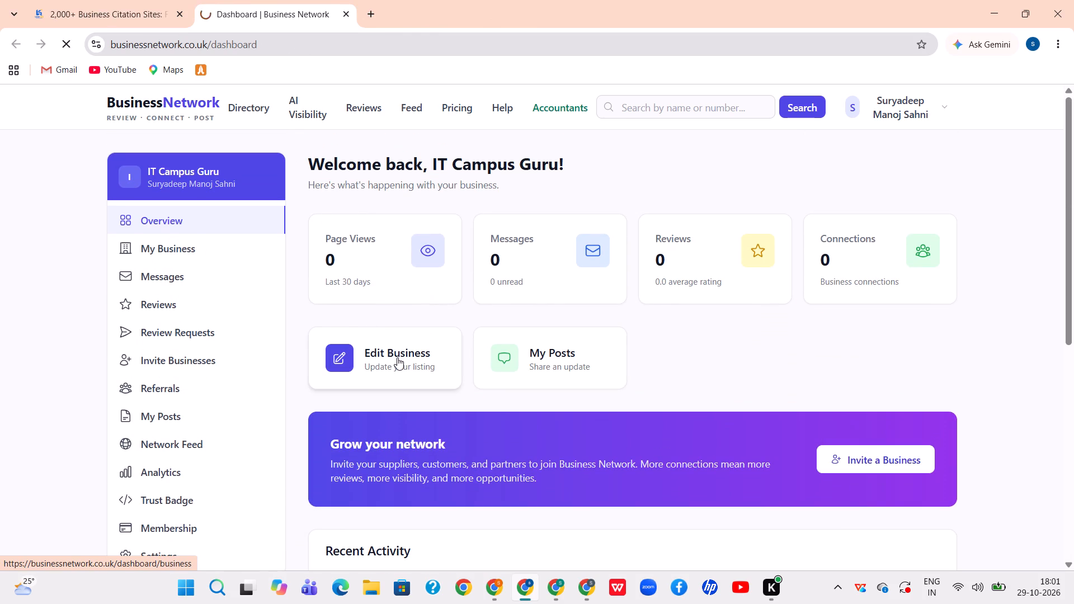
scroll(397, 357, "down", 1)
left_click(397, 357)
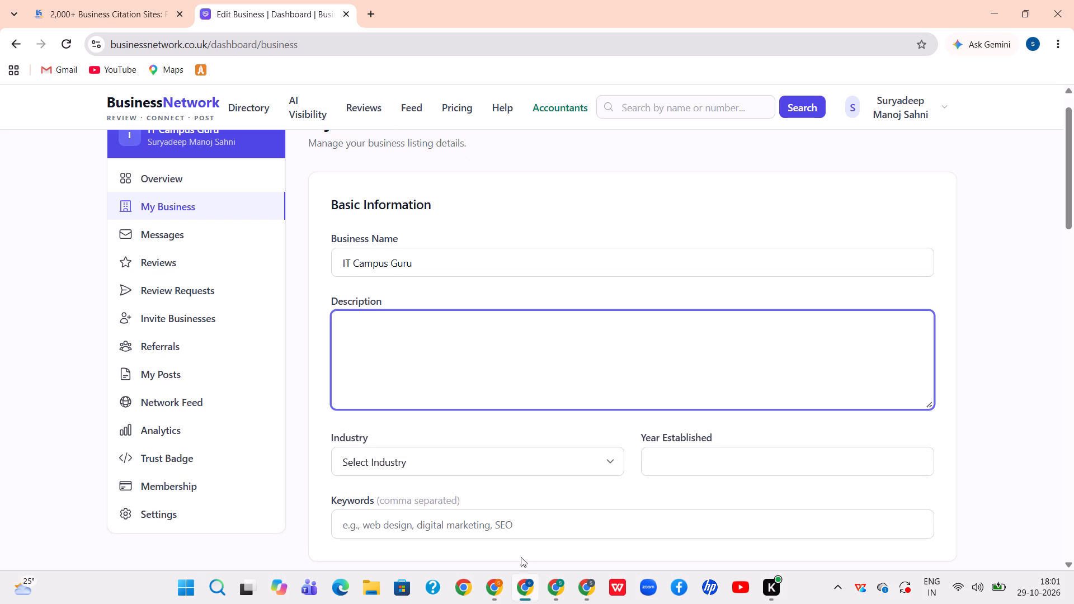
Switch to the School profile's Chrome window and bring up the Google results for Priyadarshini School Of K.A.L.P.A.N.A.
left_click(478, 603)
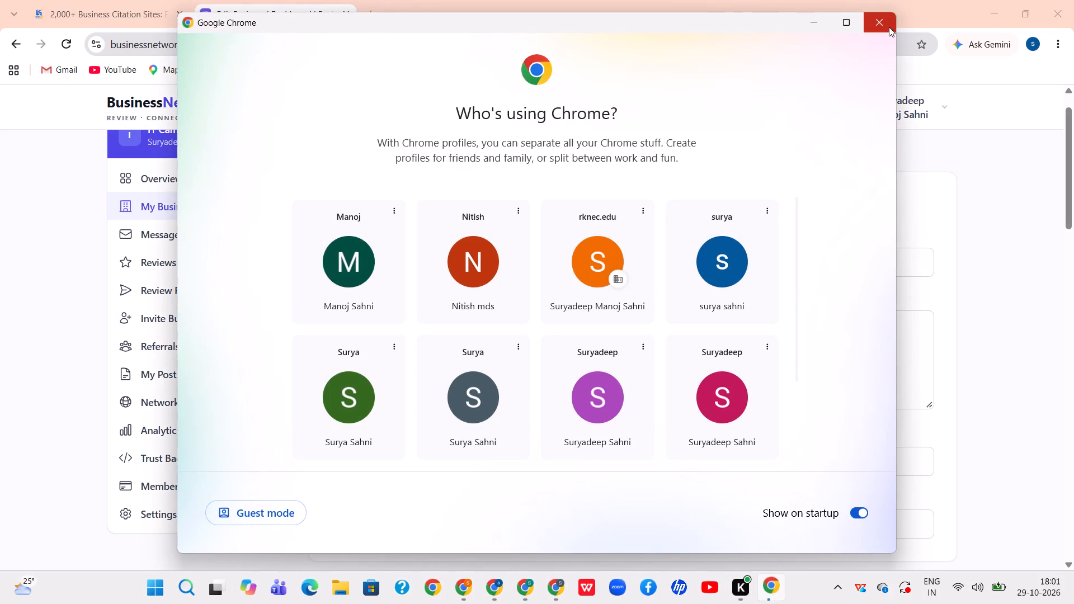
left_click(889, 24)
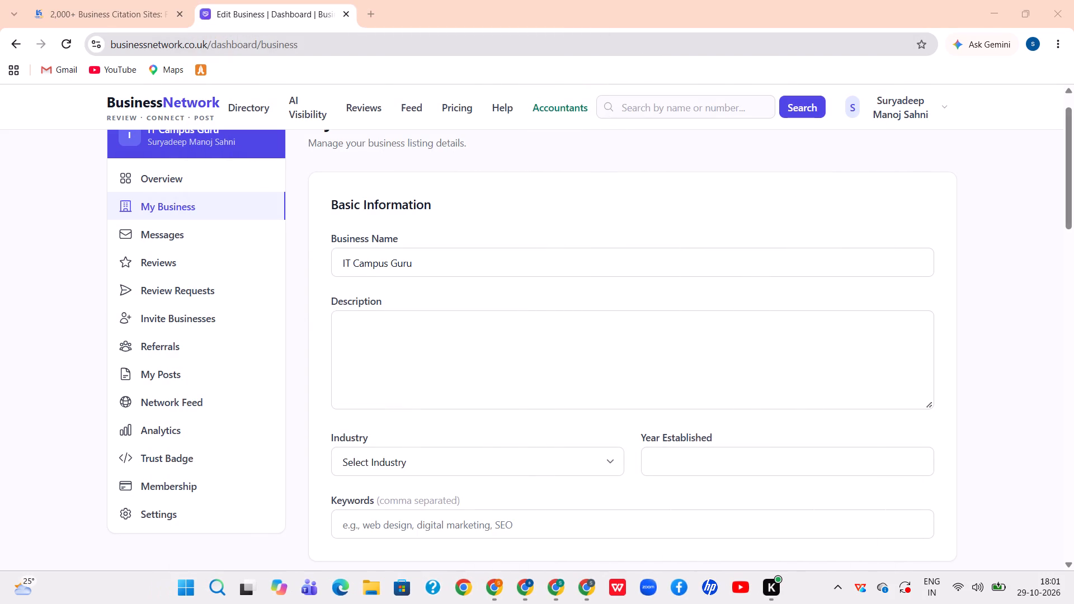
left_click(486, 378)
left_click(494, 594)
key("Page_Down")
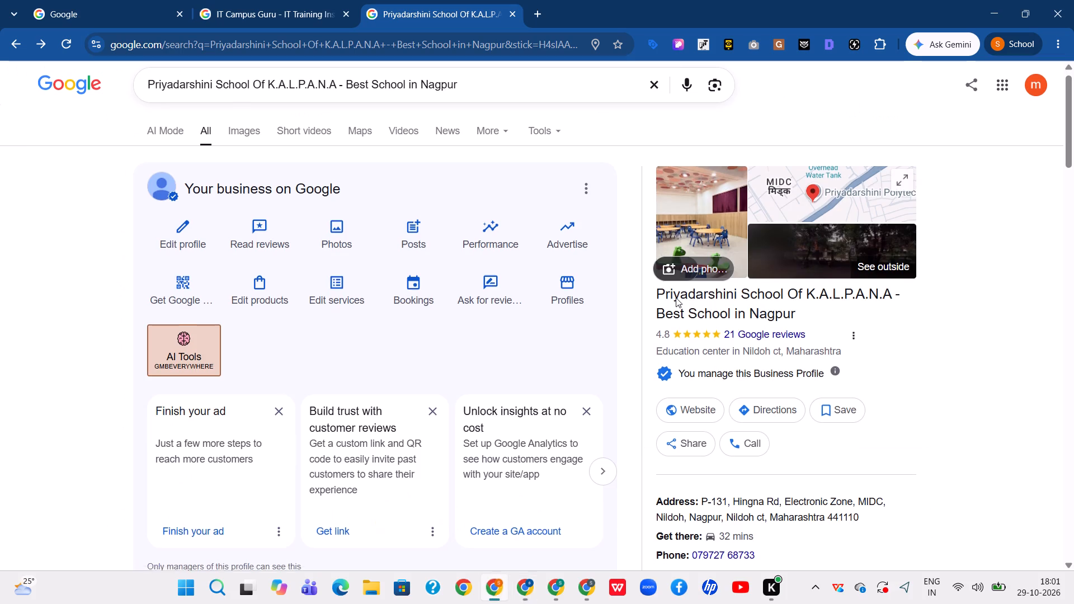
Copy the full business description from IT Campus Guru's Google Business Profile.
key("Page_Down")
key("Page_Up")
key("Page_Up")
key("Page_Up")
key("Page_Up")
key("Page_Up")
key("Page_Up")
key("Page_Up")
key("Page_Up")
key("Page_Up")
key("Page_Up")
left_click(304, 0)
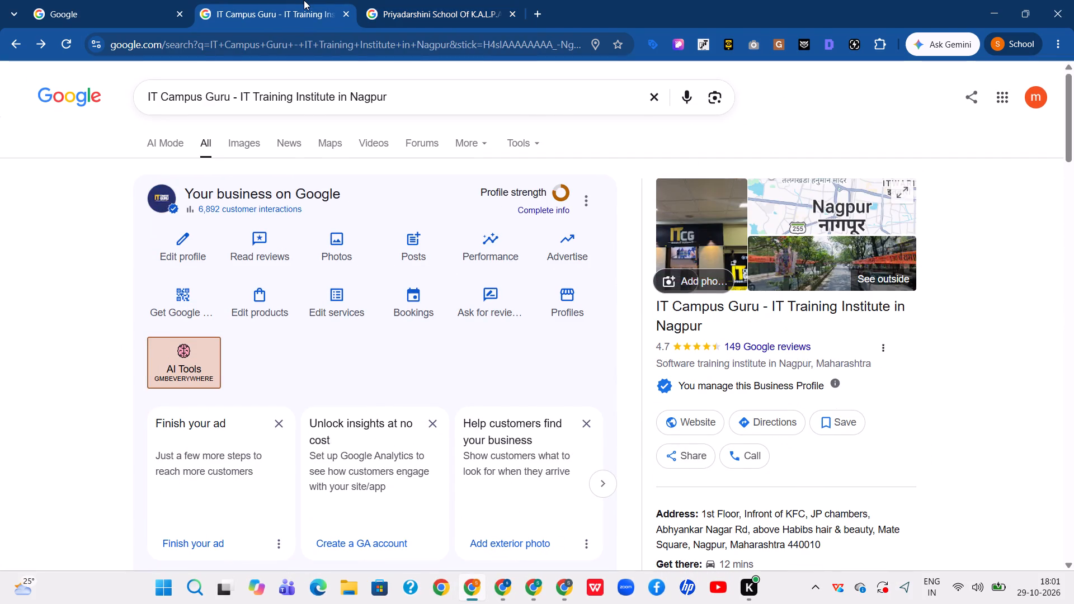
key("Page_Down")
key("Page_Down")
key("Page_Down")
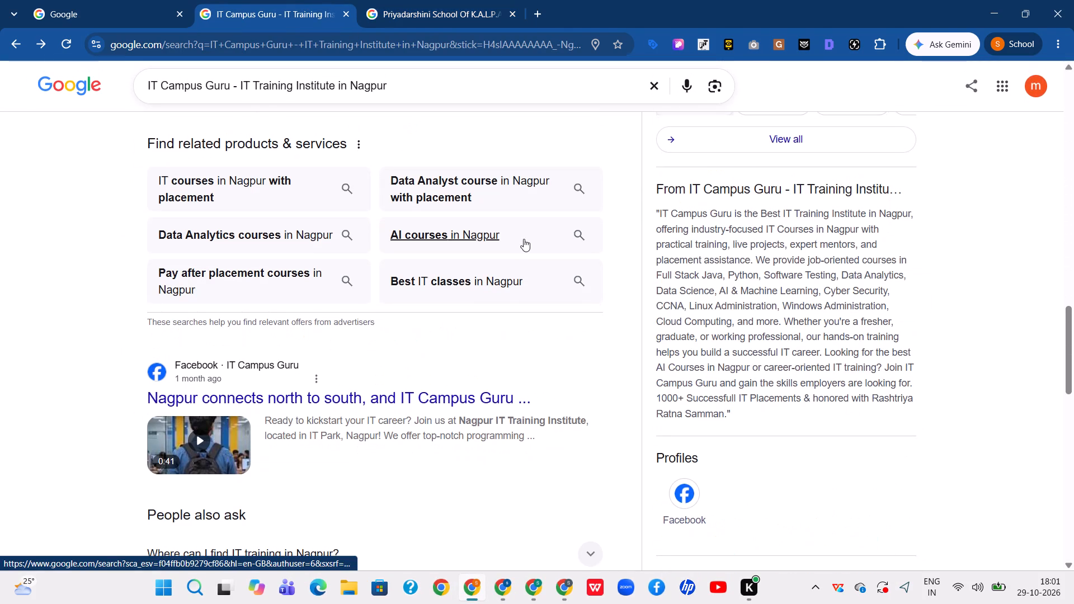
left_click(665, 213)
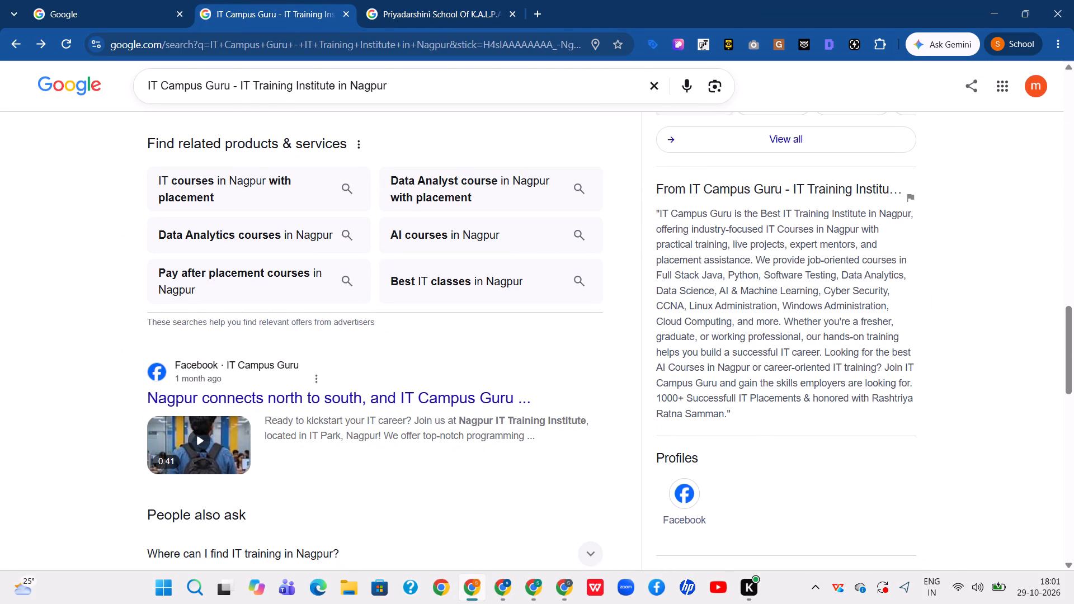
left_click_drag(665, 213, 753, 446)
key("ctrl+c")
left_click(753, 446)
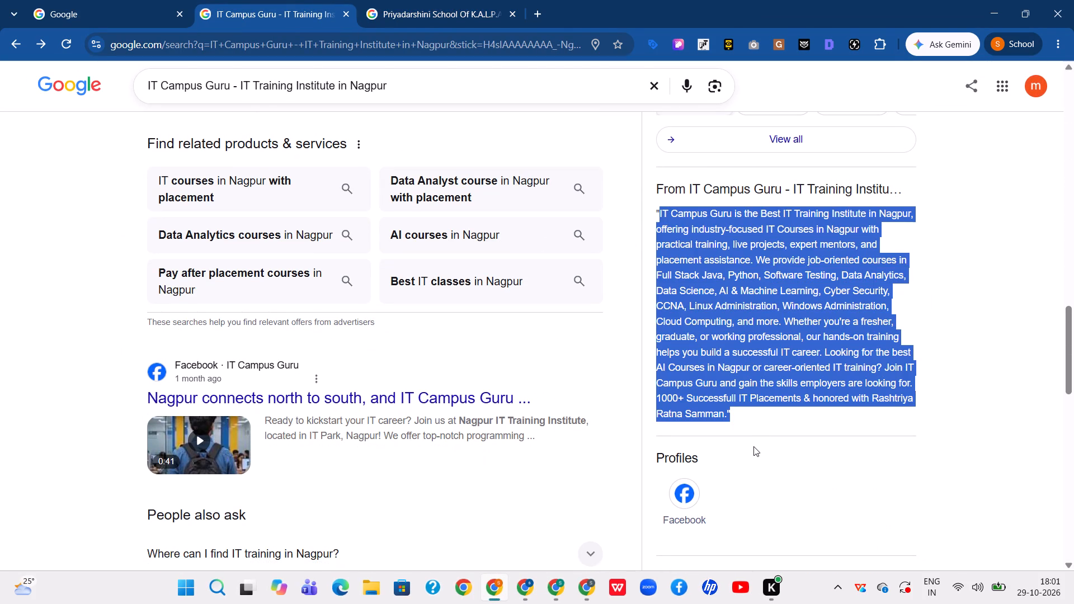
Paste the copied description into the Description of the BusinessNetwork business form and remove the trailing quotation mark.
key("Page_Up")
key("Page_Up")
key("Page_Up")
key("Page_Up")
key("Page_Up")
key("Page_Up")
key("Page_Up")
key("Page_Up")
scroll(753, 446, "down", 1)
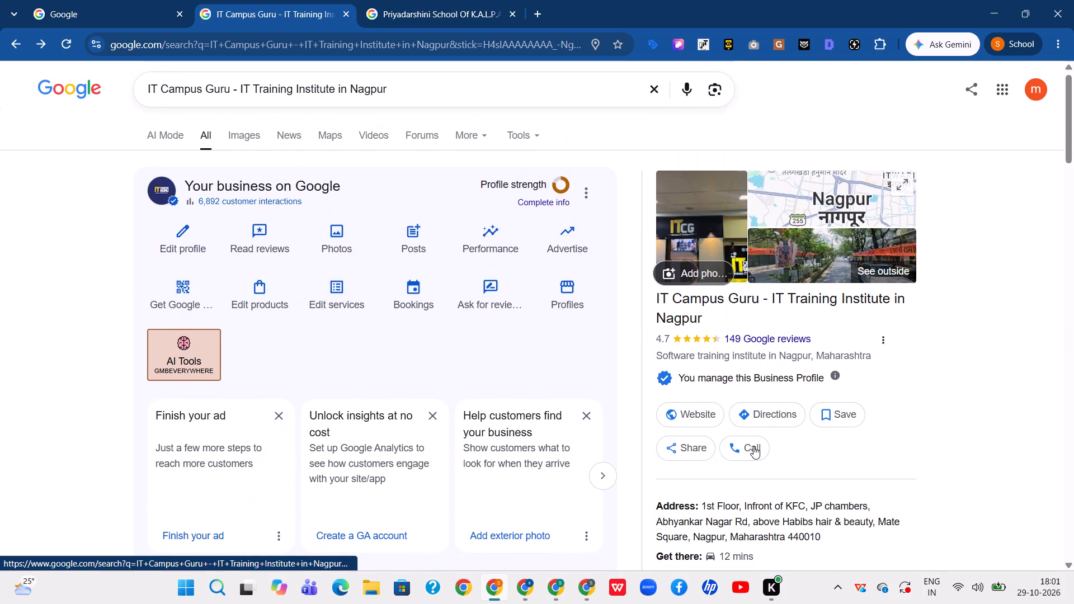
scroll(753, 446, "down", 1)
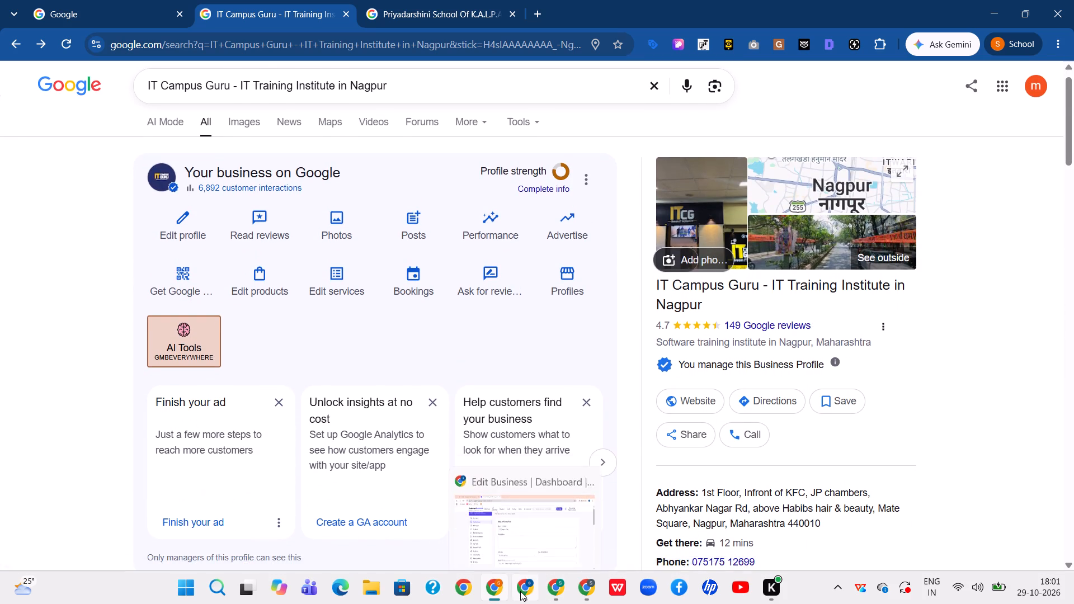
left_click(520, 591)
key("ctrl+v")
key("BackSpace")
key("BackSpace")
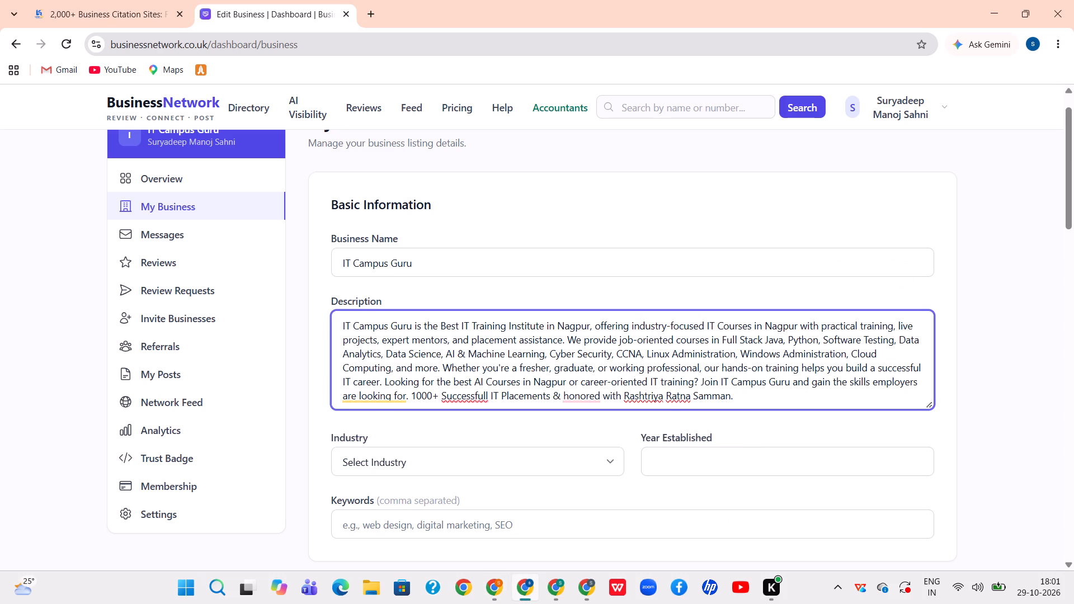
Set the business's industry to Educational Training Providers.
left_click(358, 463)
type("ed")
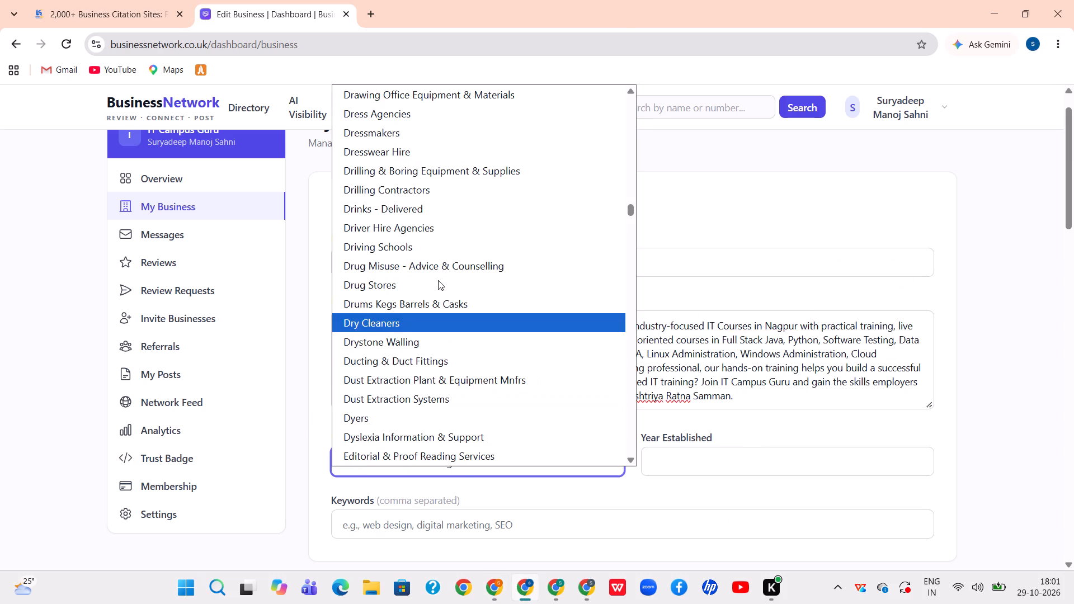
type("eee")
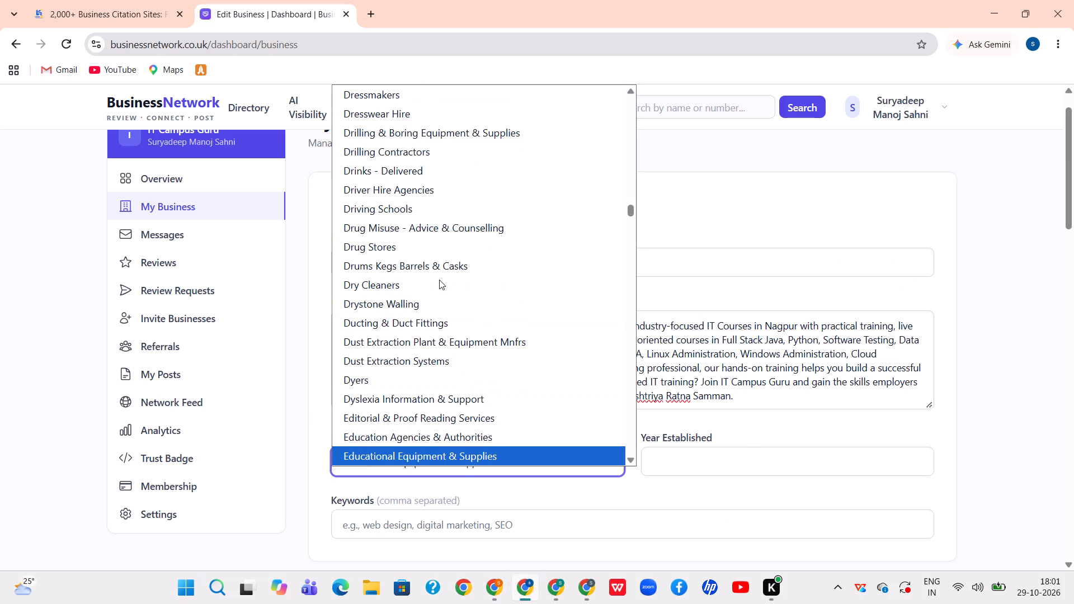
key("e")
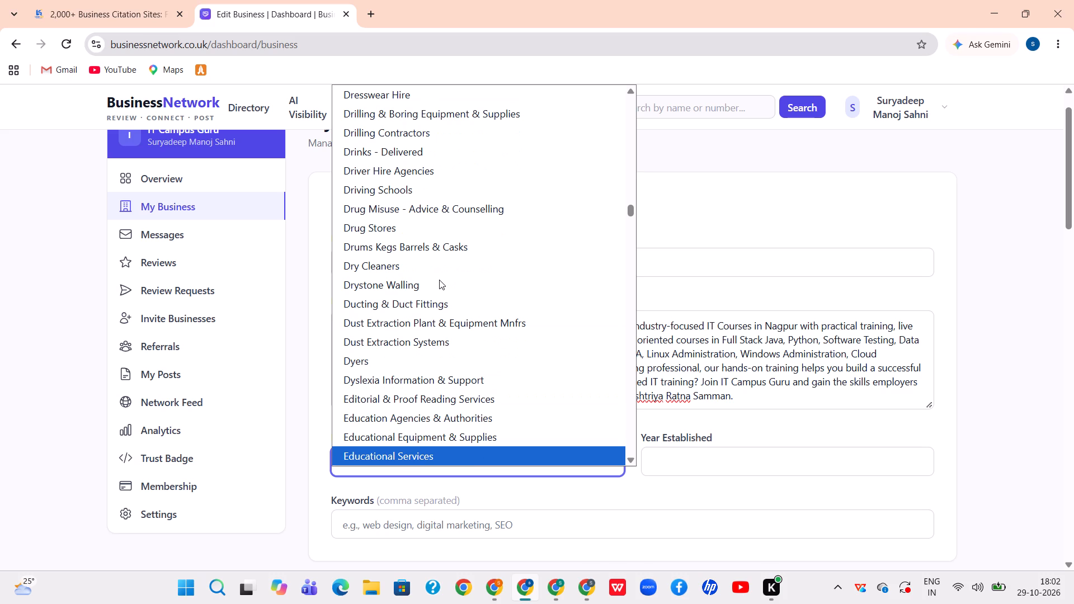
type("ee")
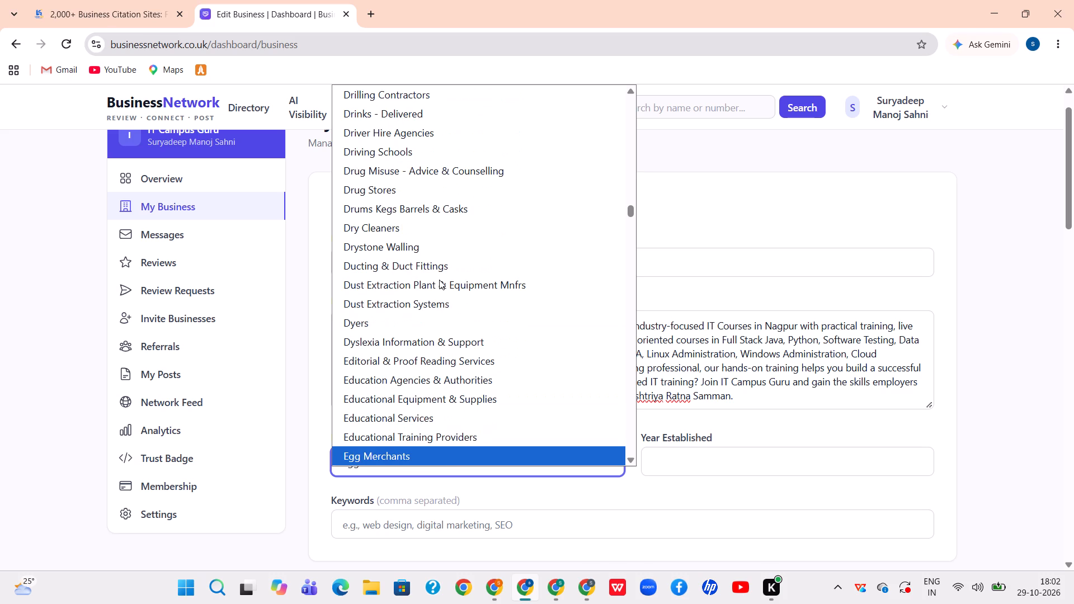
key("Up")
key("Return")
Set the year established to 2022 and fill the keywords with the saved hashtag list starting #itcoursesinnagpur #itclassesinnagpur.
scroll(439, 280, "down", 2)
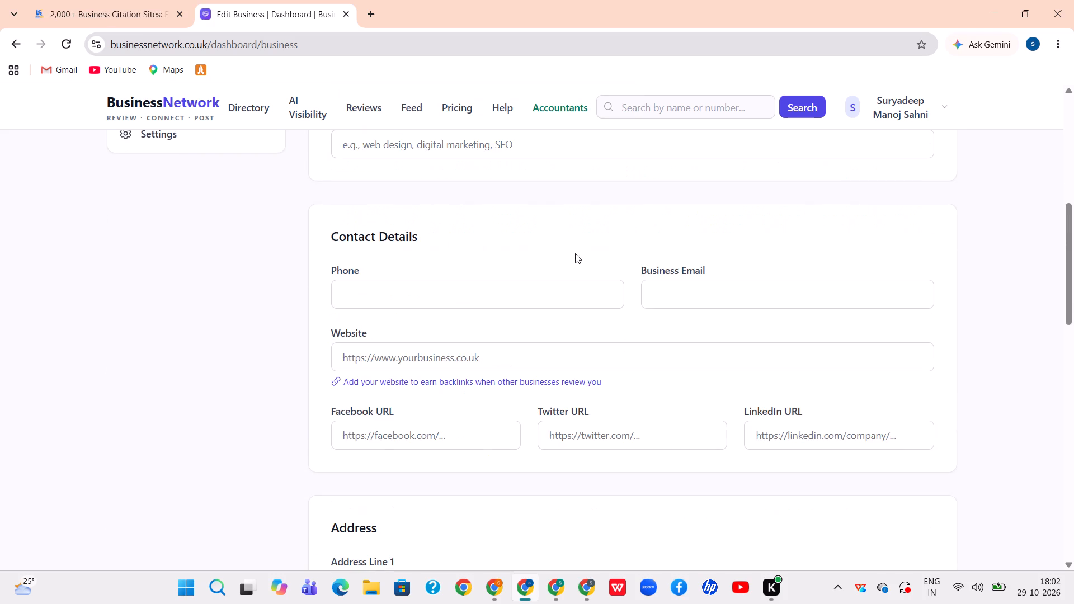
scroll(697, 212, "up", 2)
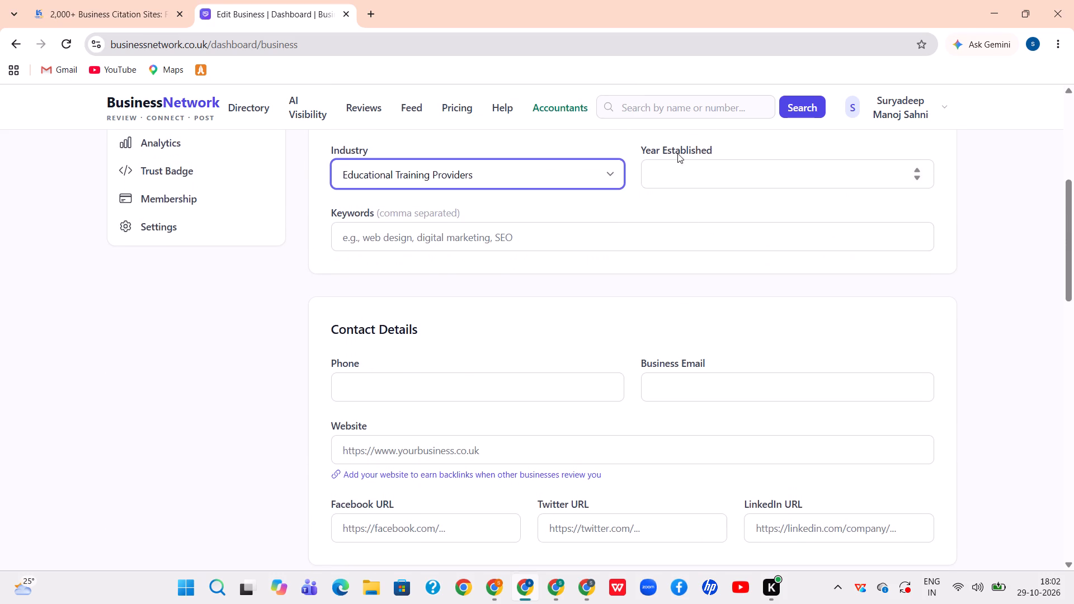
left_click(676, 168)
type("2022")
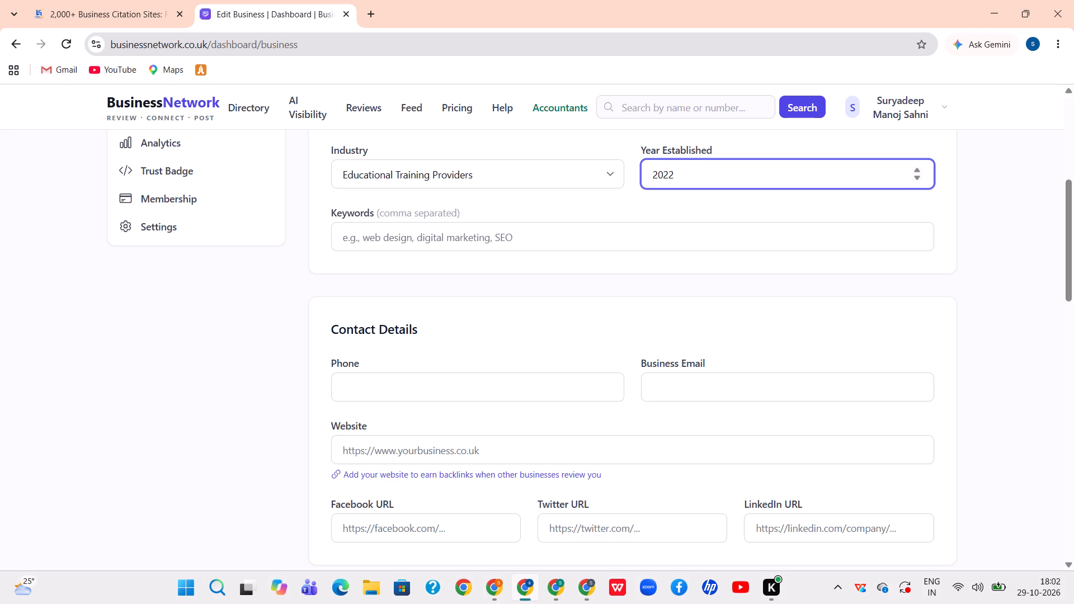
left_click(560, 234)
type("#itcour")
left_click(482, 265)
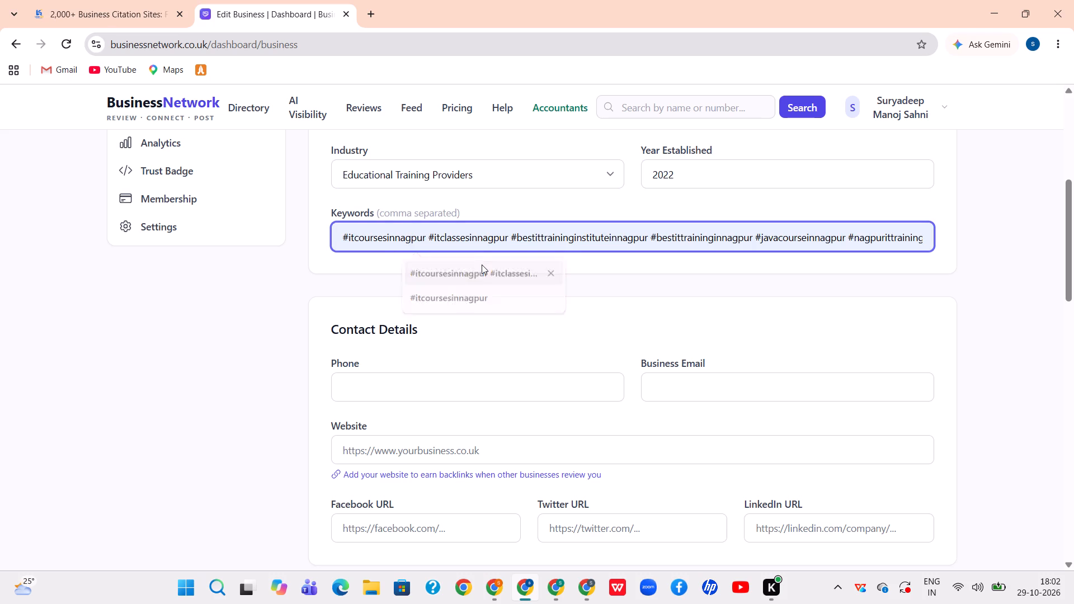
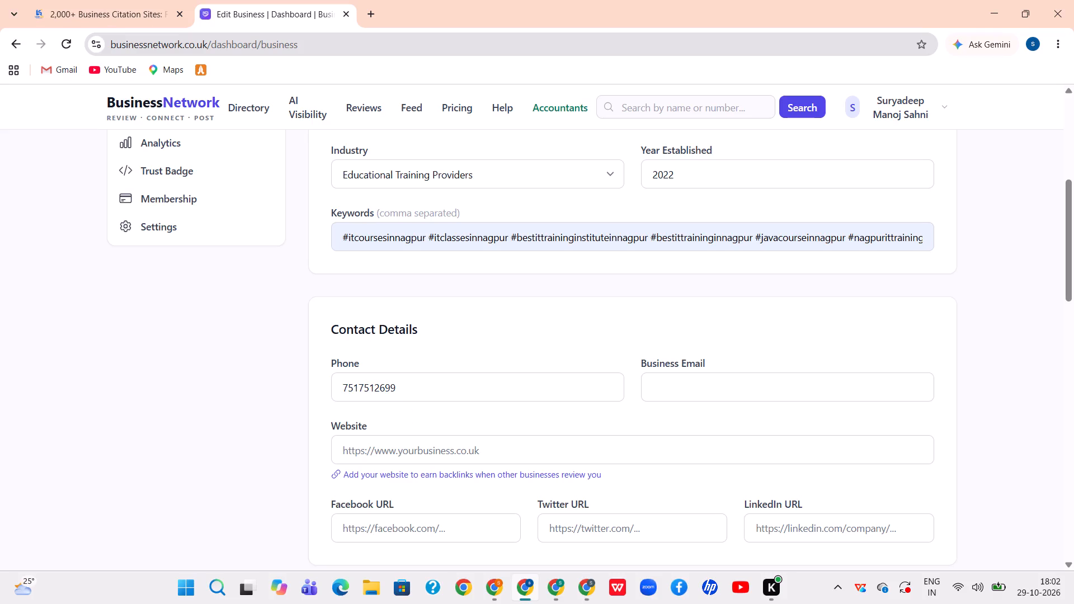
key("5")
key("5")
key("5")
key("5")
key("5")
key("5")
Fill the Business Email in the contact details with the saved e-mail address.
left_click(682, 400)
left_click(760, 418)
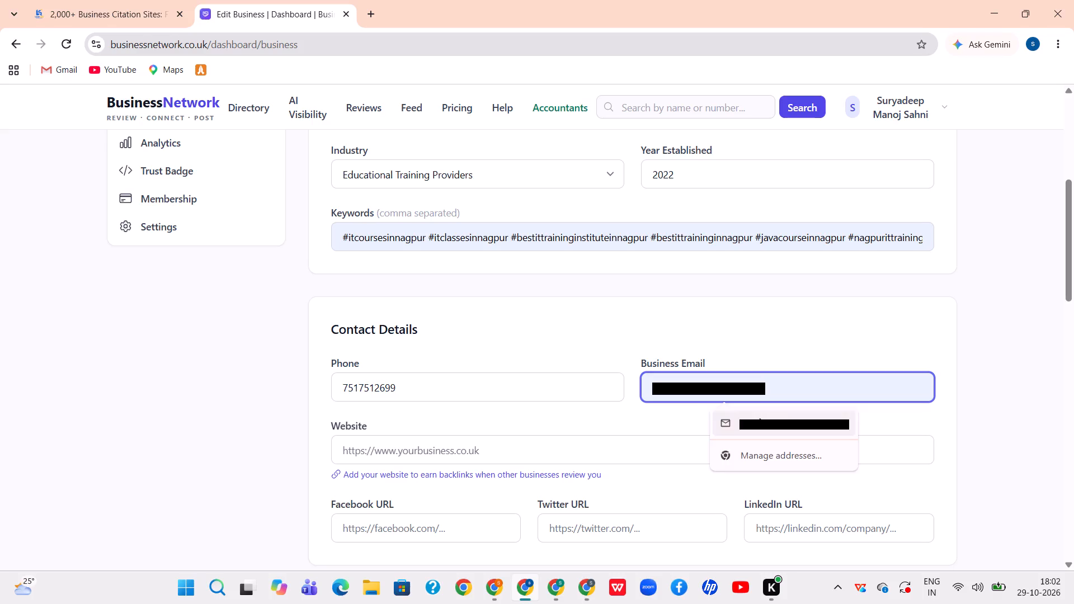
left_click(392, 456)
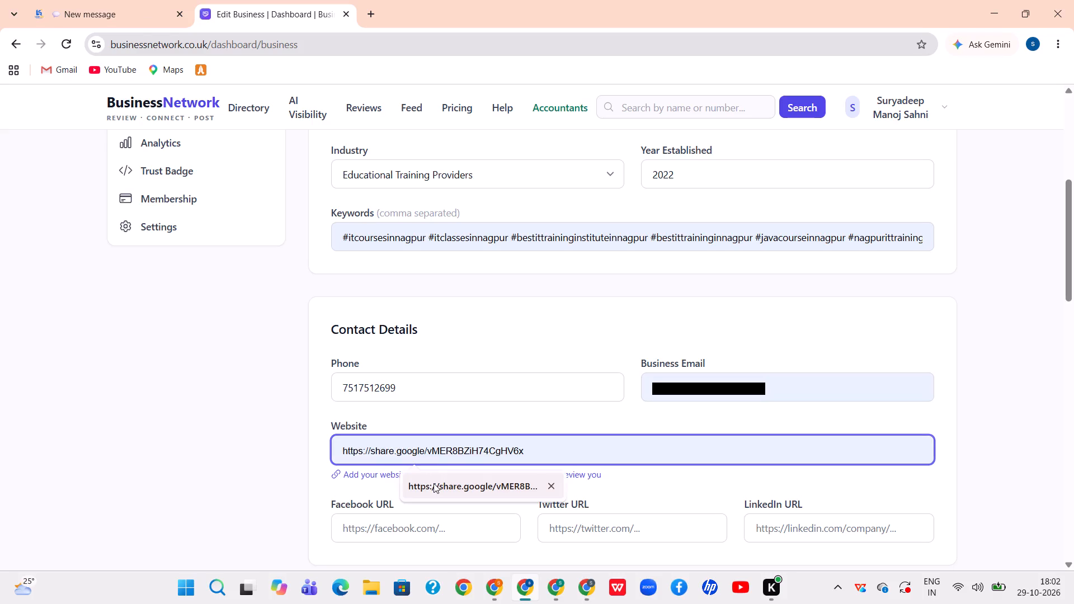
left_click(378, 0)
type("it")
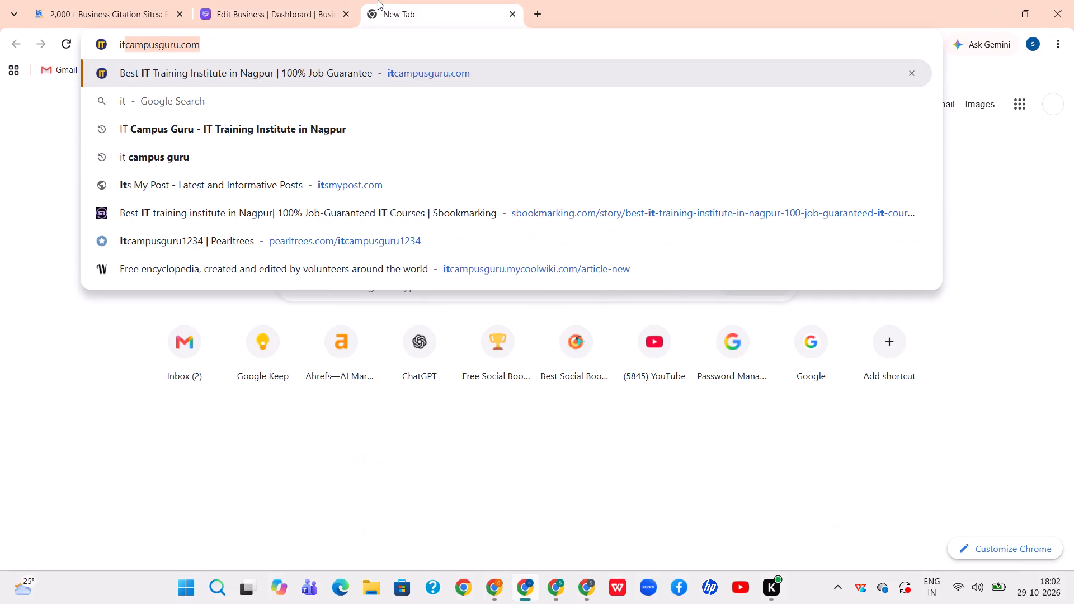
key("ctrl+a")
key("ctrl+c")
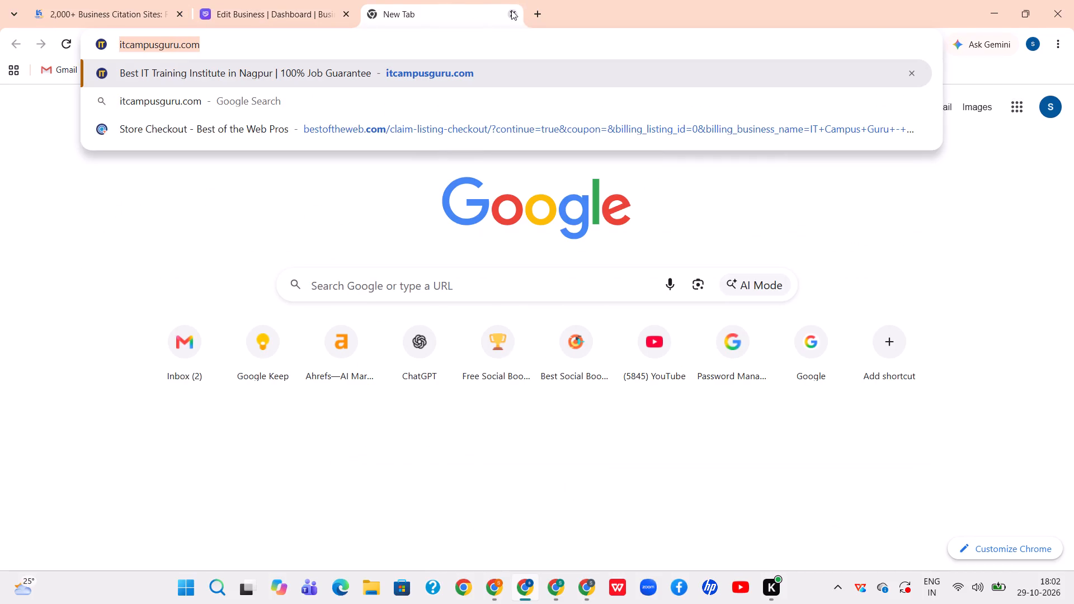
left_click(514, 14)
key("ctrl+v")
Copy IT Campus Guru's full address from its Google Business Profile and paste it into Address Line 1 of the BusinessNetwork form.
scroll(460, 410, "down", 2)
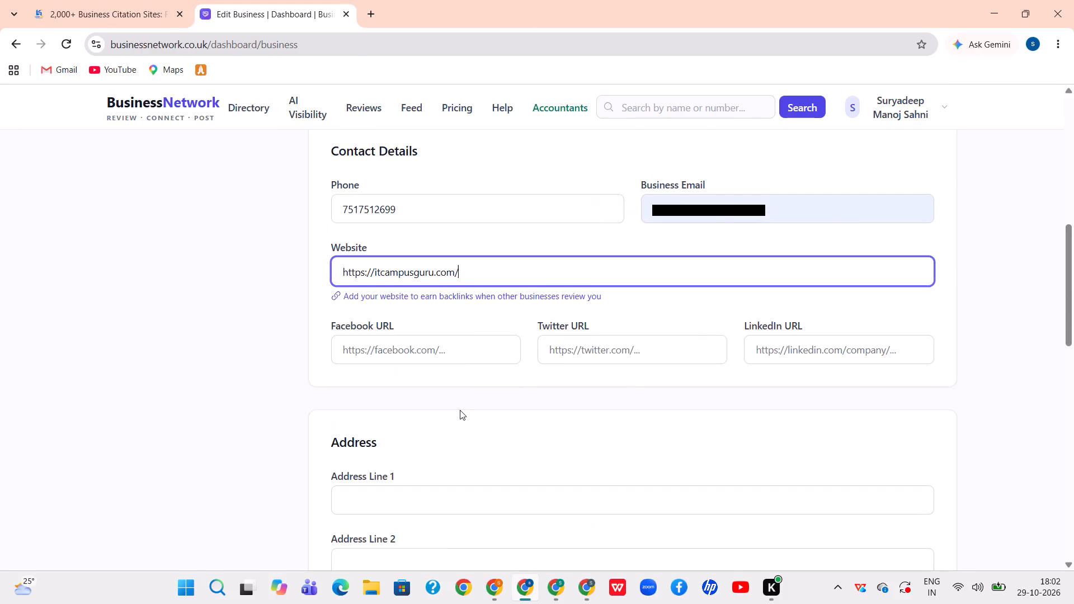
scroll(619, 342, "down", 2)
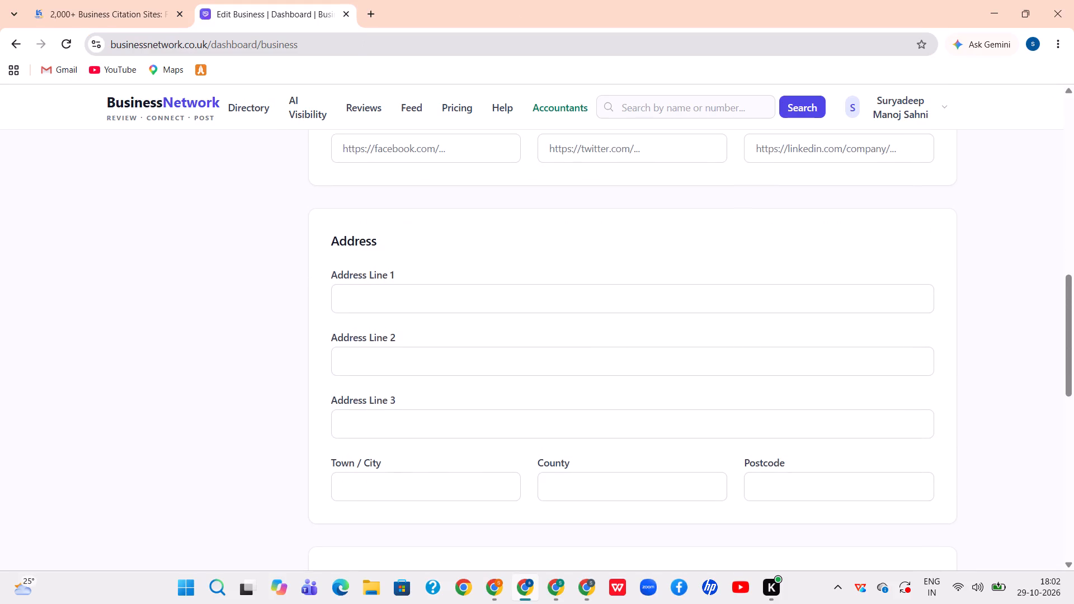
left_click(464, 296)
left_click(506, 600)
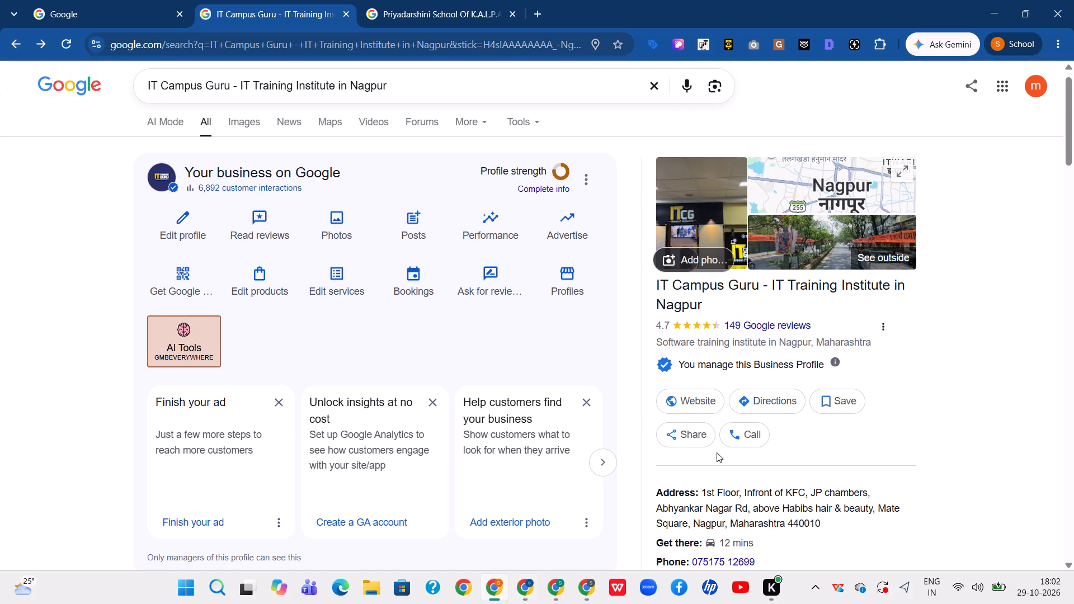
left_click_drag(701, 491, 850, 521)
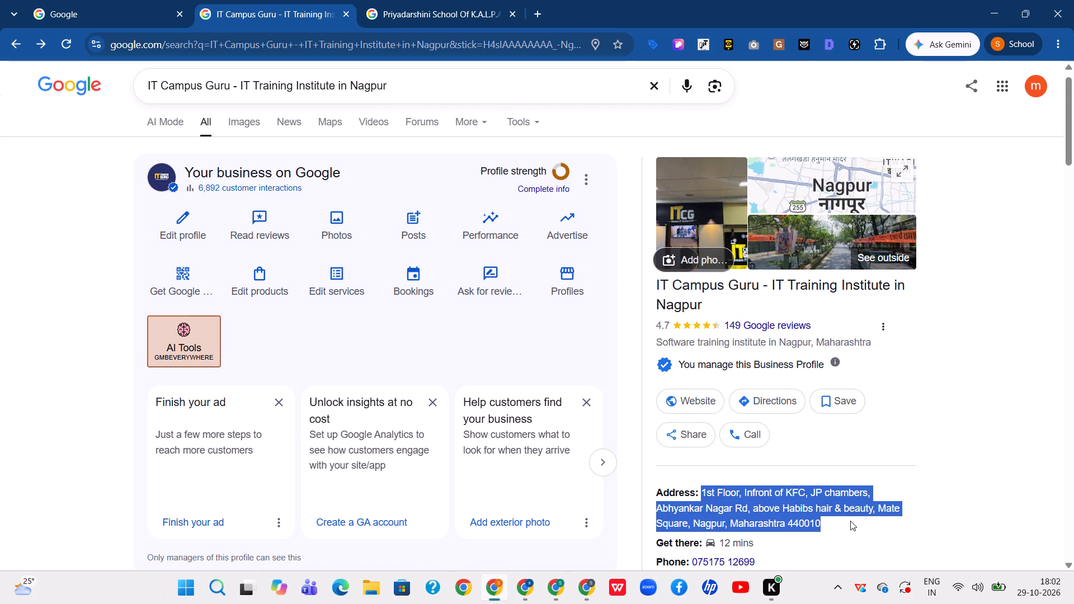
key("ctrl+c")
left_click(850, 521)
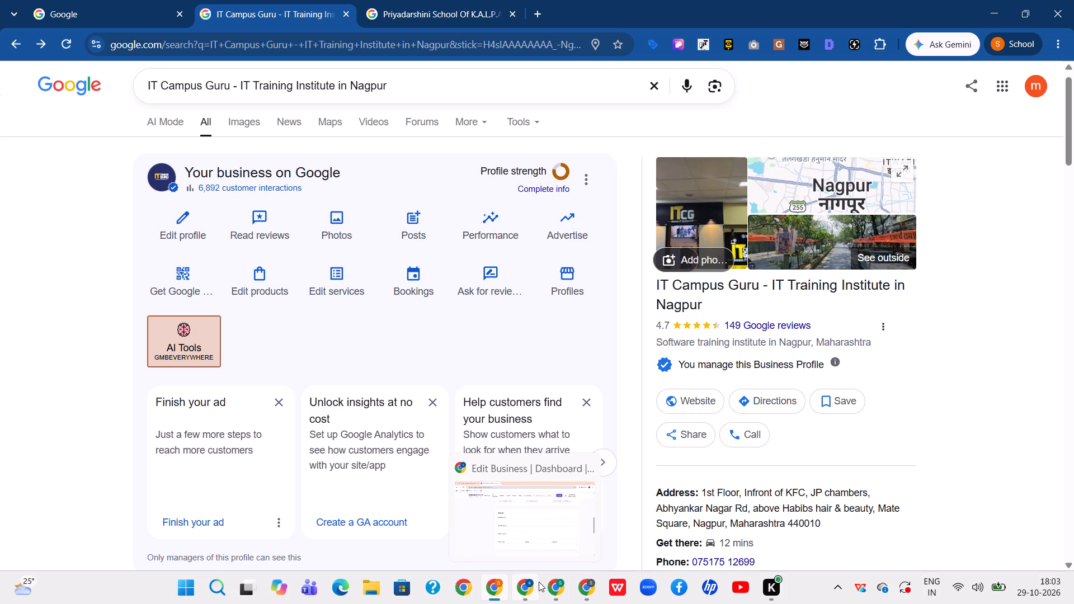
left_click(539, 582)
key("ctrl+v")
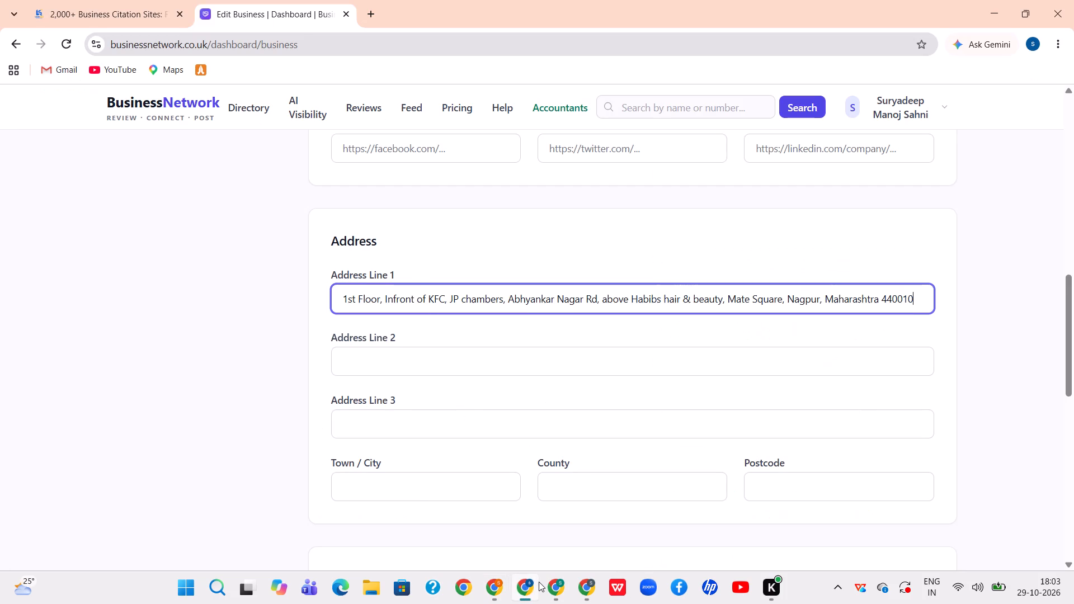
left_click(614, 303)
left_click_drag(614, 303, 984, 309)
key("ctrl+c")
key("BackSpace")
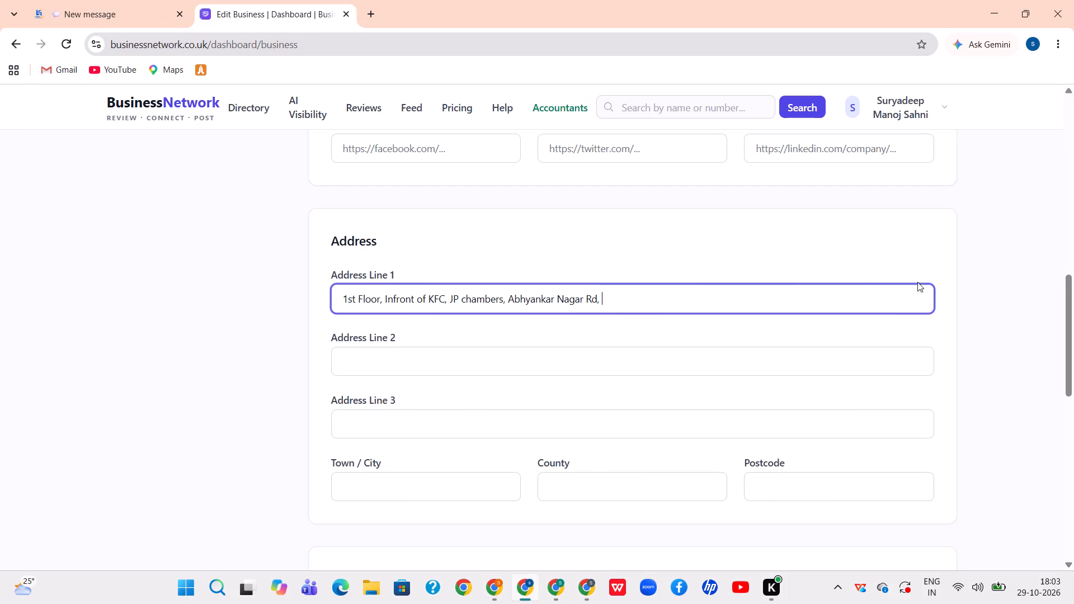
left_click(474, 351)
key("ctrl+v")
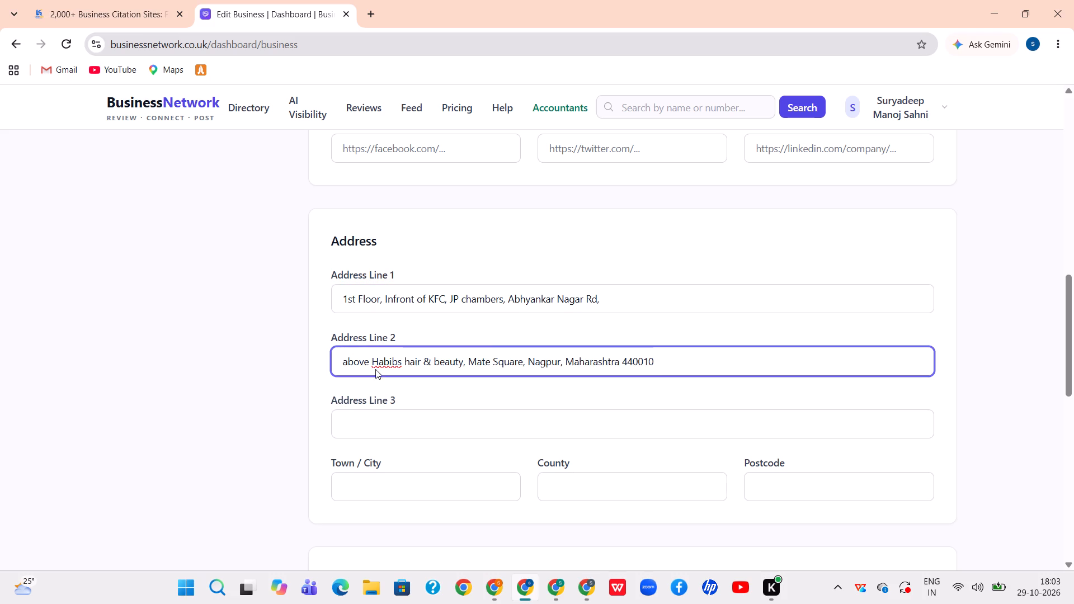
left_click(549, 361)
left_click_drag(549, 361, 780, 348)
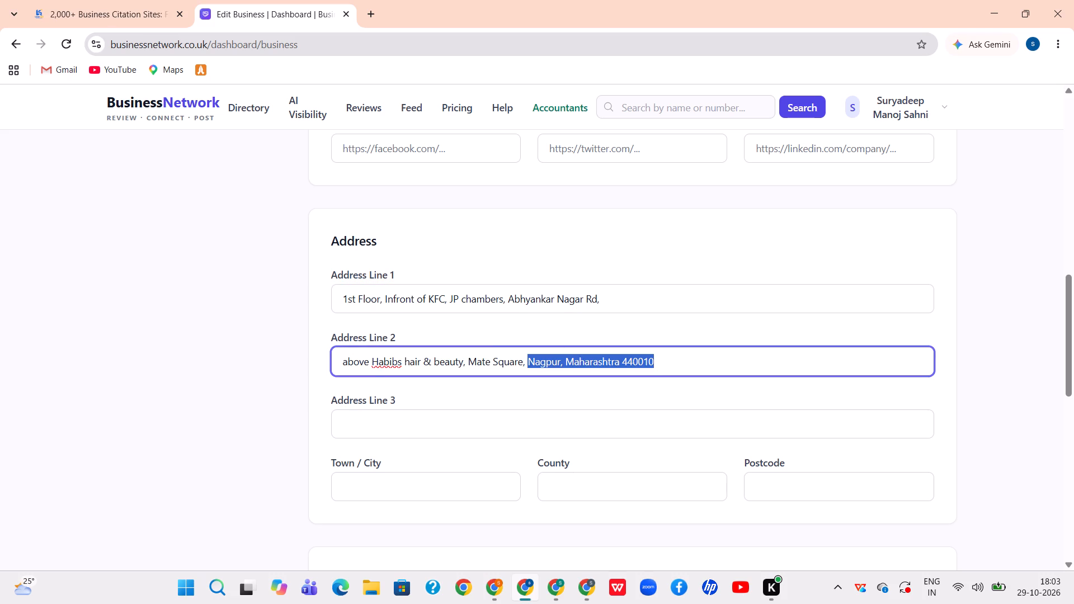
key("ctrl+c")
key("BackSpace")
left_click(449, 426)
key("ctrl+v")
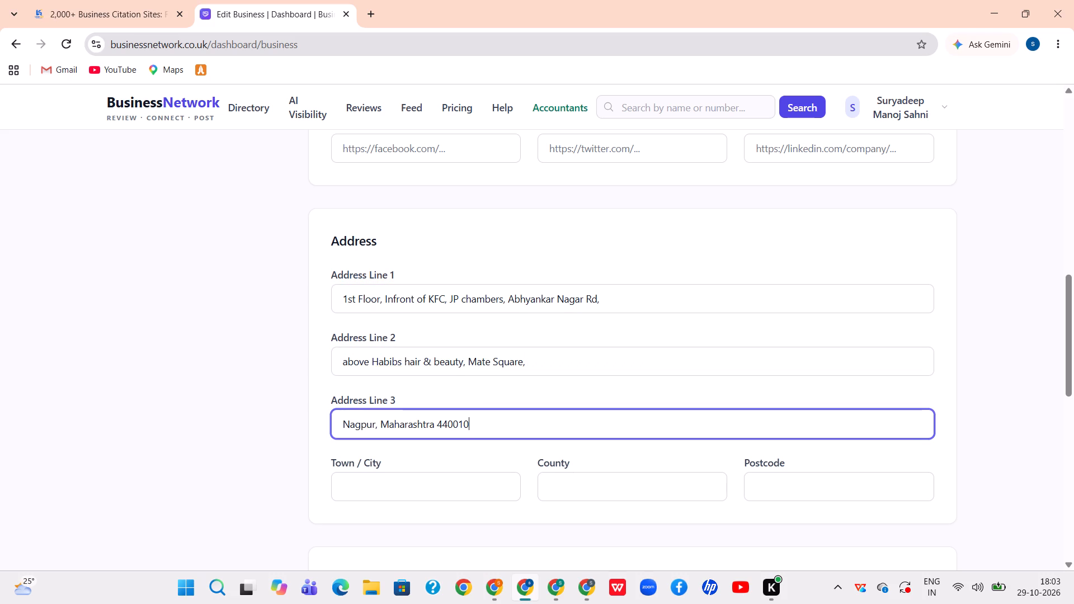
Enter Nagpur as the Town / City, India as the County and 440010 as the Postcode.
left_click(358, 486)
type("Nagpur")
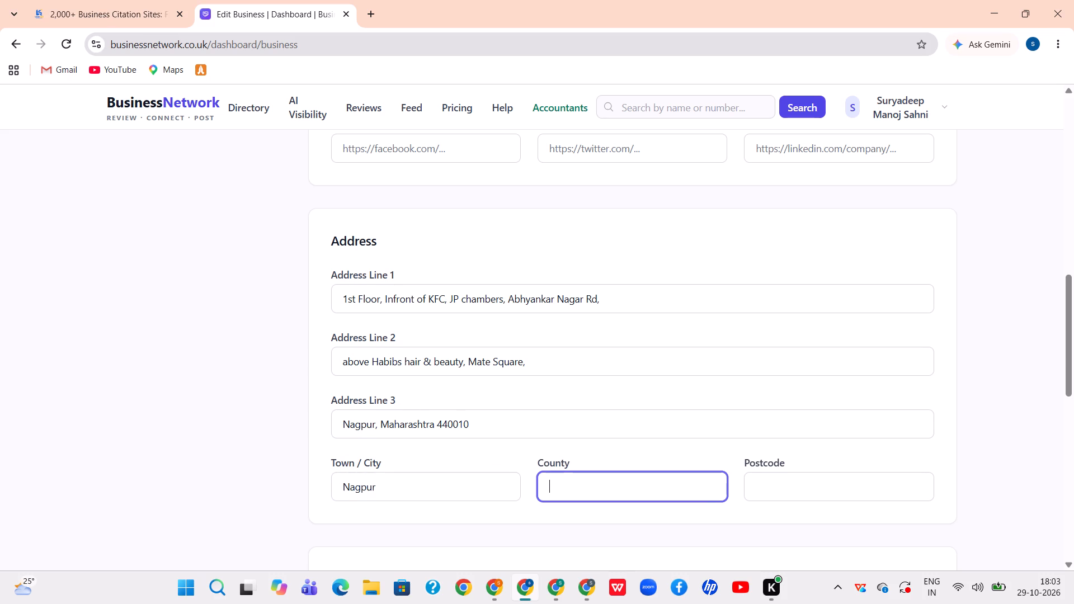
left_click(578, 481)
type("India")
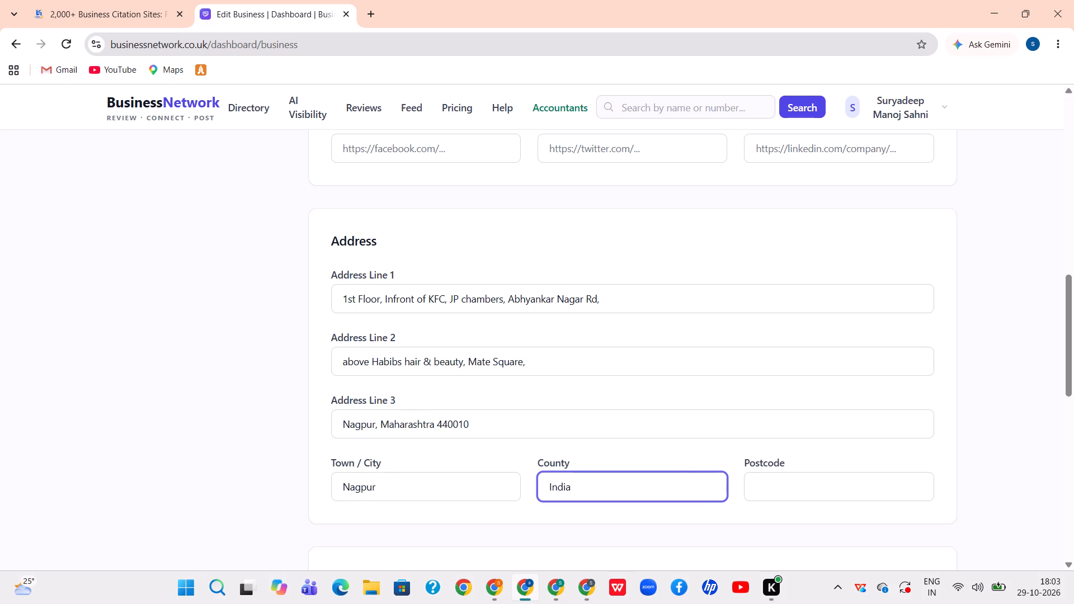
left_click(778, 476)
key("4")
type("40010")
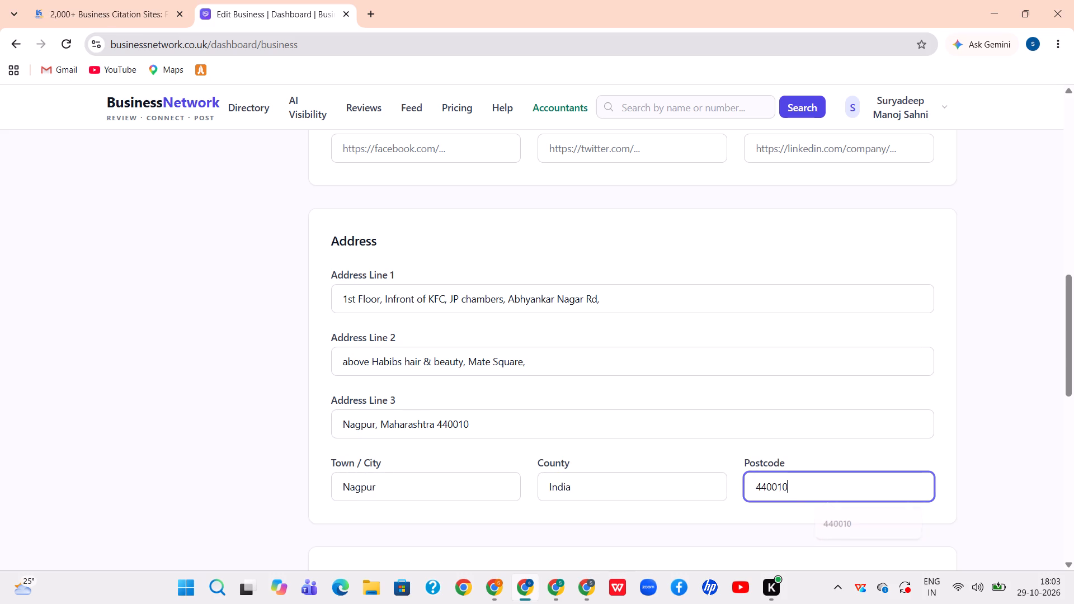
Choose images.jpg from Downloads as the Business Logo.
scroll(778, 476, "down", 2)
scroll(414, 354, "down", 1)
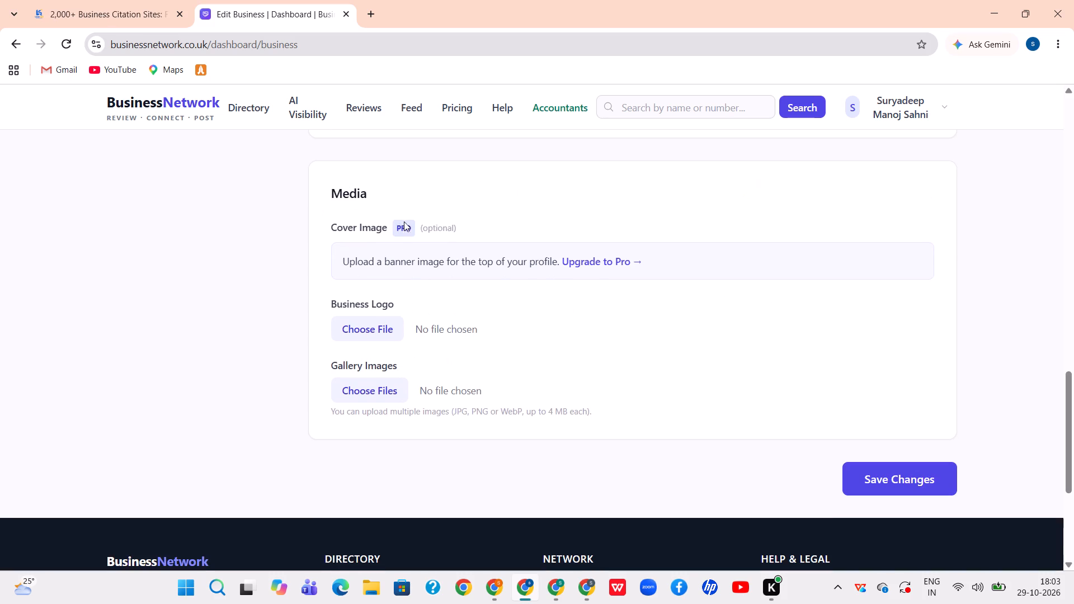
left_click(377, 324)
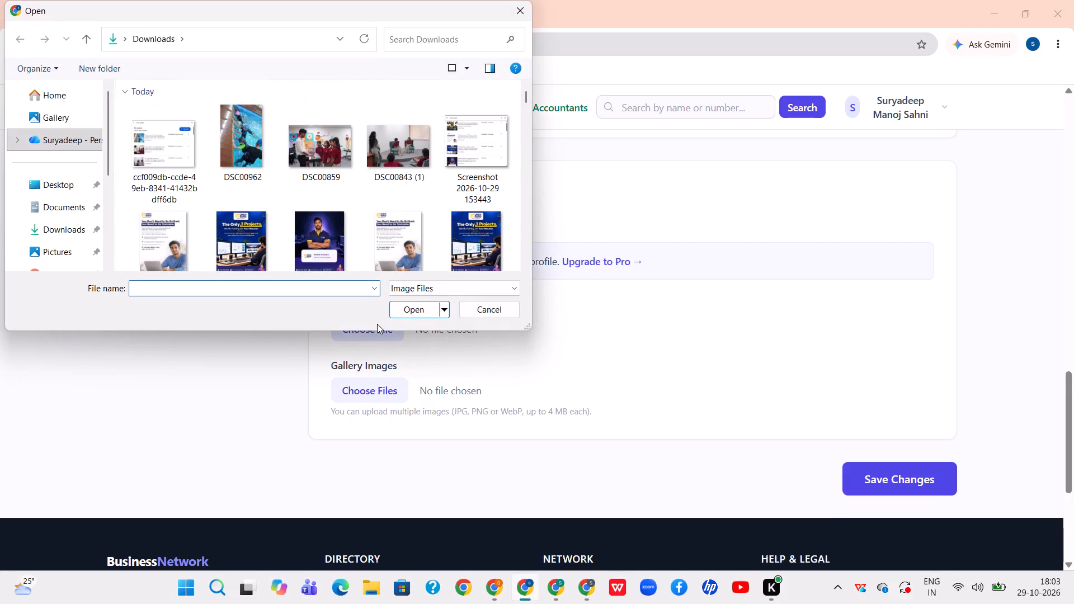
type("ima")
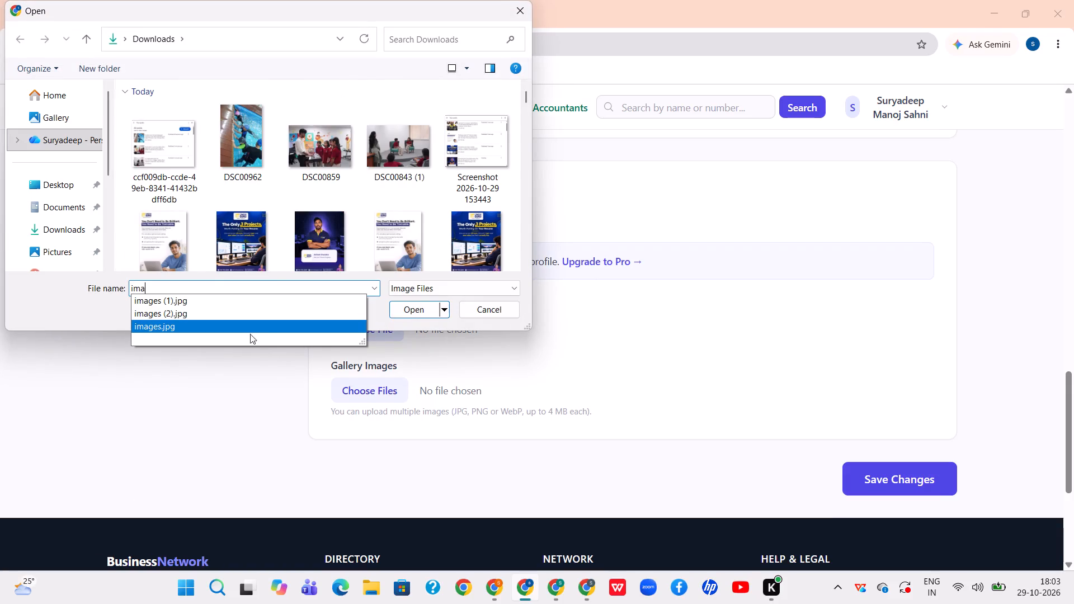
left_click(247, 325)
key("Return")
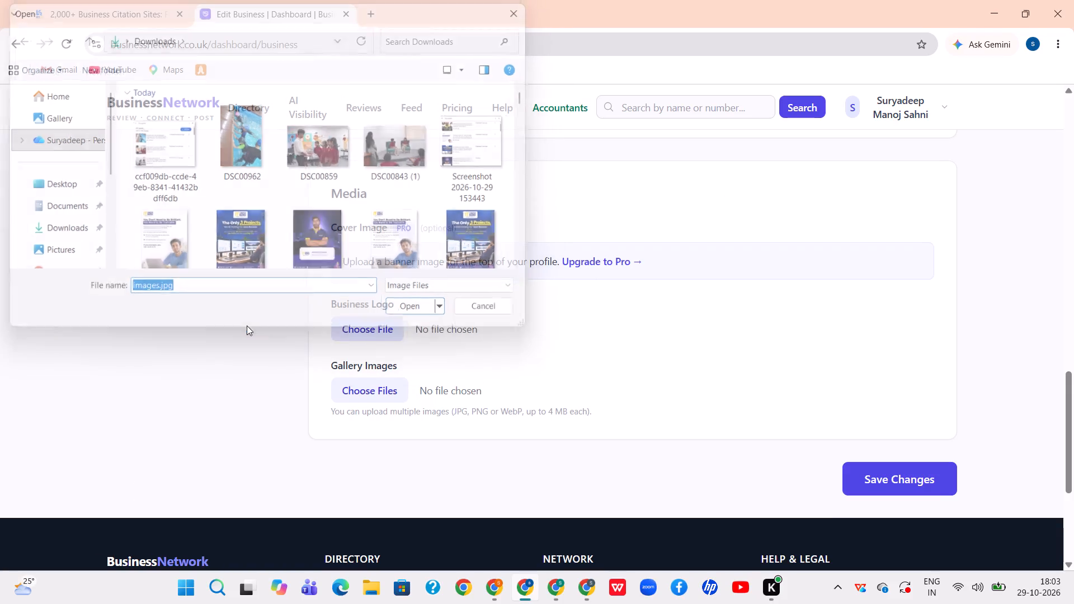
scroll(247, 325, "up", 8)
scroll(247, 325, "down", 1)
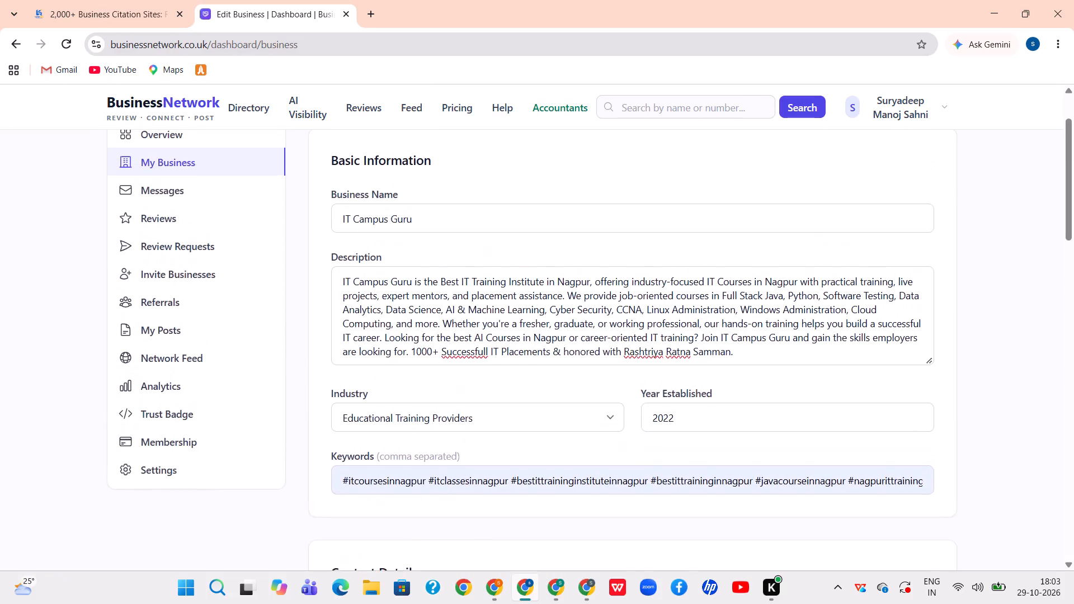
scroll(247, 325, "down", 1)
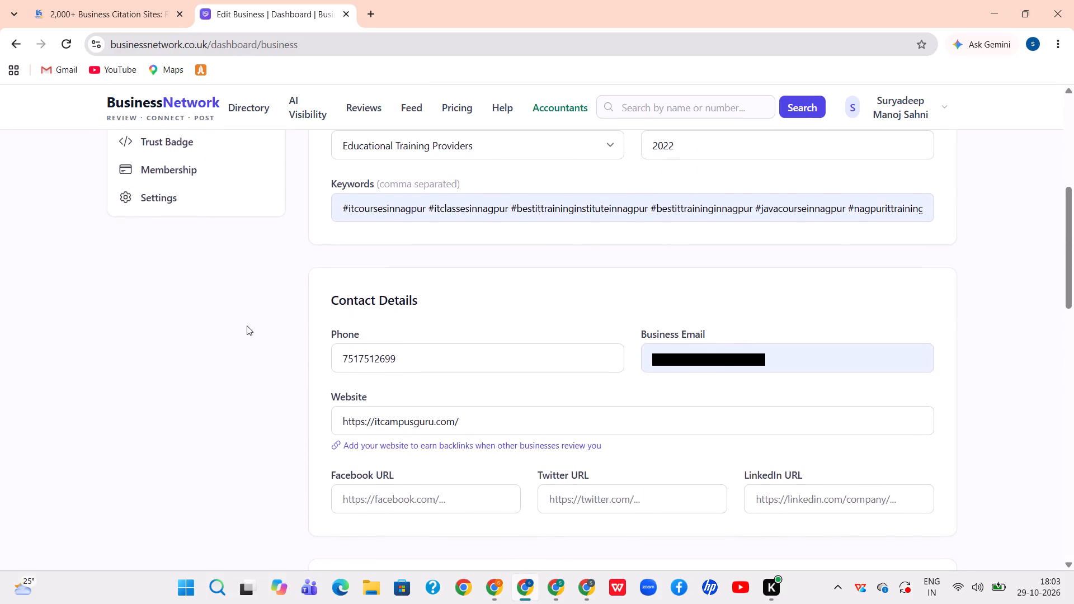
scroll(247, 325, "down", 1)
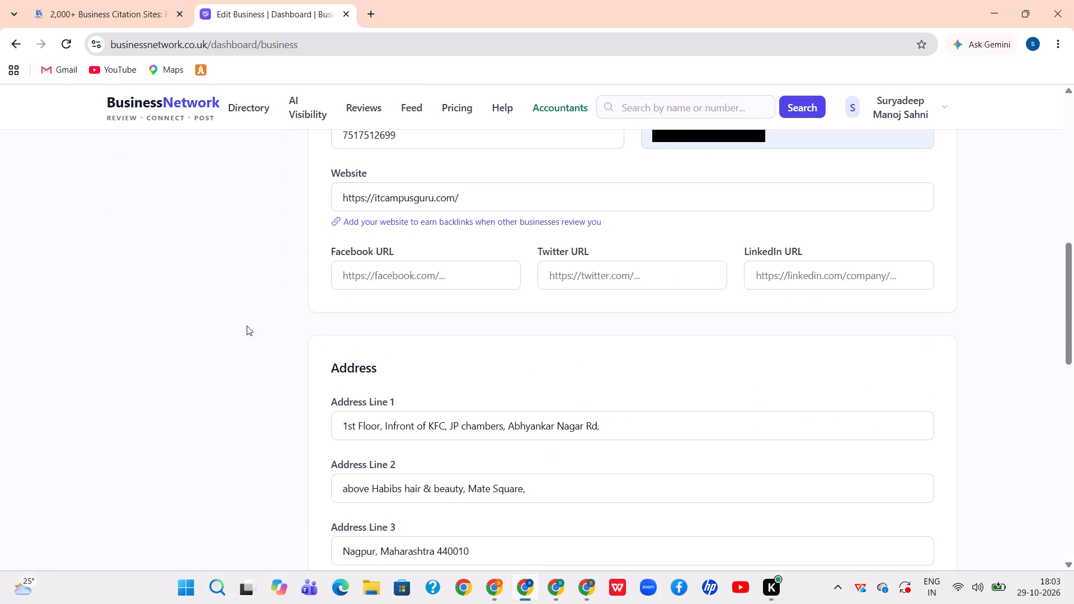
scroll(247, 325, "down", 1)
triple_click(421, 196)
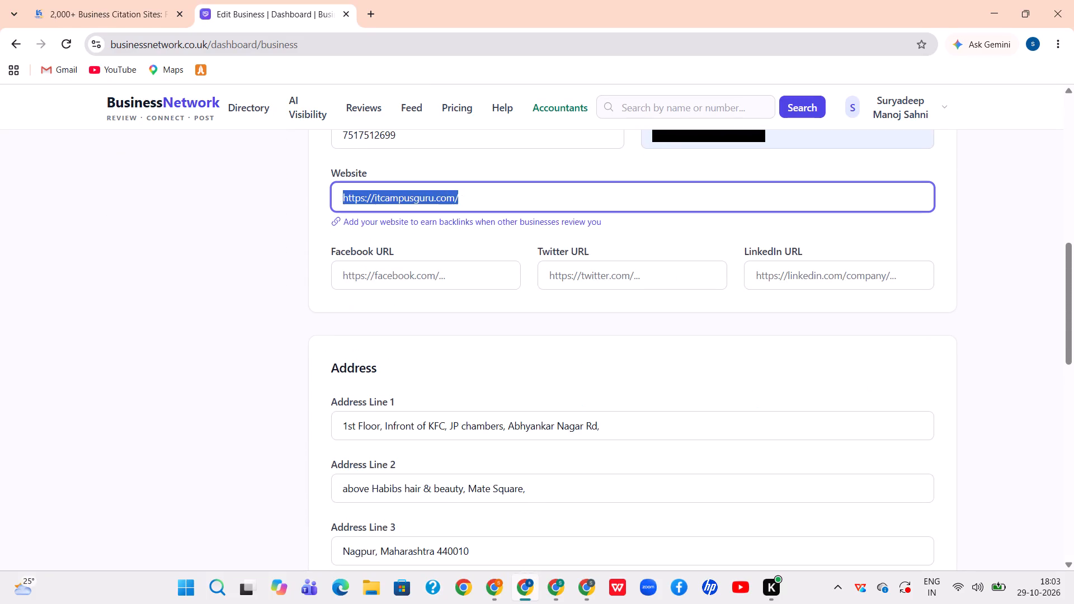
double_click(421, 196)
key("BackSpace")
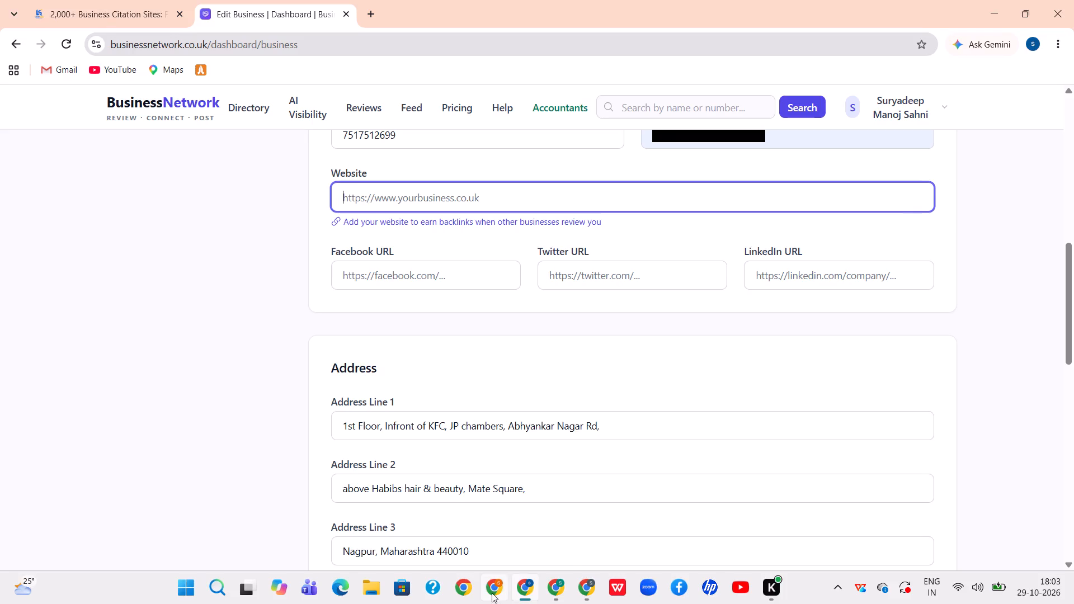
left_click(492, 593)
left_click(663, 434)
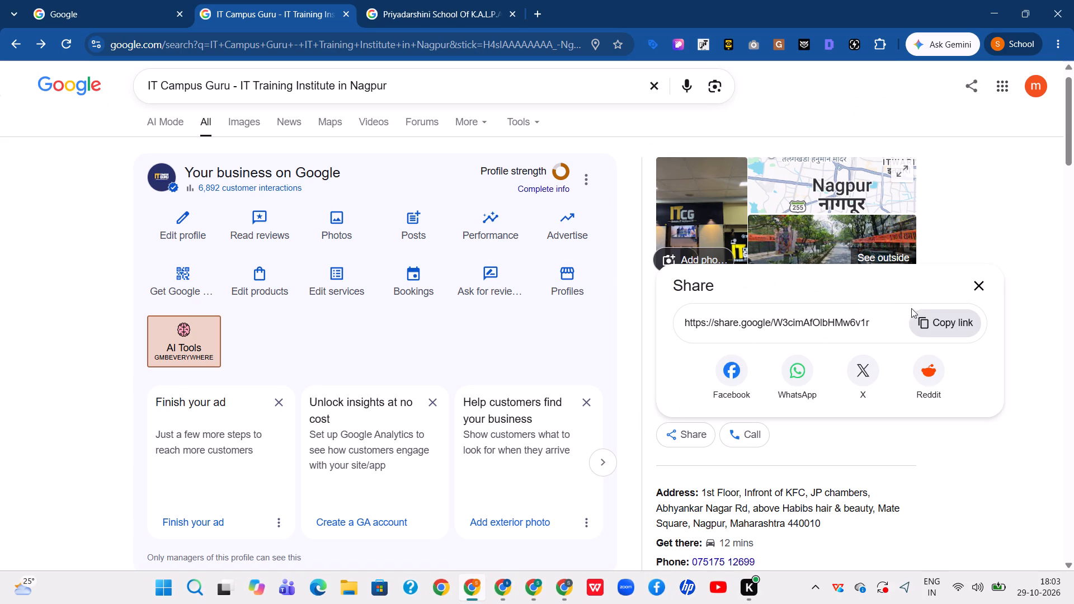
left_click(935, 313)
left_click(408, 339)
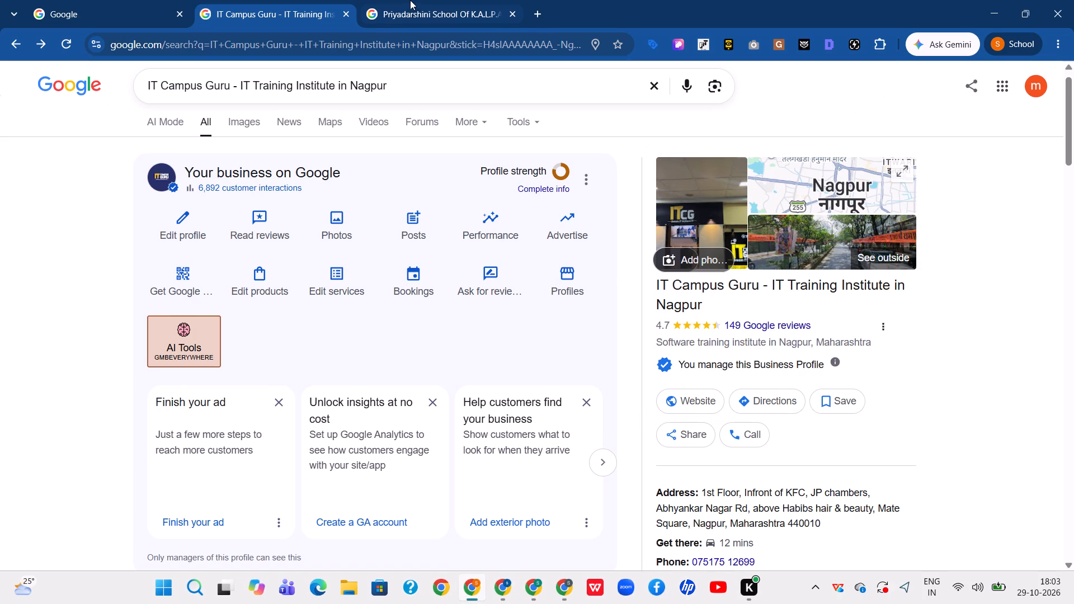
left_click(410, 1)
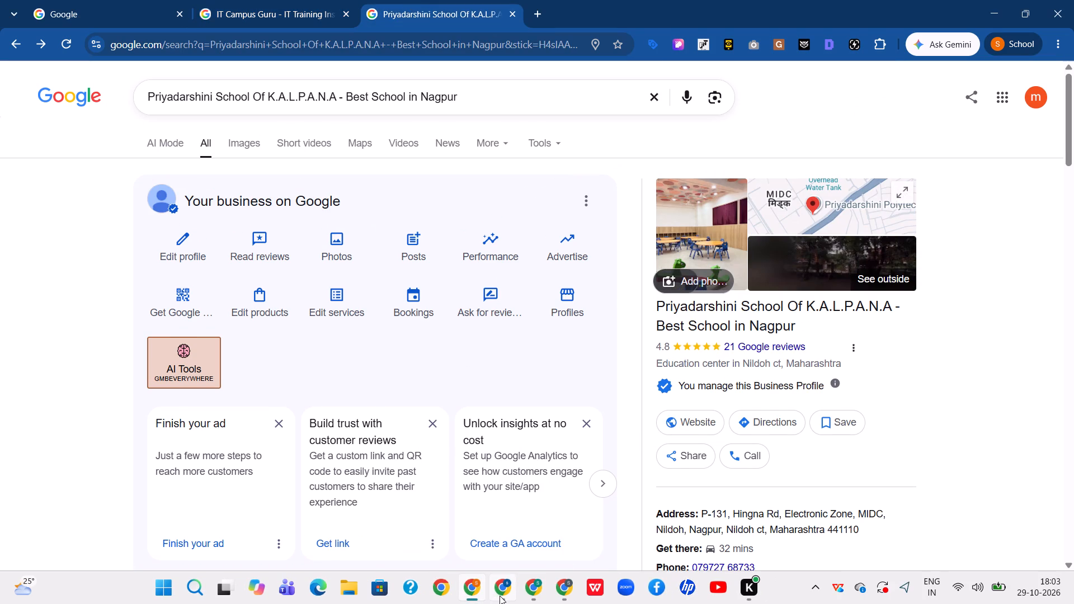
left_click(500, 596)
key("ctrl+v")
Try to save the business profile changes, declining the browser's offer to store the address.
key("Page_Down")
key("Page_Down")
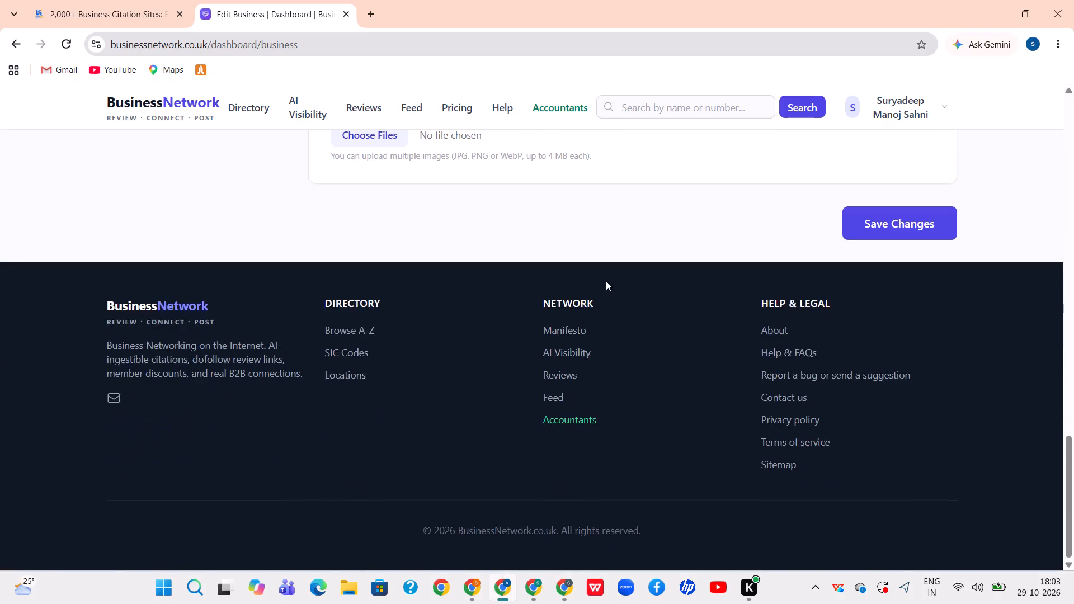
scroll(647, 277, "up", 2)
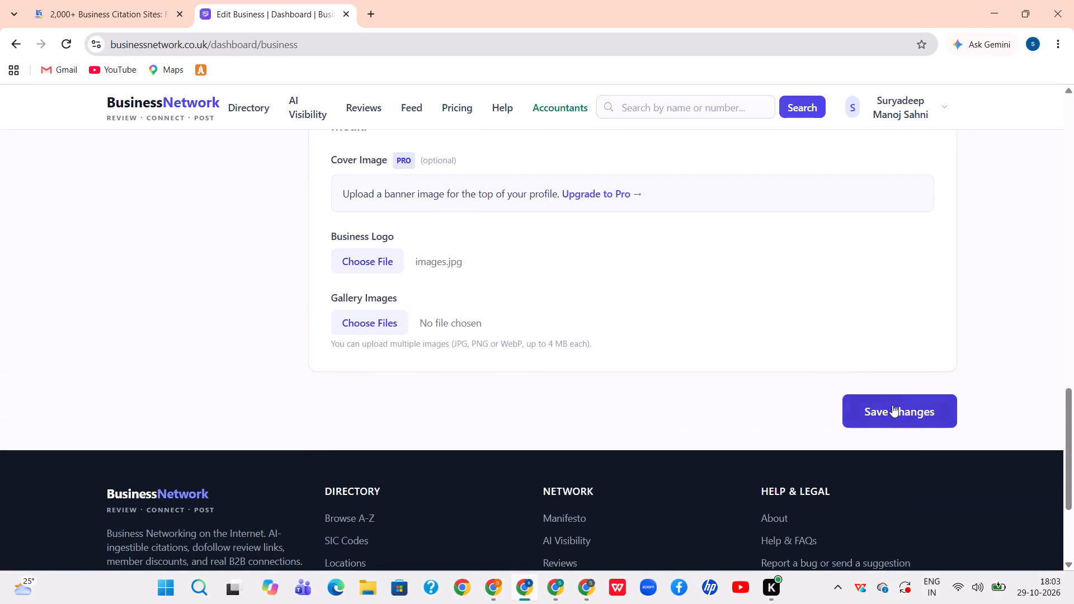
left_click(892, 405)
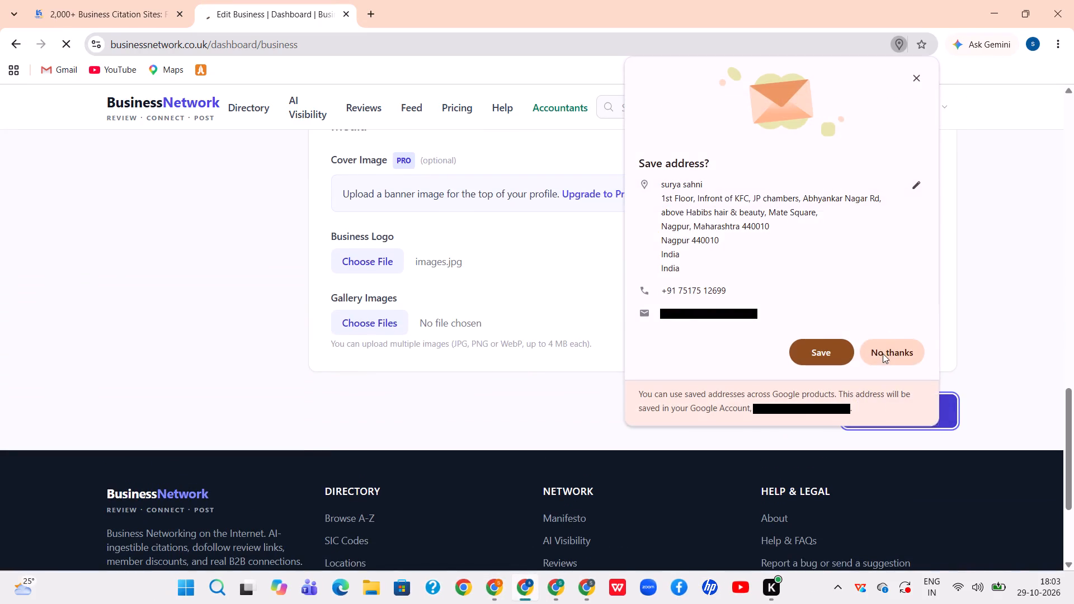
left_click(882, 354)
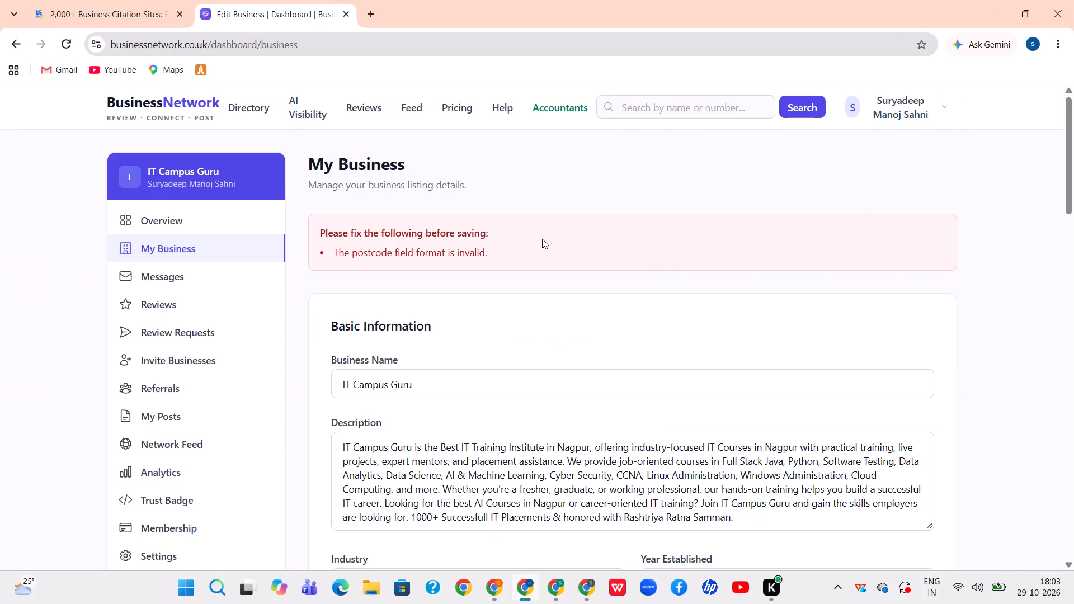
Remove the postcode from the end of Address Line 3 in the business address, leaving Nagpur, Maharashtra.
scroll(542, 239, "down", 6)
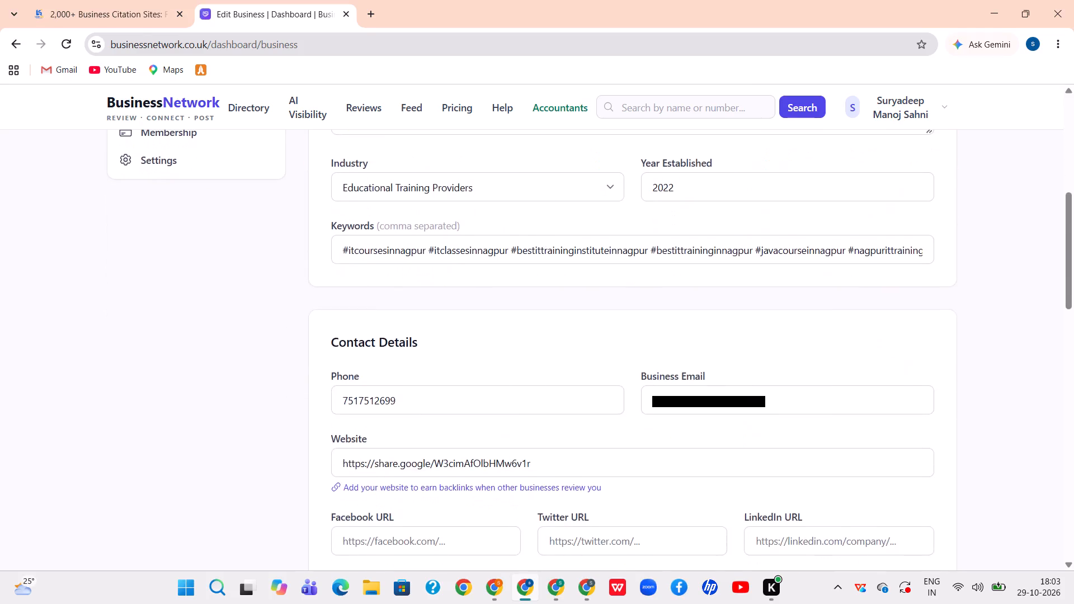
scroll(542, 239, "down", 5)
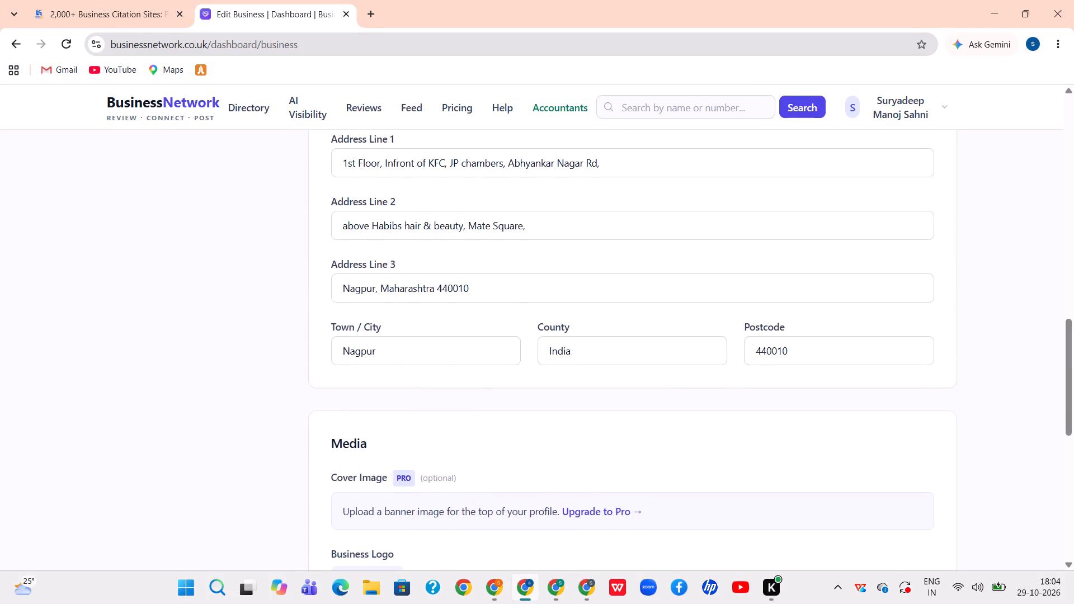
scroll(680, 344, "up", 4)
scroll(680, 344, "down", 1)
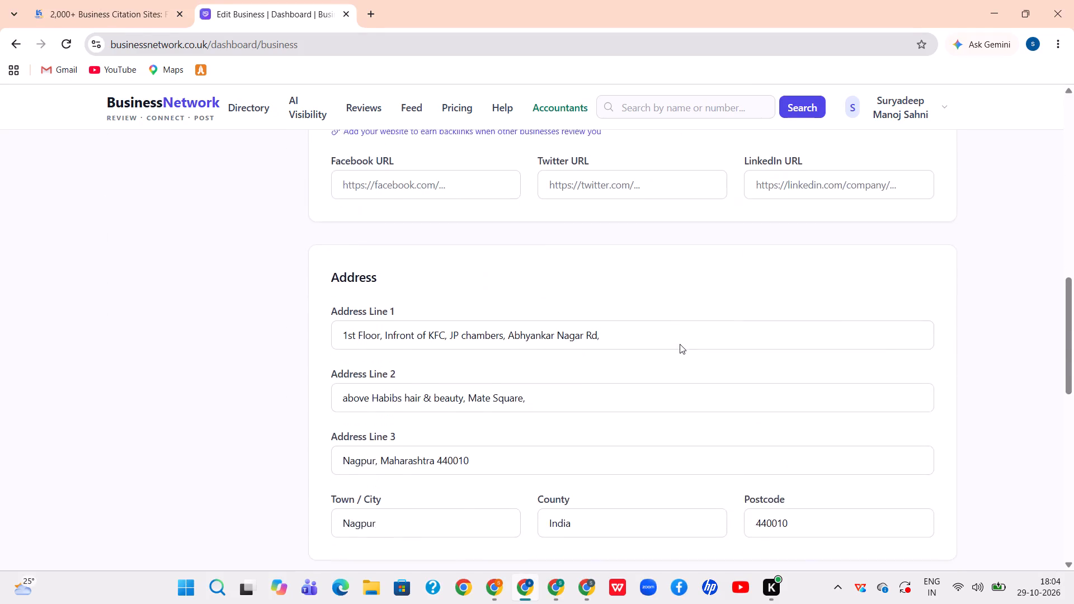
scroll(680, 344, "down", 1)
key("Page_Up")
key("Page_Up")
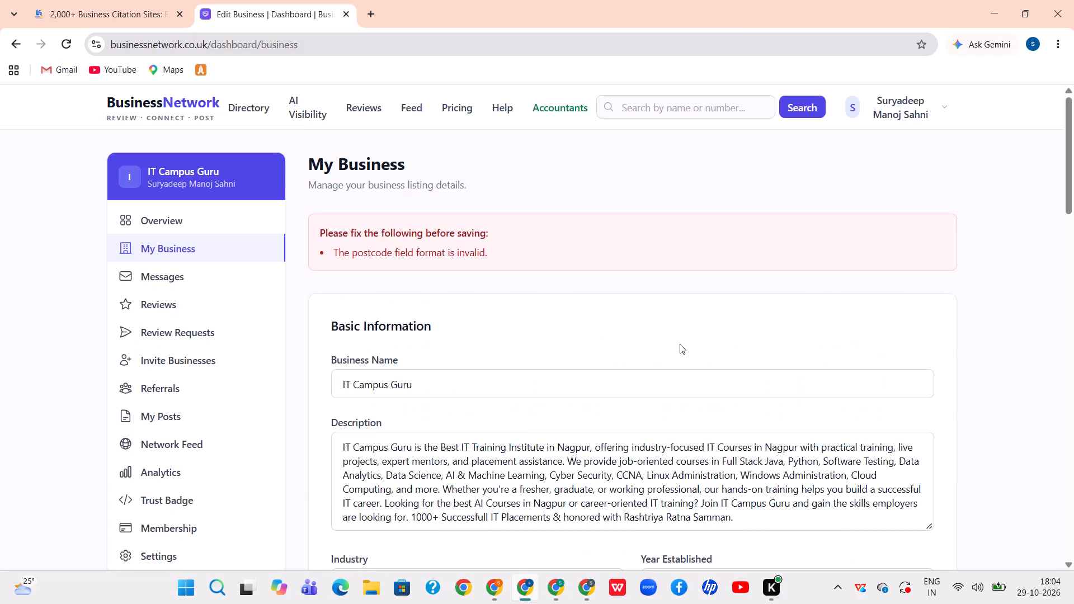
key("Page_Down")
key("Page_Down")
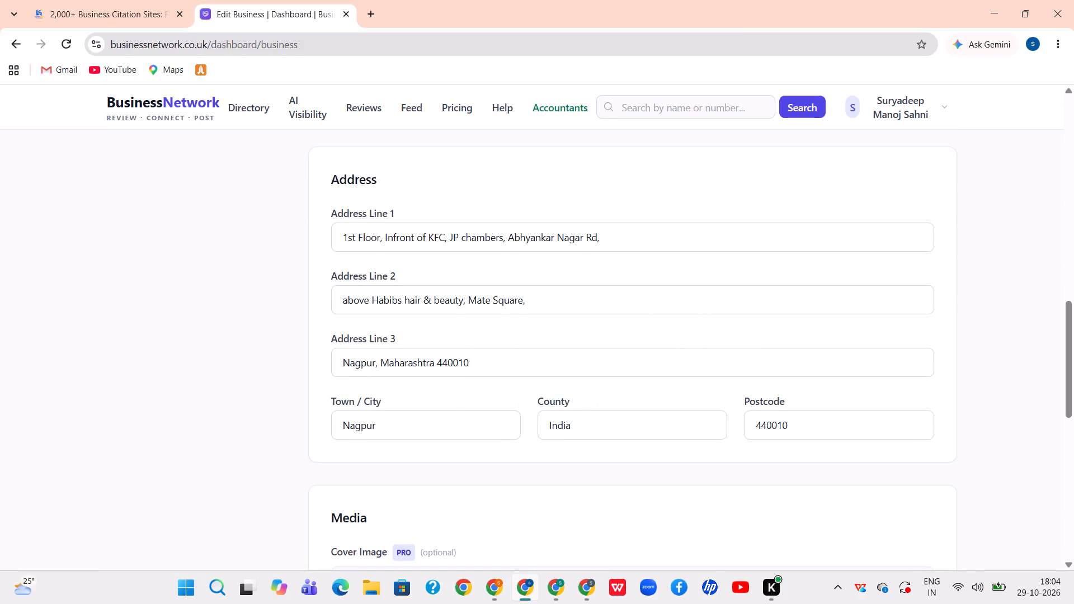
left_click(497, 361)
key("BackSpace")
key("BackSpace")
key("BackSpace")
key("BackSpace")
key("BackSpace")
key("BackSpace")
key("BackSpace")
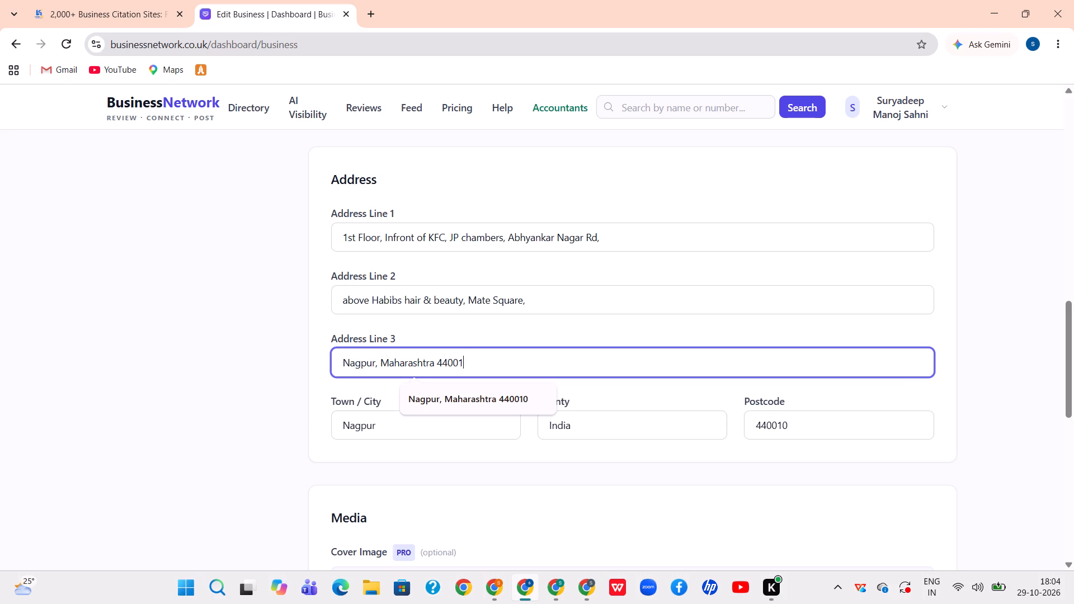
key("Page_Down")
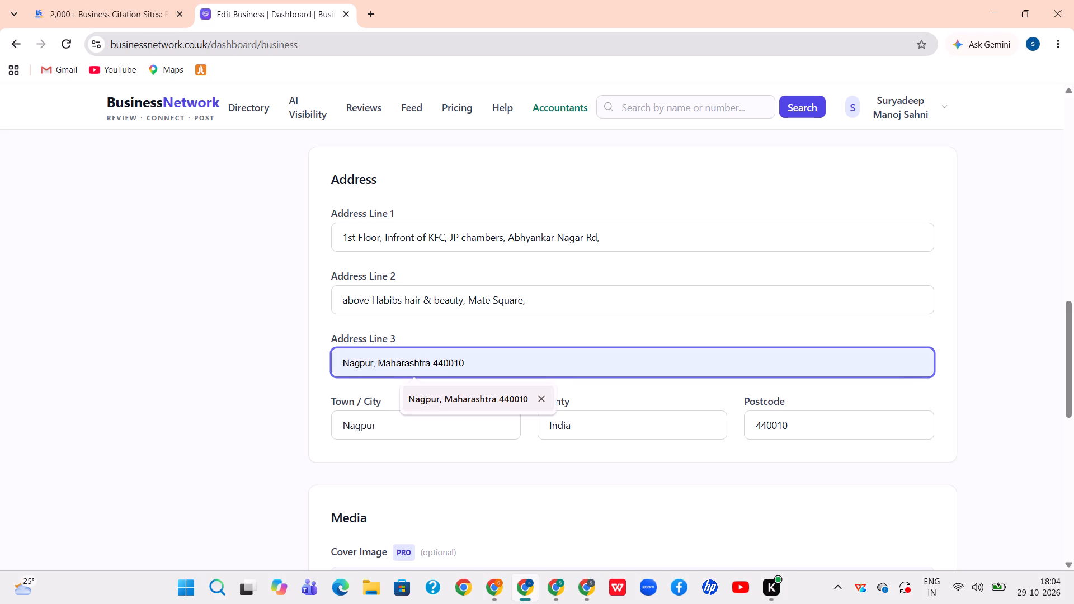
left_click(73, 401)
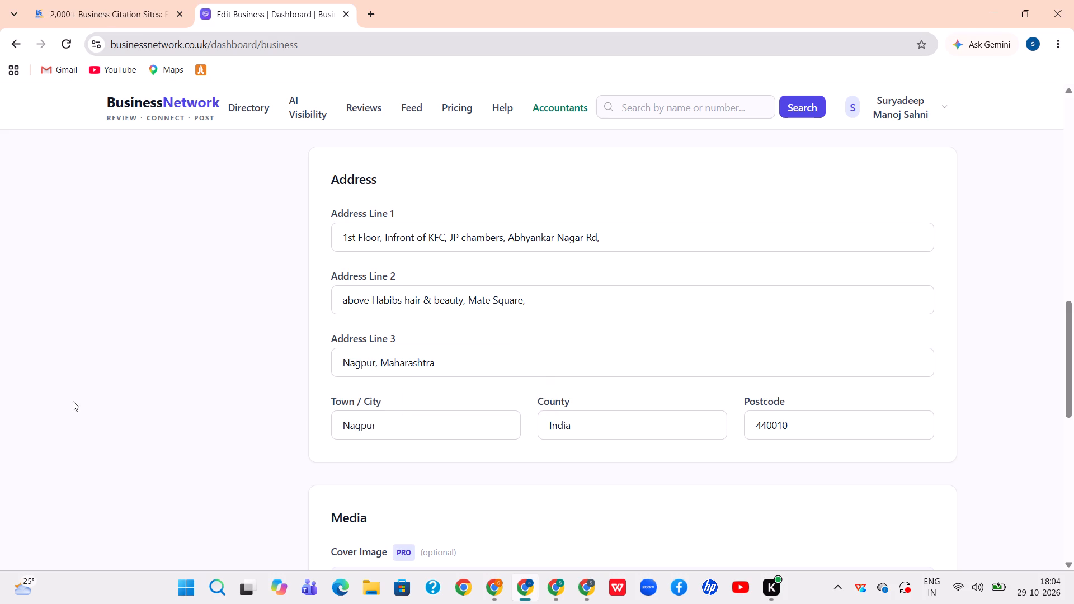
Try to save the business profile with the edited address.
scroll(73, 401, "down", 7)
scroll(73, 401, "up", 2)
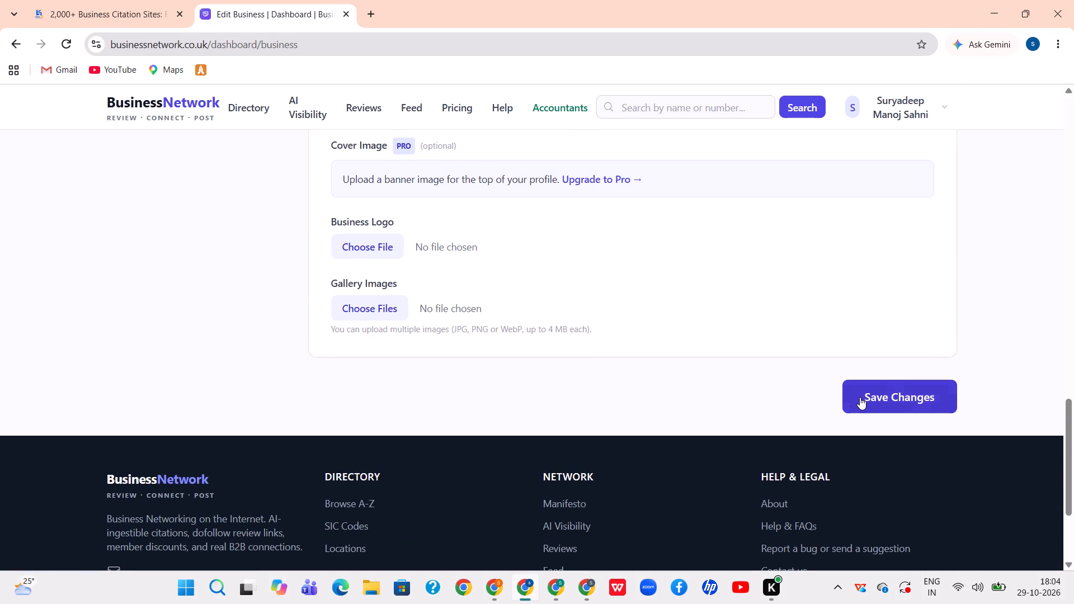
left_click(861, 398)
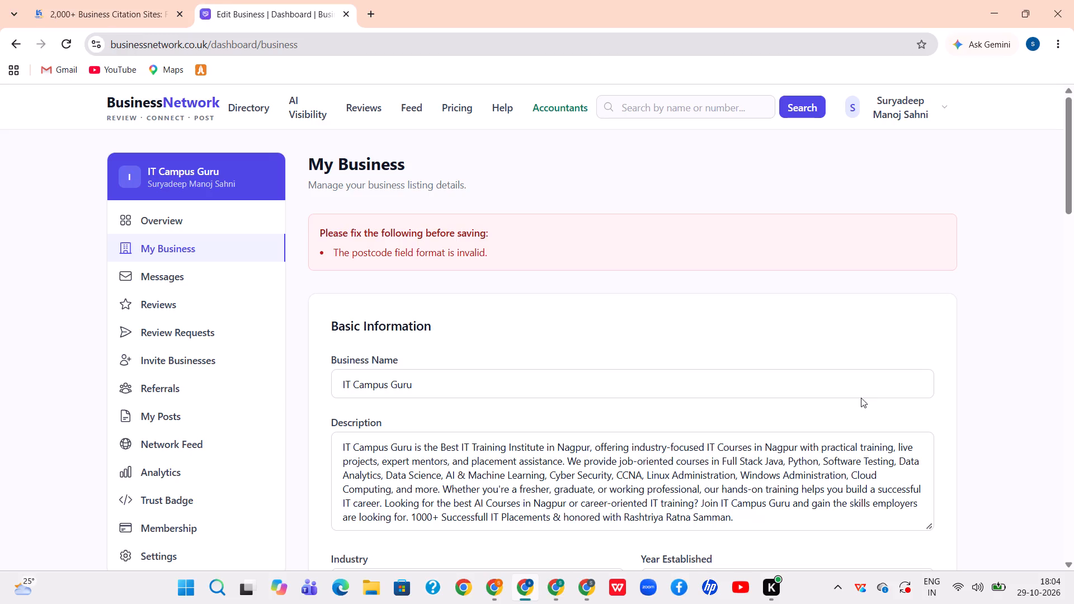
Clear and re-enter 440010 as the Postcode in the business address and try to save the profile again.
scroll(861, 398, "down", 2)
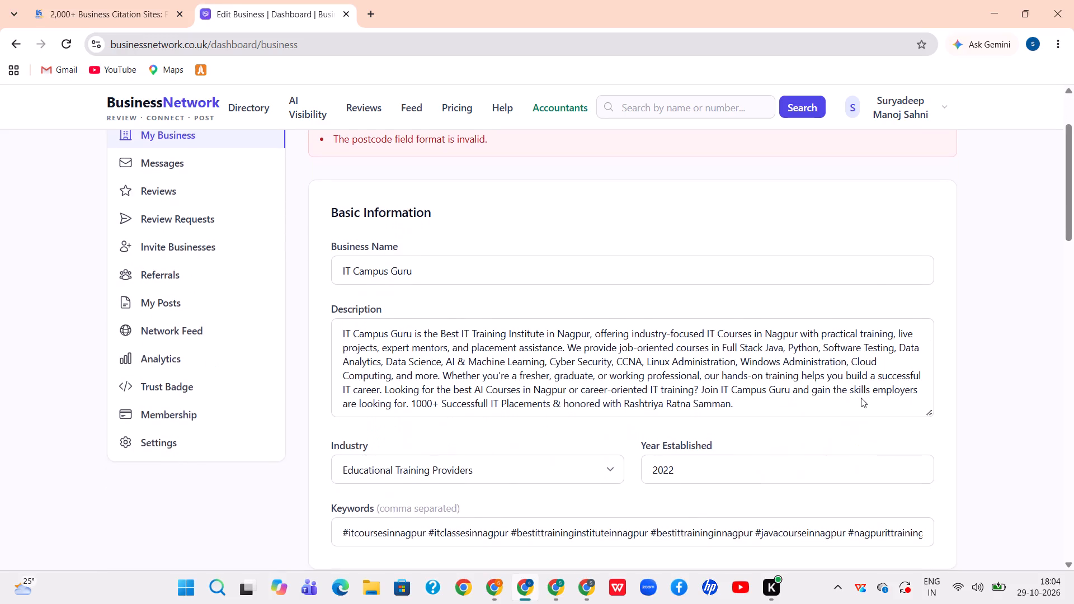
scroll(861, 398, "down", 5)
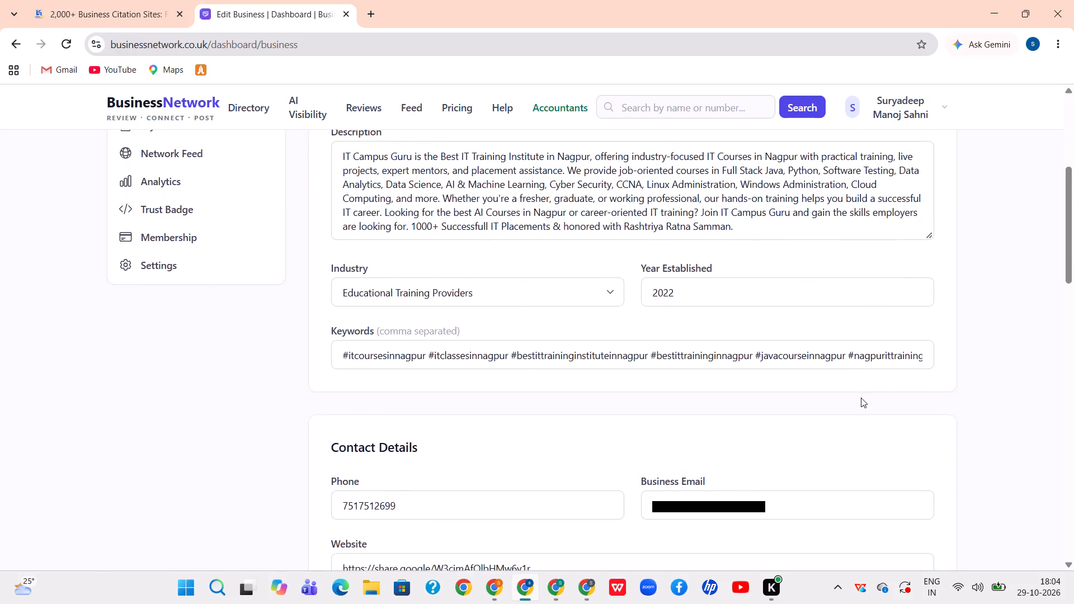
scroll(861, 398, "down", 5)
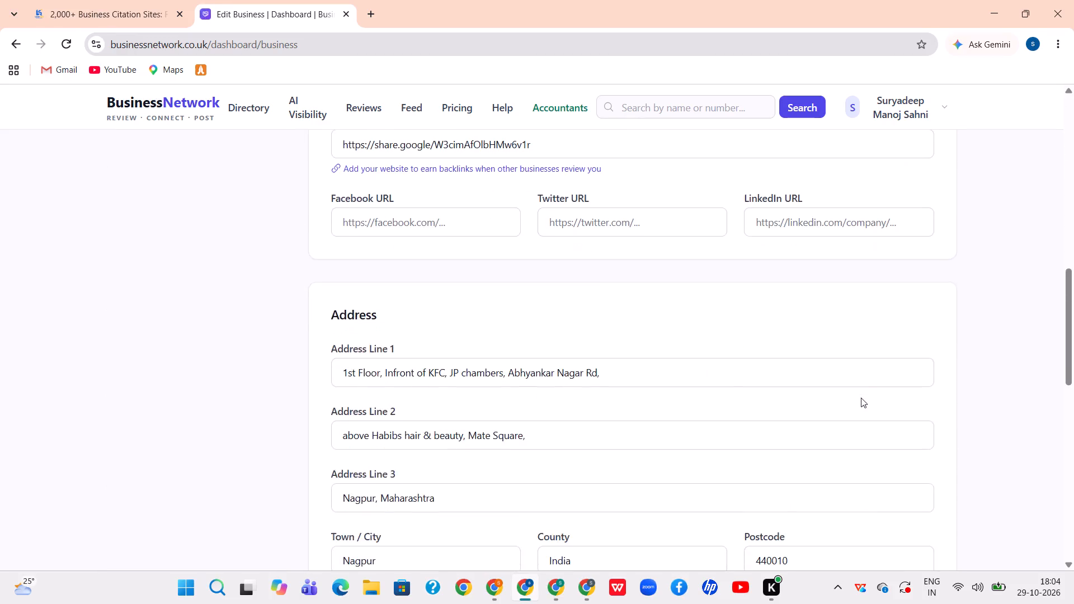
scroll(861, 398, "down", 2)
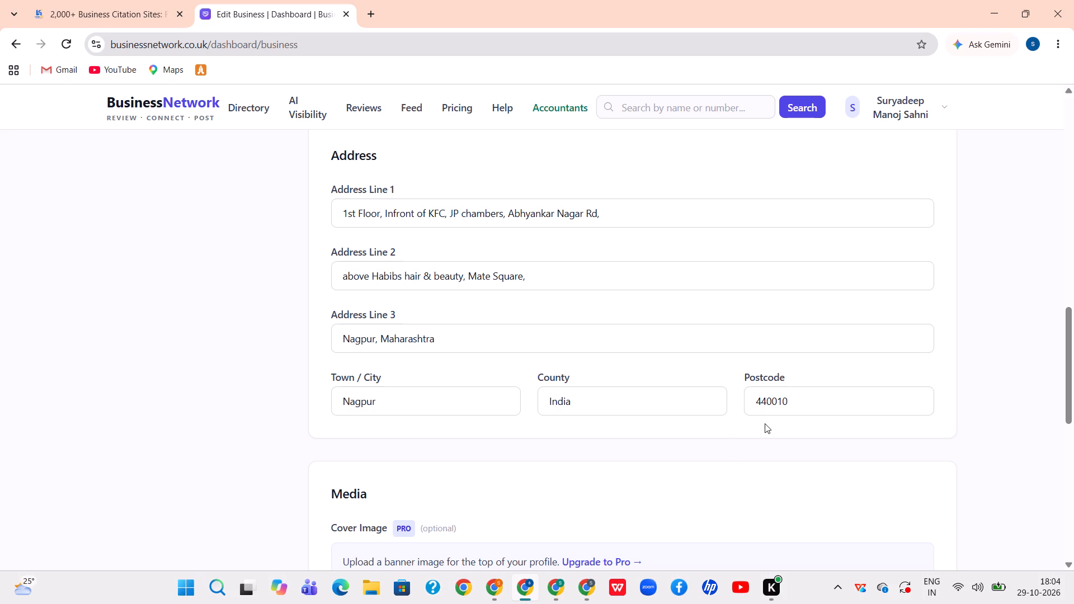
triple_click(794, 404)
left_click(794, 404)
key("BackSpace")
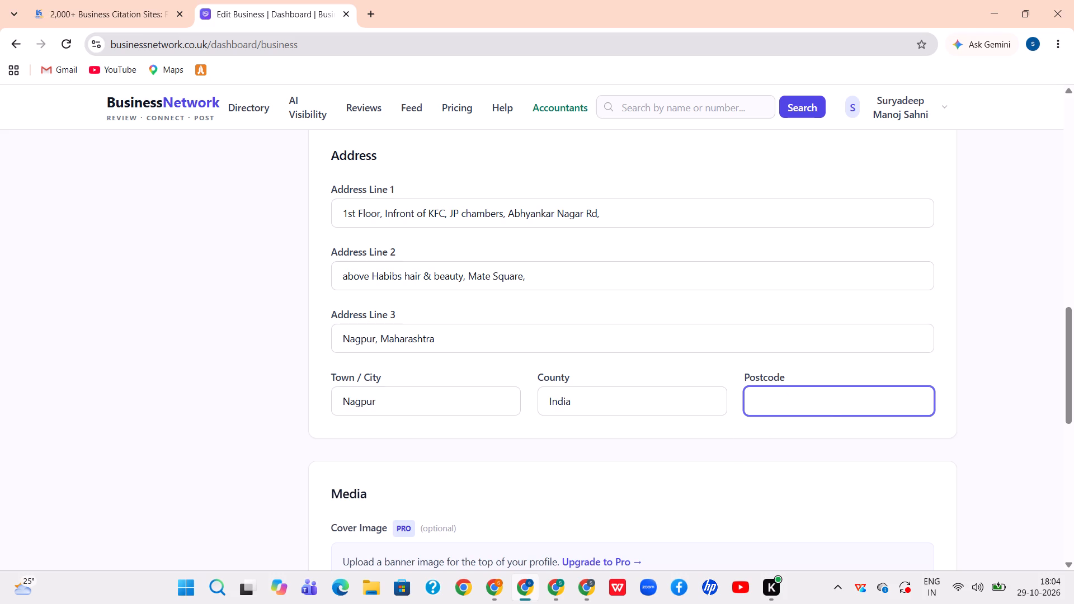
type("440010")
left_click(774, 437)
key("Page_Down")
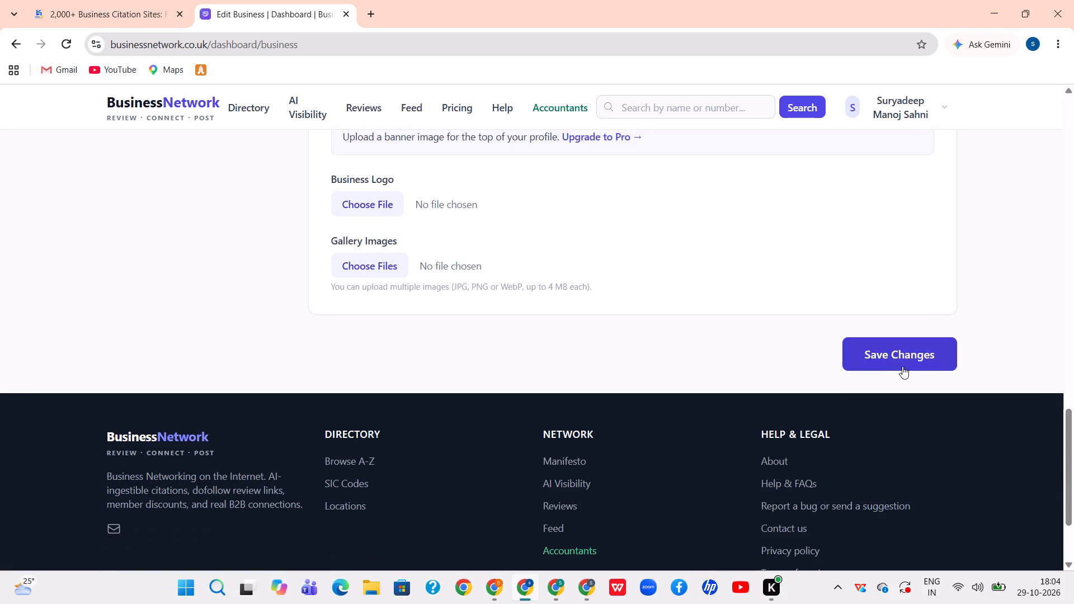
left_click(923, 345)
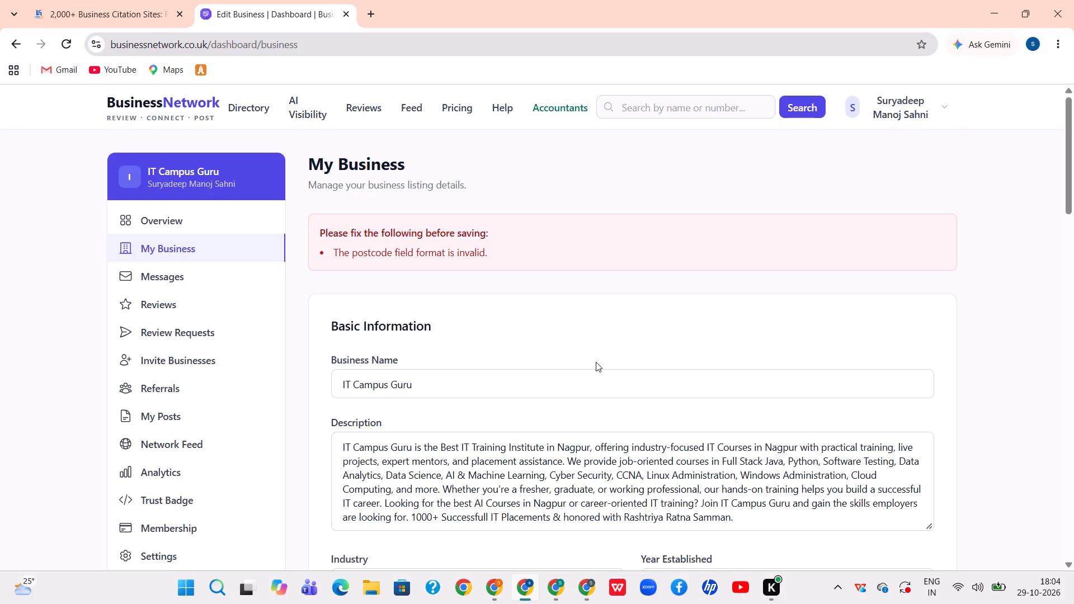
Check the rest of the business form, close the BusinessNetwork page and return to the citation site list.
key("Page_Down")
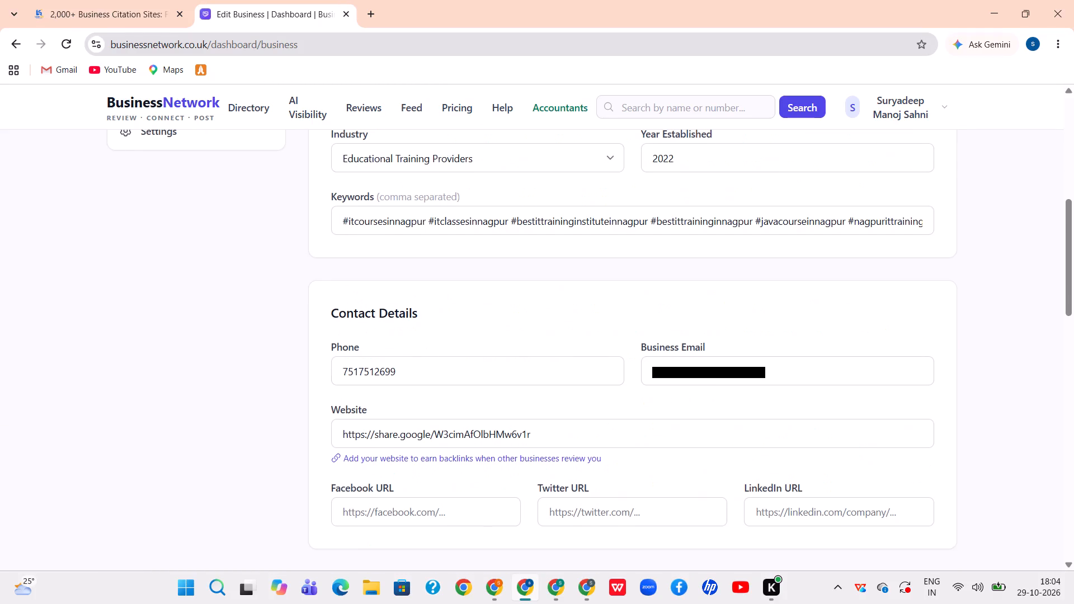
key("Page_Down")
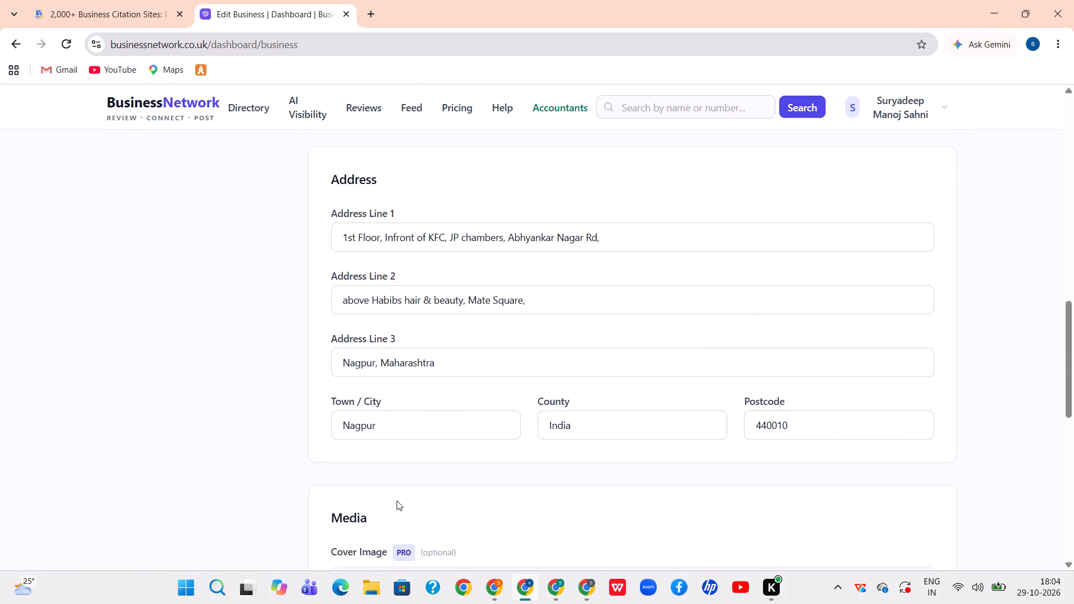
key("Page_Down")
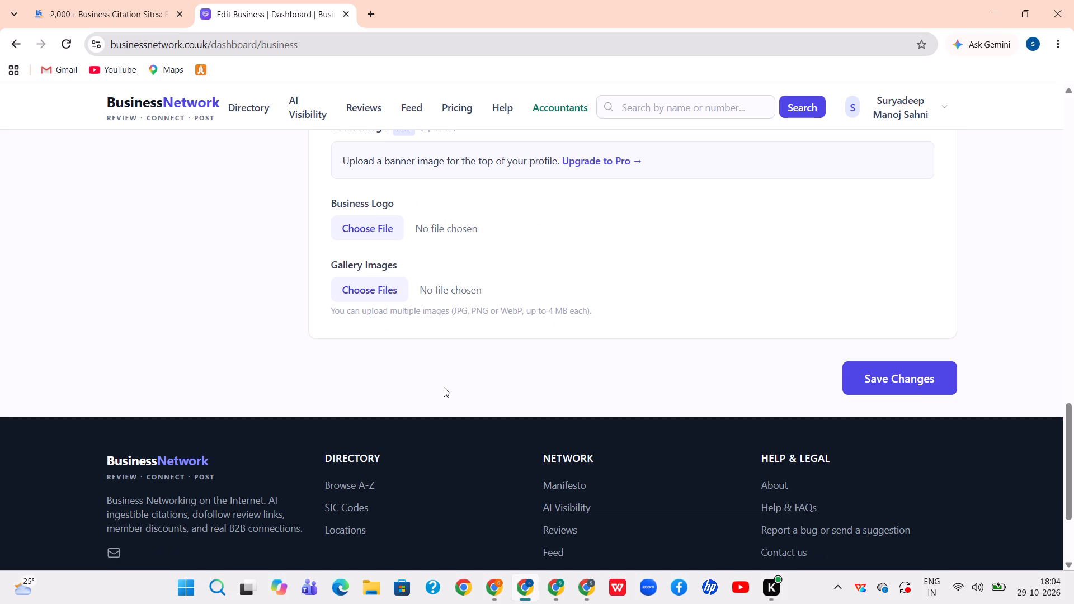
left_click(346, 13)
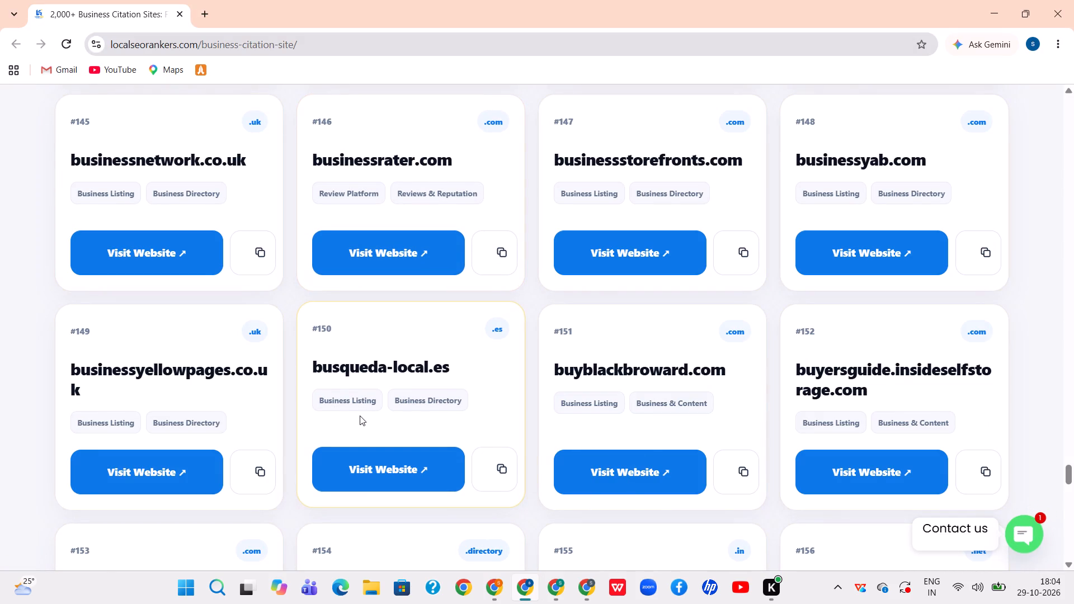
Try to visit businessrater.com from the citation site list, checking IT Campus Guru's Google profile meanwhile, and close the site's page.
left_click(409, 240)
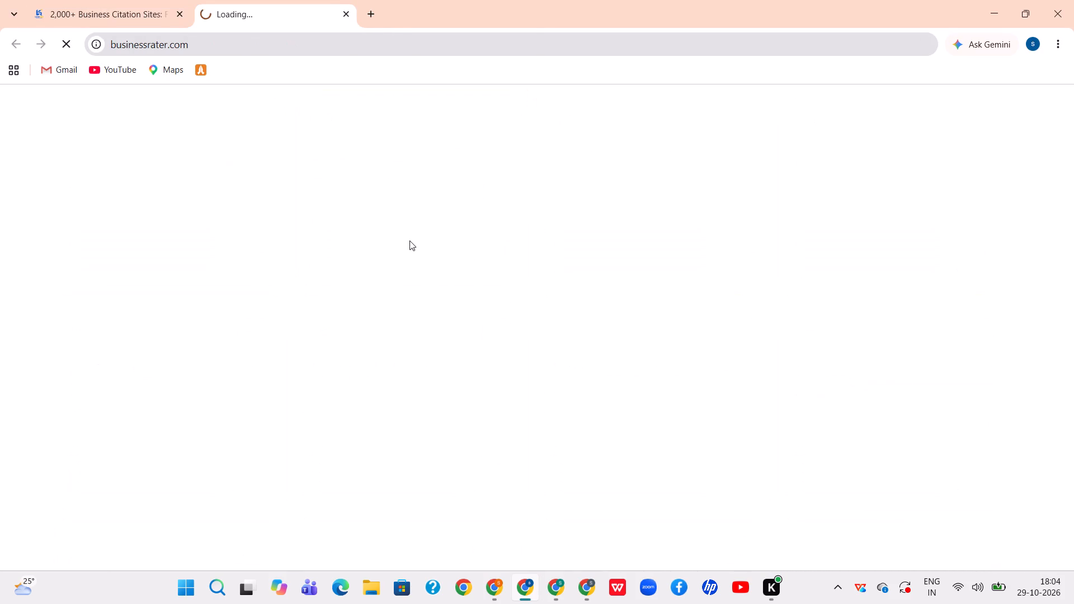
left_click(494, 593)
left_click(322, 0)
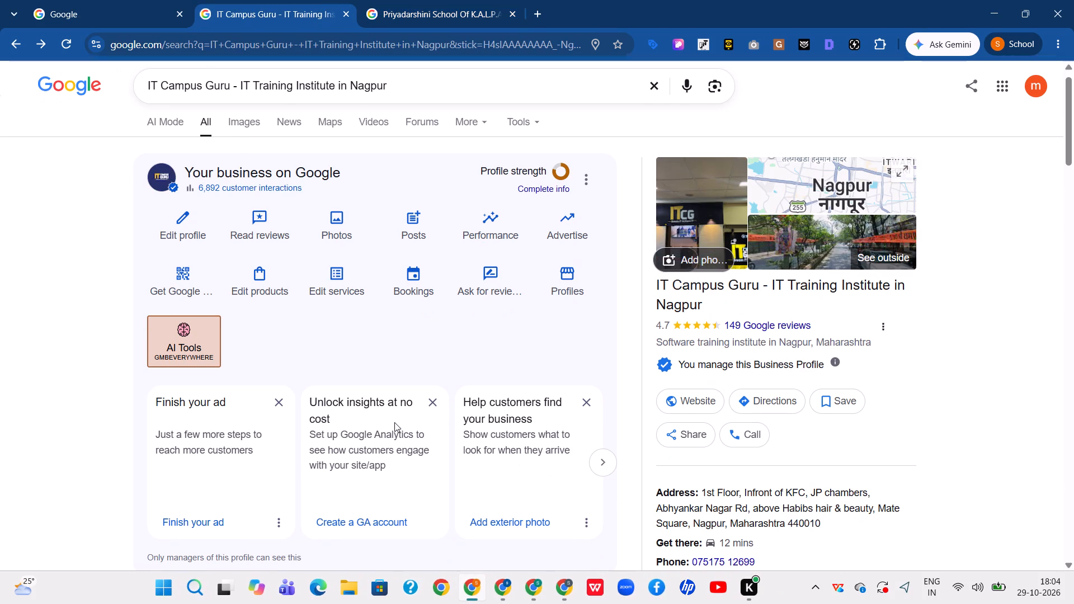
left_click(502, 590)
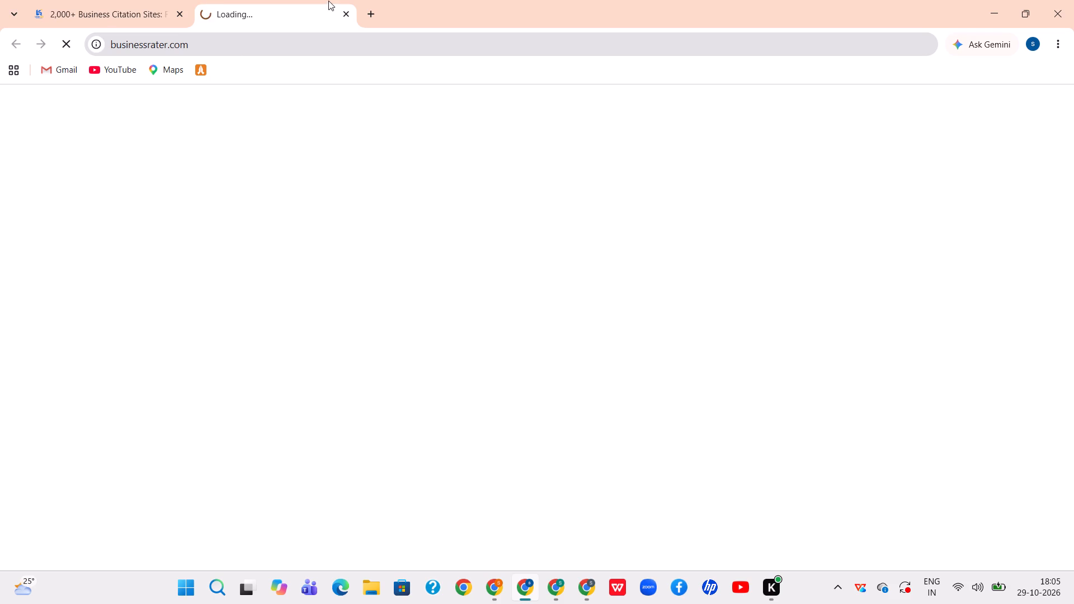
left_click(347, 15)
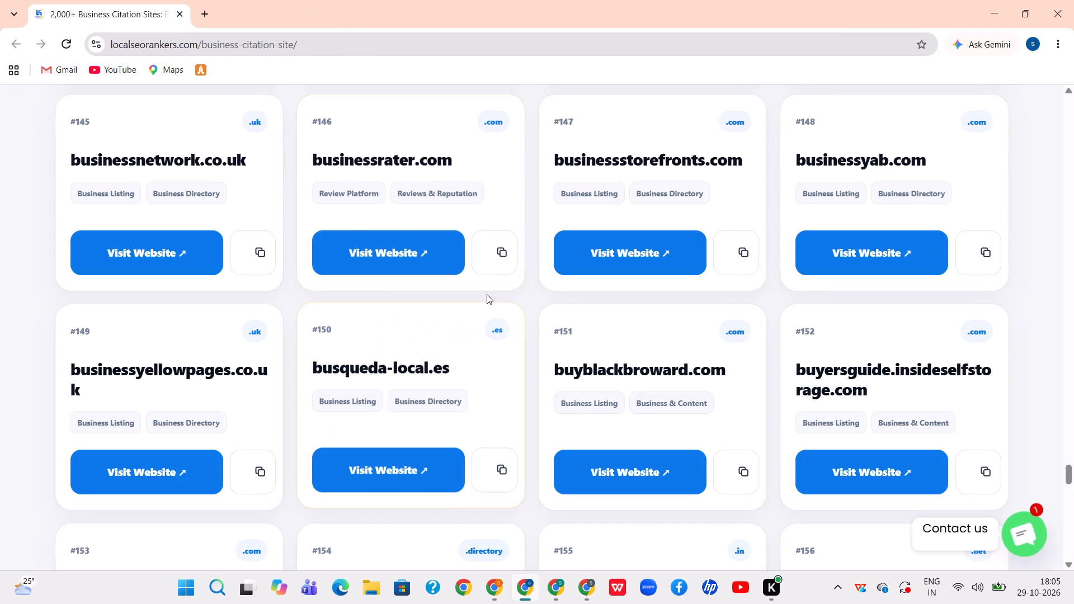
Visit businessstorefronts.com from the citation site list.
left_click(576, 262)
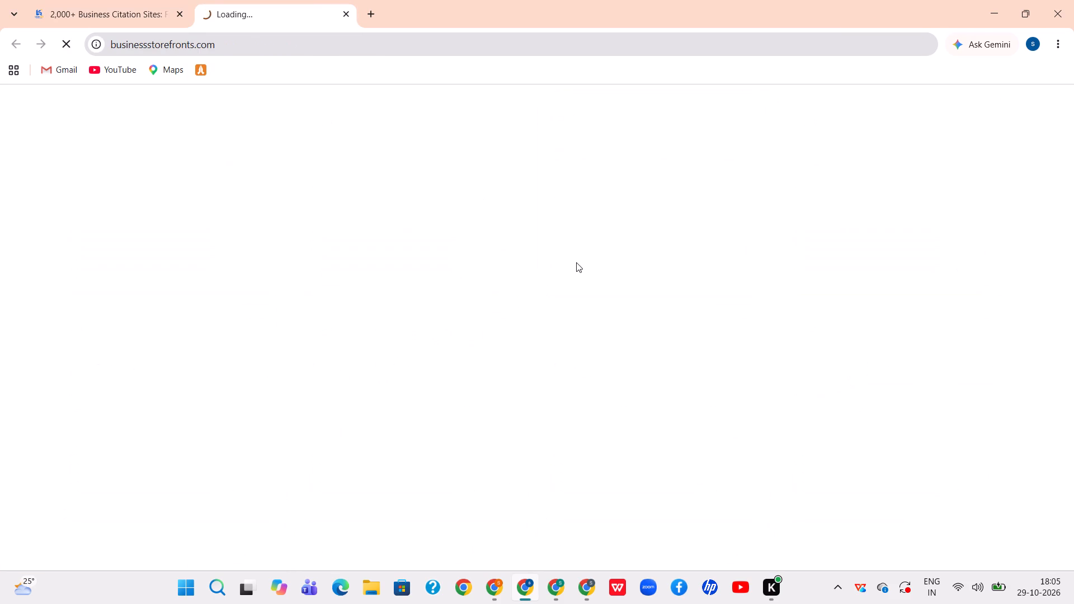
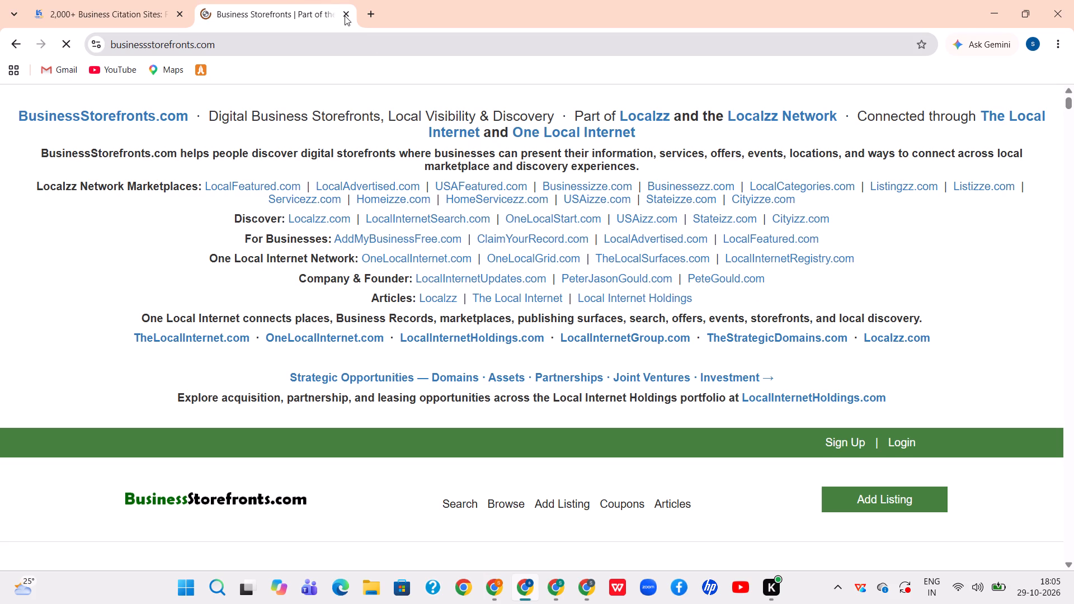
Close the BusinessStorefronts page and visit businessyab.com from the citation site list.
left_click(345, 16)
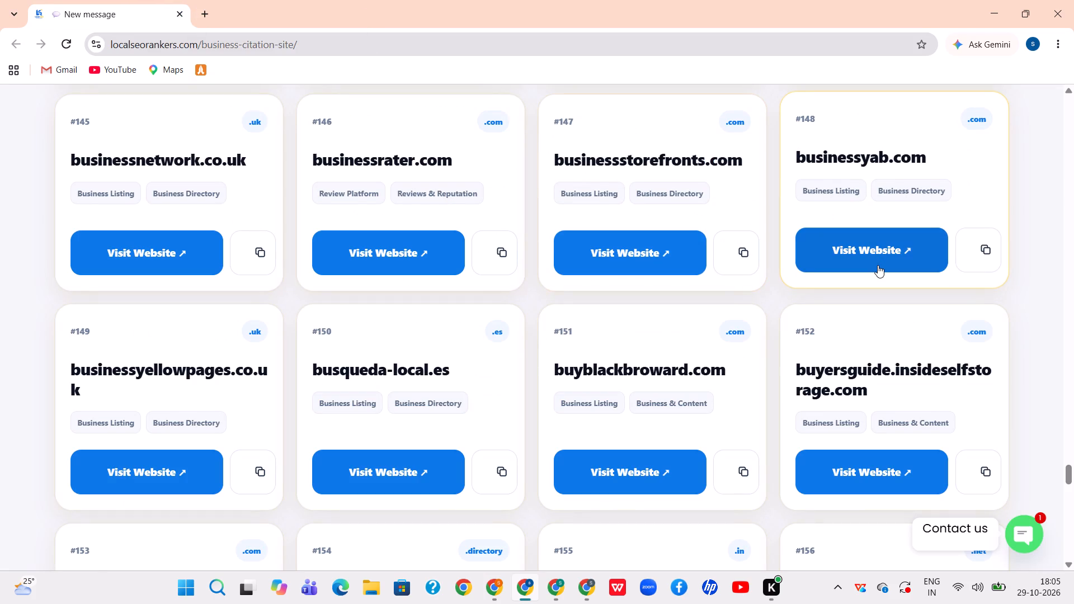
left_click(869, 255)
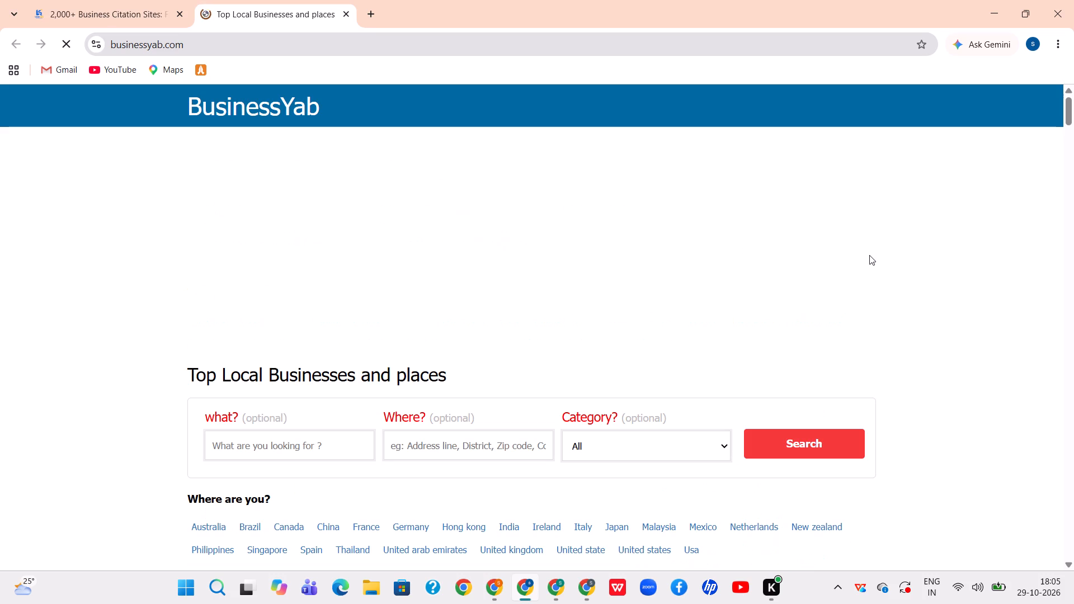
Open BusinessYab's form for adding a business for free.
scroll(869, 255, "up", 1)
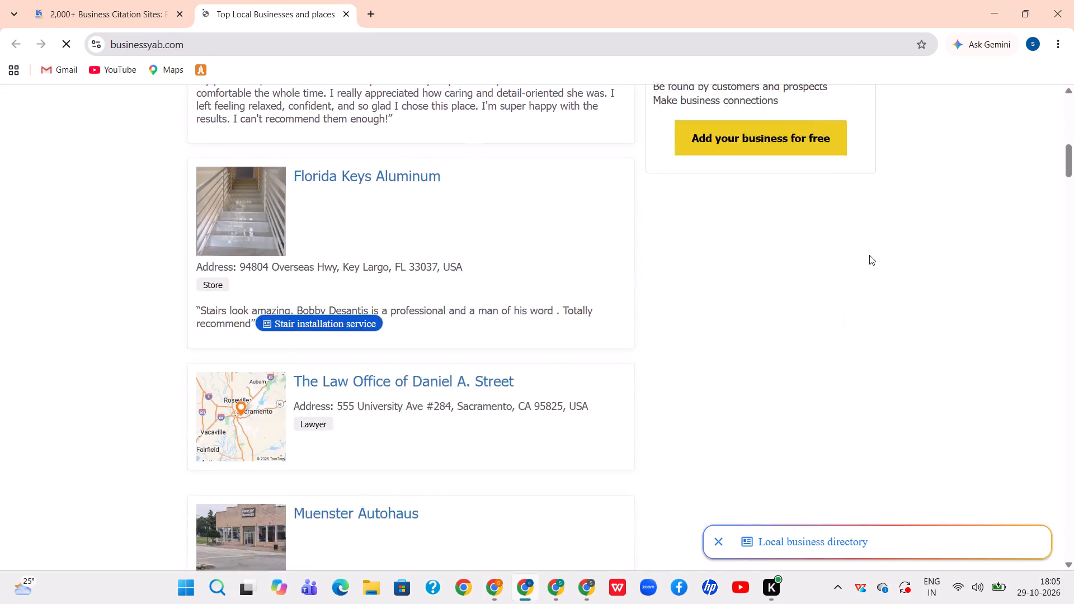
scroll(869, 255, "up", 1)
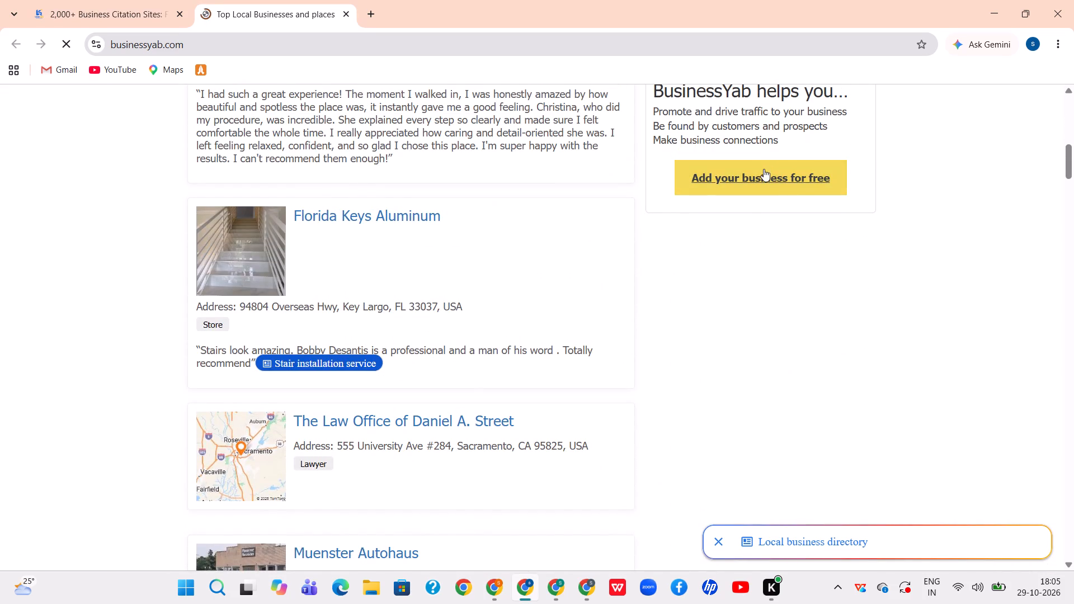
scroll(764, 169, "up", 1)
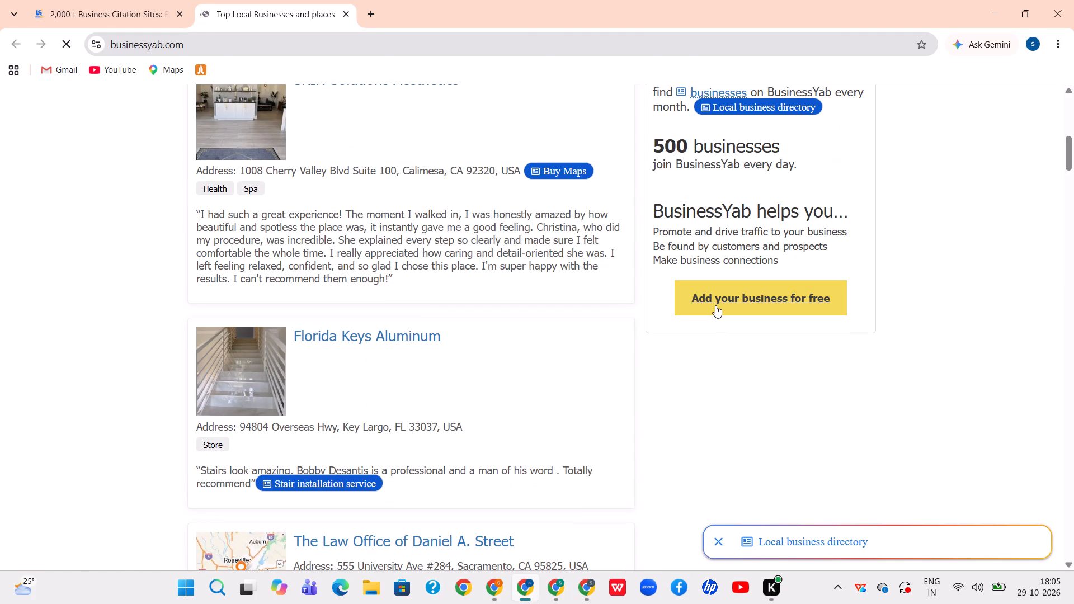
left_click(715, 305)
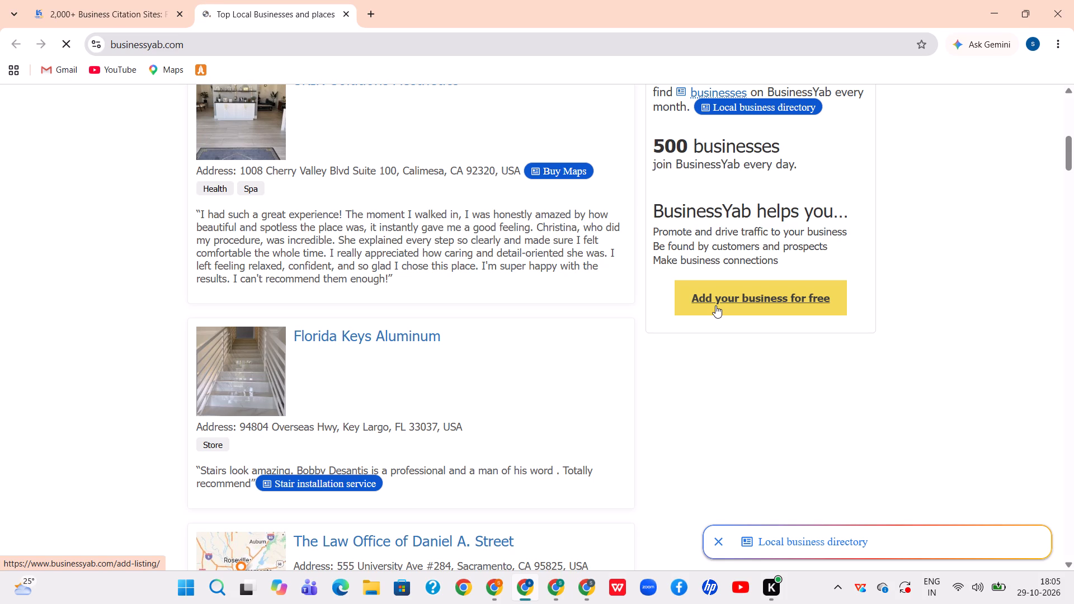
scroll(715, 305, "up", 10)
scroll(715, 305, "down", 2)
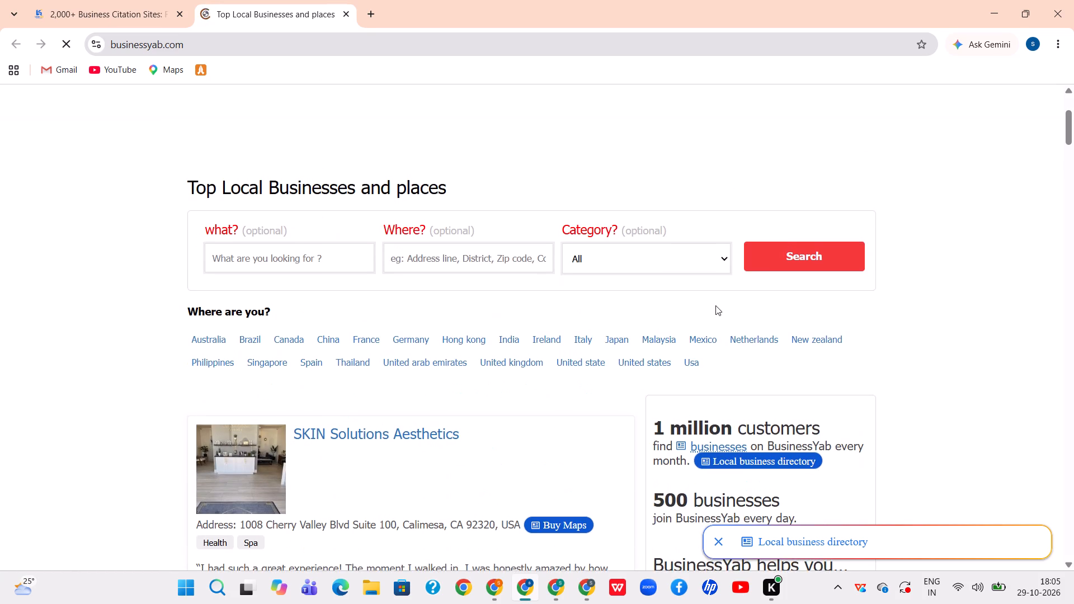
scroll(715, 305, "down", 3)
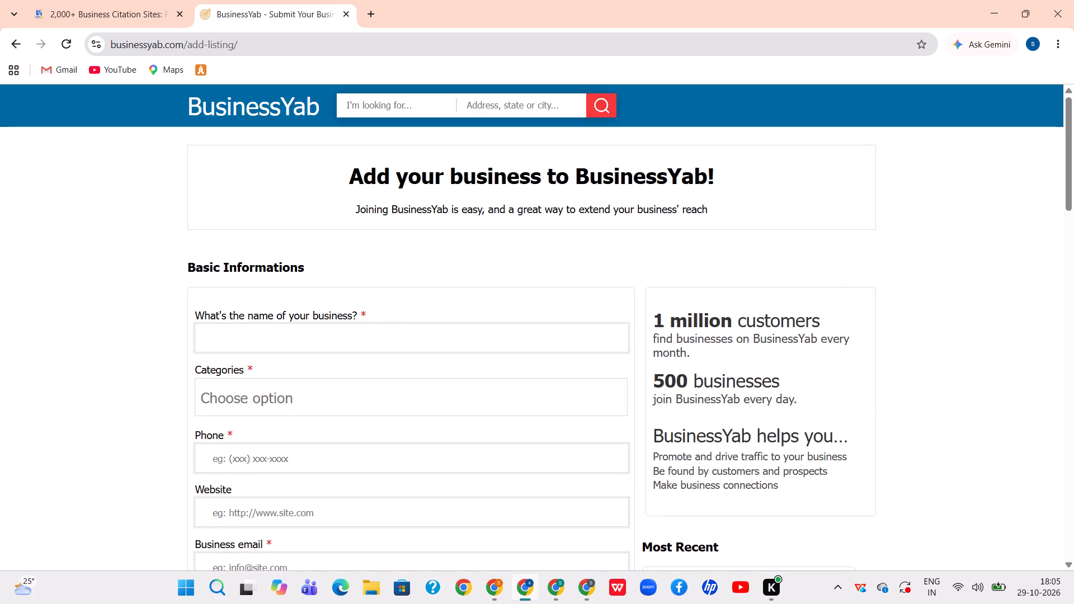
Enter "IT Campus Guru - IT Training institute in Nagpur" as the business name.
left_click(252, 339)
left_click(346, 428)
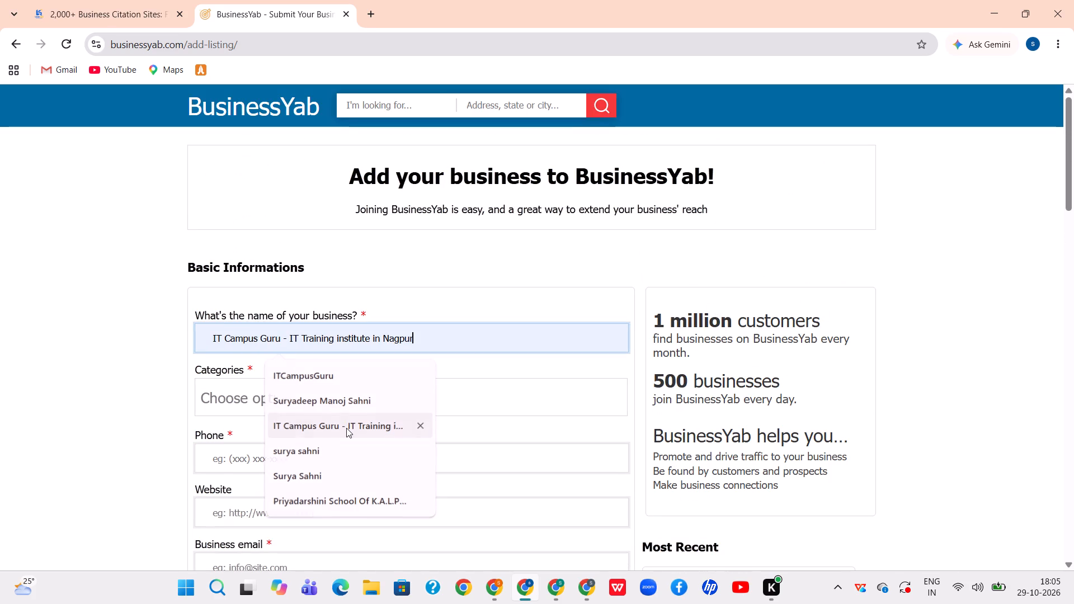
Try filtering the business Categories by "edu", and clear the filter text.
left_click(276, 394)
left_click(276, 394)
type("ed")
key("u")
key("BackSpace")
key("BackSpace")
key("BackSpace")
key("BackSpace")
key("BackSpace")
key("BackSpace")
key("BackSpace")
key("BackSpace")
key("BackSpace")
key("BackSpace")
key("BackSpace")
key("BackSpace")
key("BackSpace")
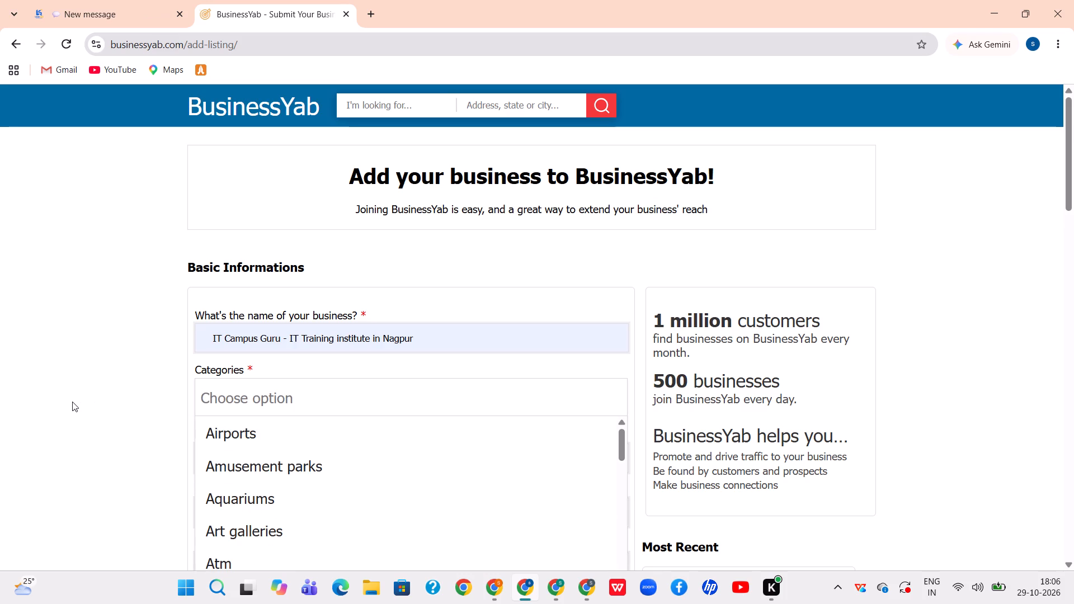
Look through the available Categories for one that suits an IT training institute.
scroll(72, 402, "down", 3)
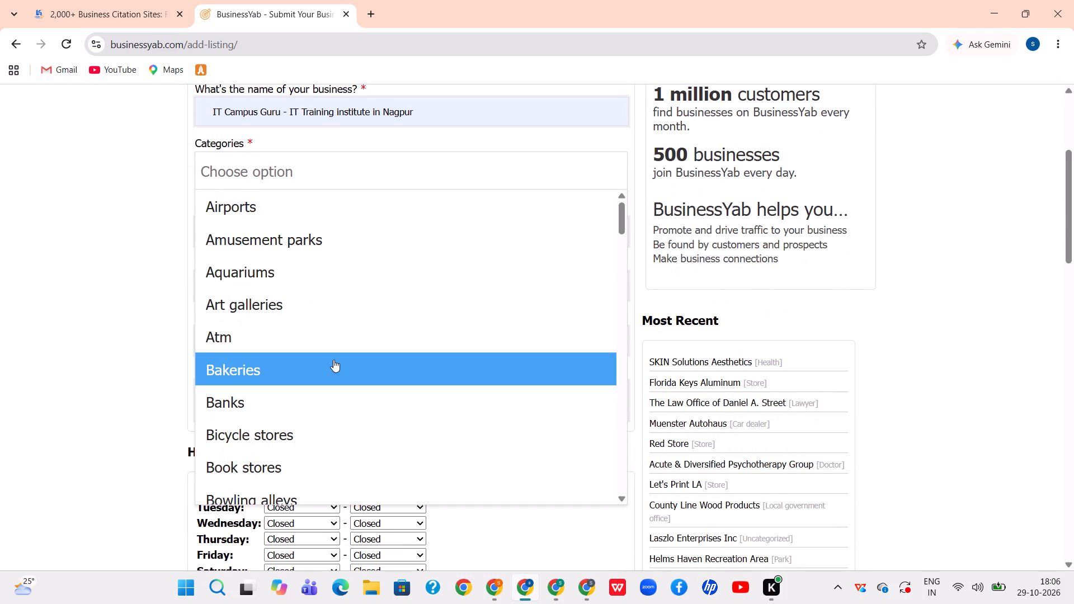
scroll(354, 360, "down", 4)
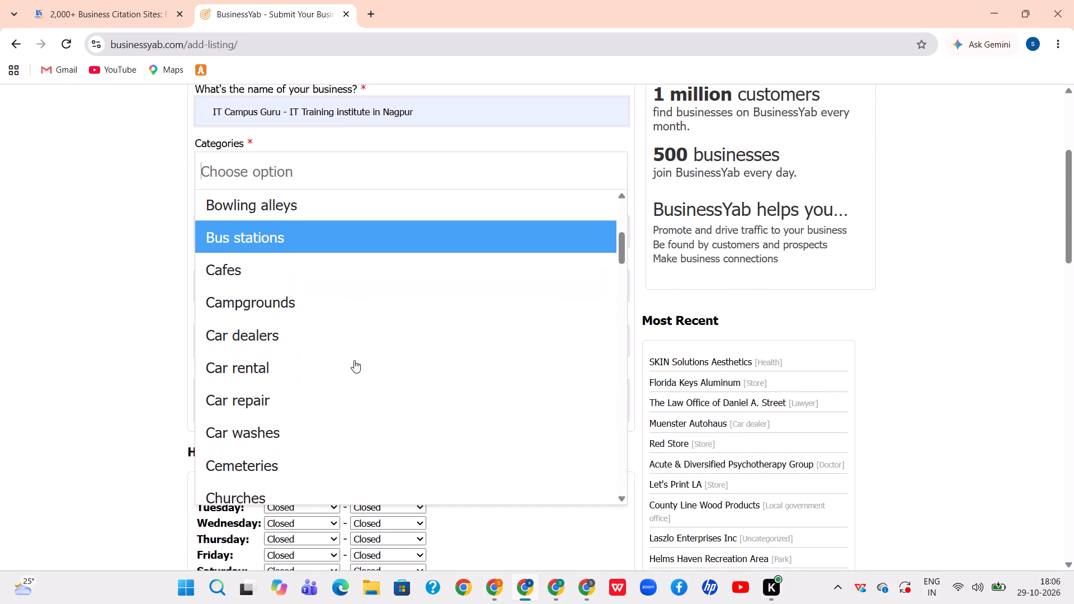
scroll(354, 360, "down", 3)
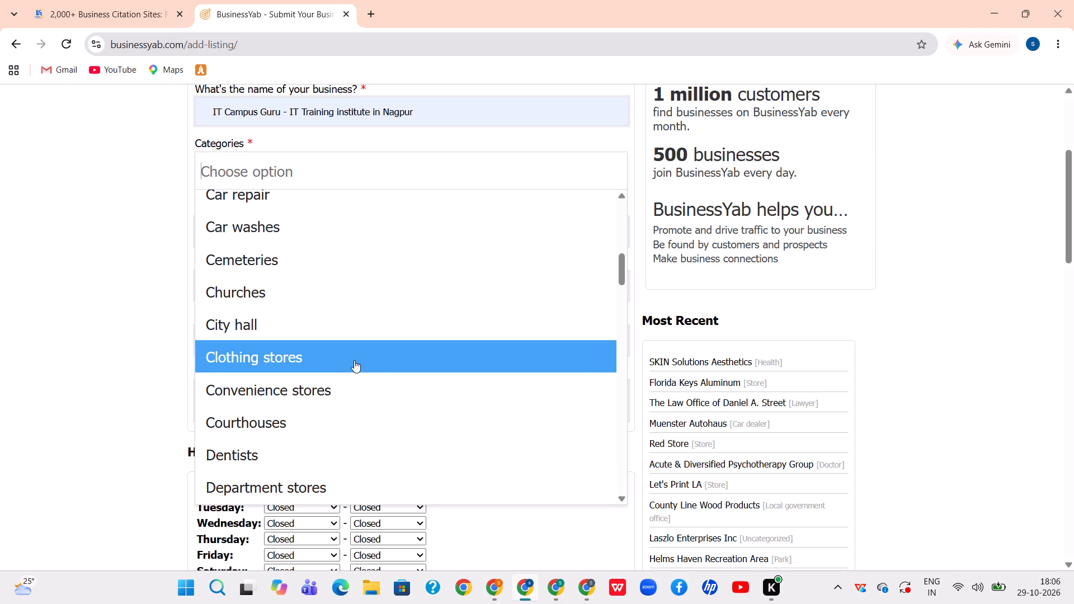
scroll(354, 360, "down", 4)
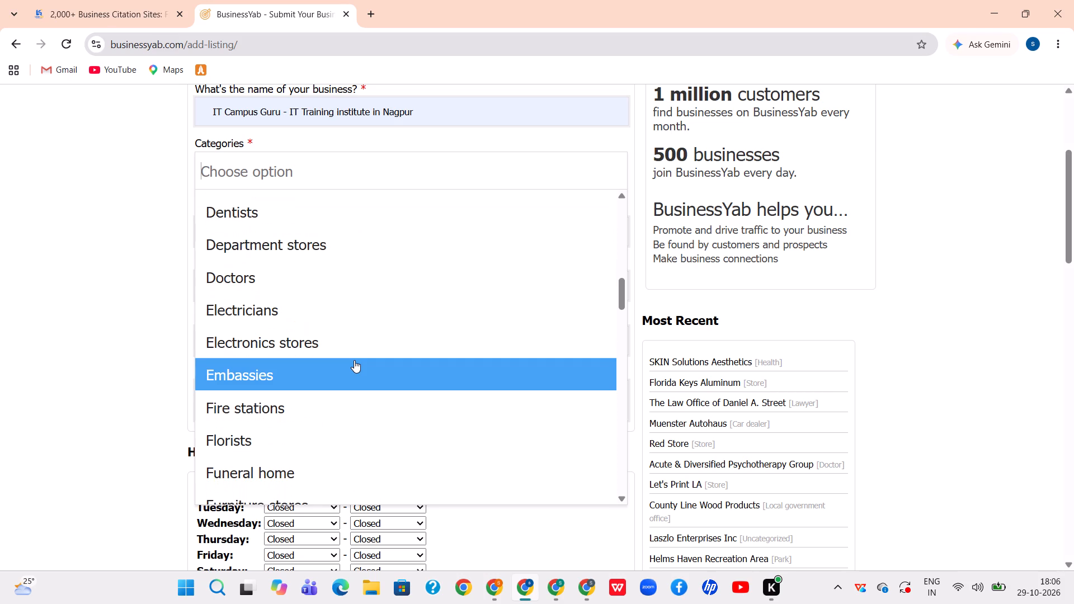
scroll(354, 360, "down", 2)
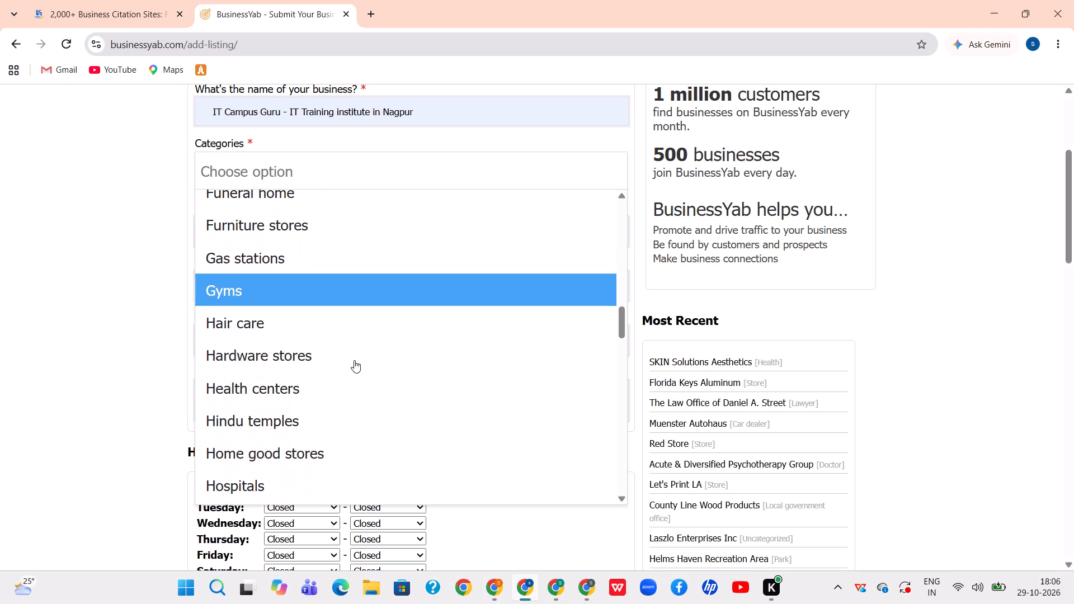
scroll(354, 360, "down", 4)
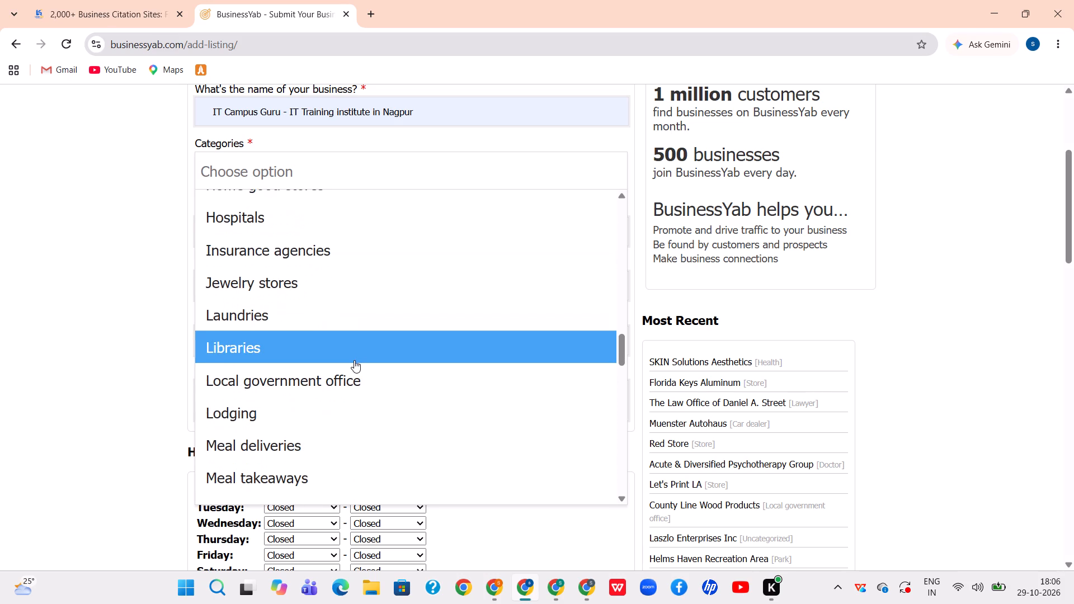
scroll(354, 360, "down", 3)
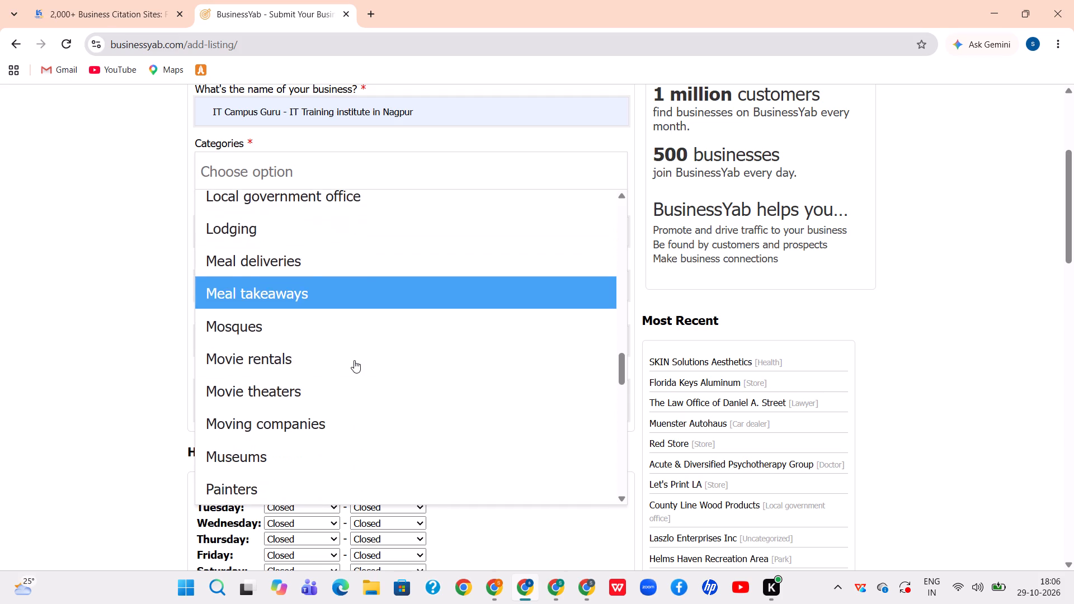
scroll(354, 360, "down", 1)
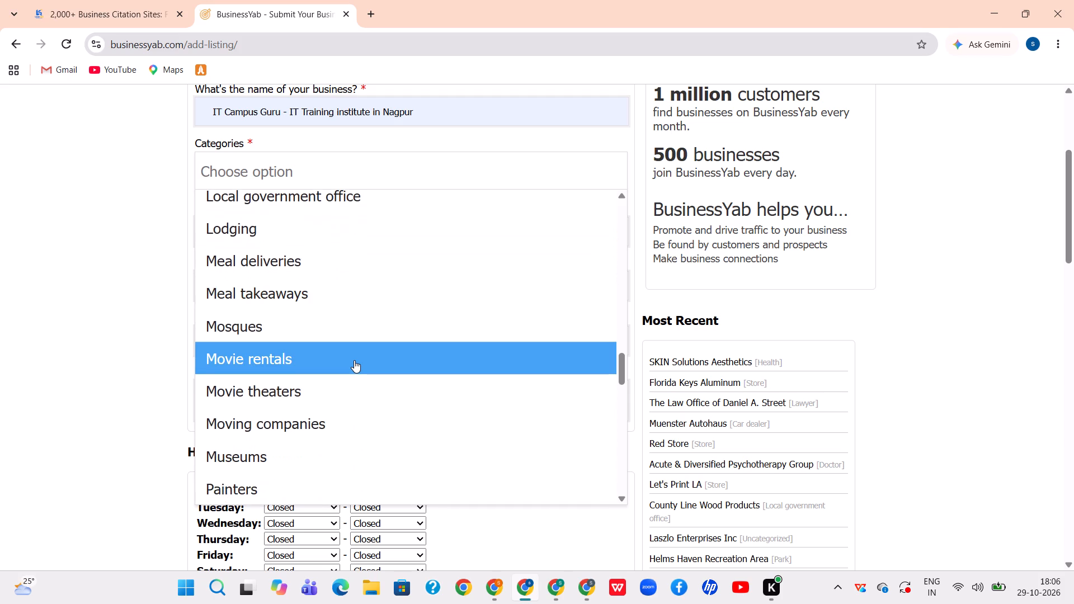
scroll(354, 360, "down", 2)
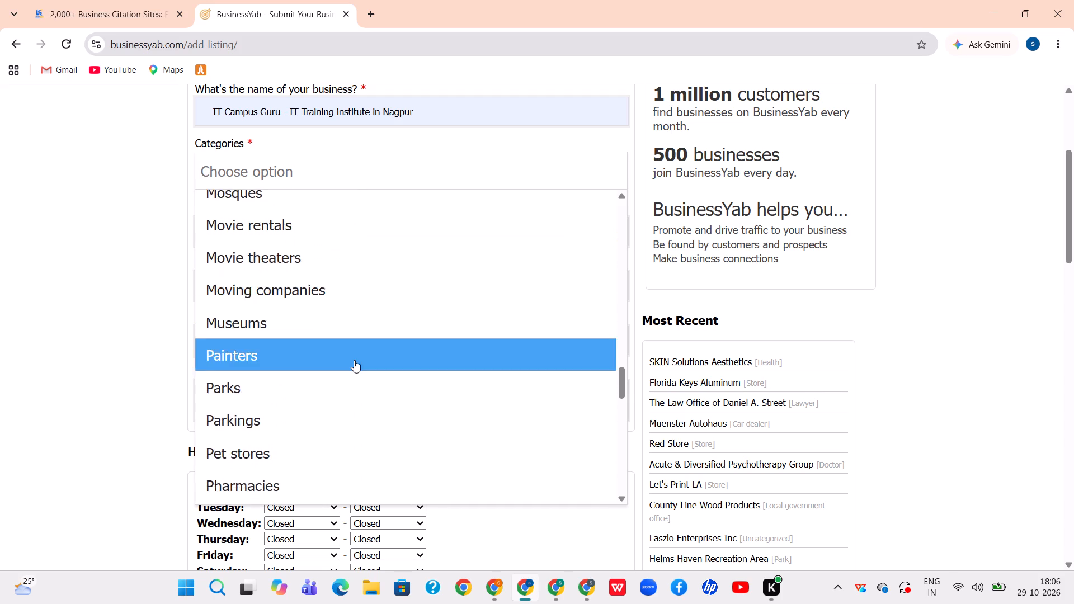
scroll(354, 360, "down", 7)
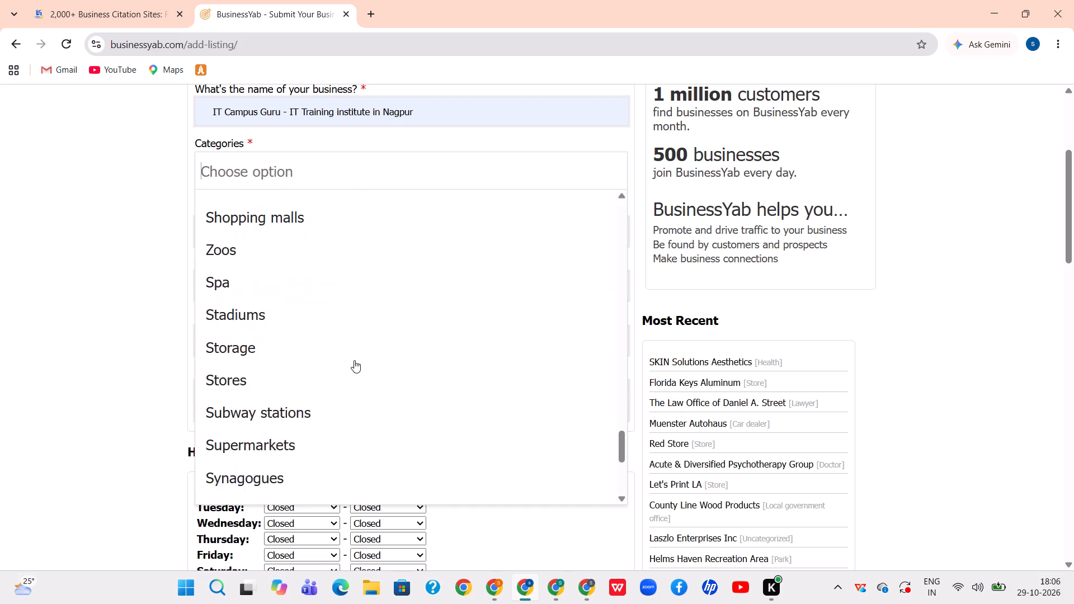
scroll(354, 360, "down", 3)
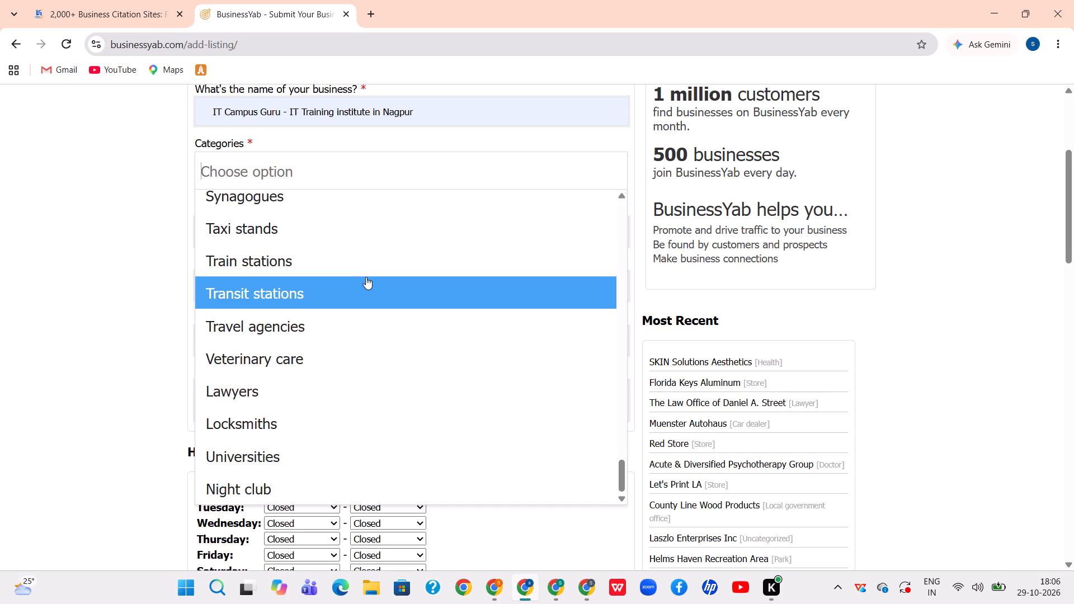
scroll(366, 277, "up", 2)
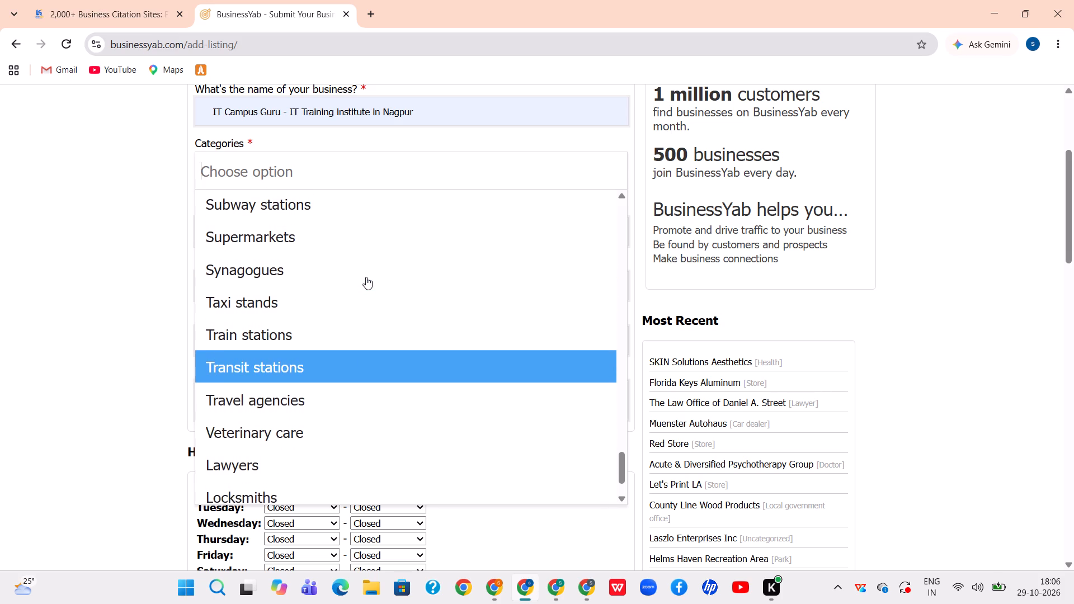
scroll(366, 277, "up", 3)
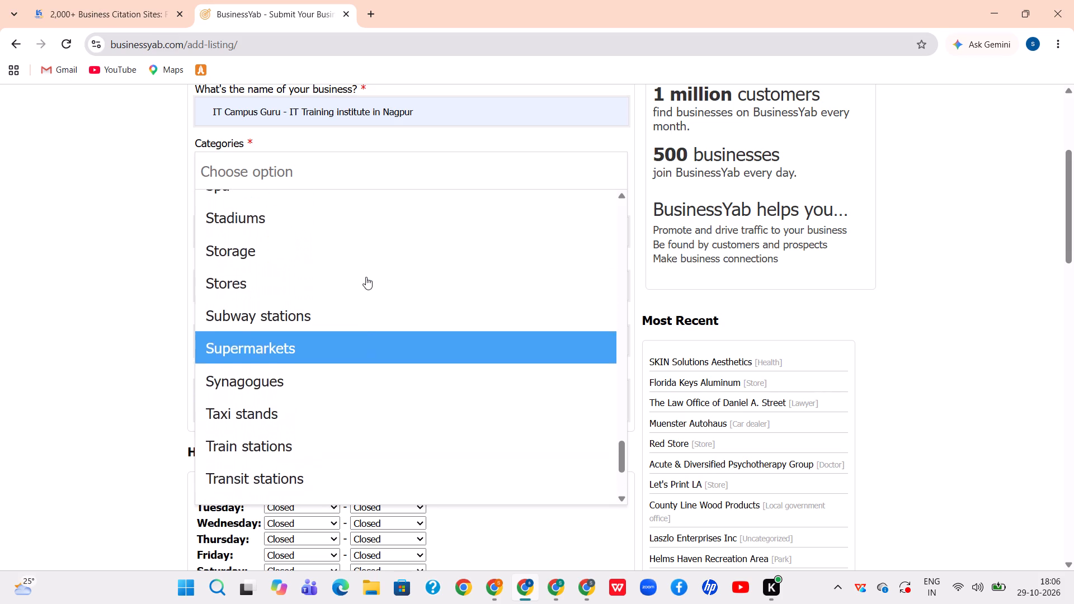
scroll(366, 277, "up", 5)
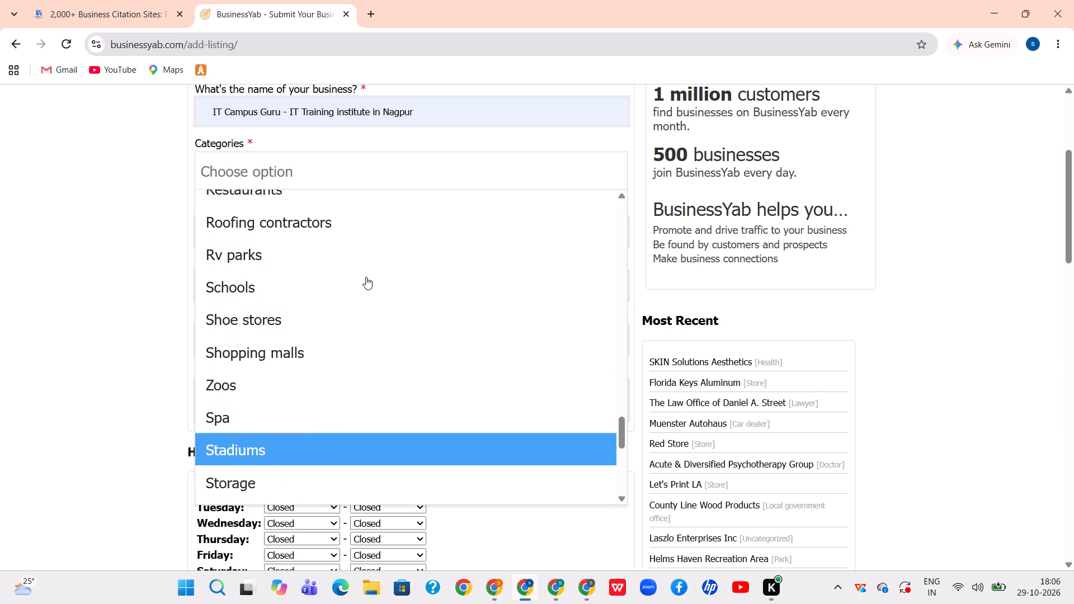
scroll(366, 277, "up", 1)
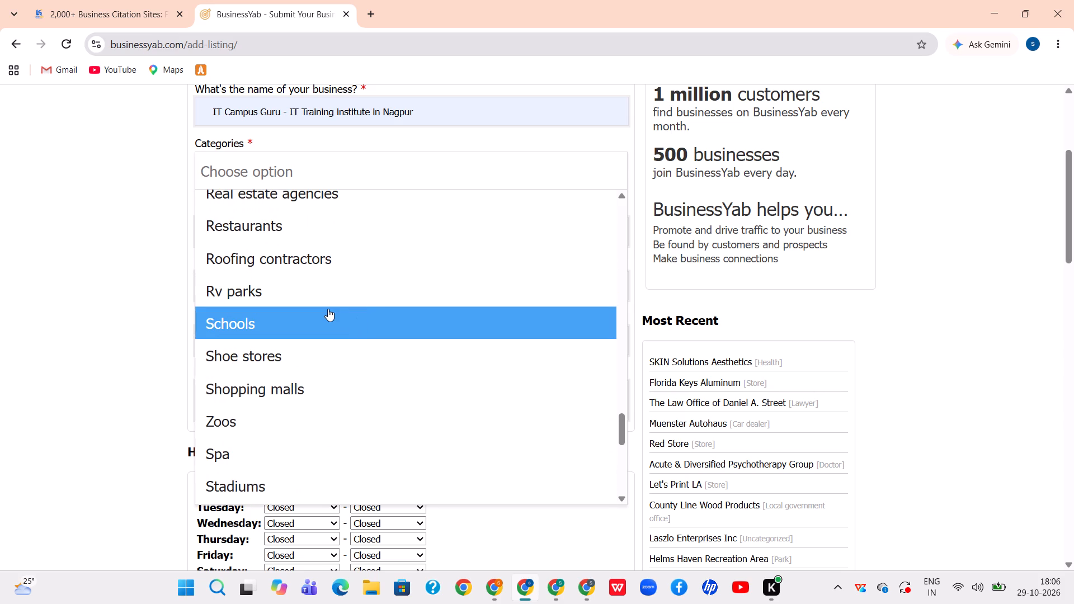
scroll(328, 309, "up", 2)
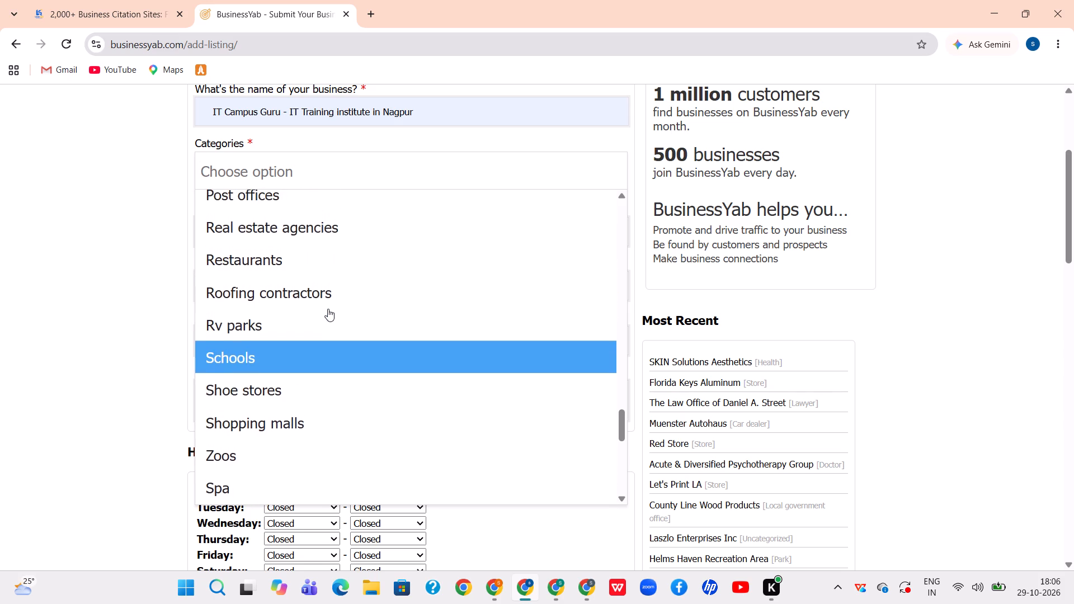
scroll(328, 309, "up", 3)
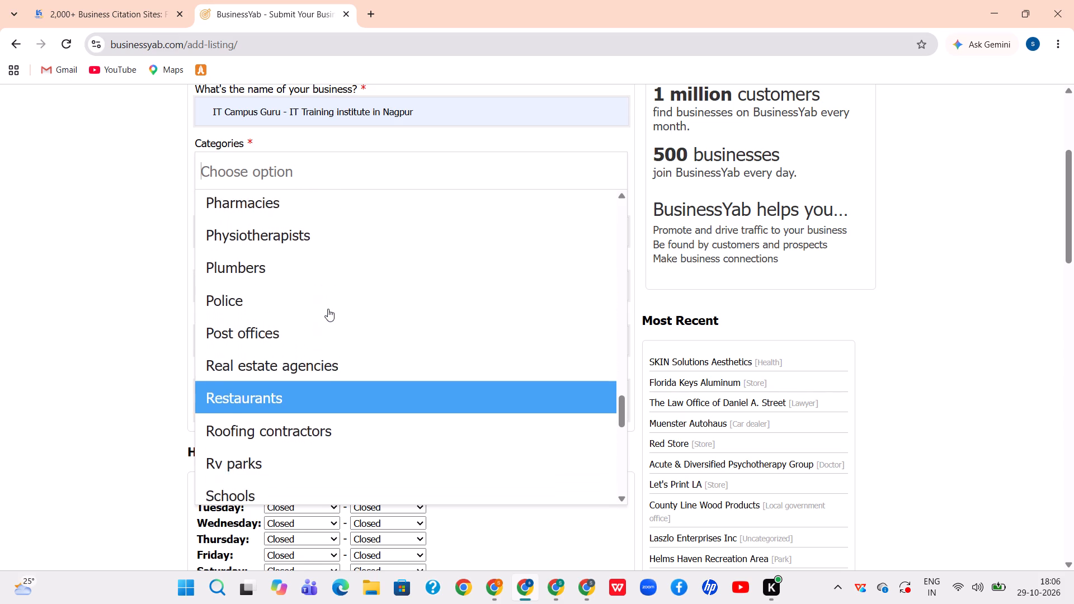
scroll(328, 309, "up", 2)
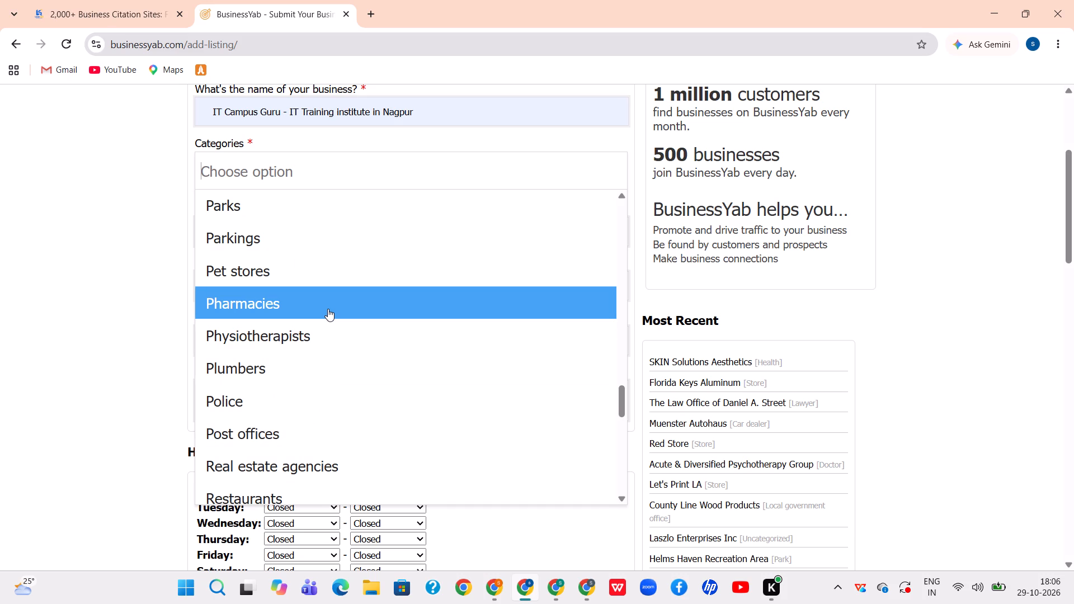
scroll(310, 354, "up", 5)
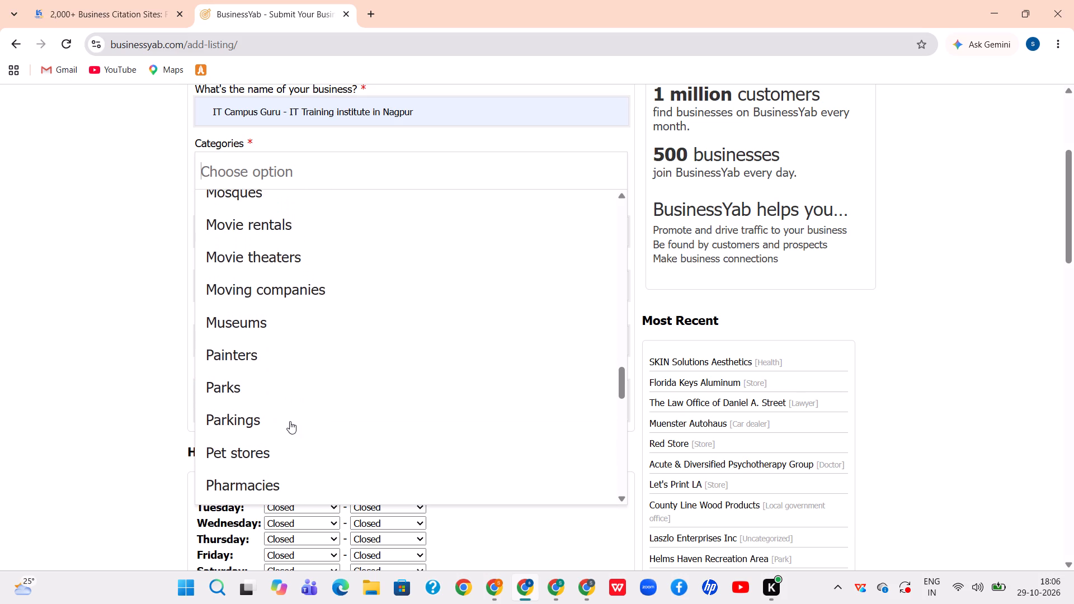
scroll(290, 421, "up", 3)
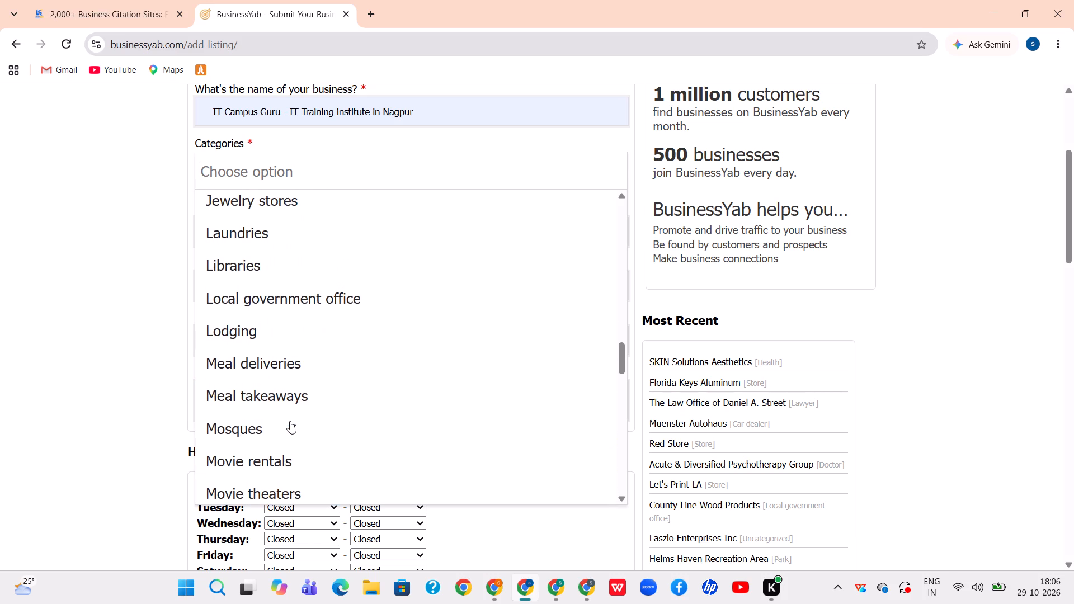
scroll(290, 421, "up", 1)
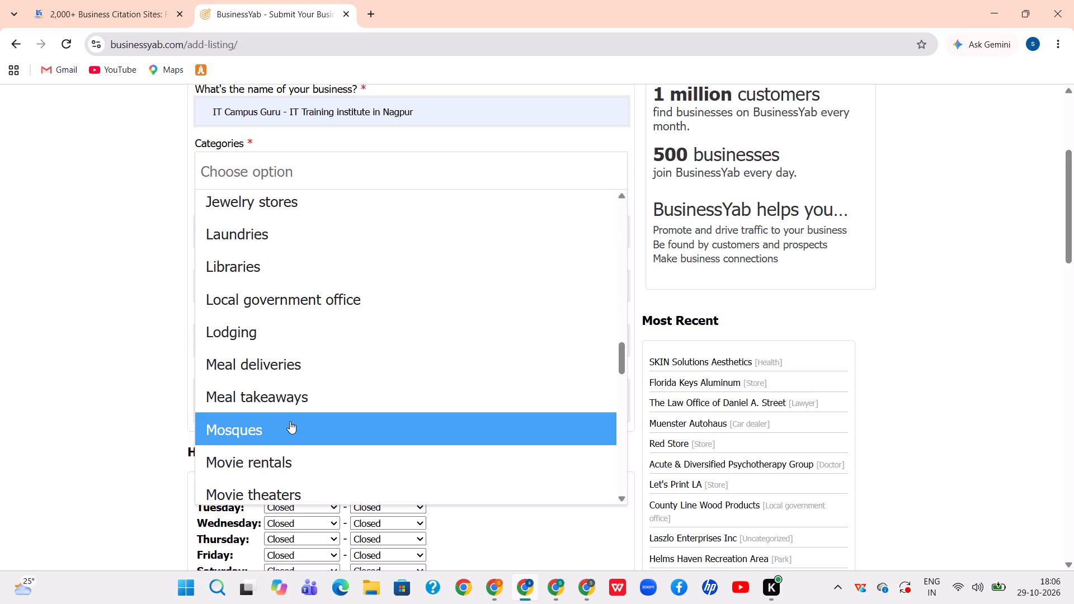
scroll(290, 421, "up", 1)
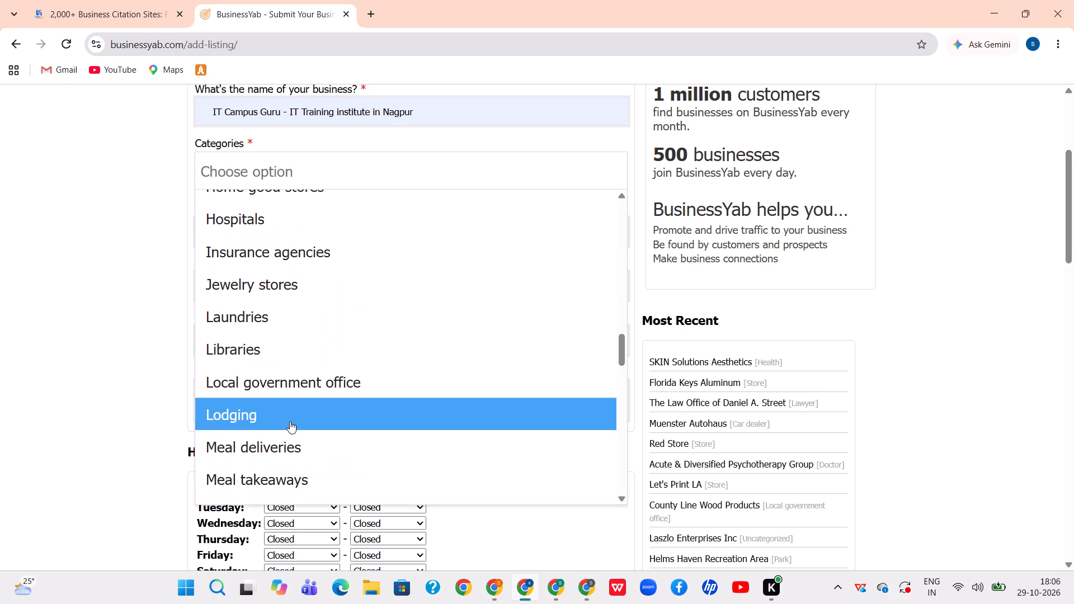
scroll(290, 421, "up", 1)
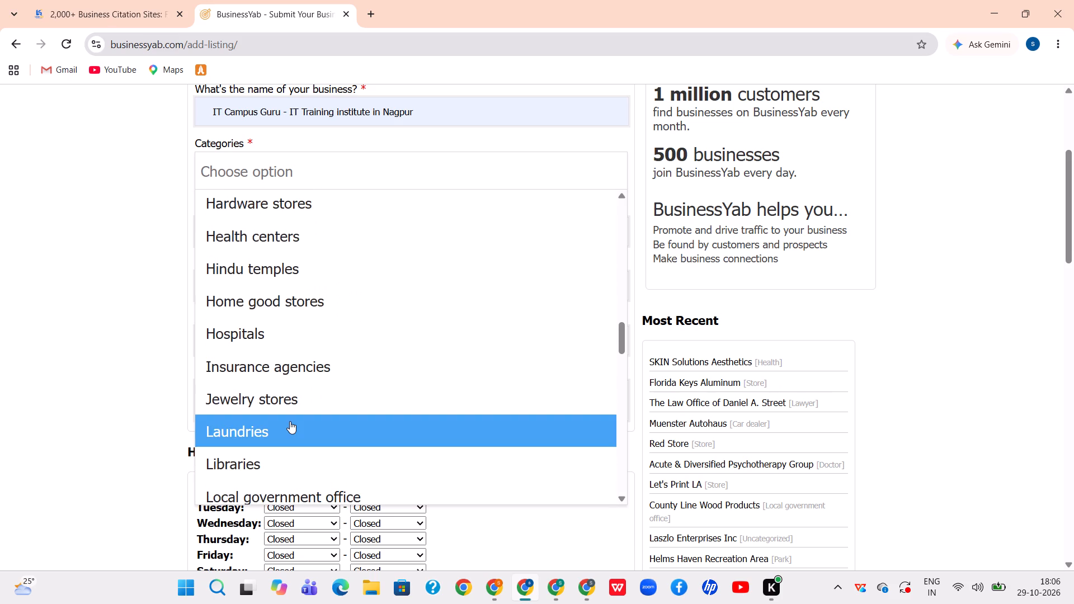
scroll(290, 421, "up", 2)
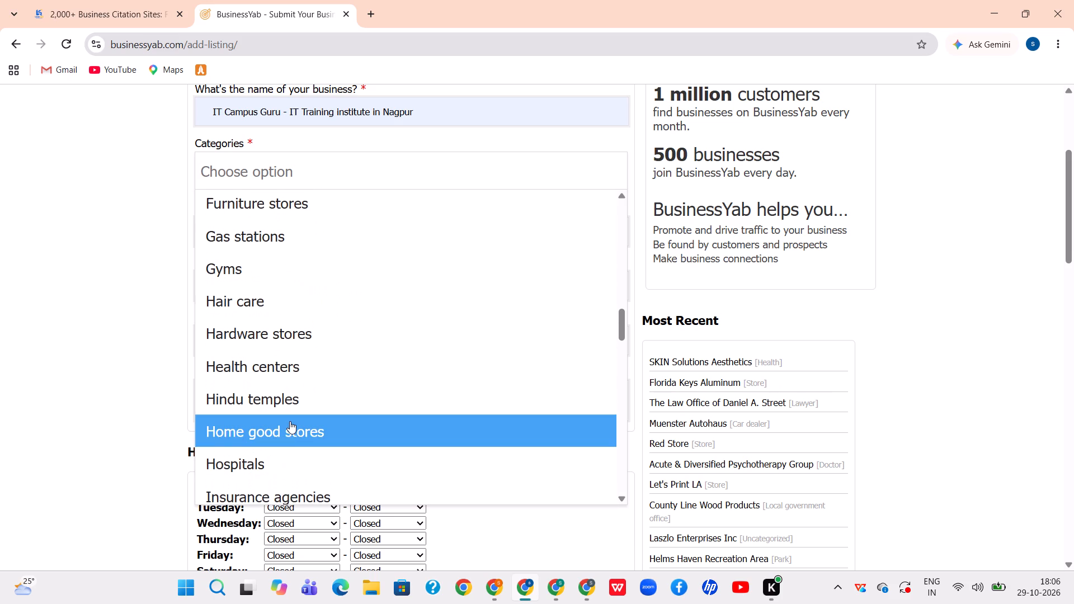
scroll(290, 421, "up", 2)
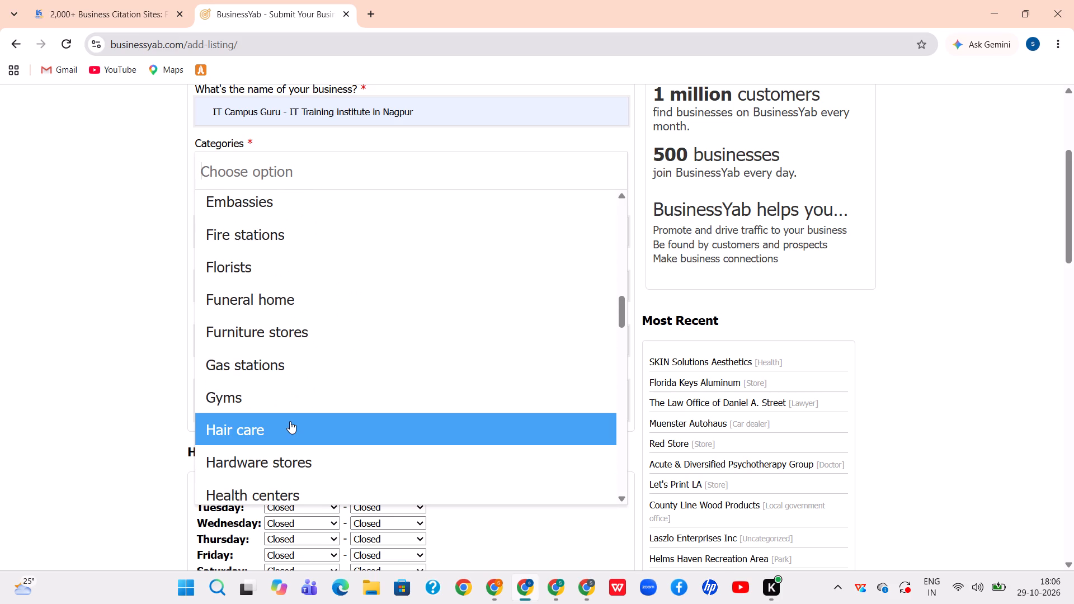
Choose Universities as the business category for the IT Campus Guru listing.
scroll(290, 421, "up", 1)
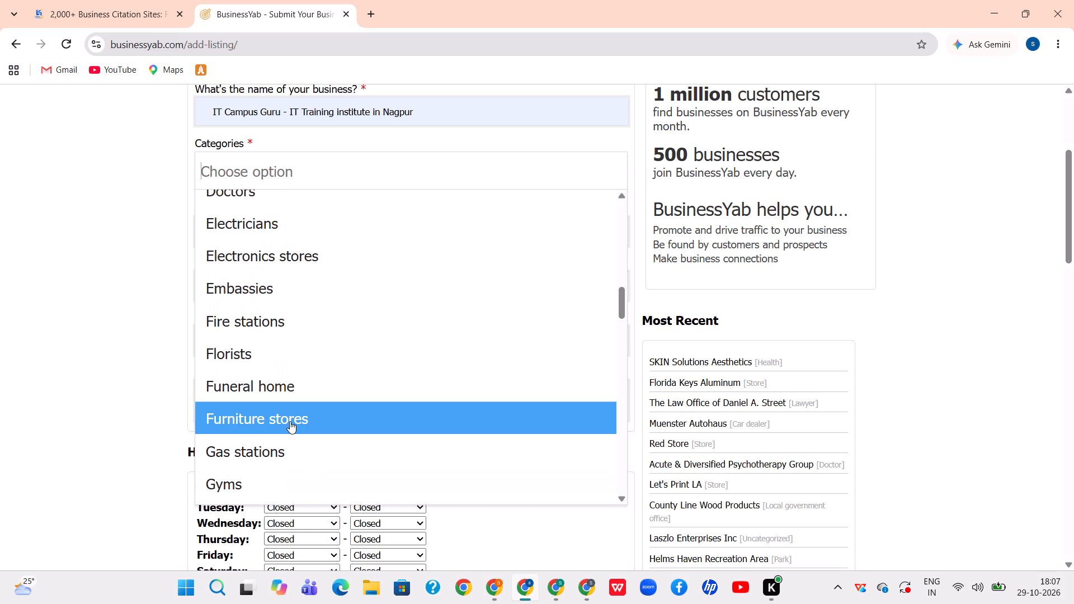
scroll(290, 421, "up", 2)
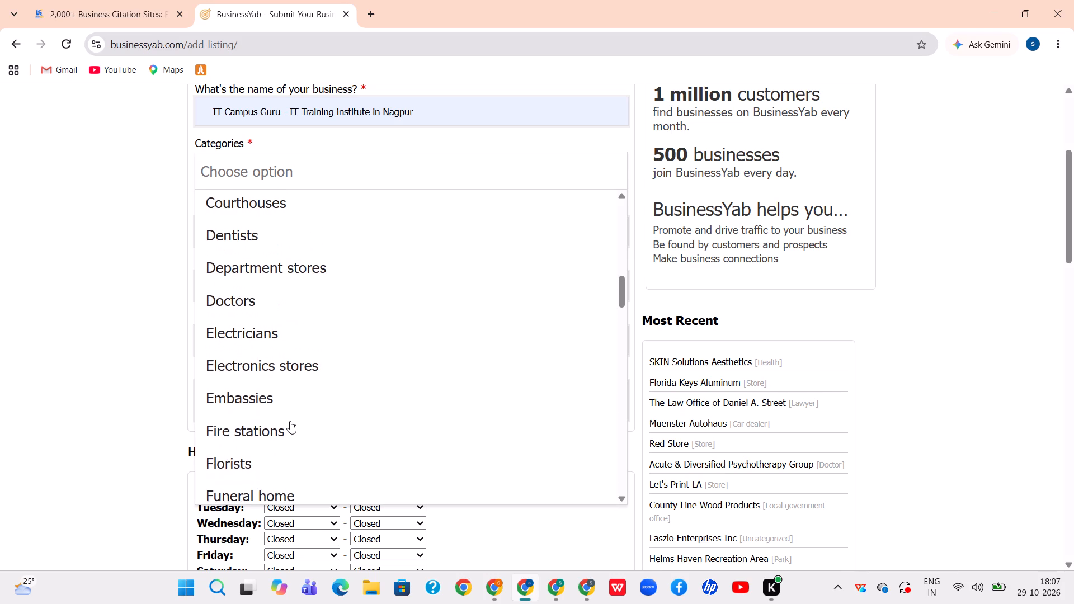
scroll(290, 421, "up", 1)
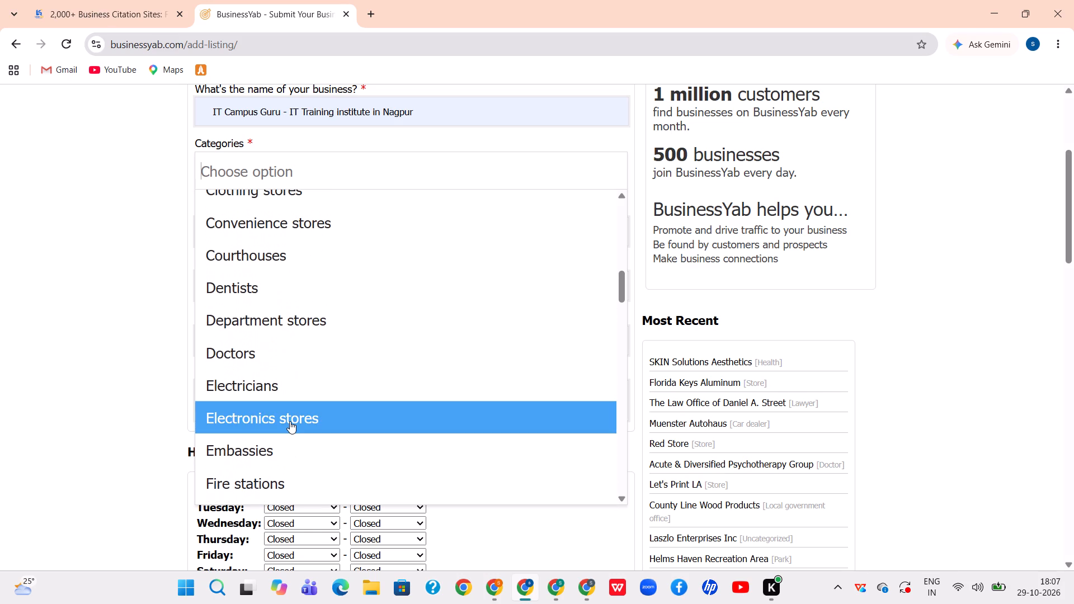
scroll(290, 421, "up", 2)
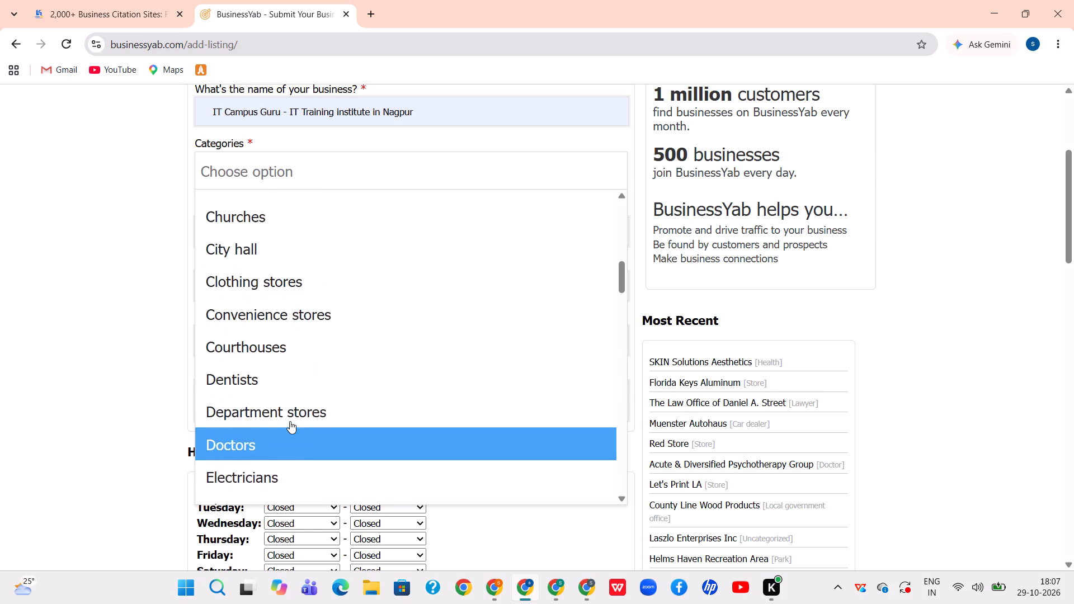
scroll(290, 421, "up", 4)
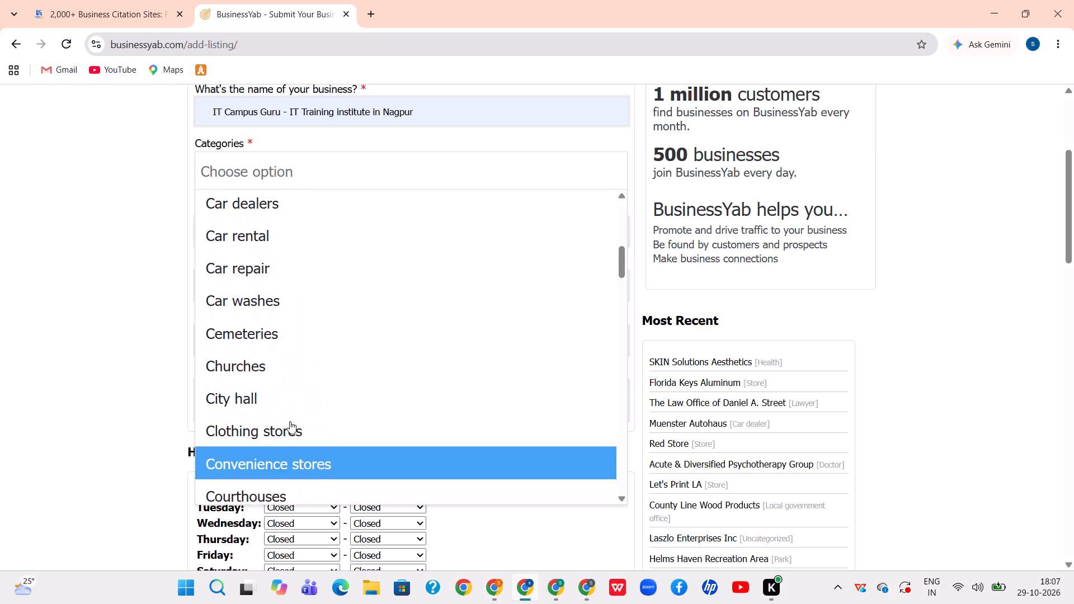
scroll(290, 421, "up", 4)
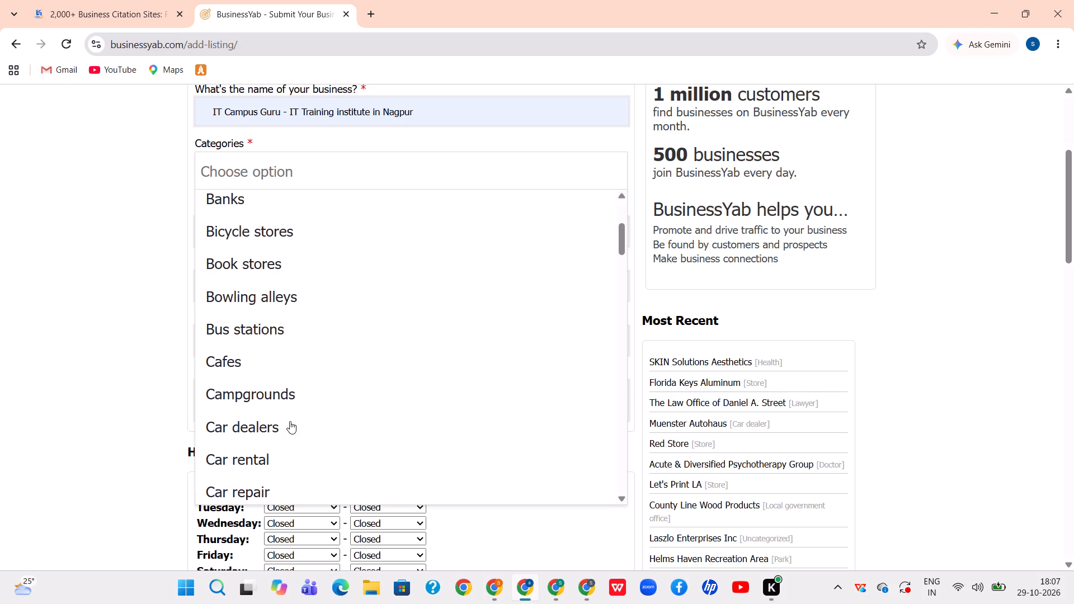
scroll(290, 421, "up", 3)
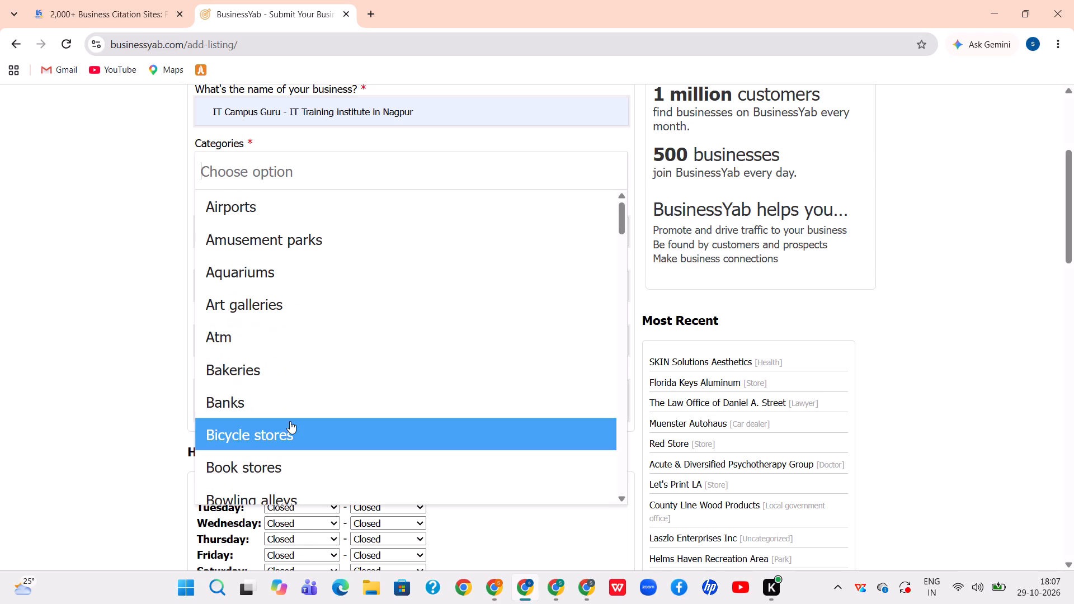
scroll(290, 421, "down", 3)
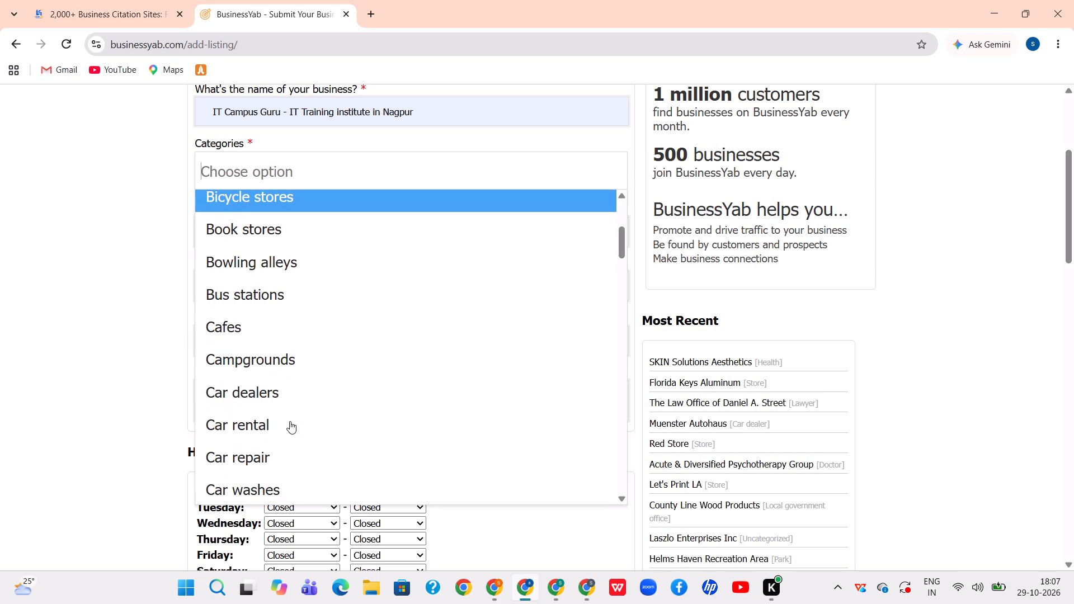
scroll(290, 421, "down", 3)
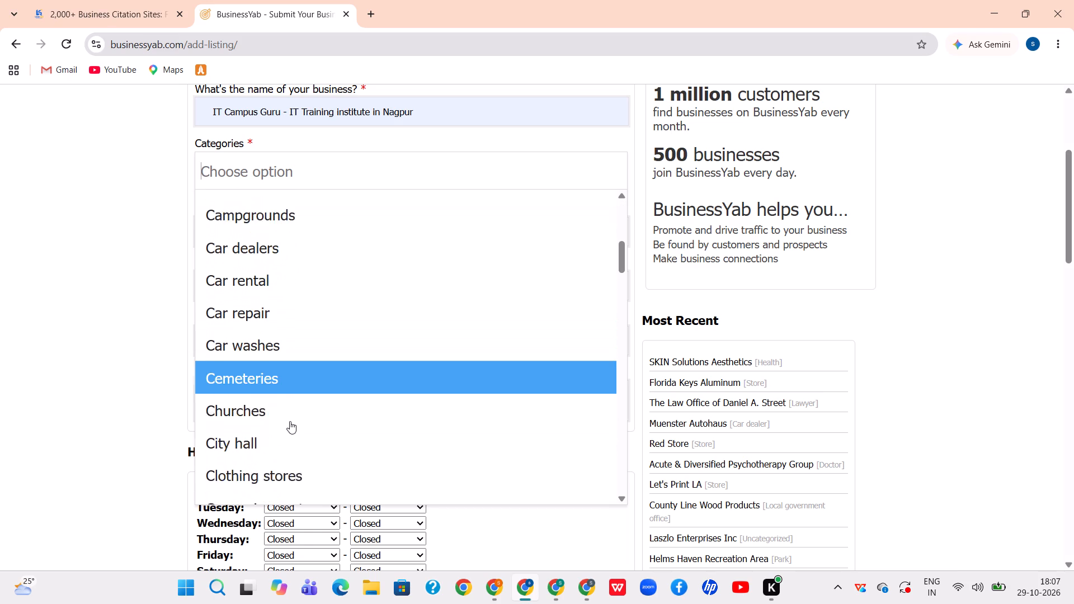
scroll(290, 421, "down", 1)
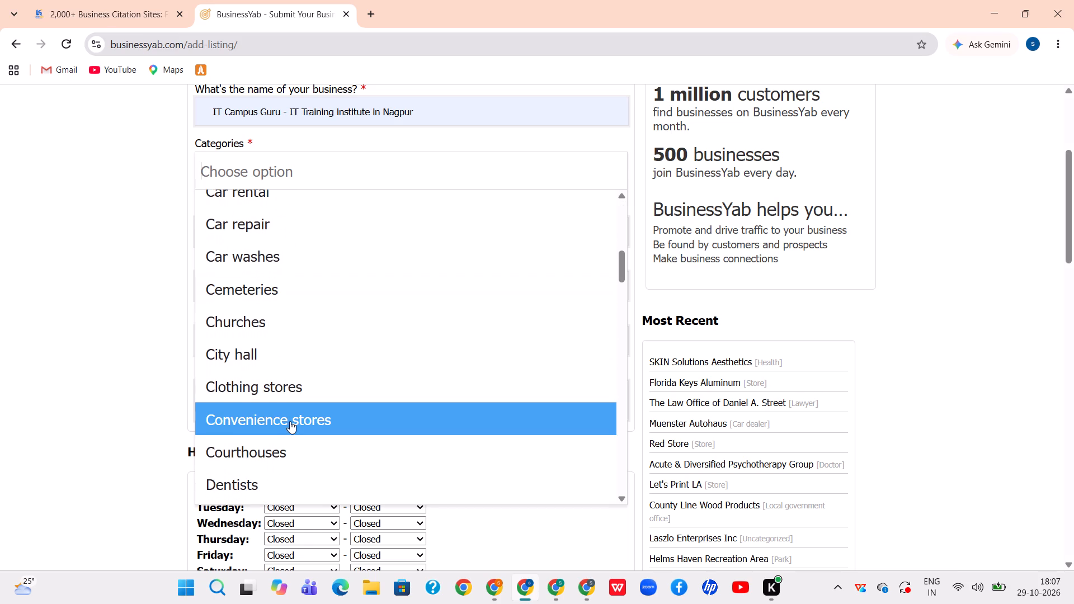
scroll(290, 421, "down", 1)
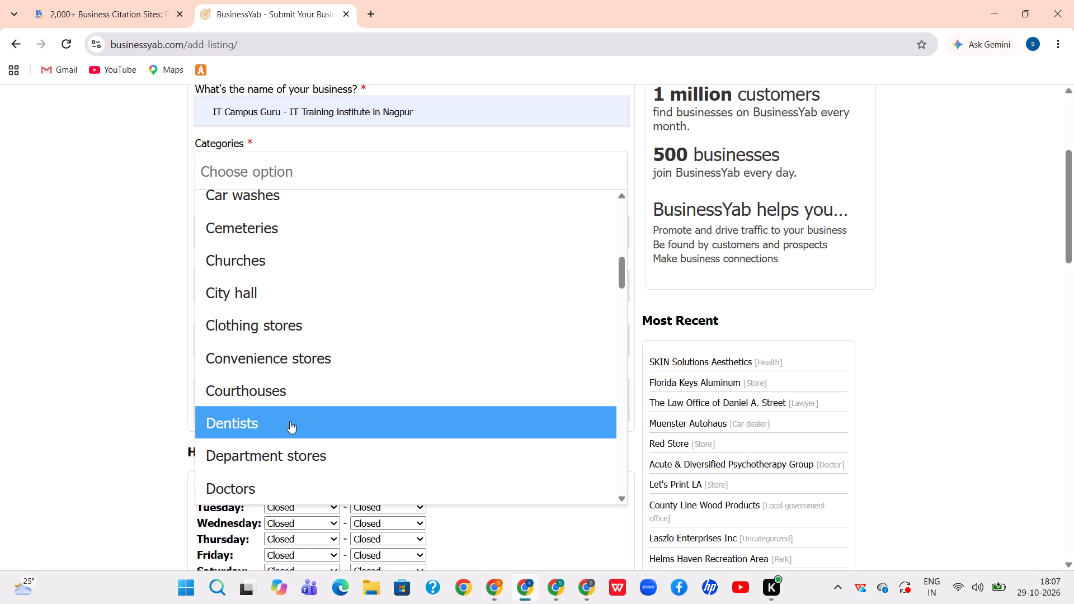
scroll(290, 421, "down", 1)
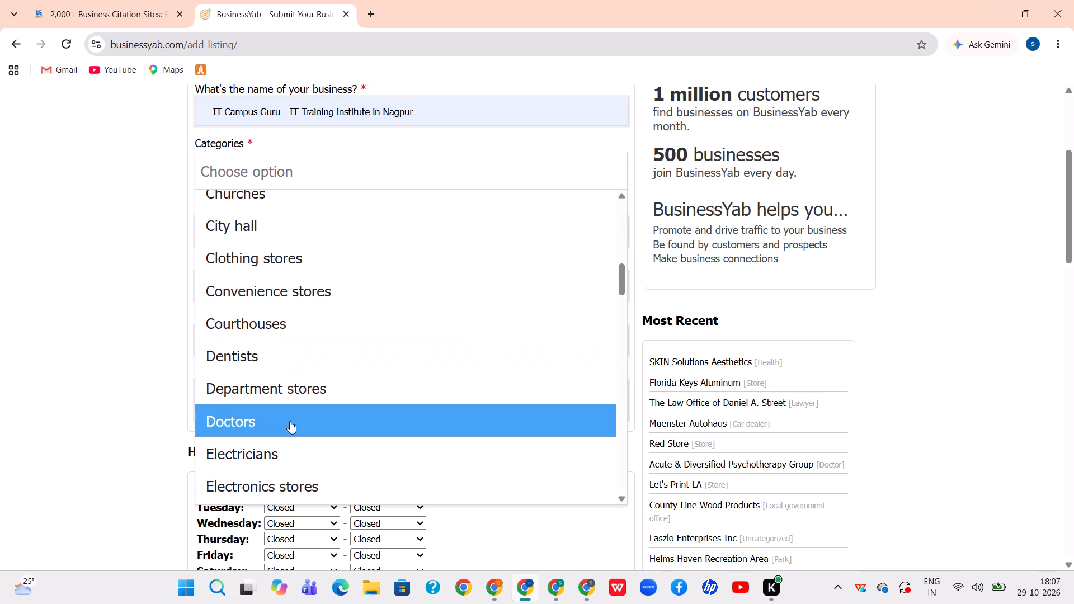
scroll(290, 421, "down", 2)
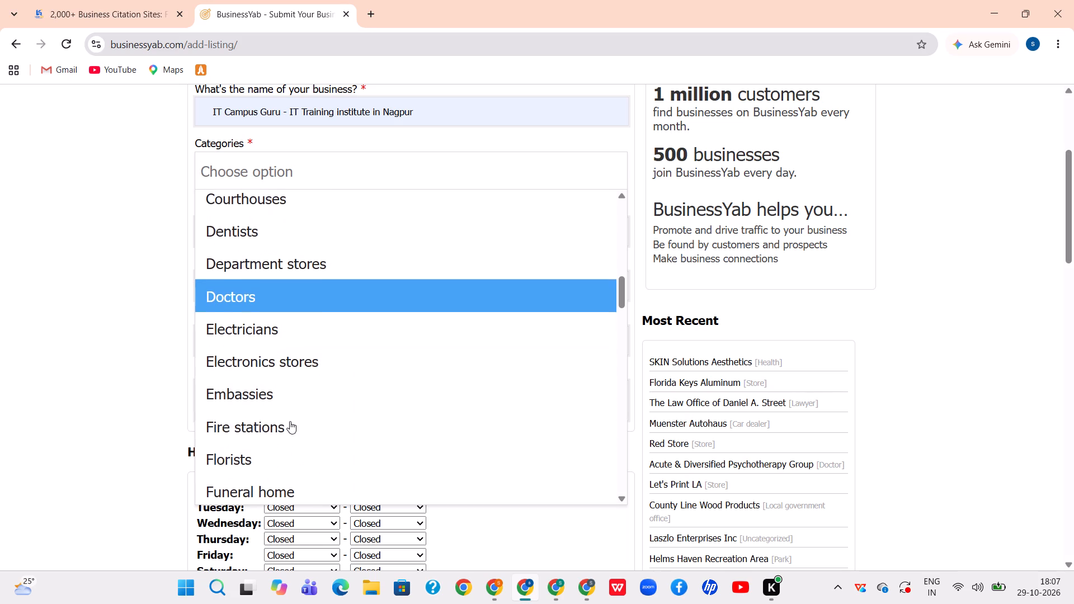
scroll(290, 421, "down", 3)
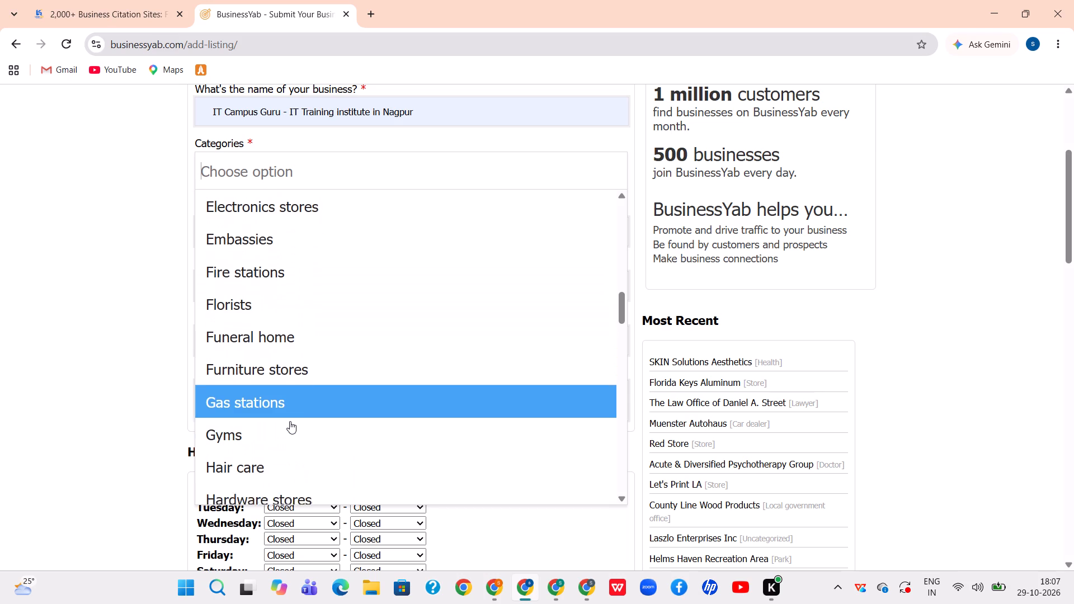
scroll(290, 421, "down", 2)
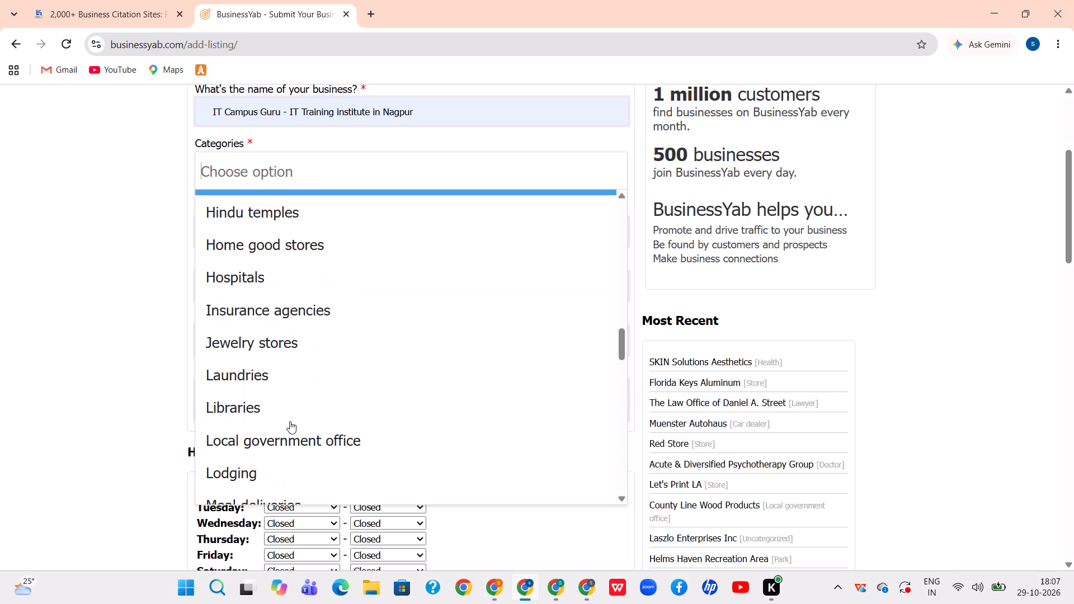
scroll(290, 421, "down", 2)
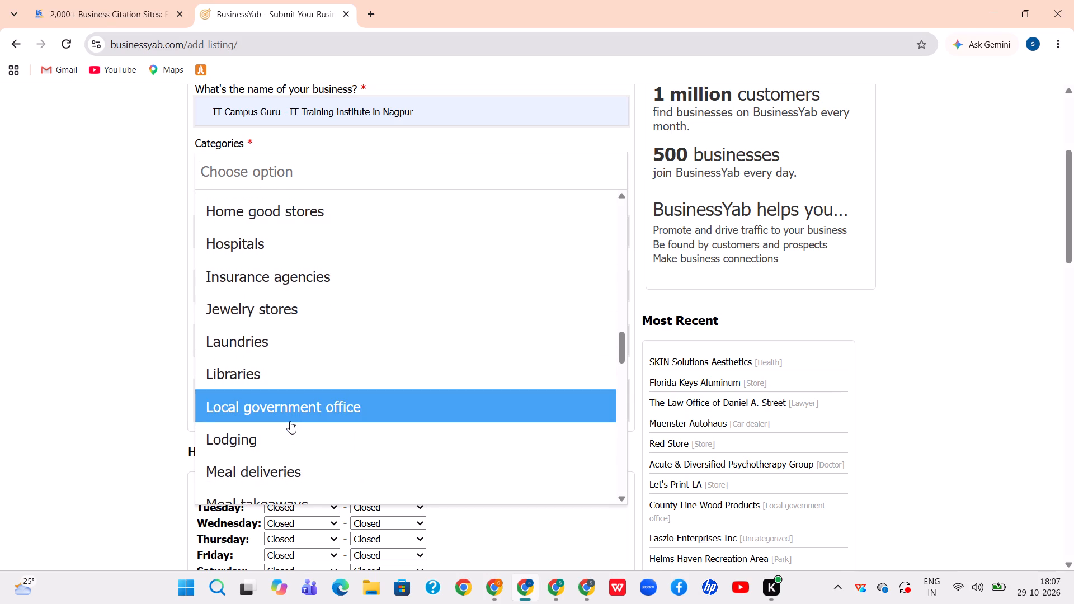
scroll(290, 421, "down", 1)
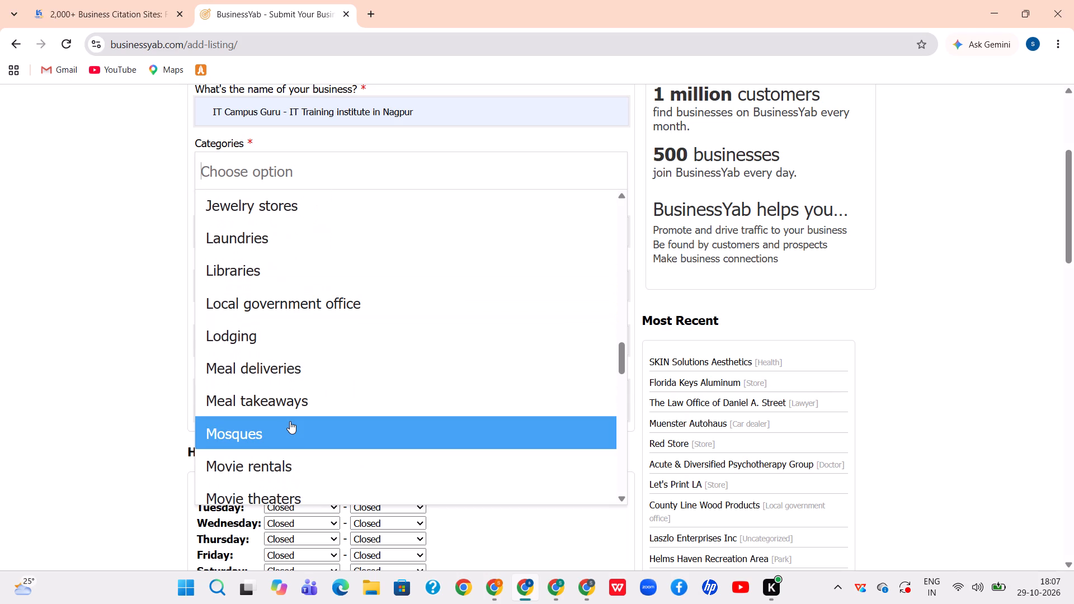
scroll(290, 421, "down", 1)
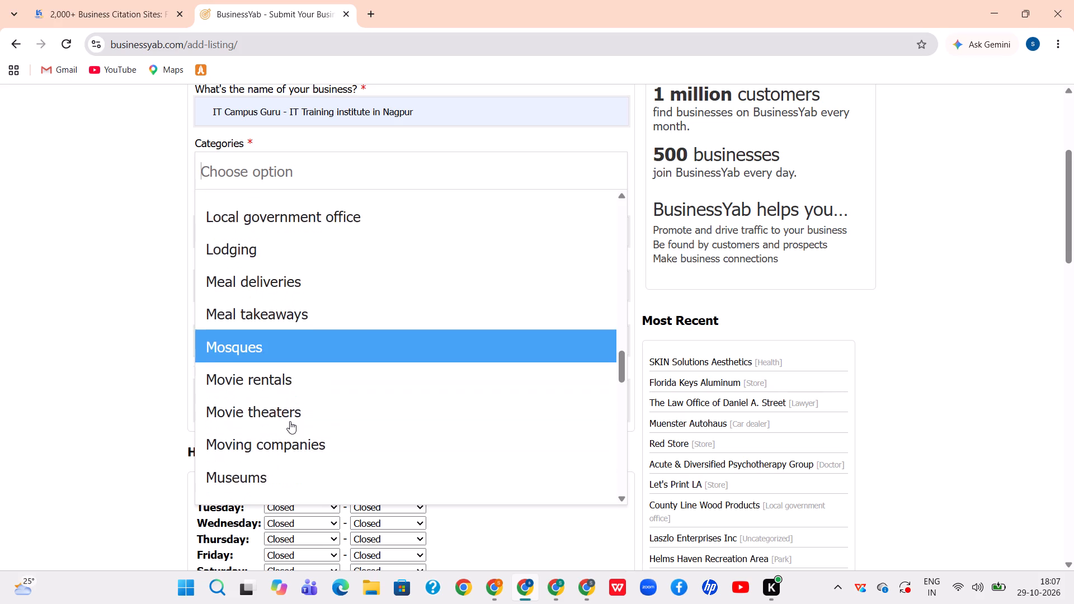
scroll(290, 421, "down", 3)
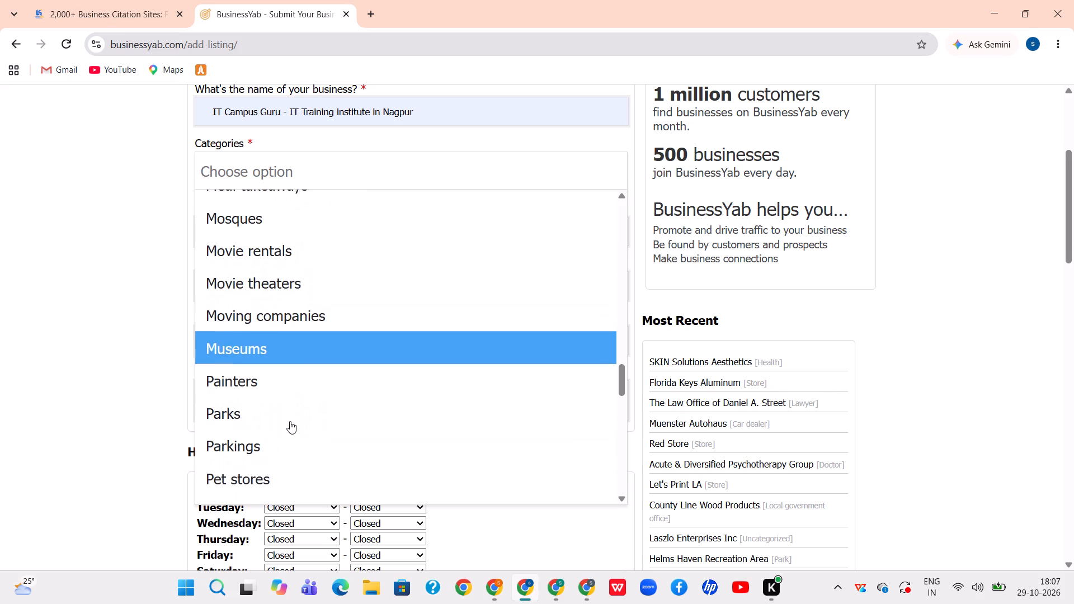
scroll(290, 421, "down", 3)
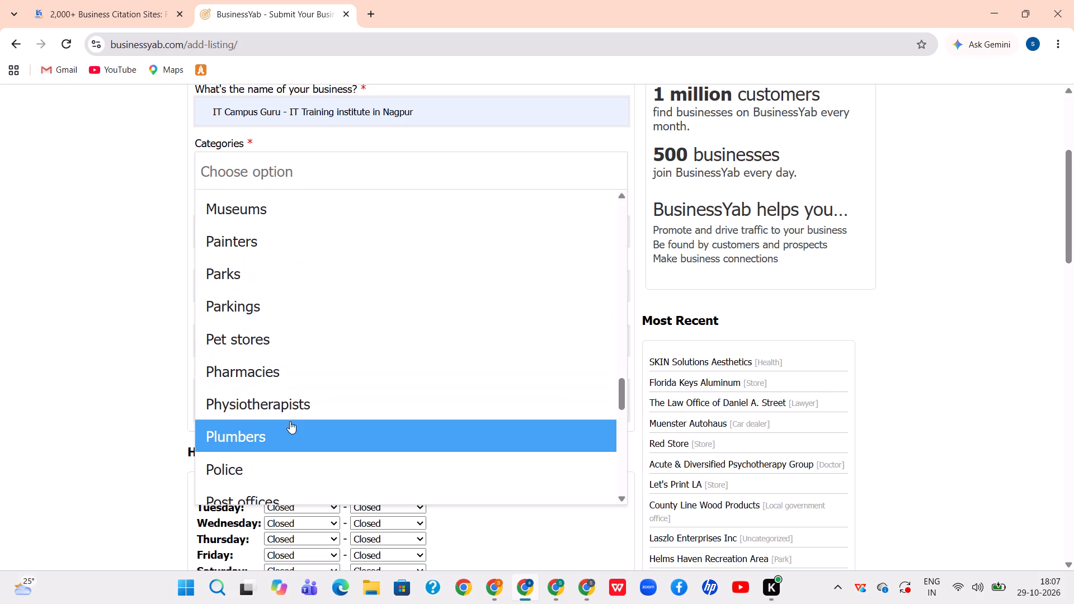
scroll(290, 421, "down", 1)
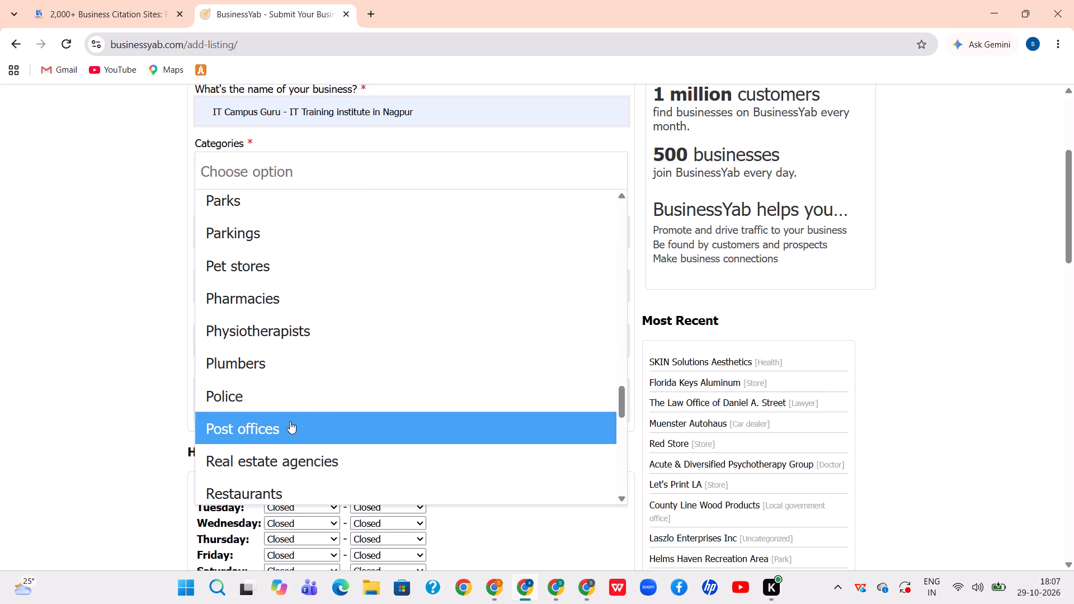
scroll(290, 421, "down", 1)
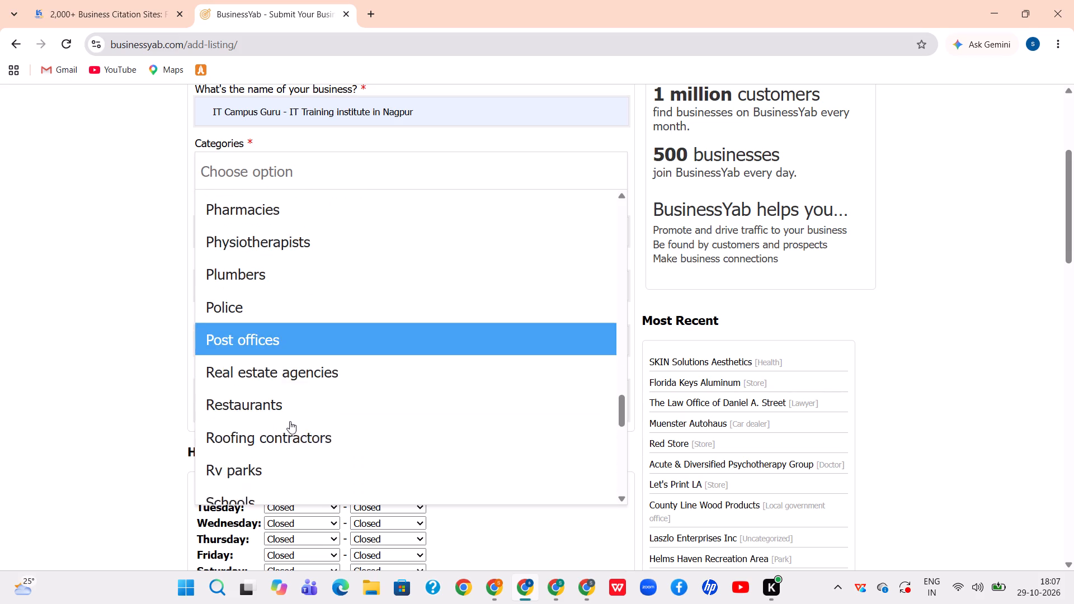
scroll(290, 421, "down", 2)
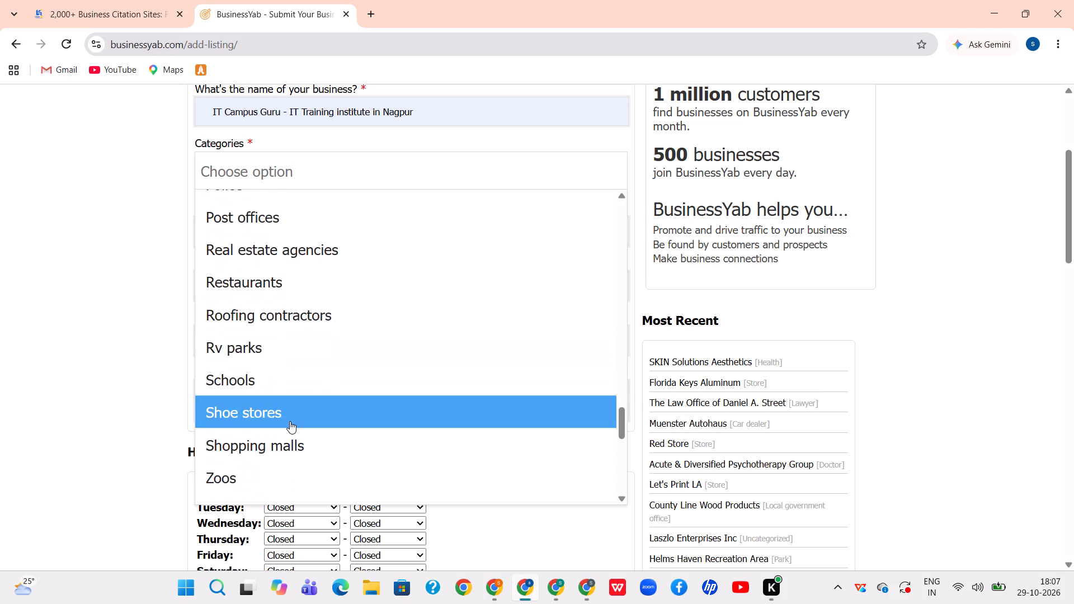
scroll(290, 421, "down", 2)
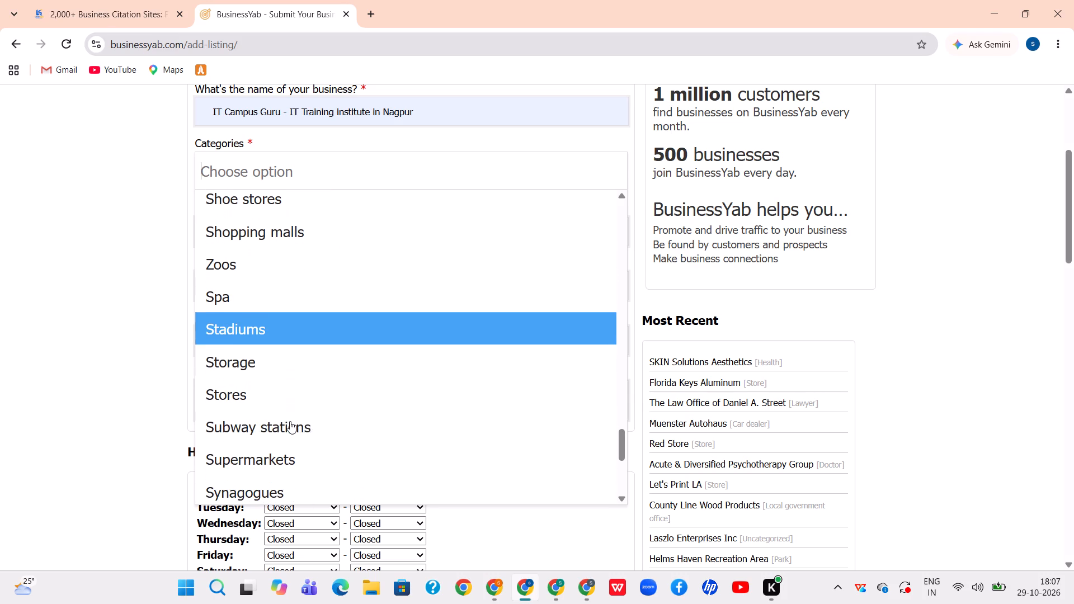
scroll(290, 421, "down", 2)
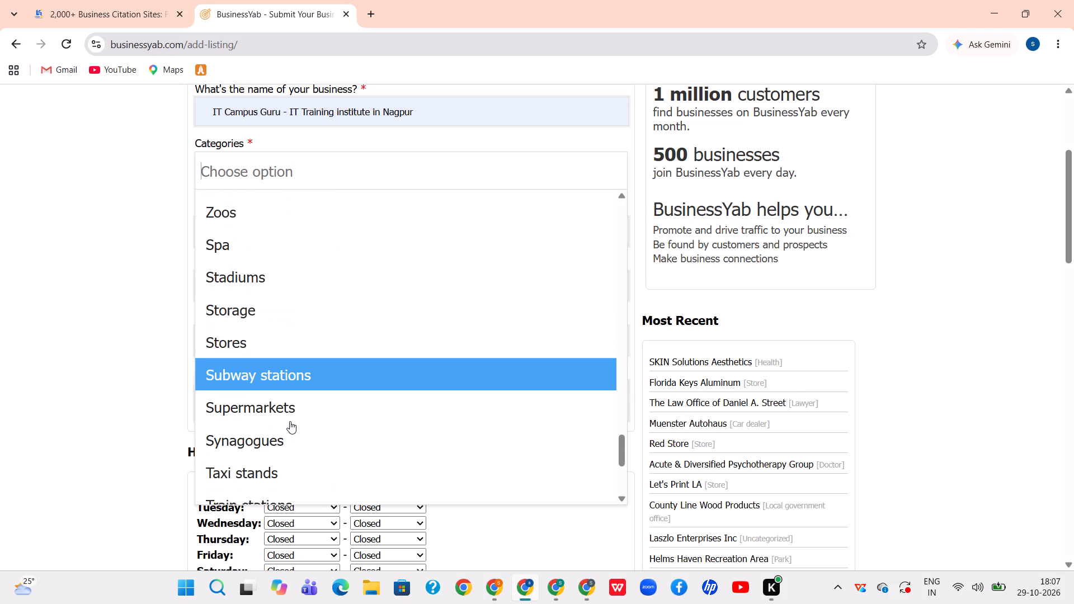
scroll(290, 421, "down", 1)
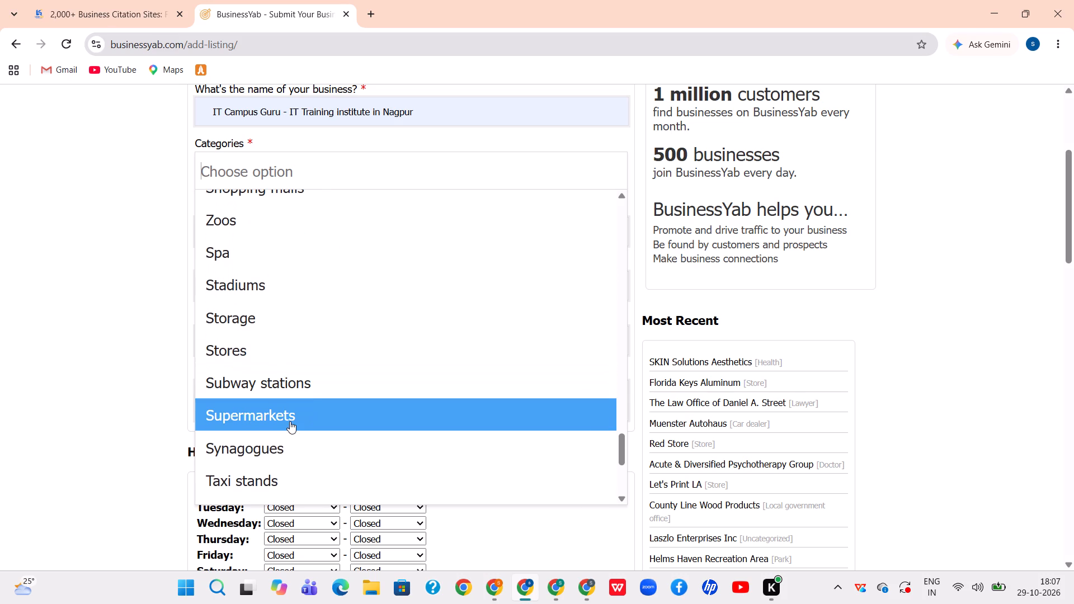
scroll(290, 421, "down", 3)
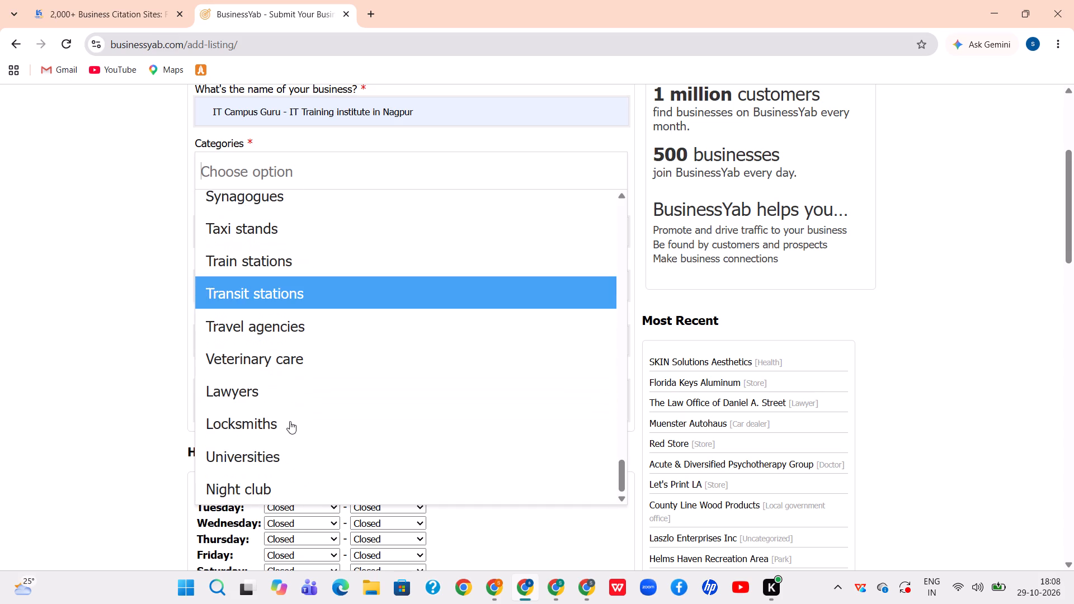
scroll(290, 421, "down", 1)
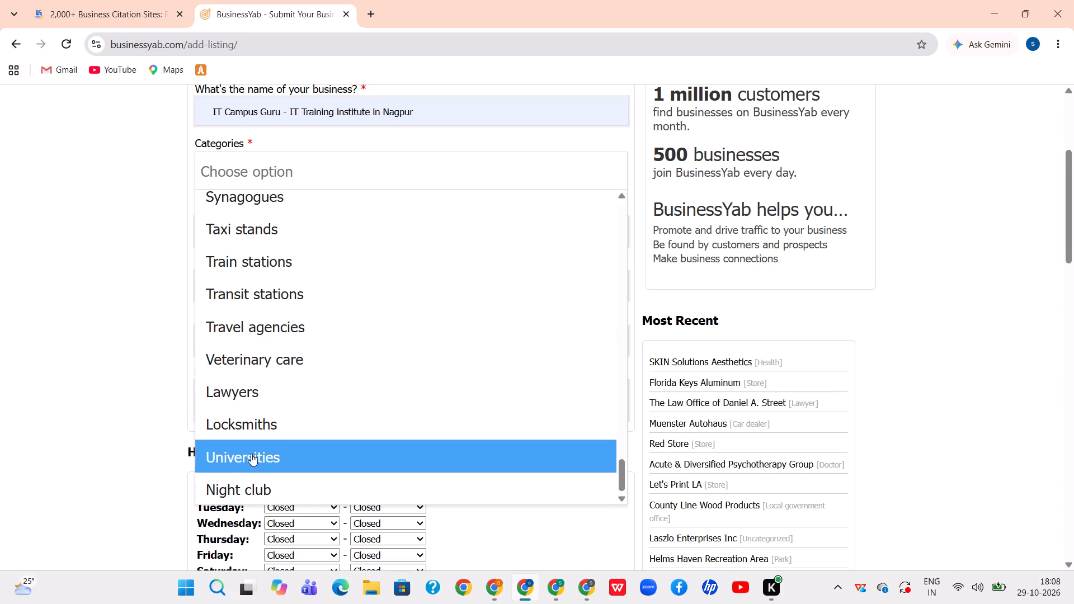
left_click(248, 461)
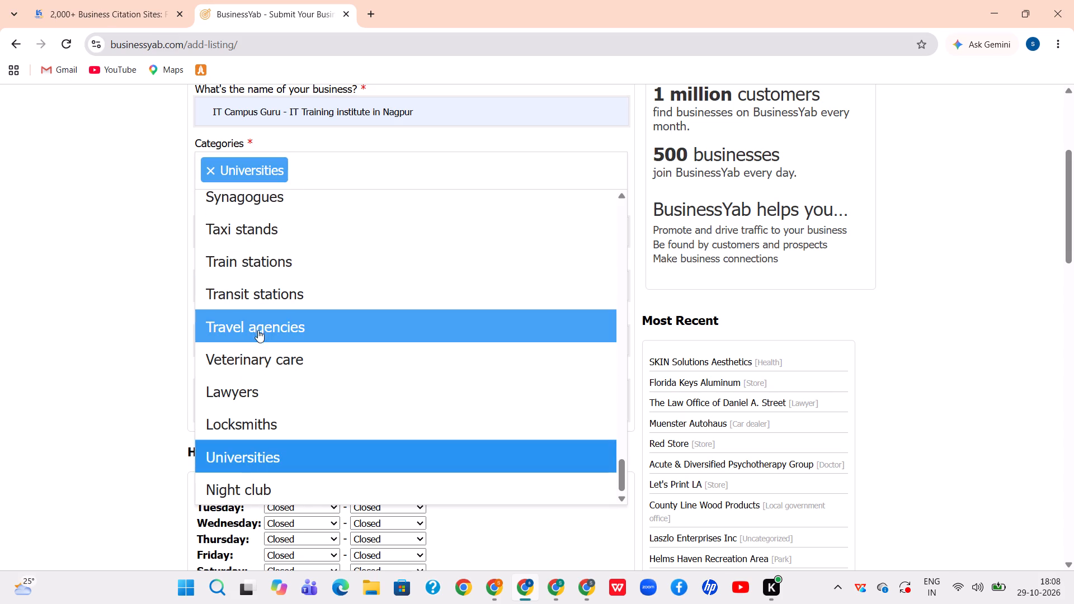
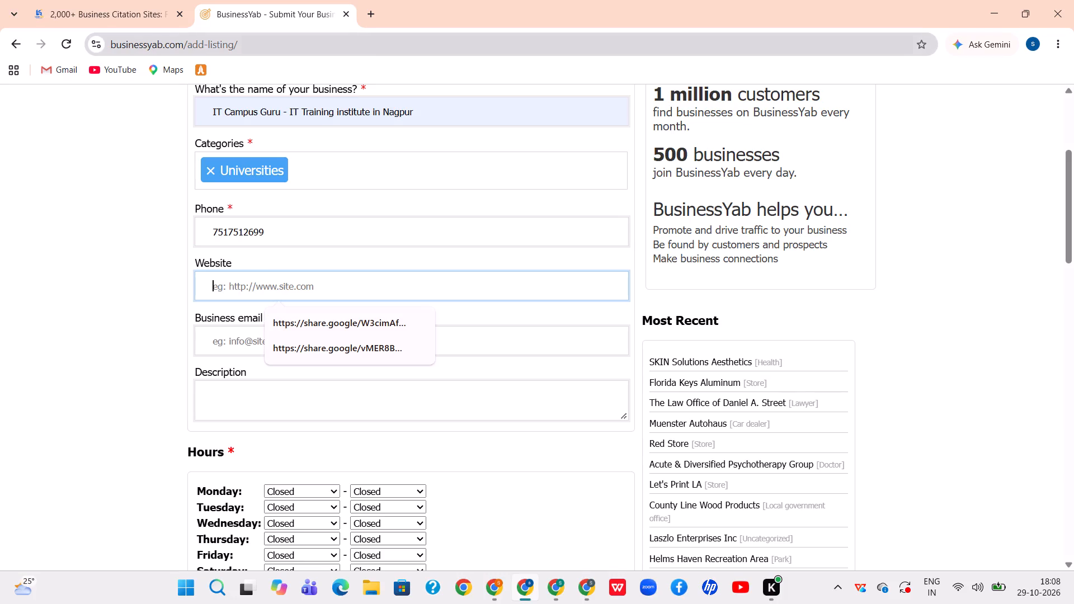
left_click(376, 6)
type("it")
key("ctrl+a")
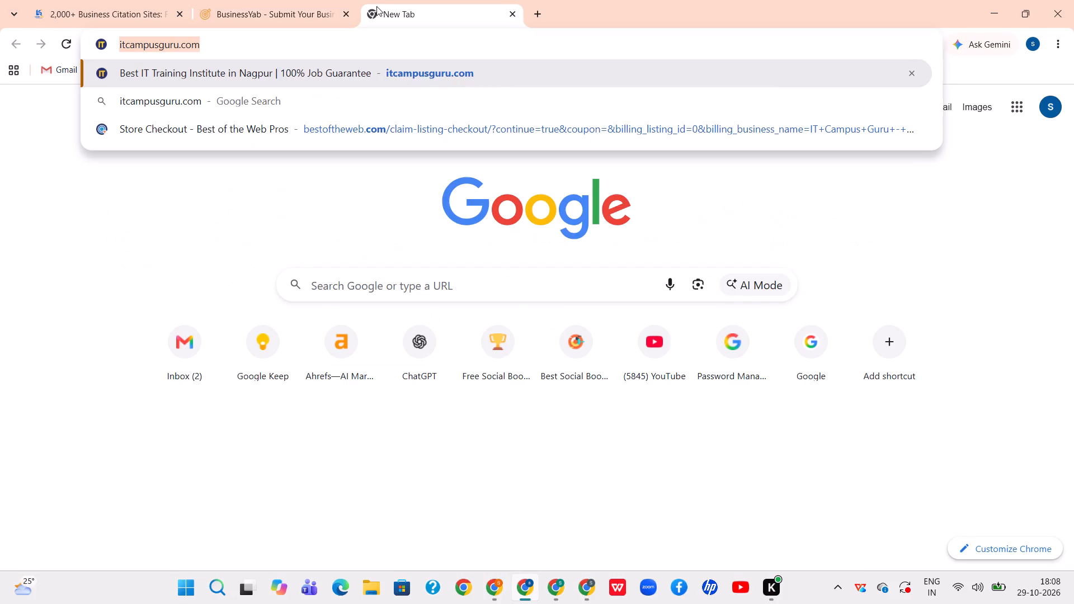
key("ctrl+c")
left_click(513, 13)
key("ctrl+v")
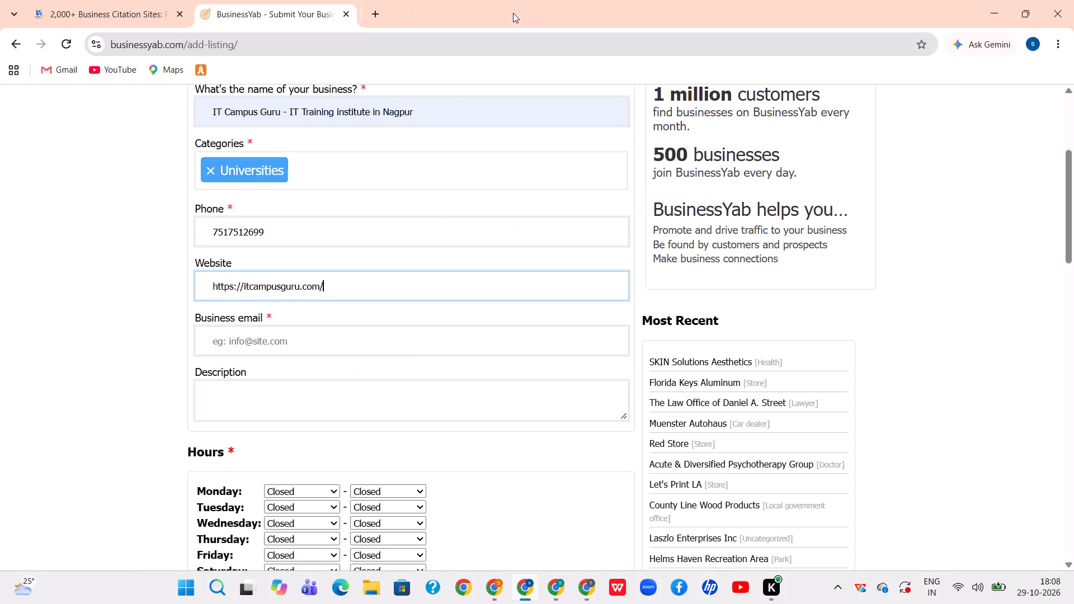
Fill in the Business email with the saved email address.
left_click(243, 340)
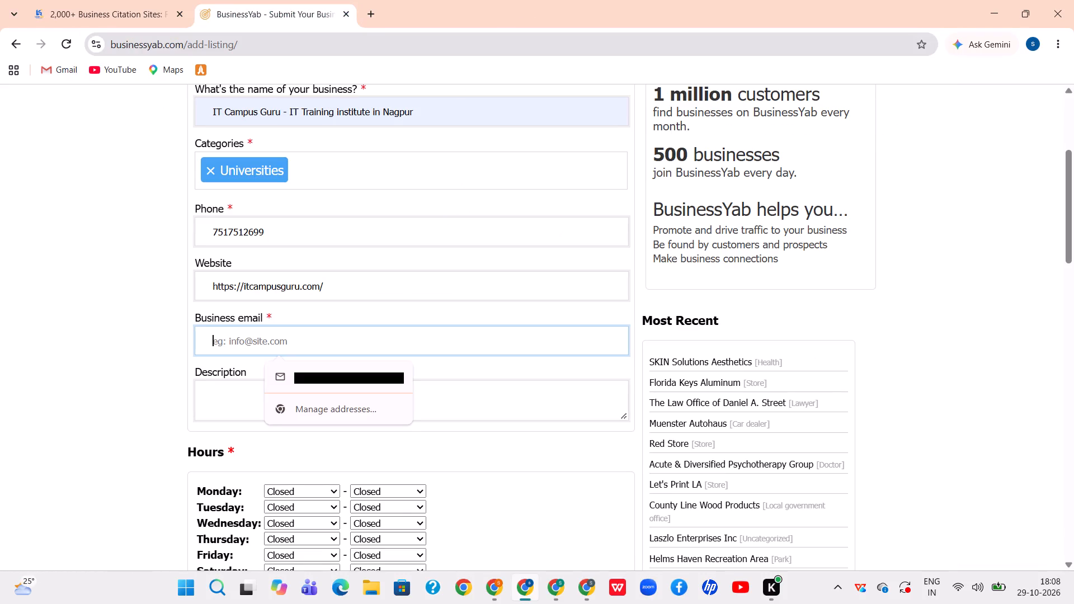
left_click(324, 388)
Copy the full business description from IT Campus Guru's Google business profile in the other browser window.
left_click(283, 404)
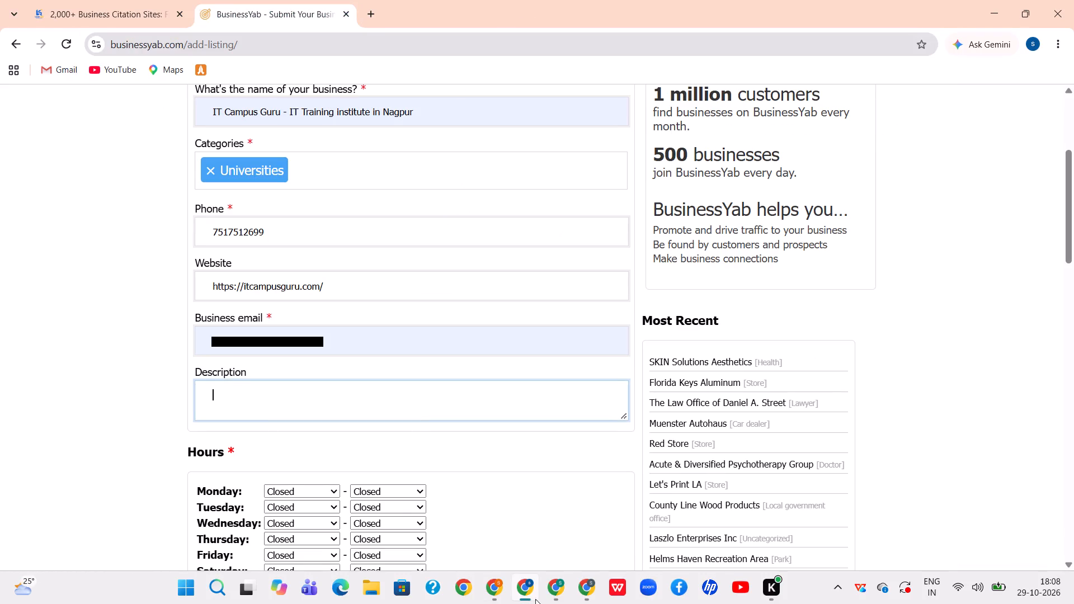
left_click(492, 593)
key("Page_Down")
key("Page_Down")
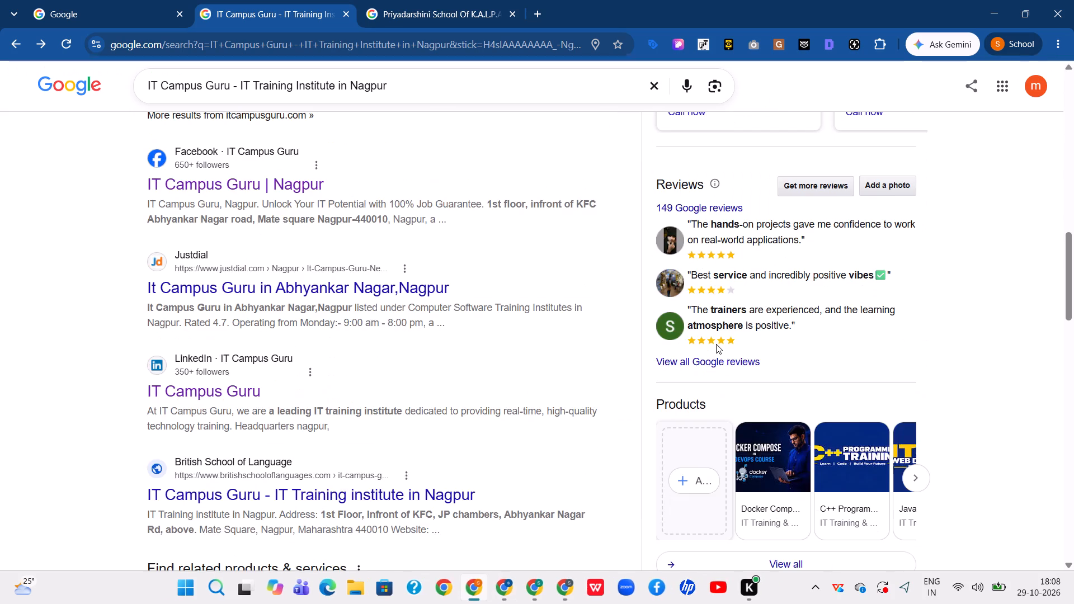
scroll(716, 344, "down", 3)
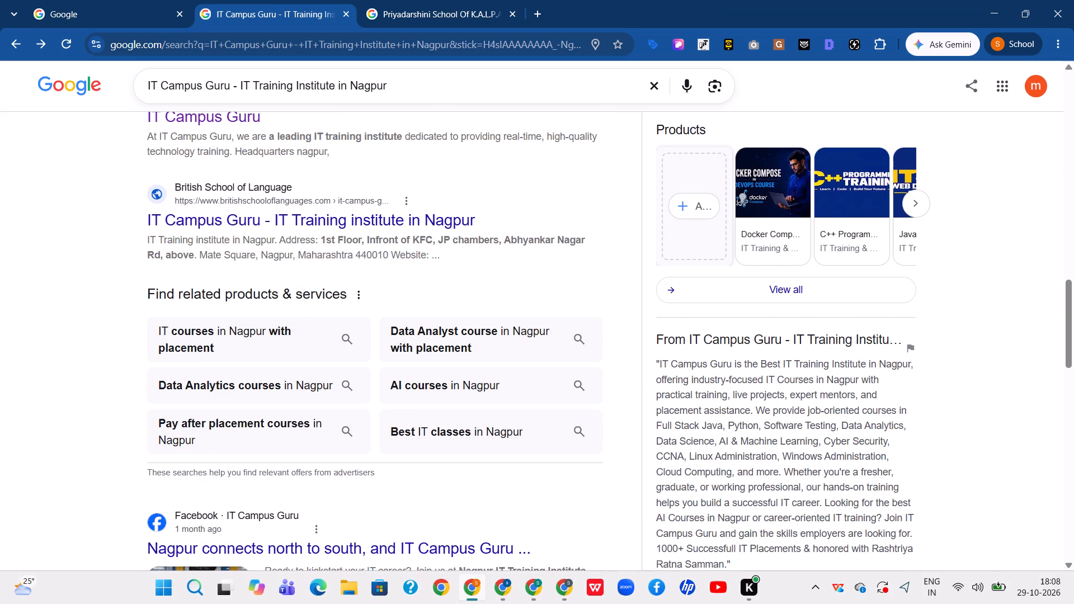
left_click_drag(660, 361, 708, 503)
key("Down")
key("Down")
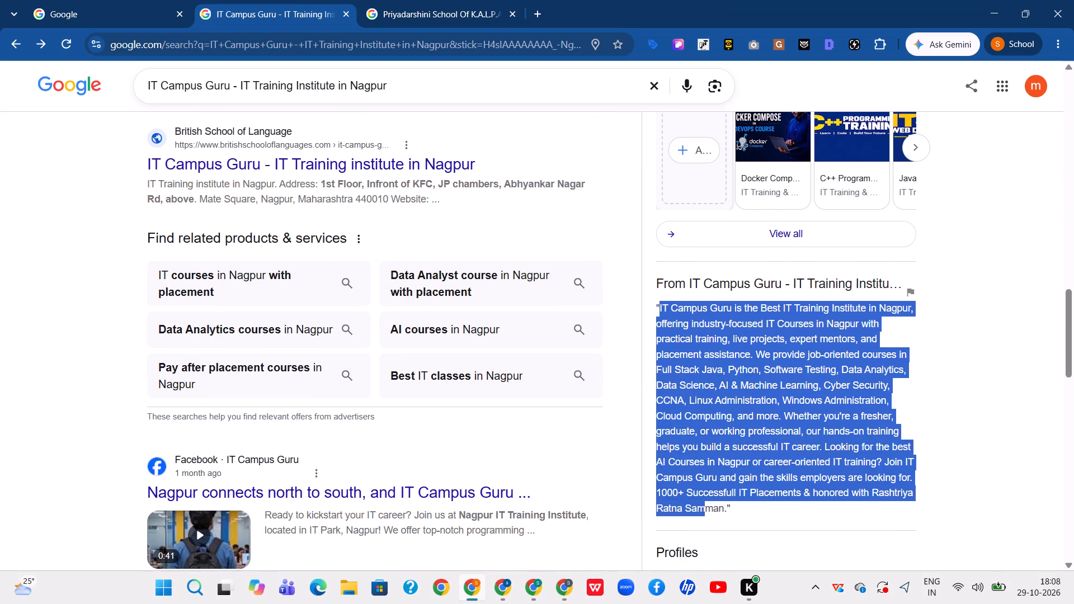
left_click_drag(708, 503, 723, 508)
key("ctrl+c")
left_click(723, 508)
key("Page_Up")
key("Page_Up")
key("Page_Up")
key("Page_Up")
key("Page_Up")
key("Page_Up")
key("Page_Up")
key("Page_Up")
key("Page_Up")
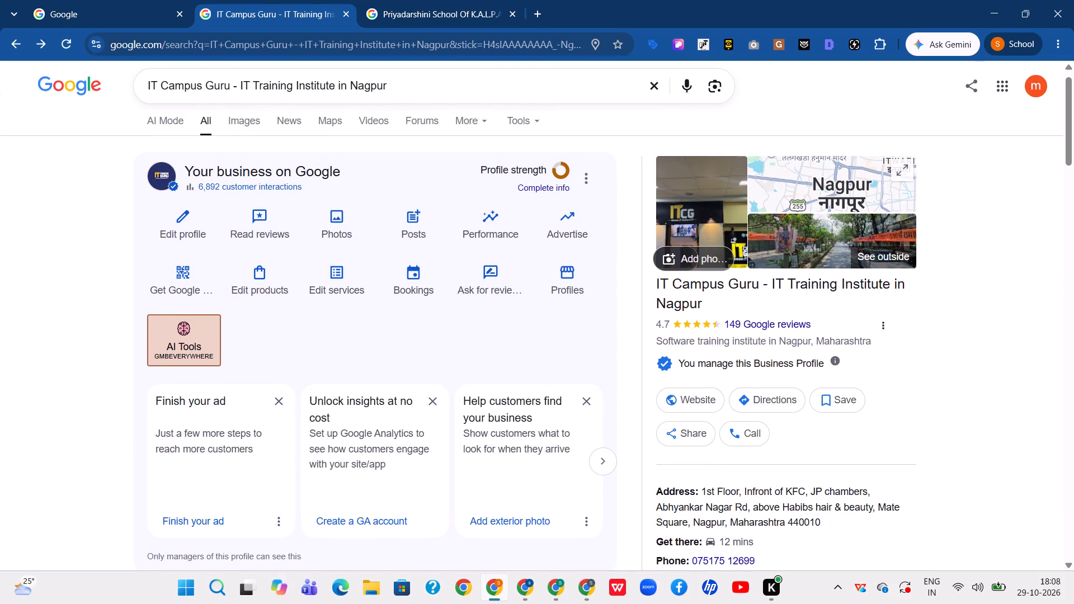
Paste the copied IT Campus Guru text into the BusinessYab listing's Description and end it with a period.
left_click(536, 598)
key("ctrl+v")
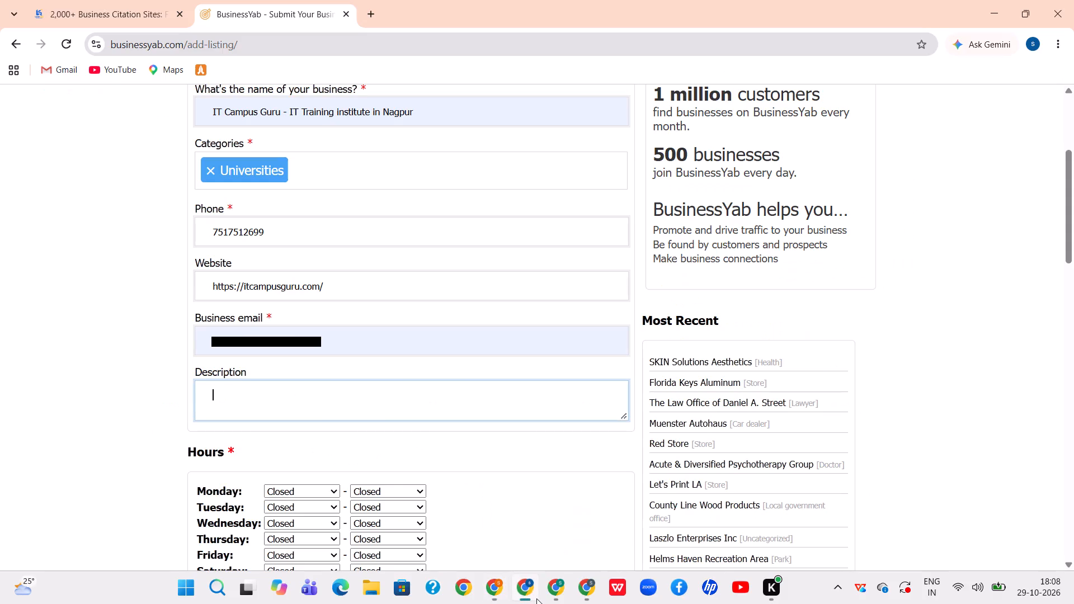
key("period")
scroll(411, 386, "up", 3)
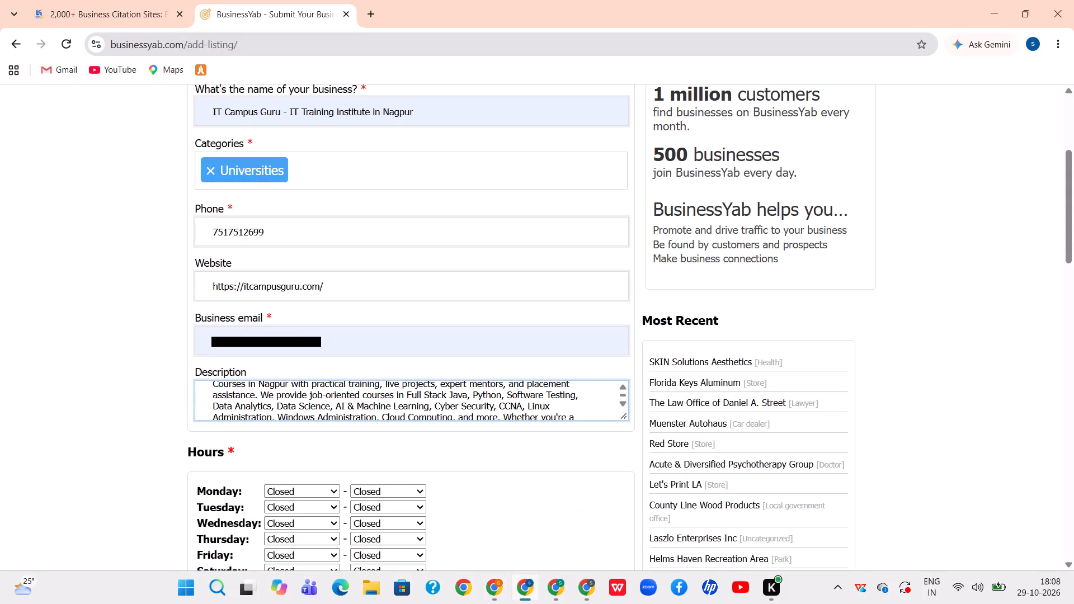
left_click(58, 414)
Set the opening time to 8:30 AM for Monday, Tuesday and Wednesday.
scroll(58, 414, "down", 2)
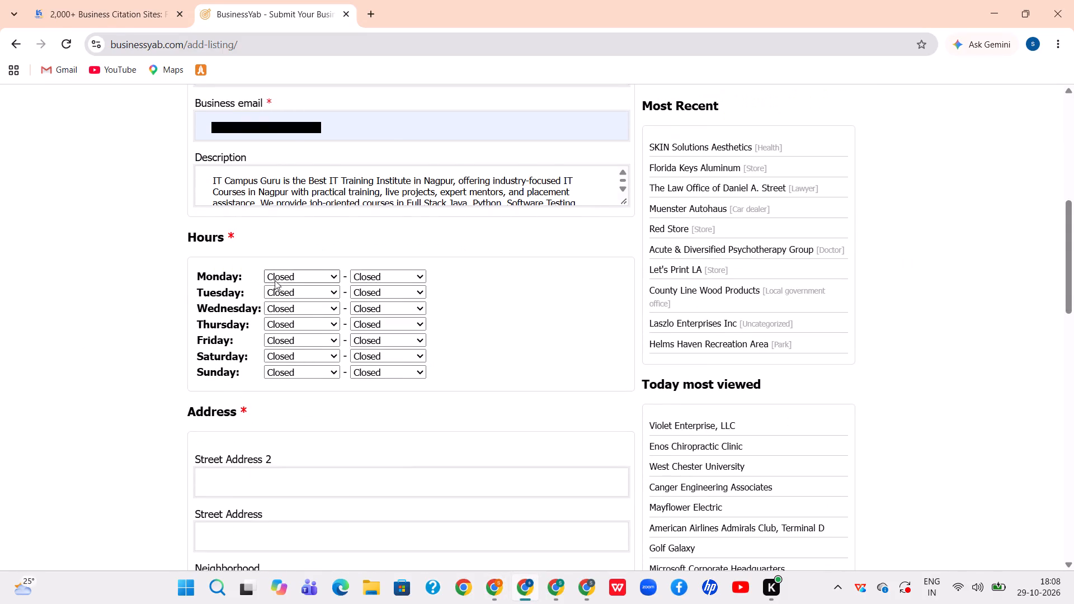
left_click(287, 276)
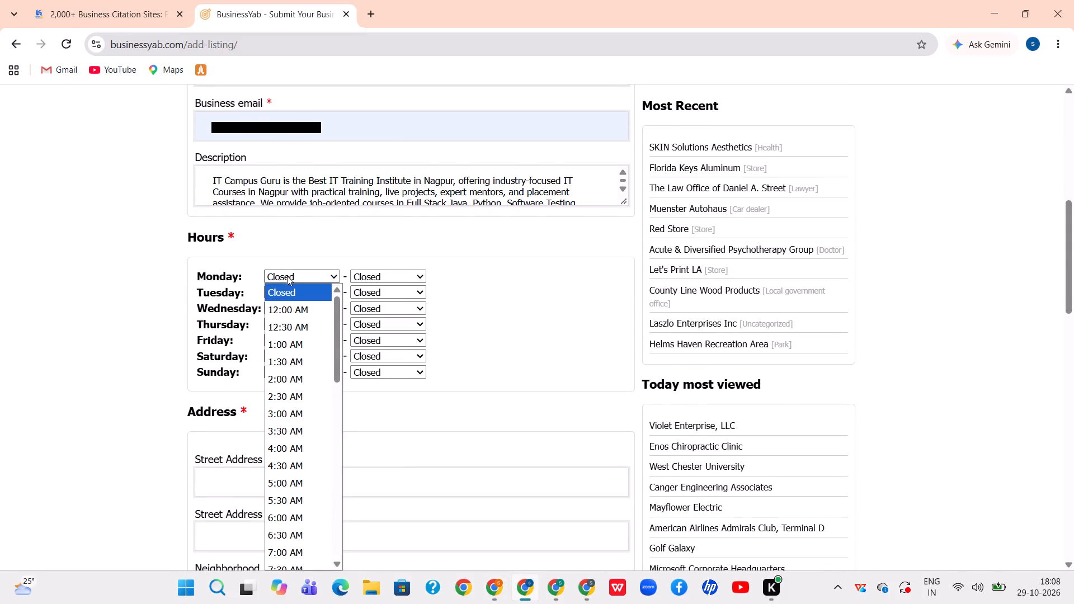
scroll(315, 524, "down", 1)
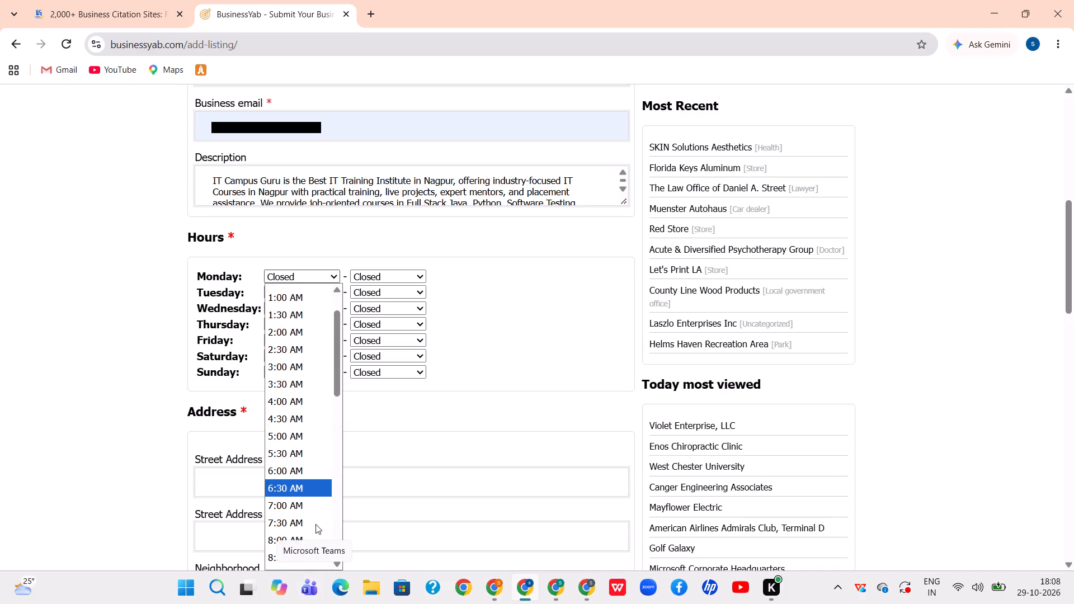
scroll(315, 524, "down", 1)
left_click(291, 507)
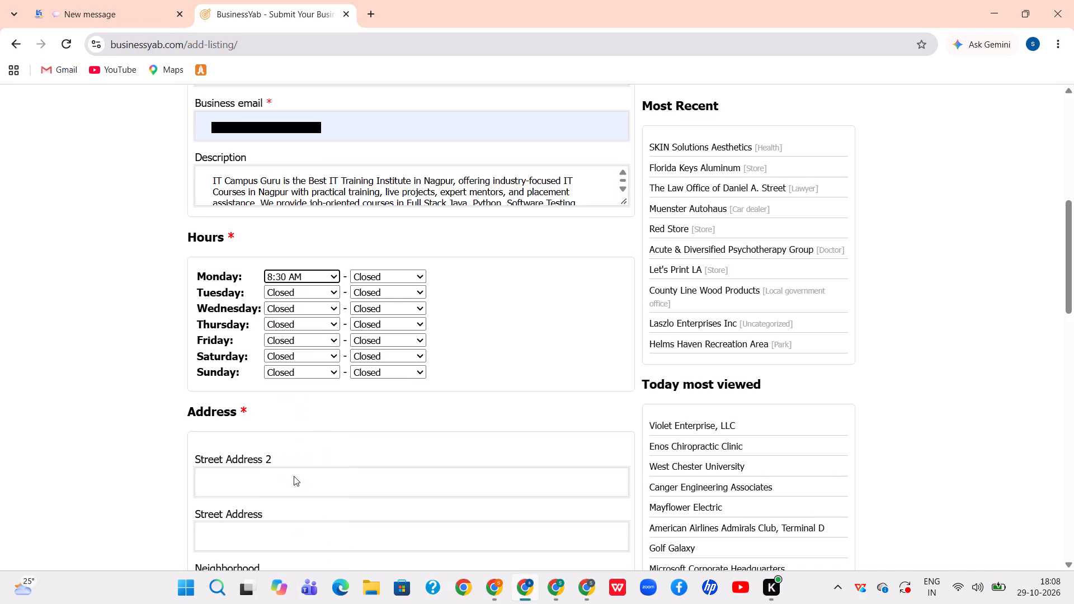
left_click_drag(308, 294, 312, 370)
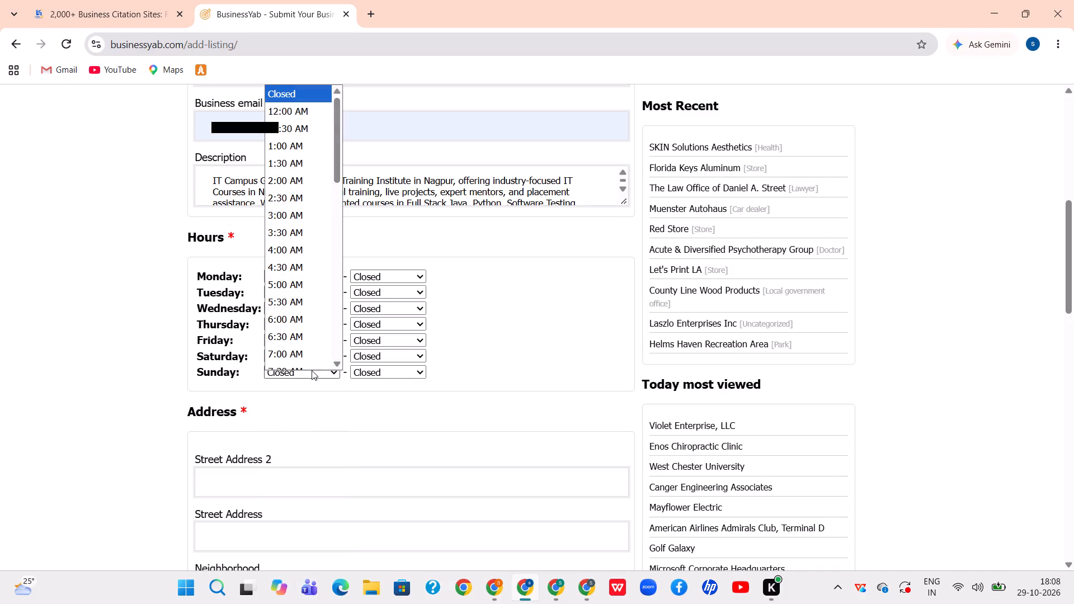
scroll(293, 312, "down", 1)
left_click(286, 277)
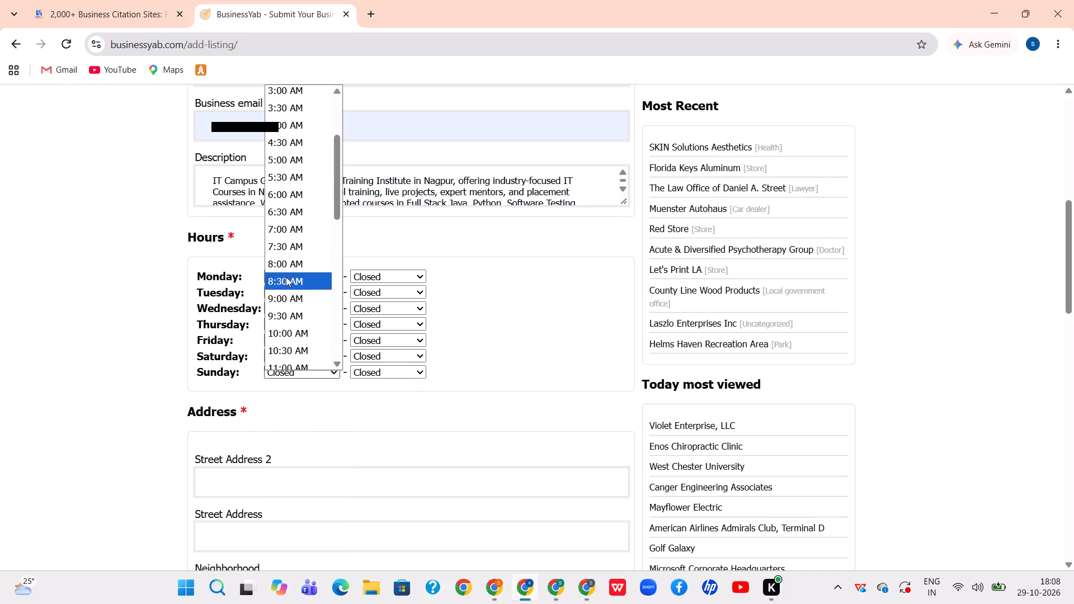
left_click(296, 308)
scroll(296, 308, "down", 1)
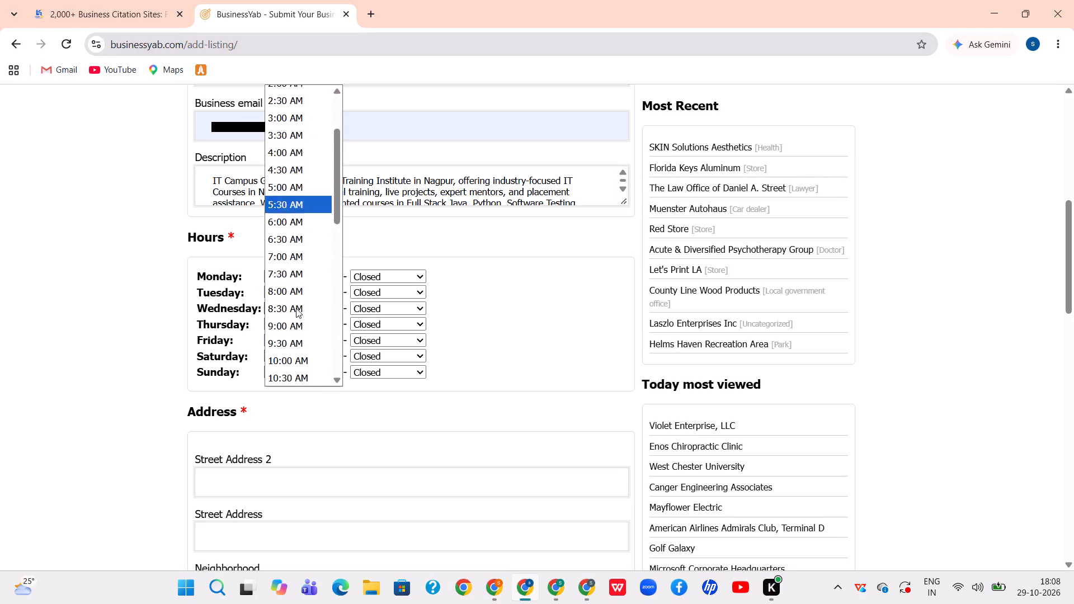
scroll(296, 308, "down", 1)
left_click(286, 263)
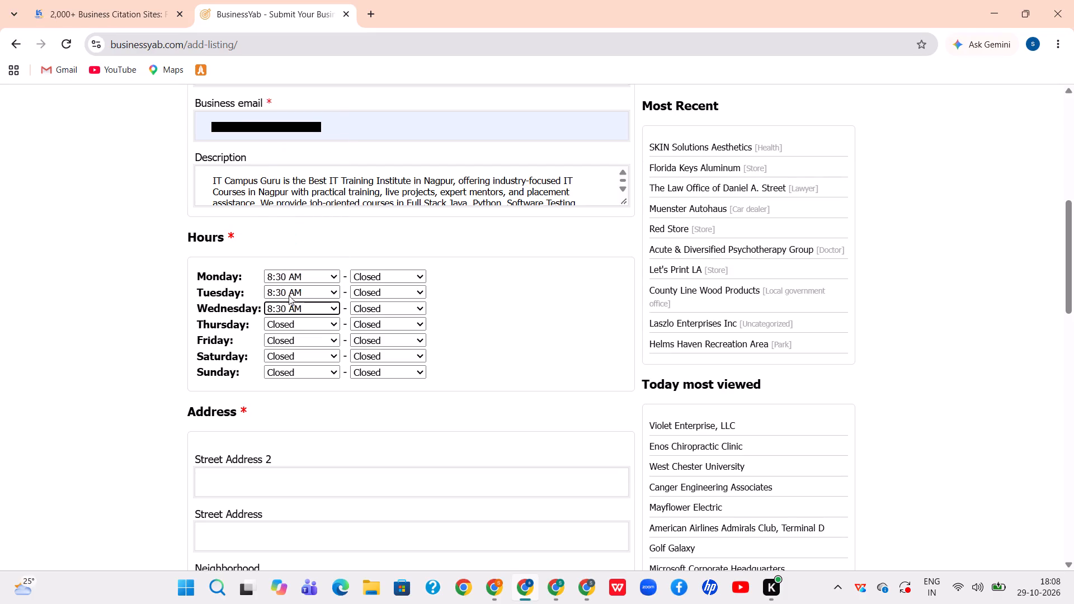
Set the opening time to 8:30 AM for Thursday, Friday and Saturday.
left_click(288, 323)
scroll(288, 323, "down", 1)
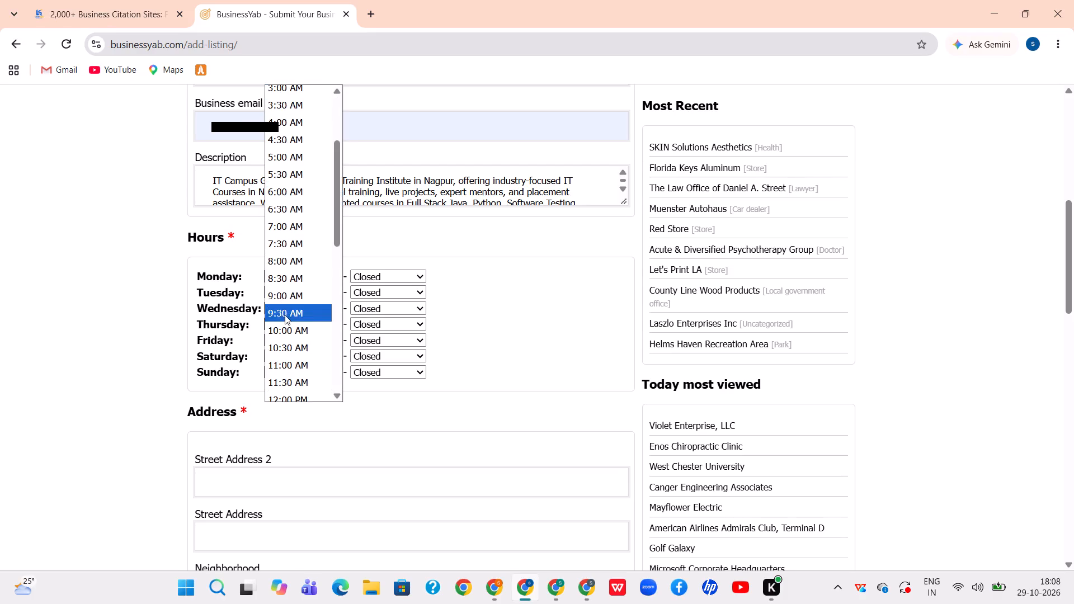
left_click(272, 283)
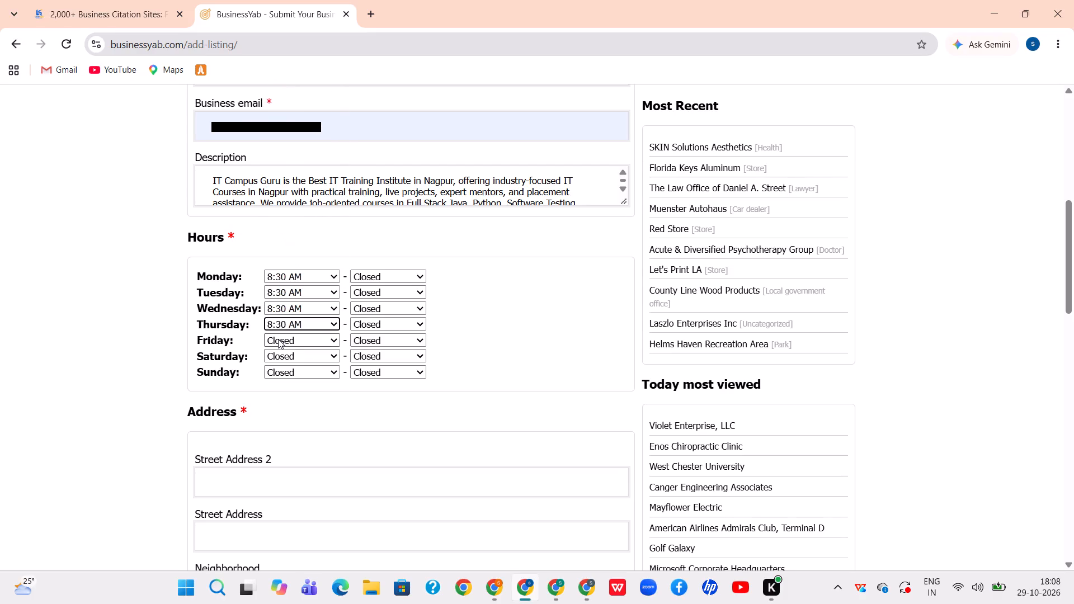
left_click(278, 339)
scroll(278, 339, "down", 2)
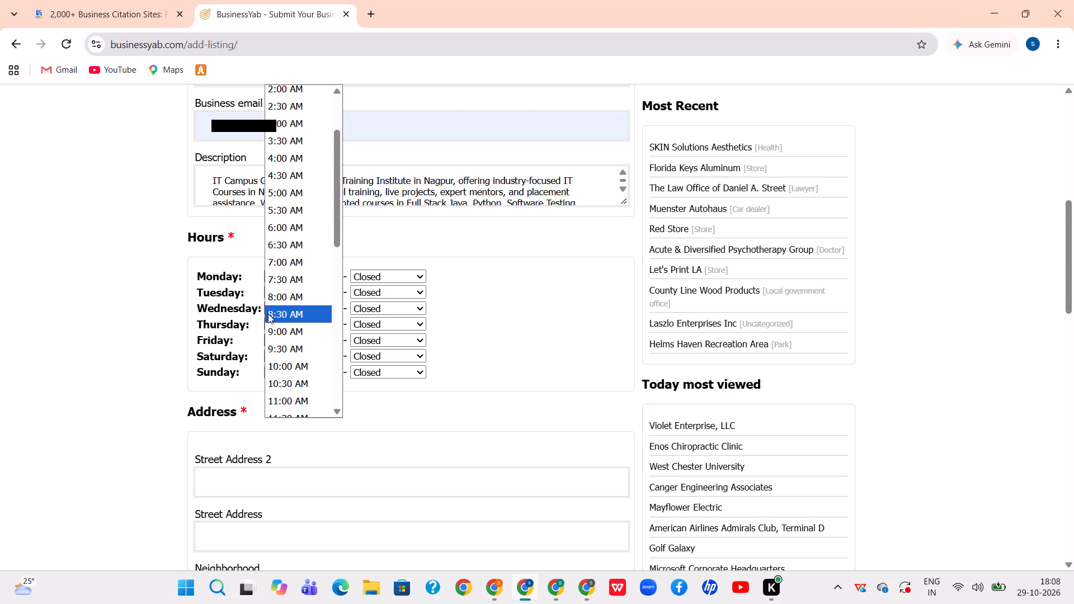
left_click(268, 314)
left_click(272, 354)
scroll(272, 354, "down", 1)
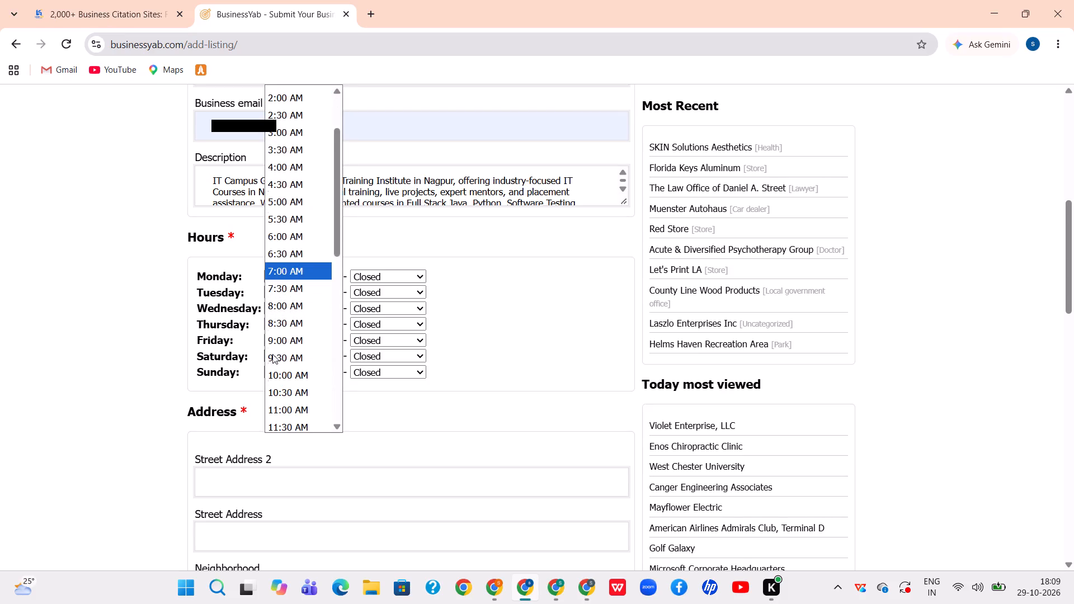
scroll(272, 354, "down", 1)
left_click(302, 327)
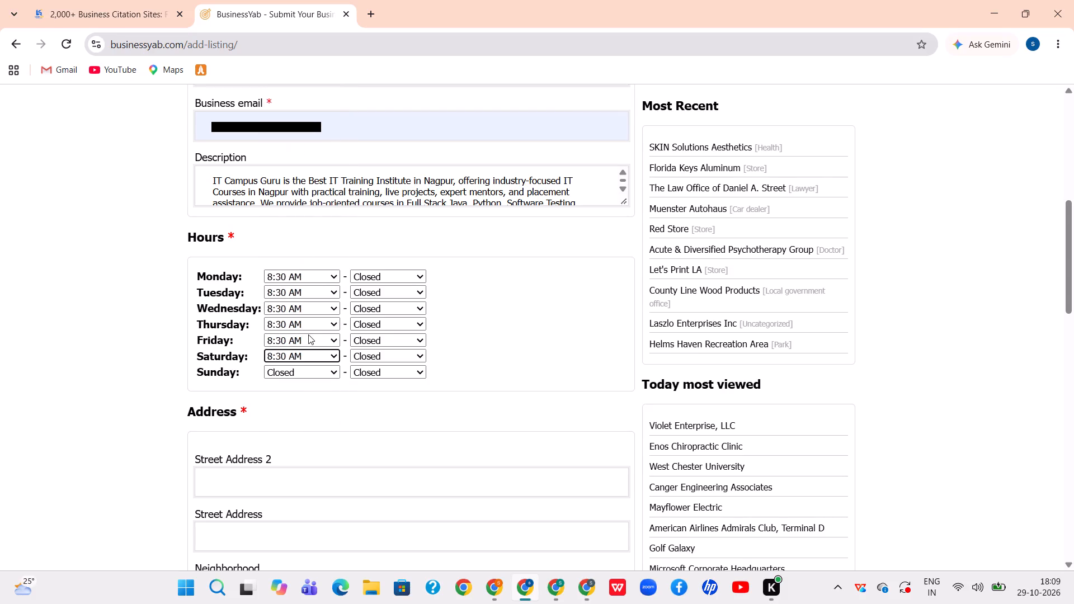
Set the closing time to 6:00 PM for Monday, Tuesday and Wednesday.
left_click(383, 280)
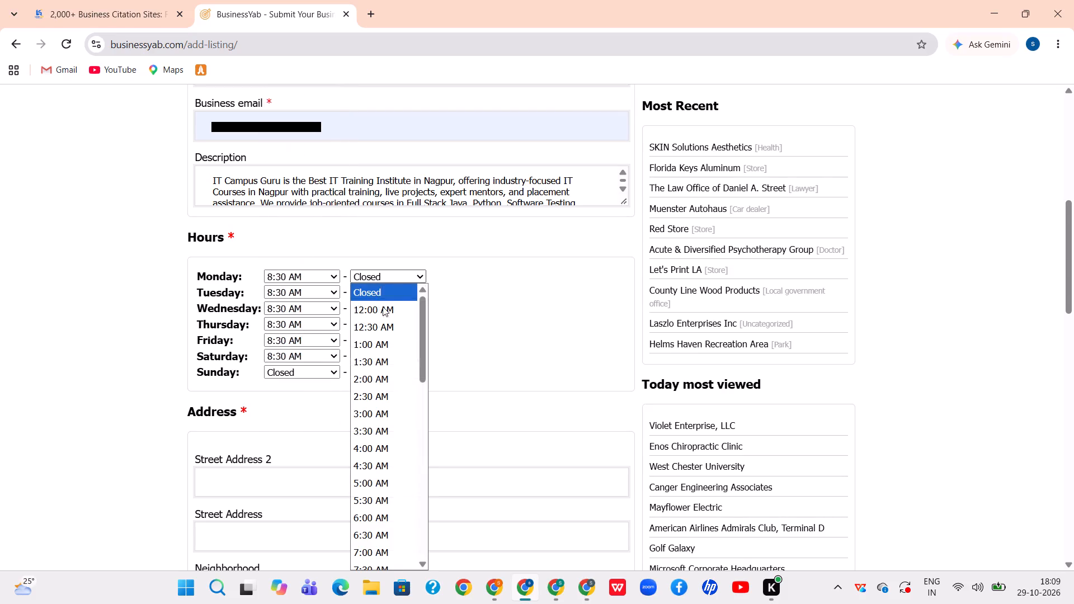
scroll(371, 414, "down", 5)
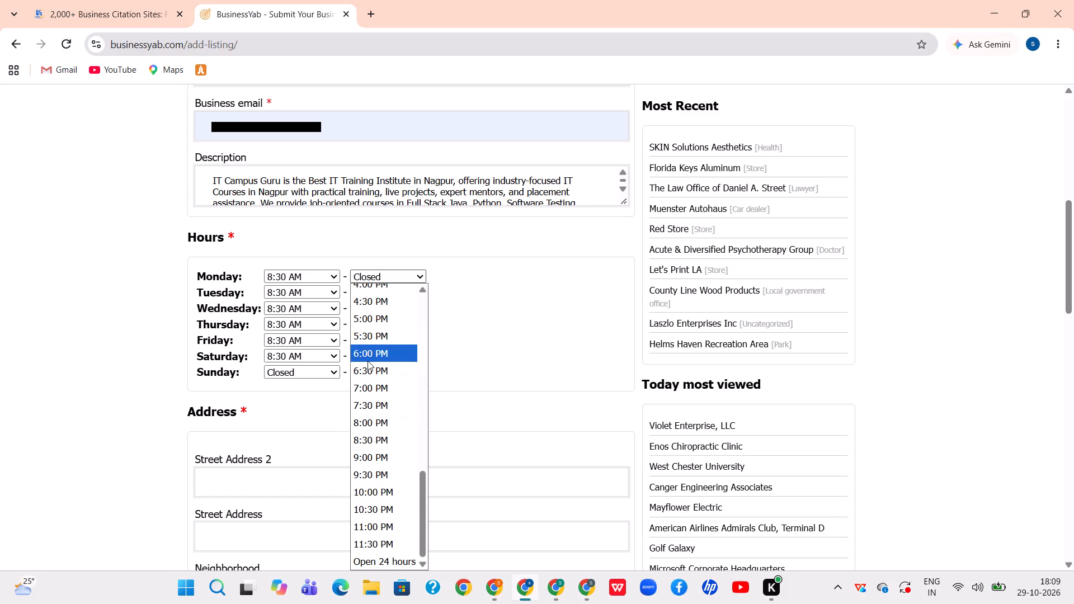
left_click(367, 361)
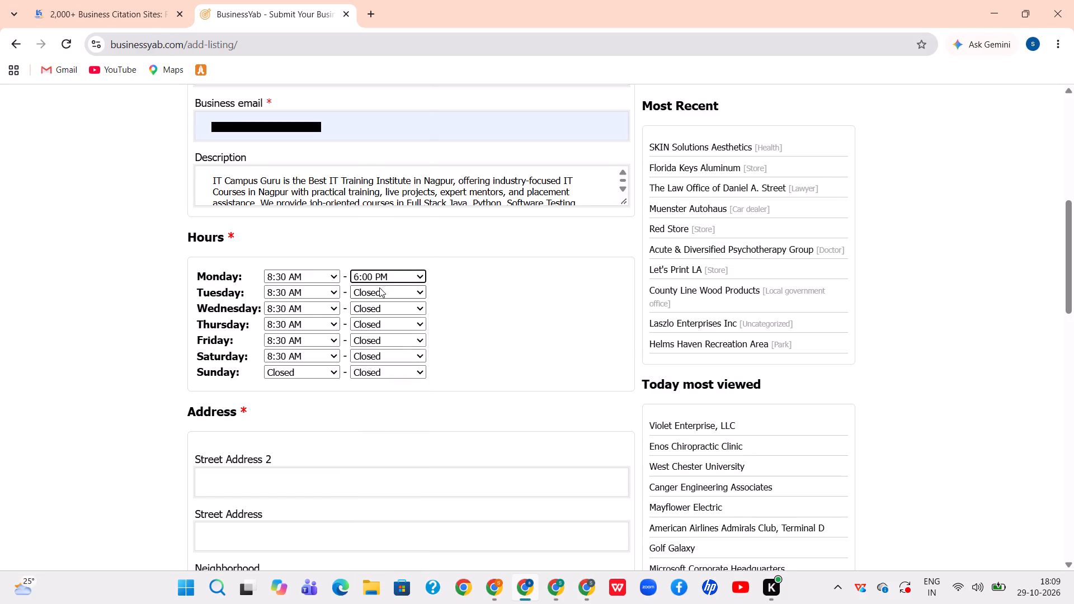
left_click(379, 287)
left_click(424, 345)
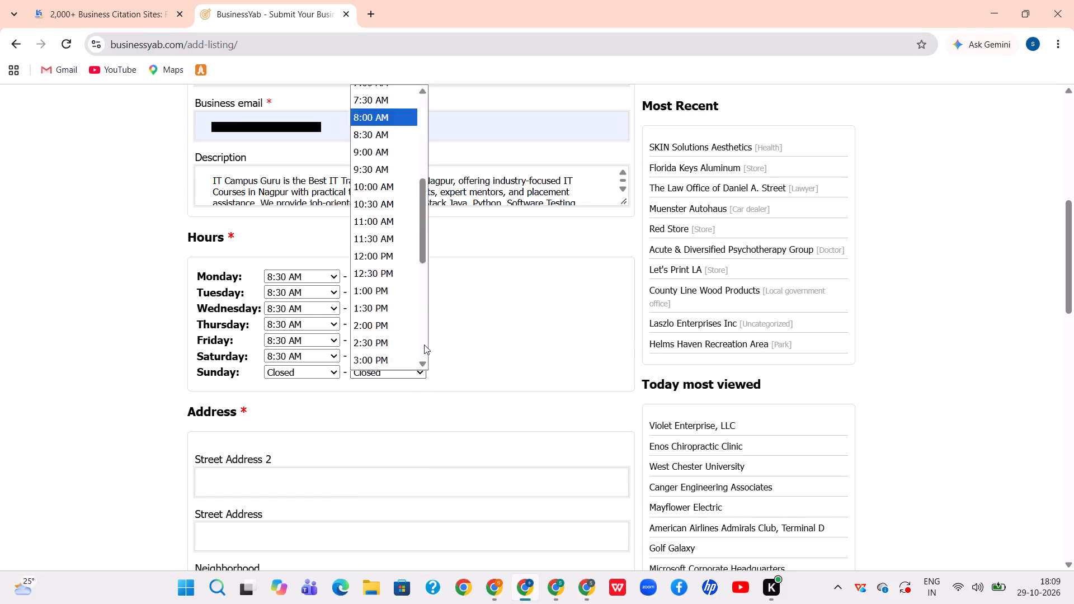
left_click(378, 145)
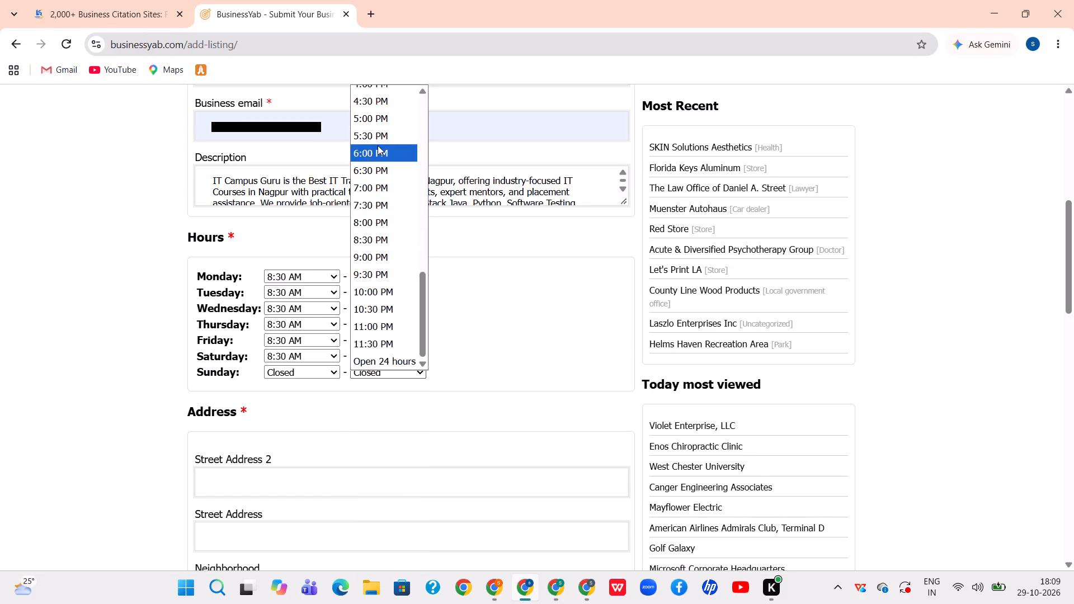
left_click(403, 305)
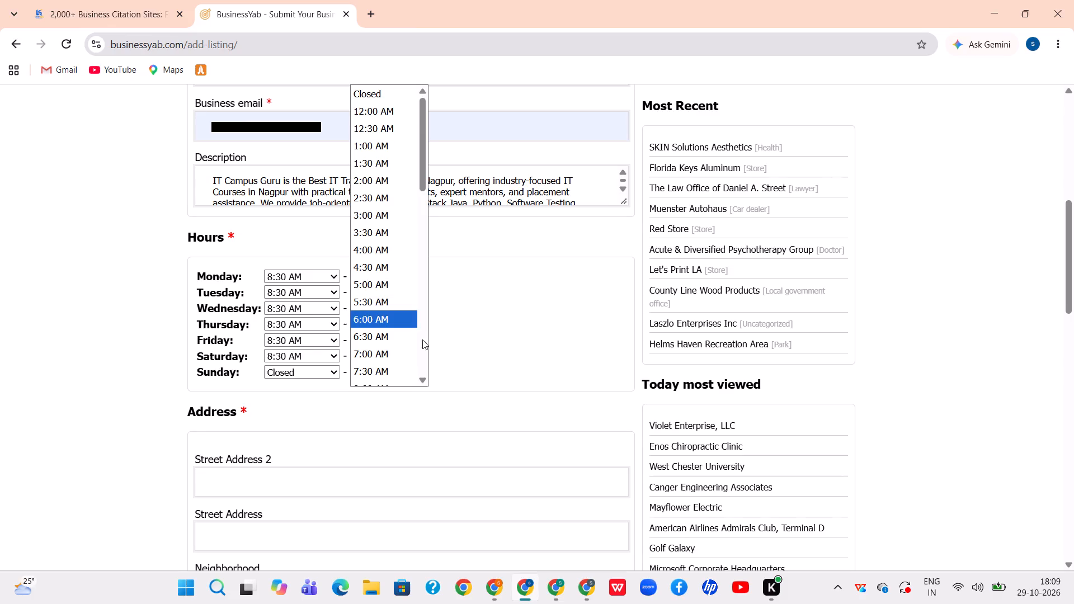
left_click(424, 348)
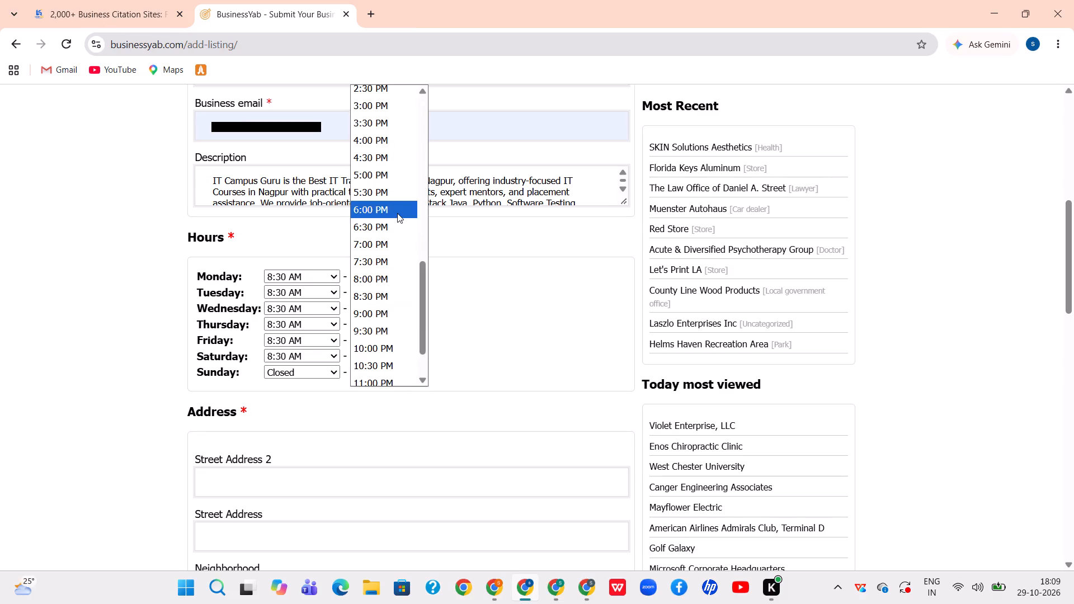
left_click(397, 213)
Set the closing time to 6:00 PM for Thursday, Friday and Saturday.
left_click(401, 319)
scroll(401, 319, "down", 8)
left_click(362, 193)
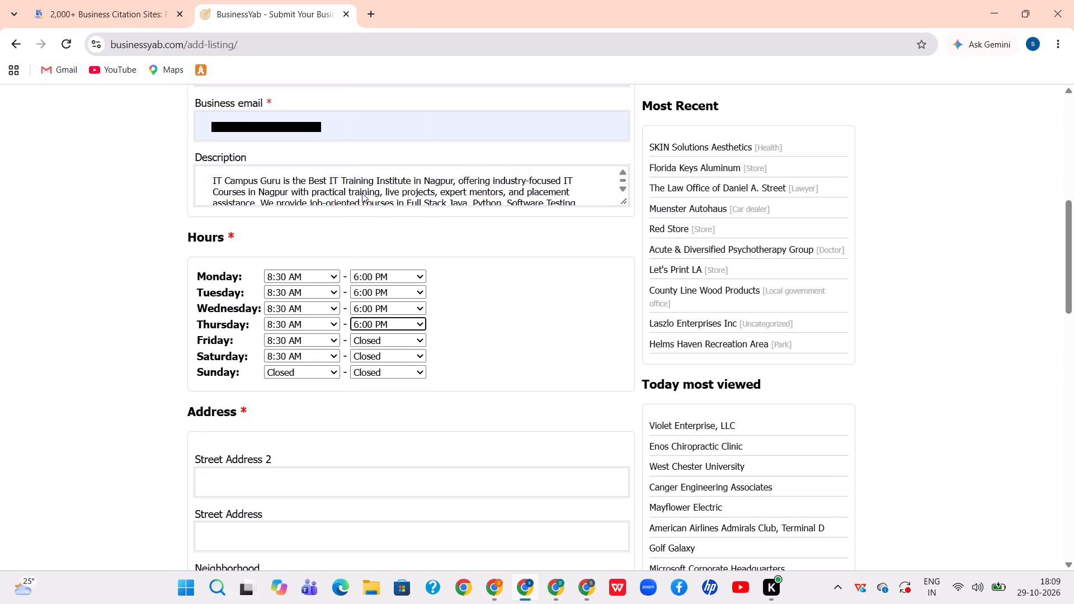
left_click(374, 336)
scroll(374, 336, "down", 7)
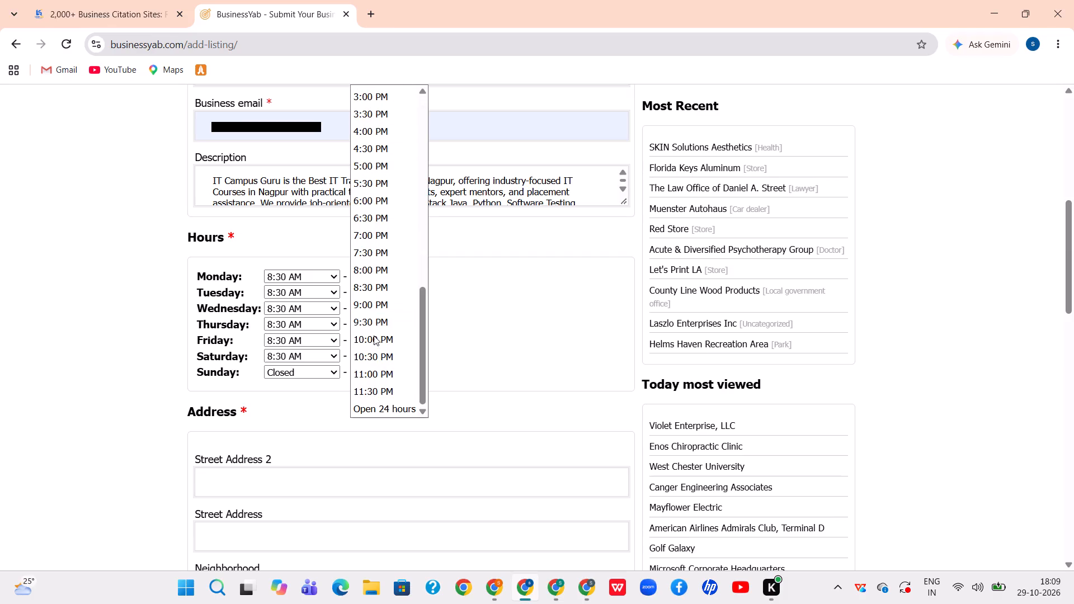
left_click(371, 195)
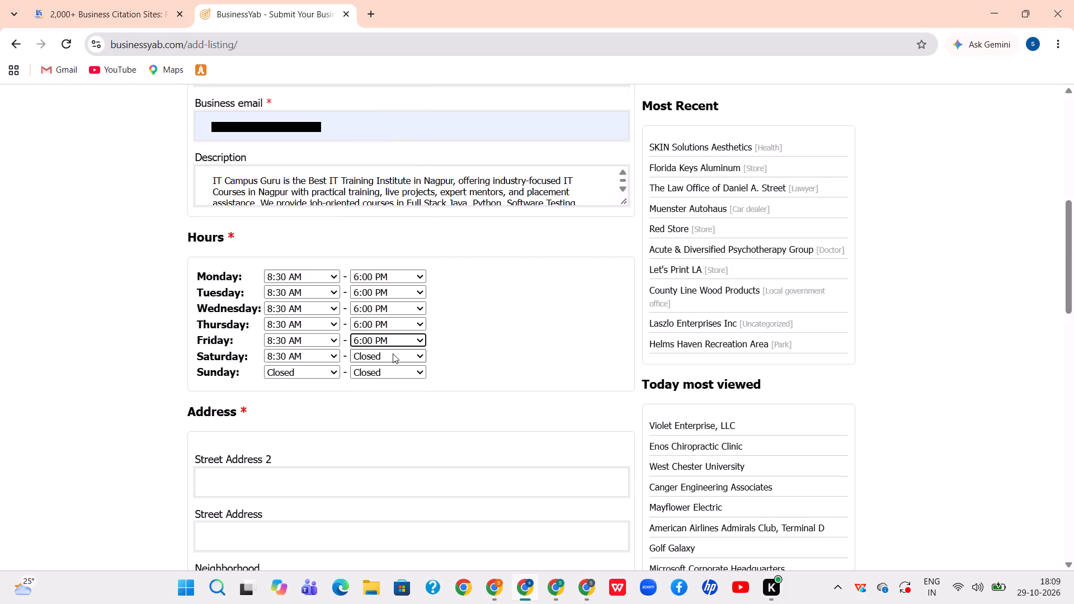
left_click(384, 356)
scroll(384, 356, "down", 7)
left_click(354, 211)
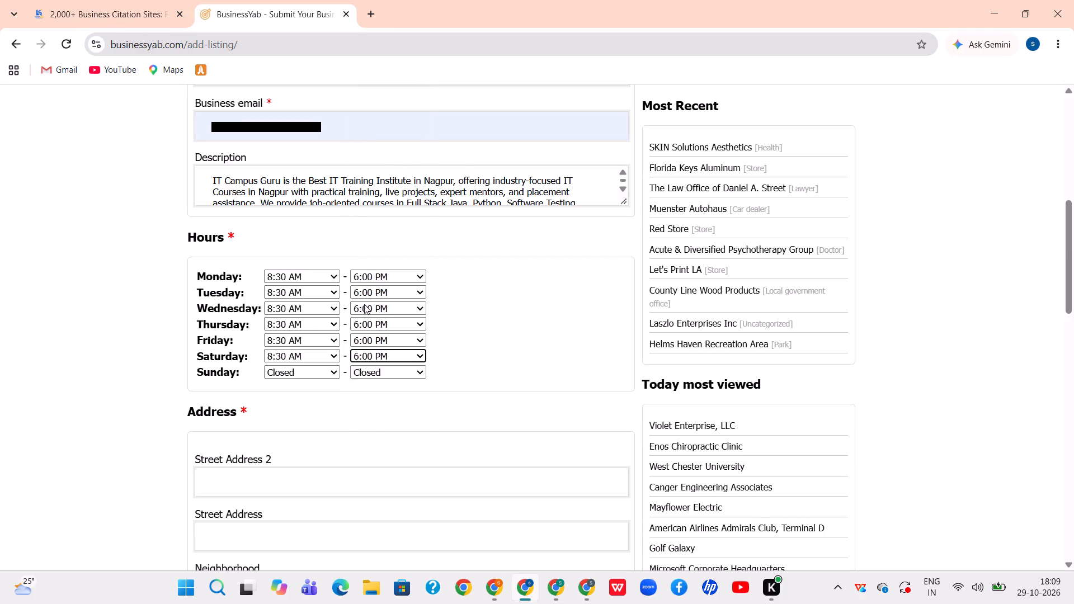
scroll(271, 394, "down", 2)
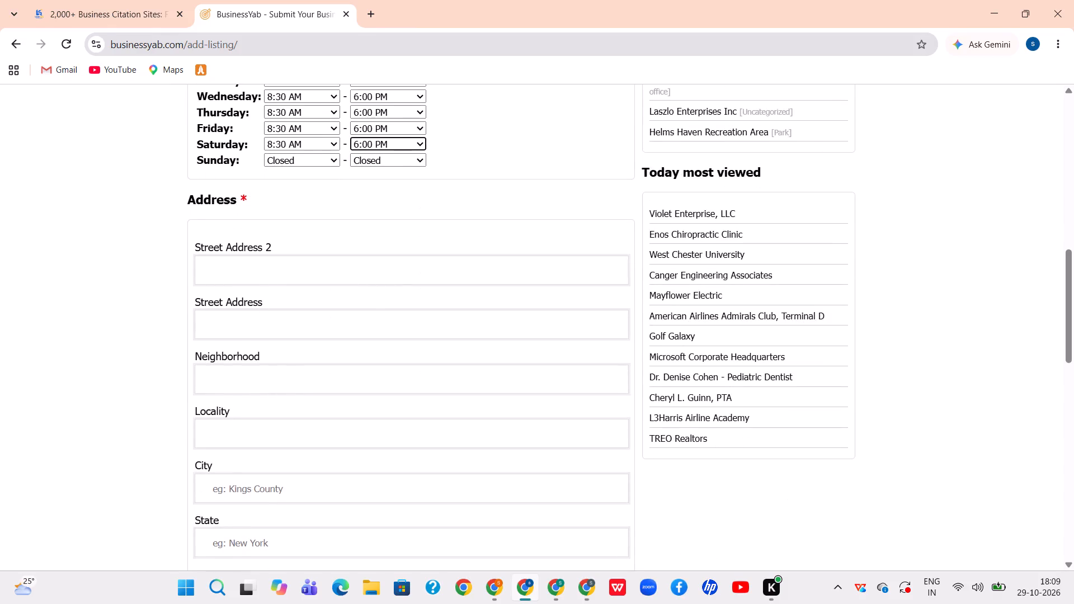
Copy IT Campus Guru's address from its Google business profile into Street Address 2, keeping only the part from "above Habibs hair & beauty" onward.
left_click(262, 264)
scroll(262, 264, "up", 3)
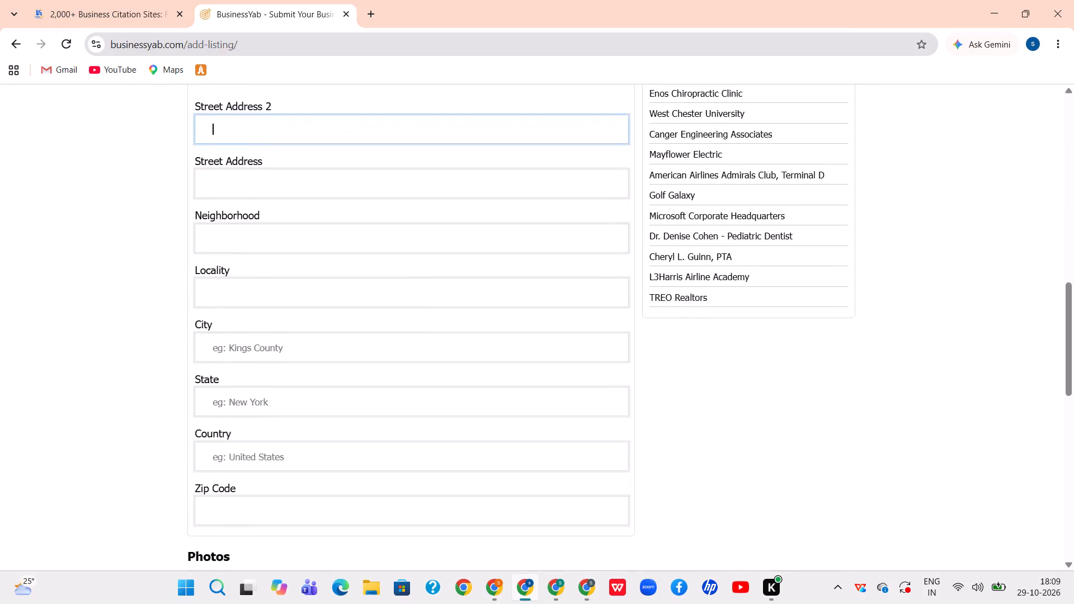
scroll(262, 264, "up", 1)
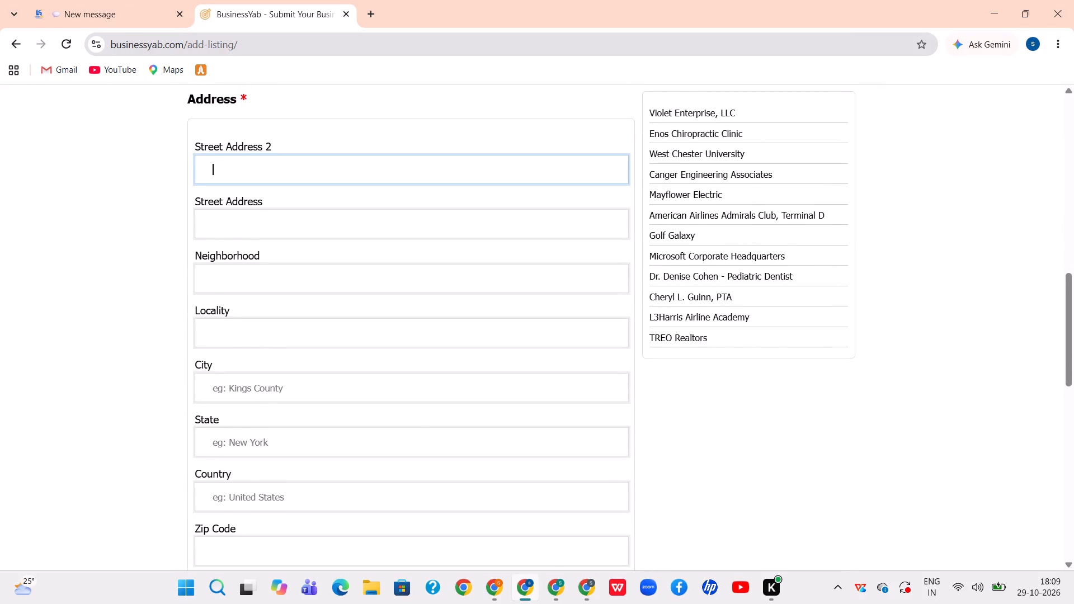
left_click(499, 587)
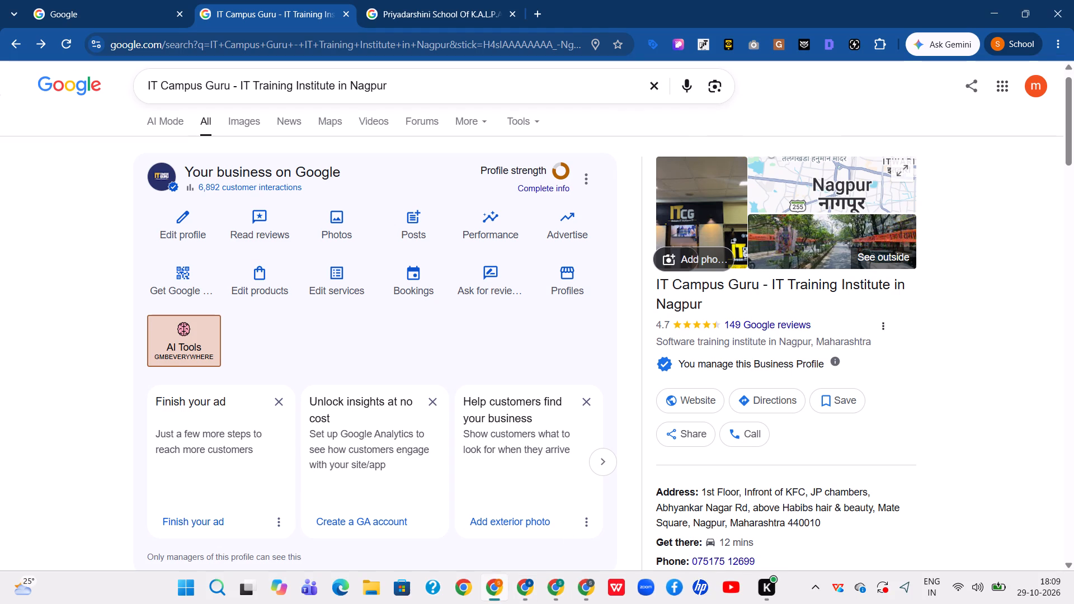
left_click(706, 491)
left_click_drag(706, 491, 854, 536)
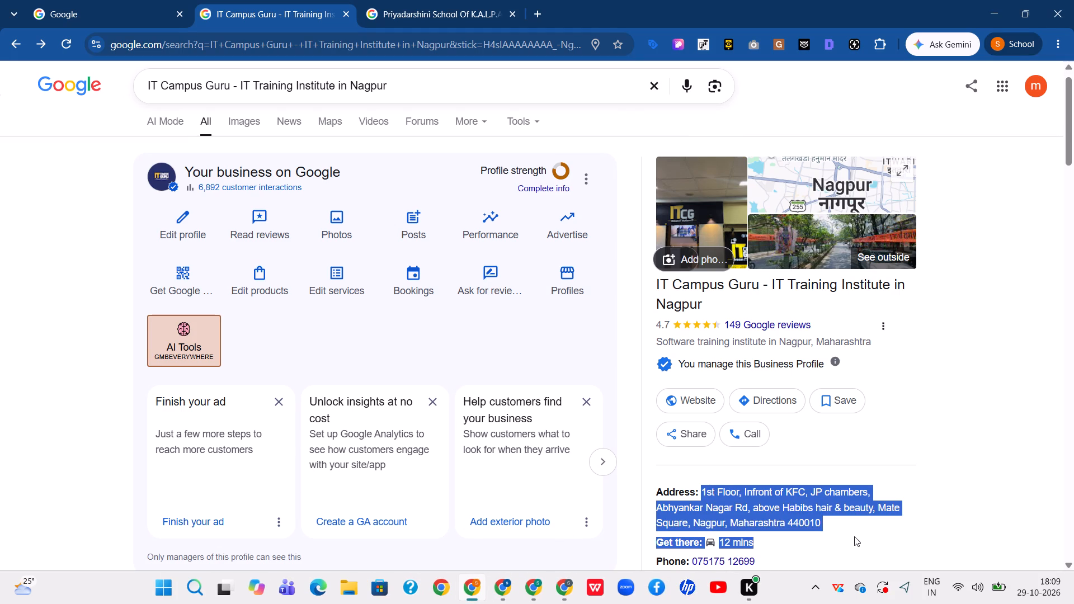
left_click_drag(854, 536, 842, 522)
key("ctrl+c")
left_click(842, 522)
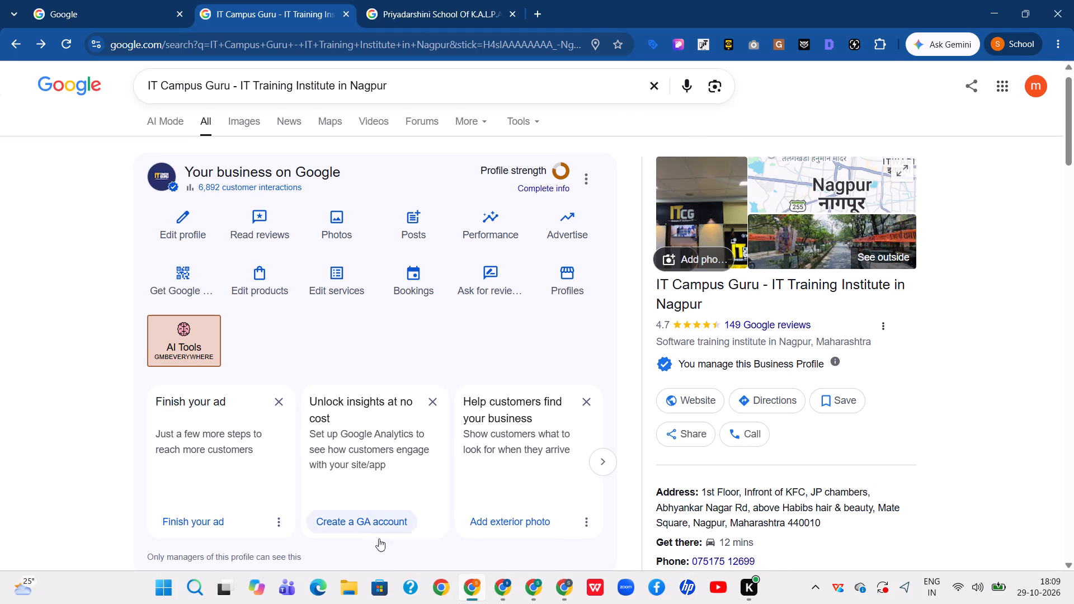
left_click(504, 590)
key("ctrl+v")
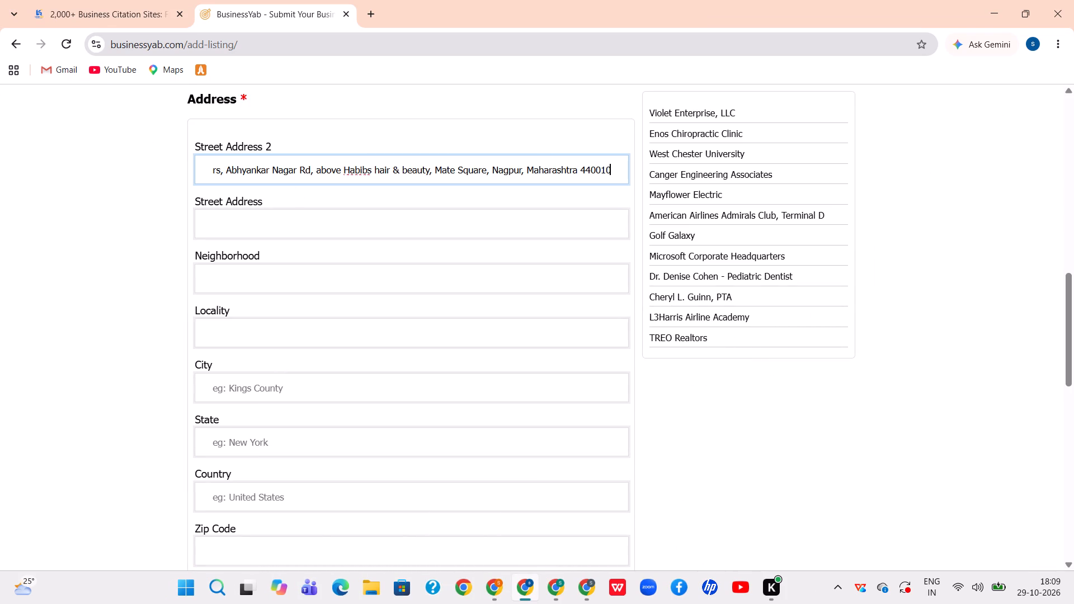
left_click_drag(313, 172, 0, 110)
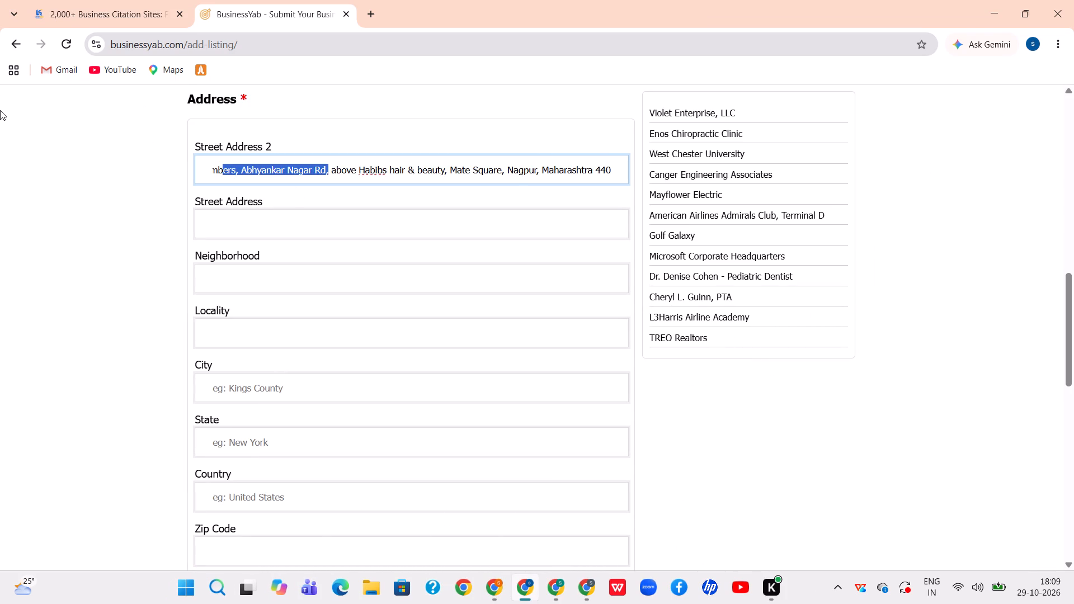
key("BackSpace")
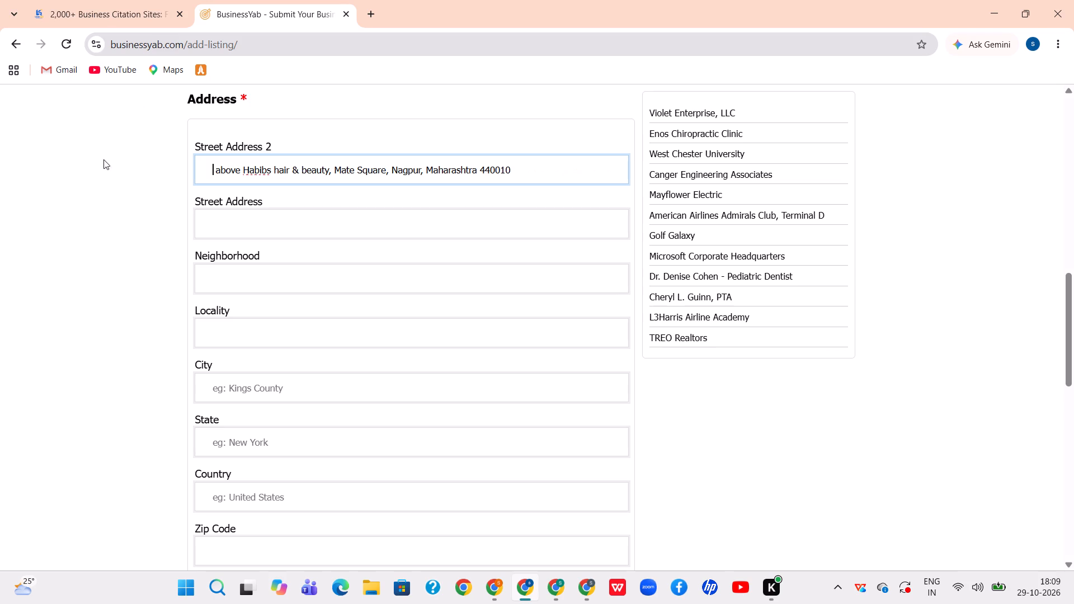
Enter the full copied business address in the Street Address field.
left_click(253, 227)
key("ctrl+v")
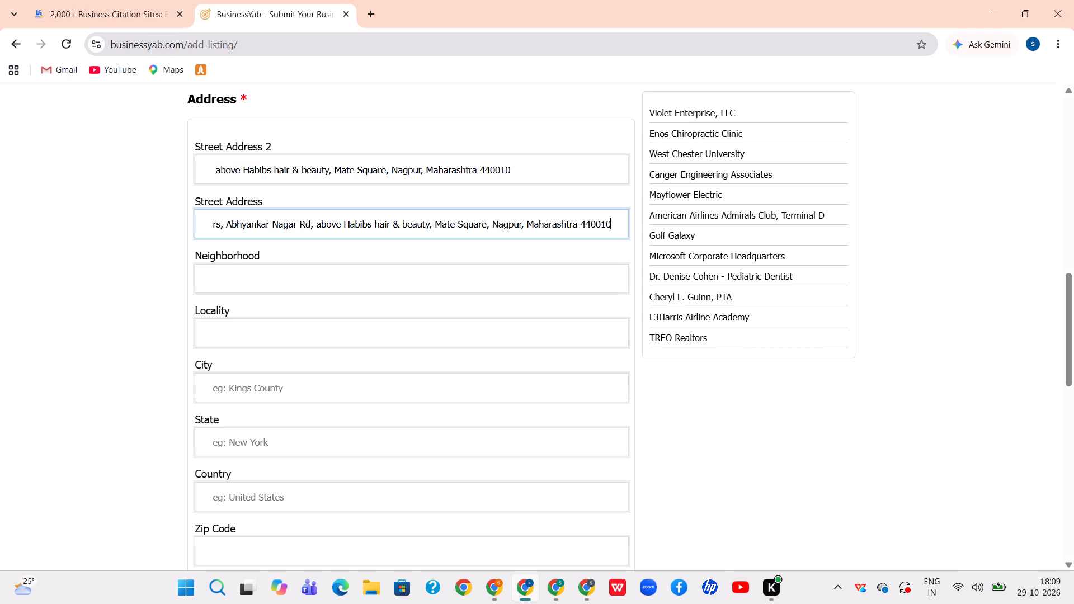
left_click(0, 284)
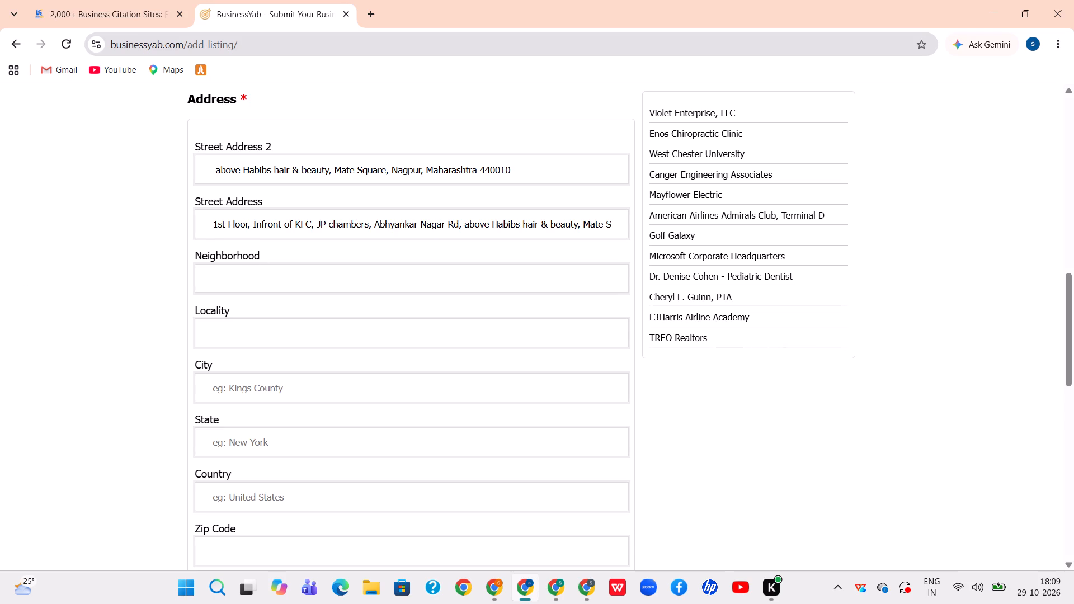
Enter Abhyankar Nagar Rd as the neighborhood of the business address.
left_click(257, 273)
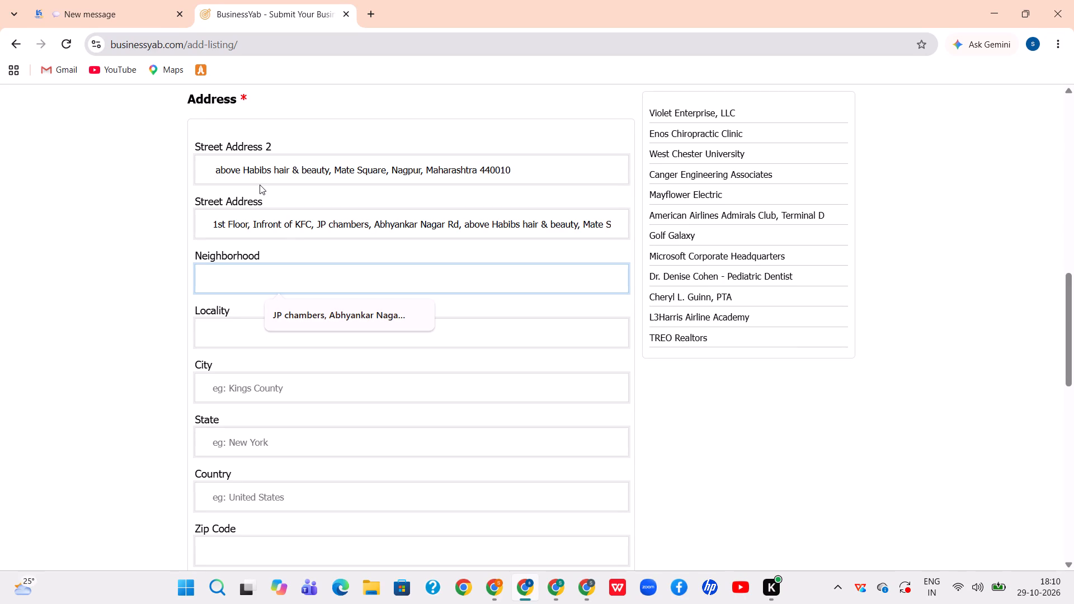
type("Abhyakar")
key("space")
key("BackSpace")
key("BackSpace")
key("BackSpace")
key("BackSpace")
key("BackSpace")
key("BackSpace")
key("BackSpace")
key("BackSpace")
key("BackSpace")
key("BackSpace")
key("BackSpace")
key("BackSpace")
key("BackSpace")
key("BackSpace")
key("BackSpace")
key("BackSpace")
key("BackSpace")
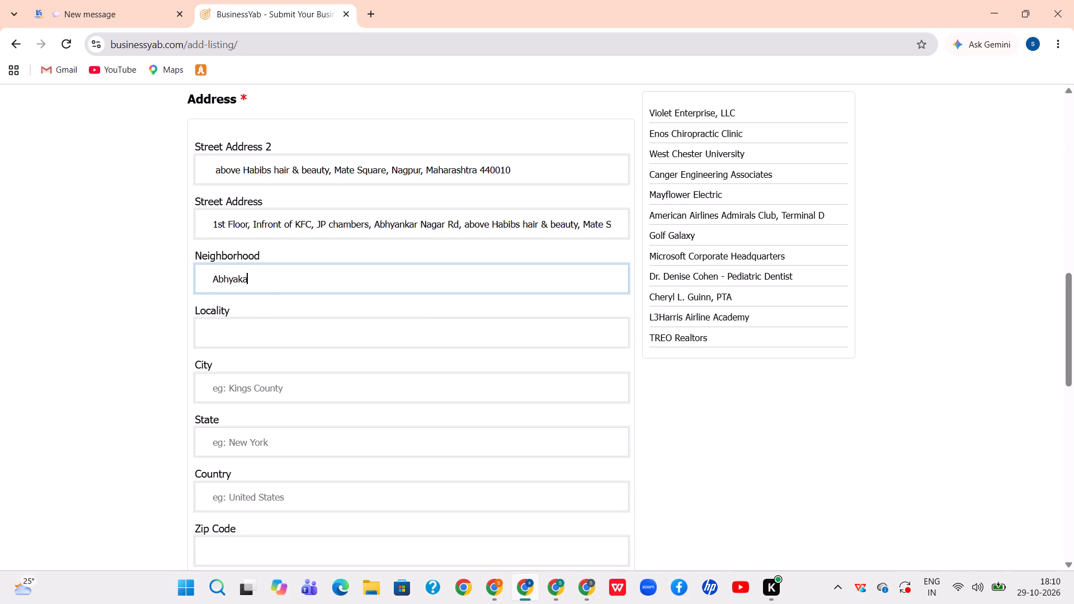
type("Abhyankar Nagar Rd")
Set both the locality and the city of the business address to Nagpur.
left_click(239, 330)
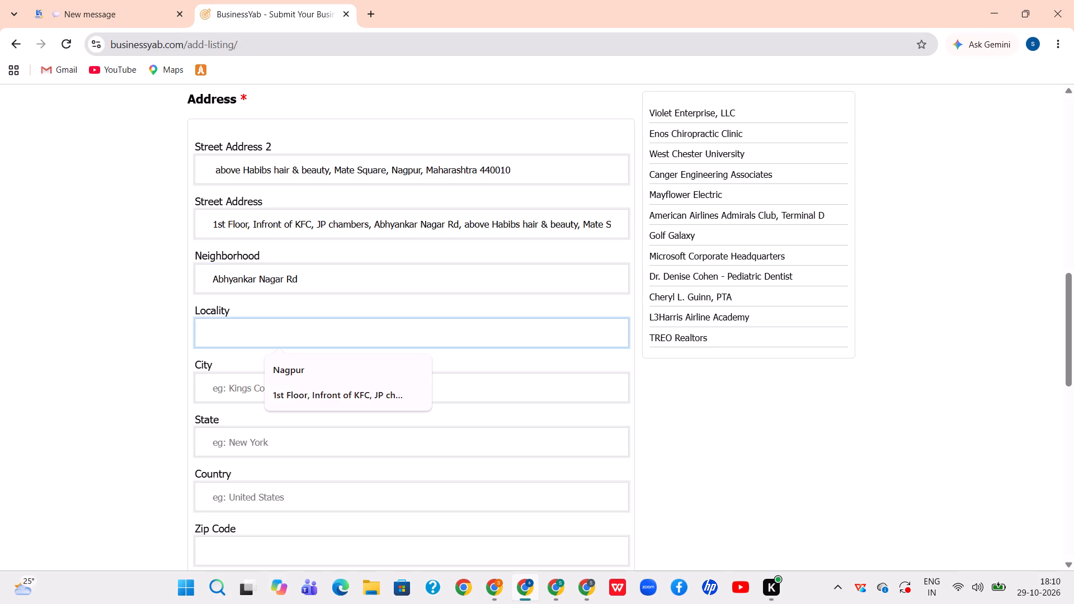
left_click(282, 359)
left_click(284, 387)
type("Nagpur")
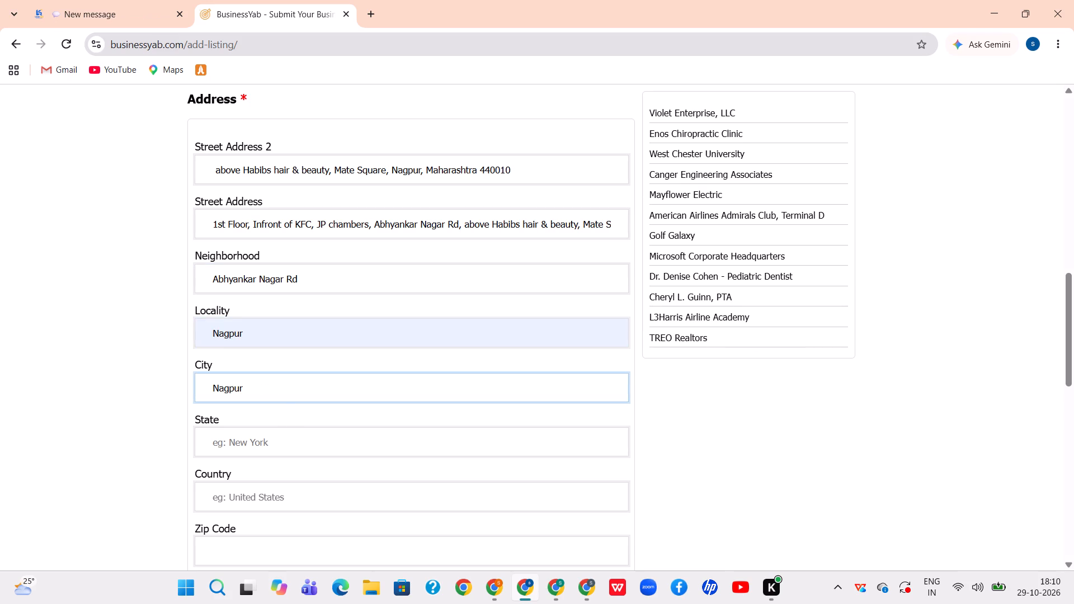
Complete the address with state Maharashtra, country India and zip code 440010.
left_click(285, 445)
type("Maharashtra")
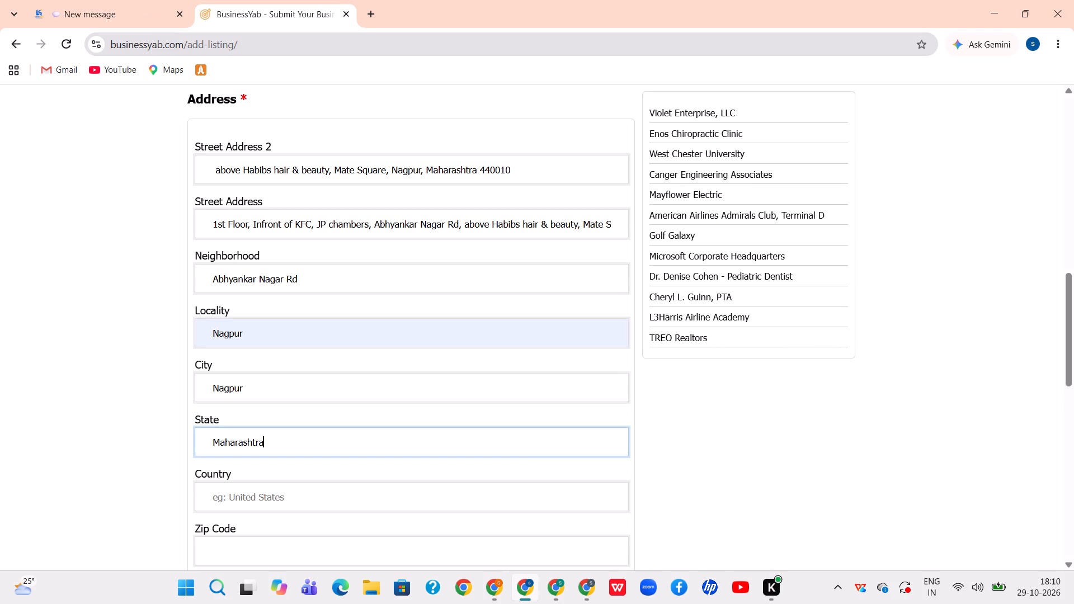
left_click(252, 508)
type("India")
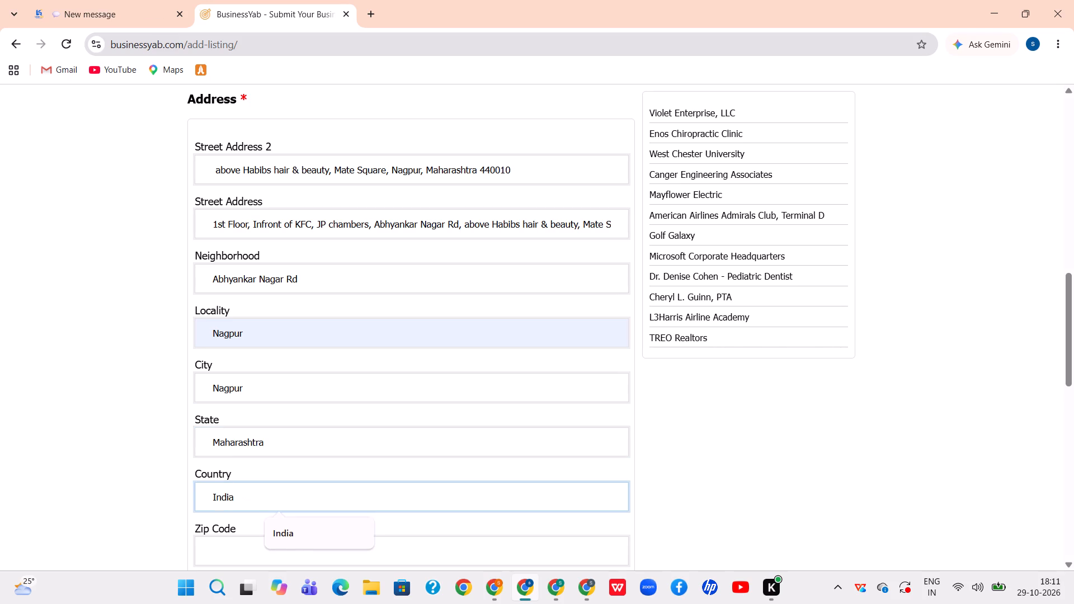
left_click(291, 538)
scroll(291, 538, "down", 2)
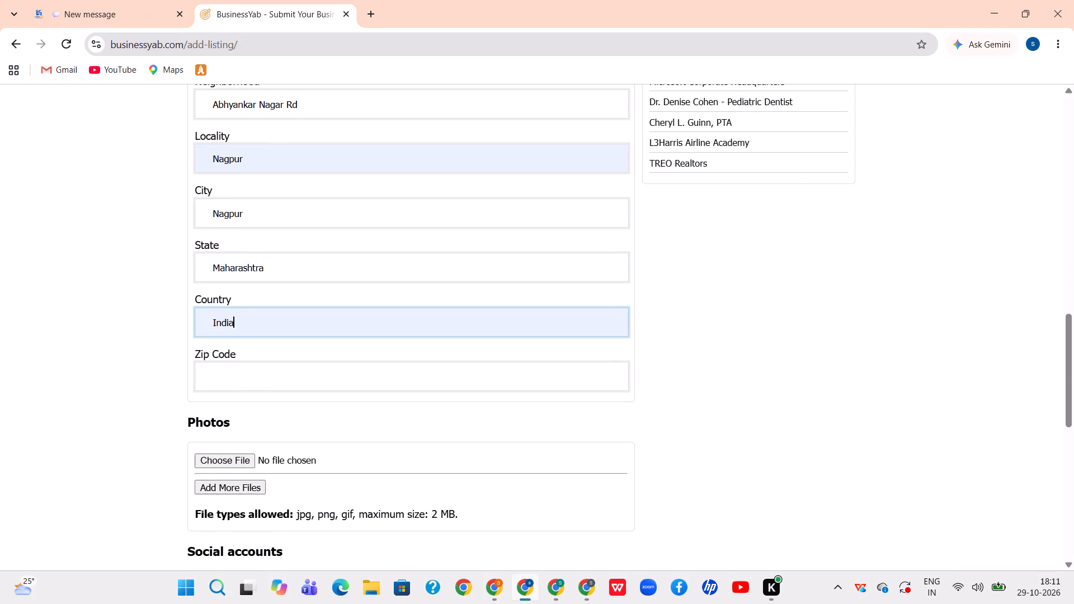
left_click(265, 375)
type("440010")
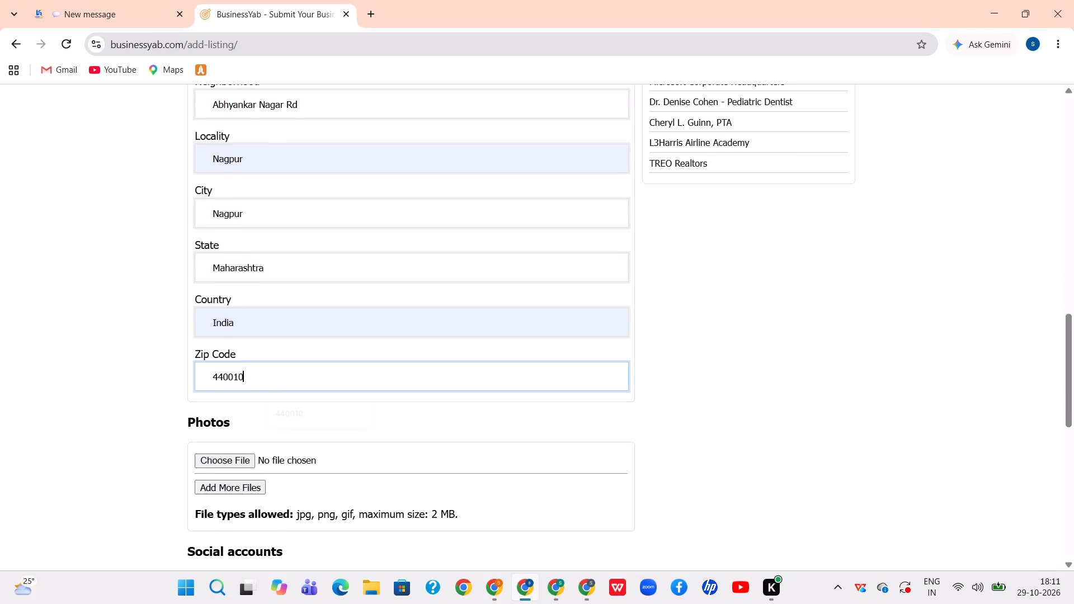
Begin adding a photo in the listing's Photos section.
scroll(265, 375, "down", 2)
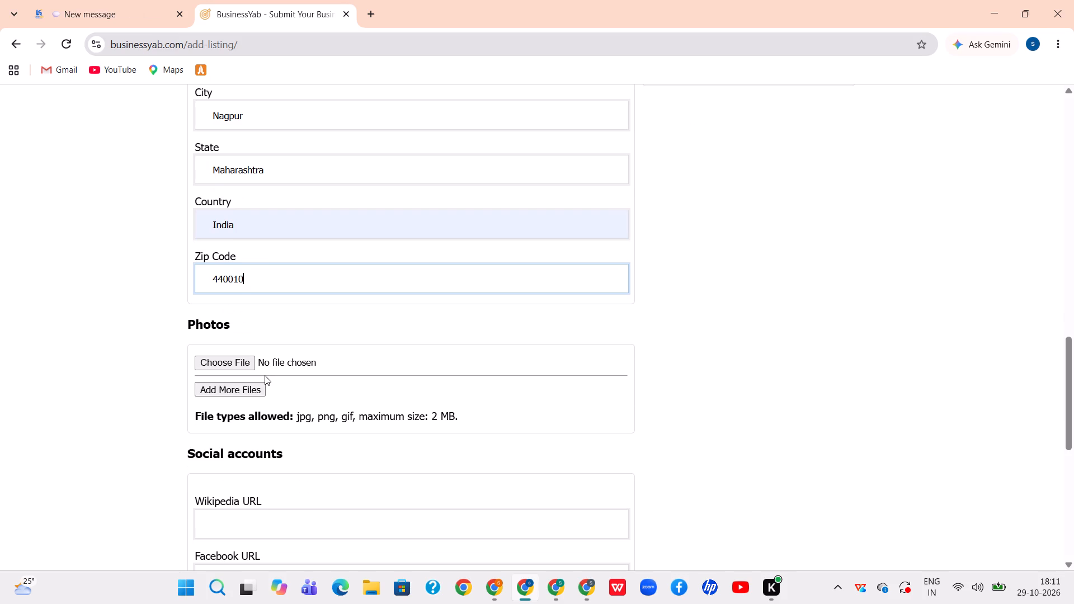
scroll(265, 375, "down", 1)
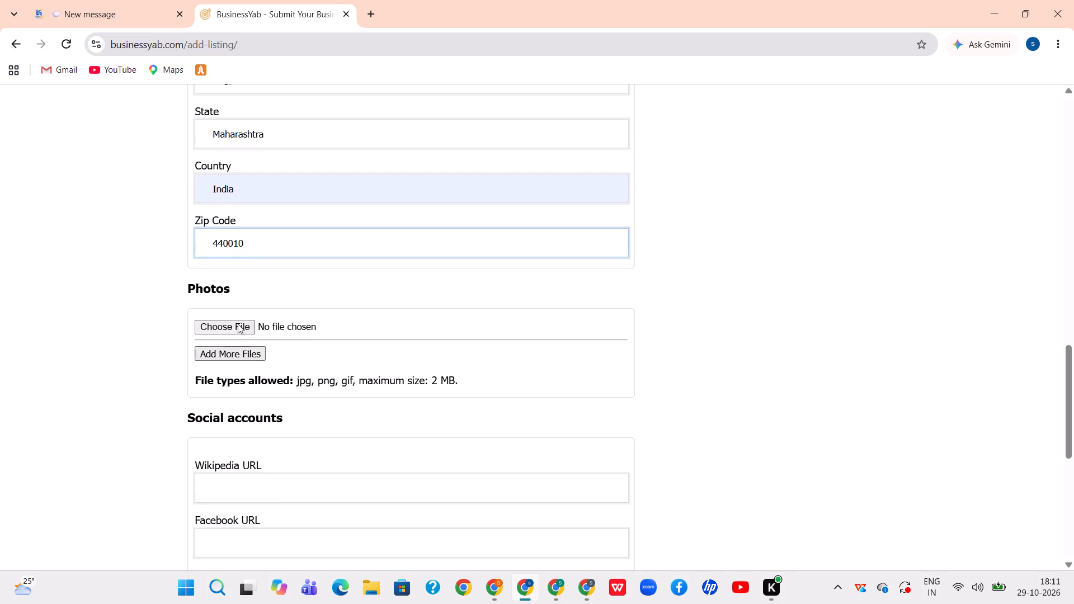
Attach the Cover Image.jpg file from Downloads as the listing's photo.
left_click(235, 321)
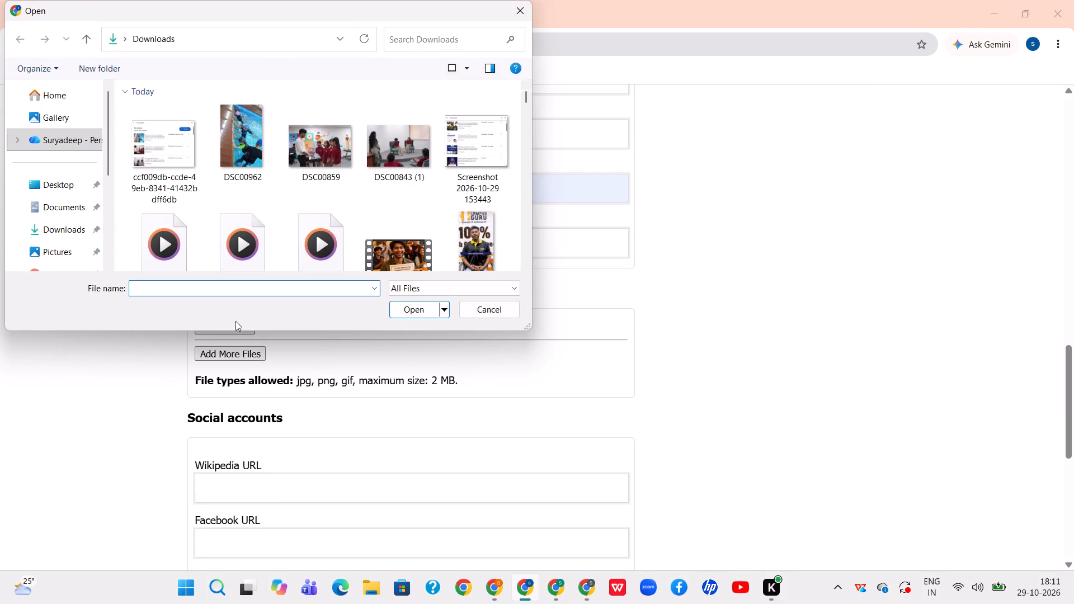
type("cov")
left_click(219, 306)
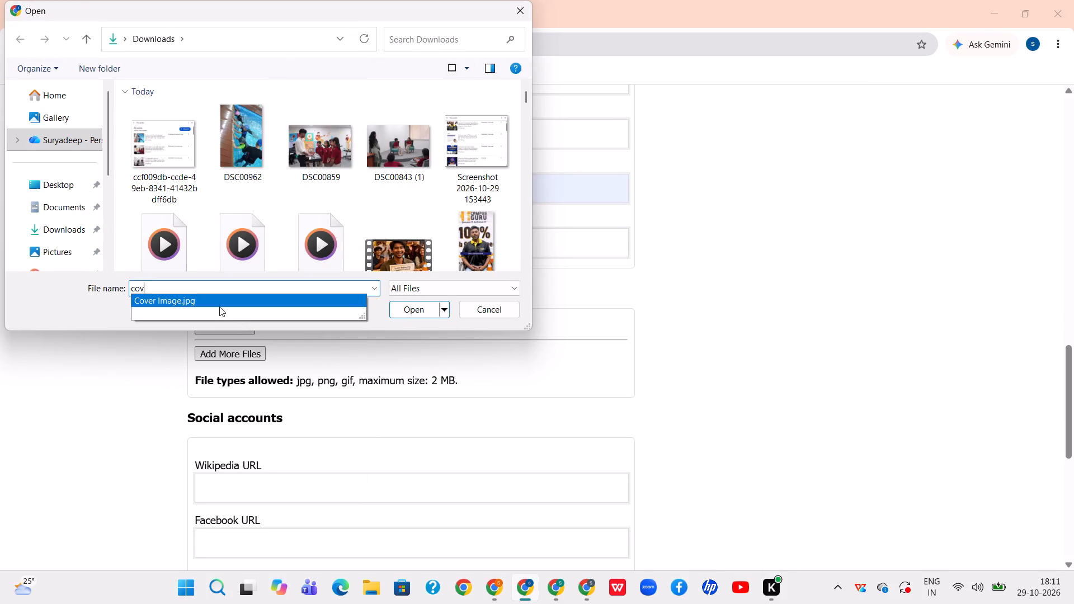
key("Return")
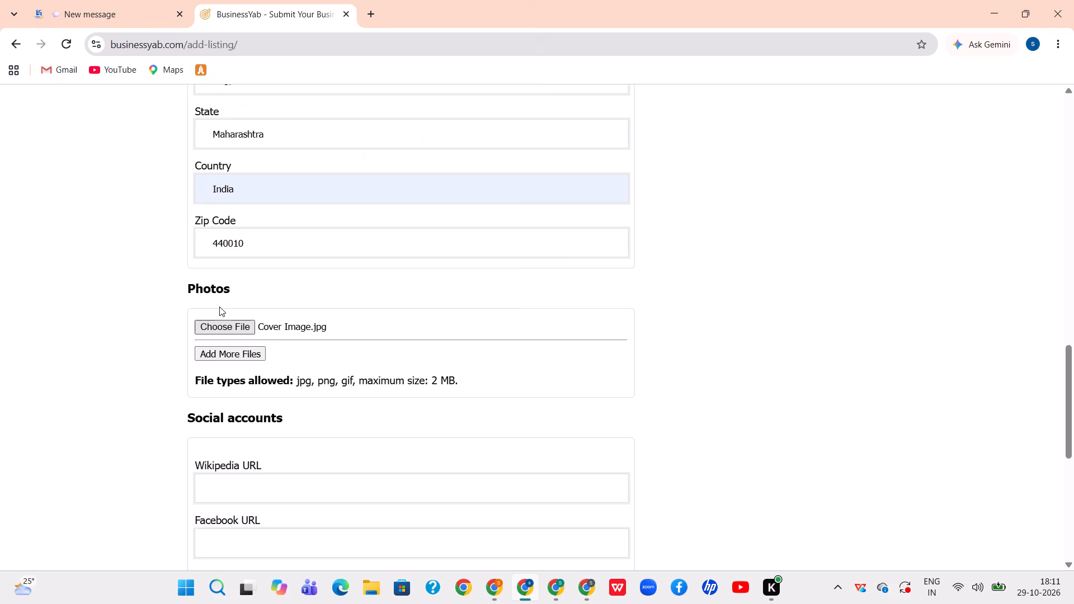
Review the listing form, checking the social accounts fields, basic business information and opening hours.
scroll(219, 306, "down", 2)
scroll(260, 221, "down", 1)
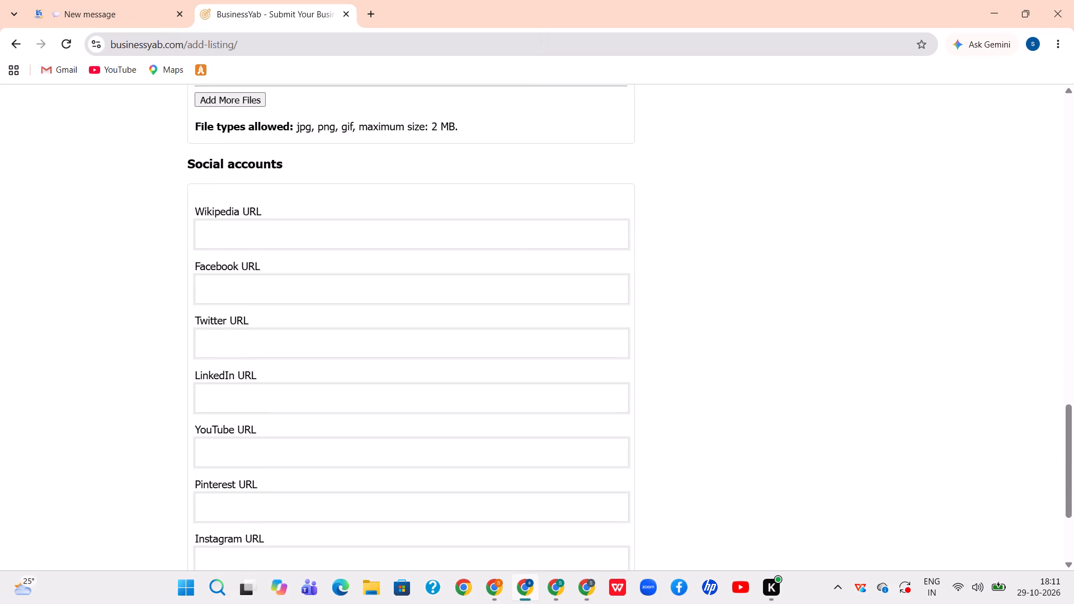
scroll(260, 221, "down", 2)
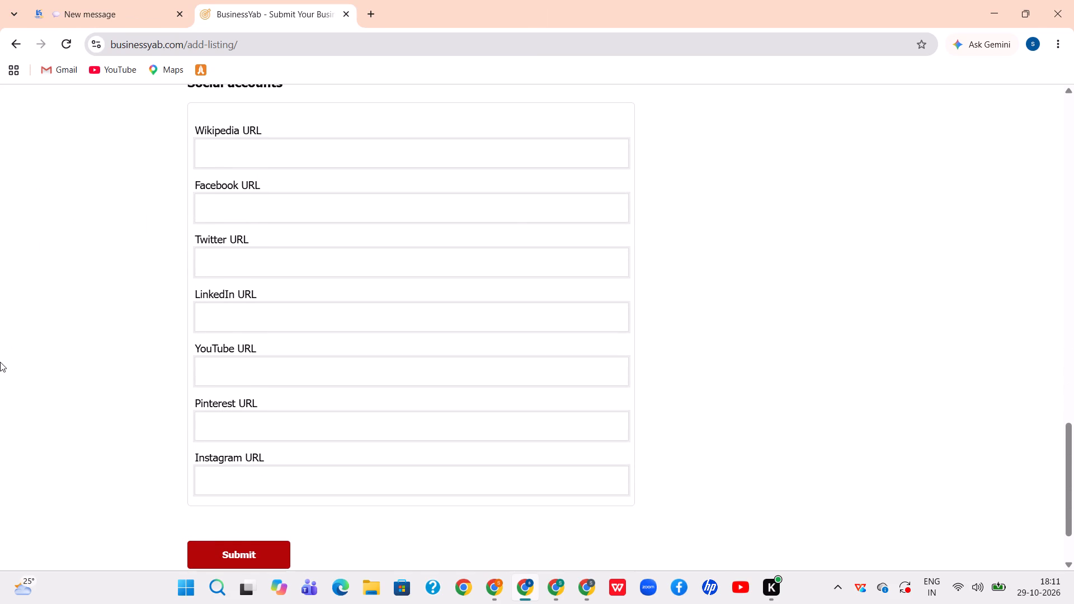
left_click(231, 158)
scroll(231, 158, "up", 1)
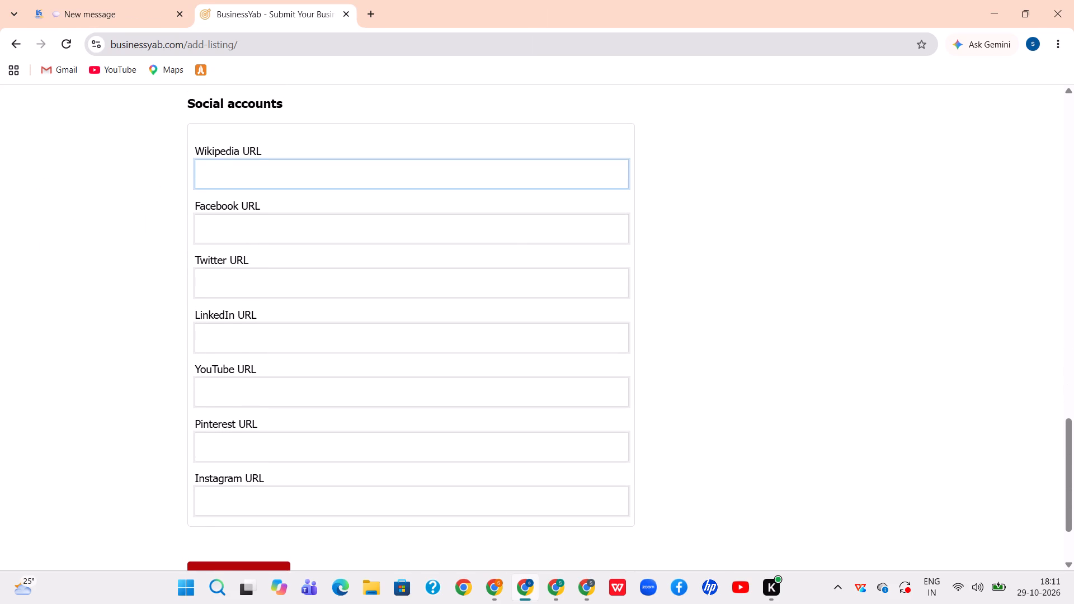
scroll(231, 158, "up", 1)
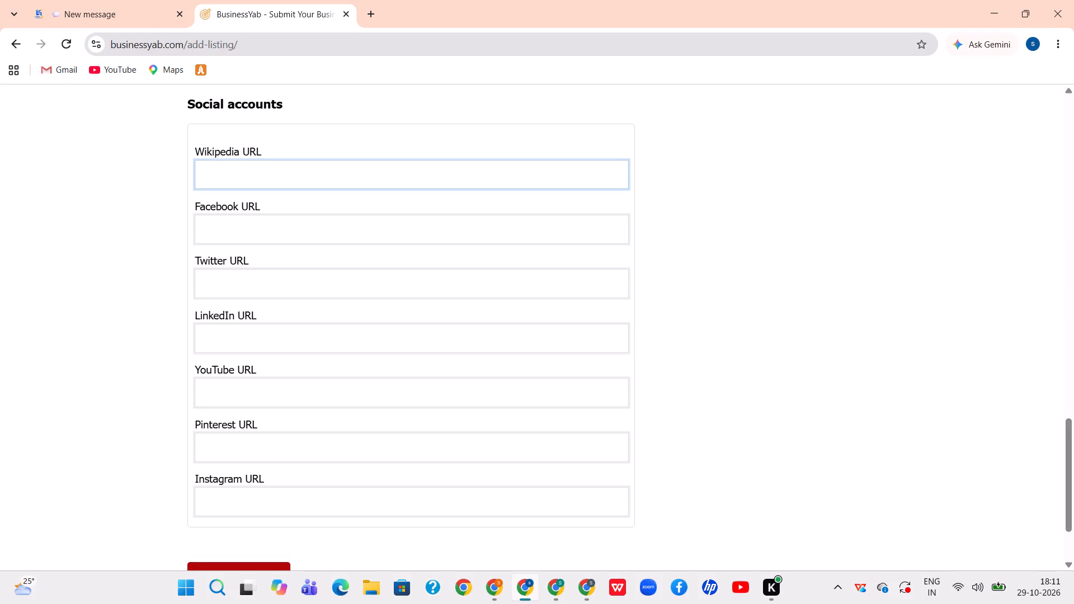
left_click(3, 388)
key("Page_Down")
key("Page_Up")
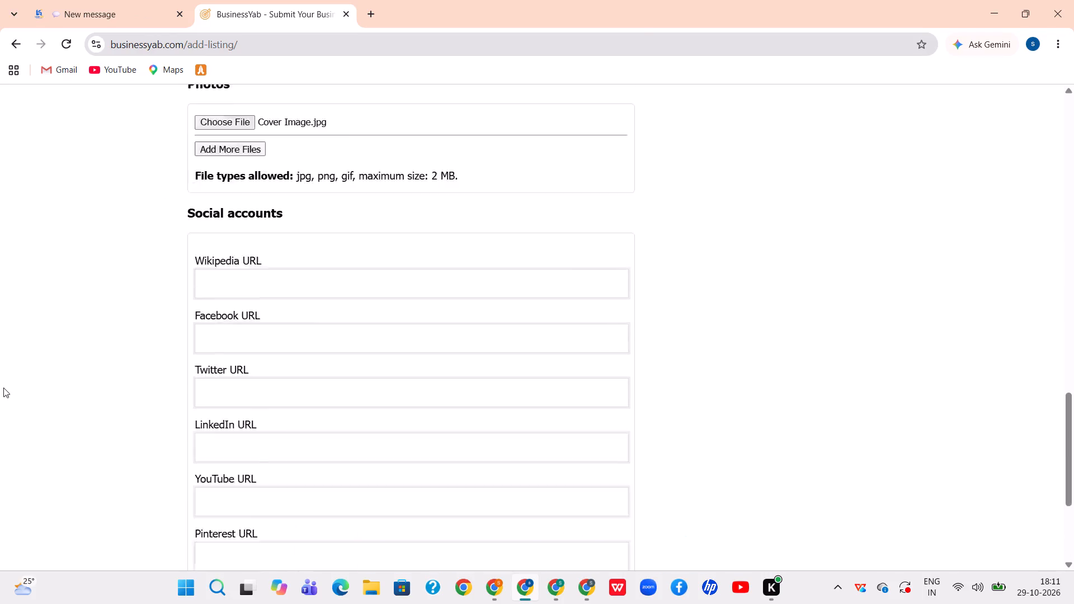
key("Page_Up")
key("Page_Up")
key("Page_Up")
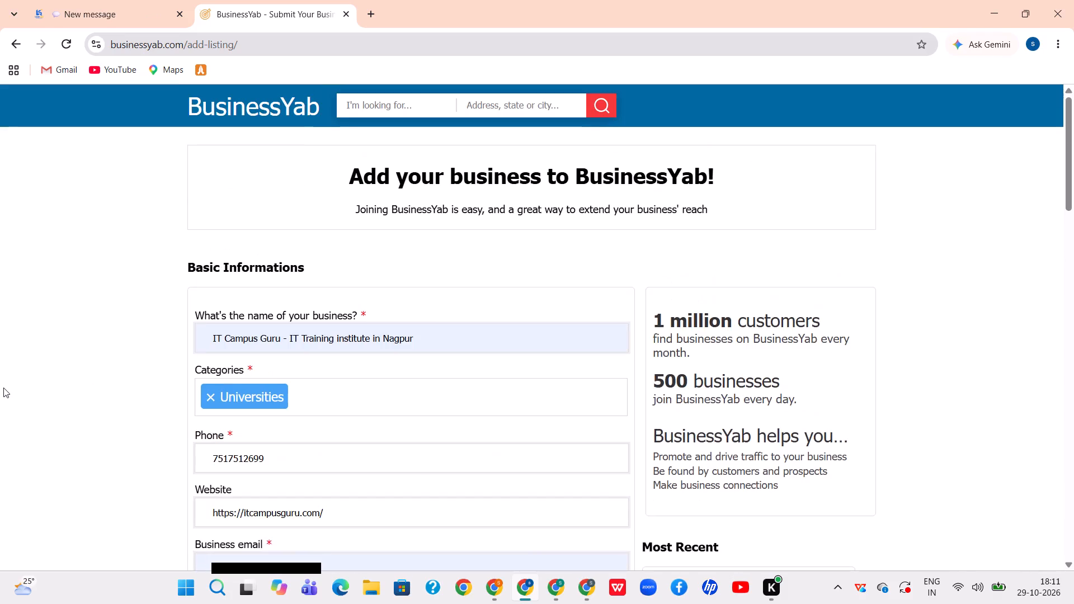
key("Page_Down")
scroll(3, 388, "up", 3)
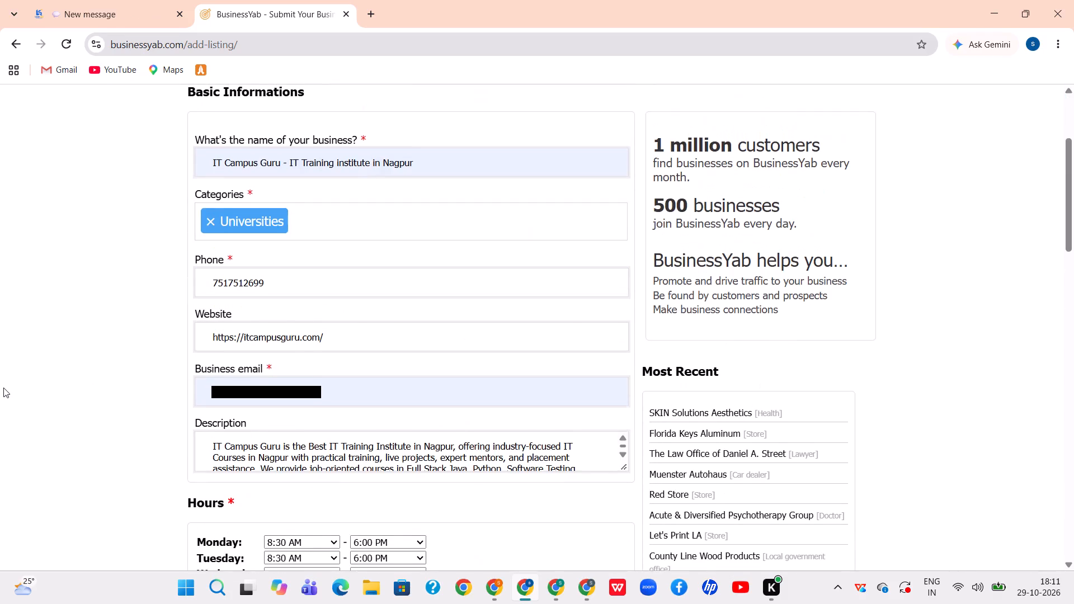
scroll(3, 388, "down", 3)
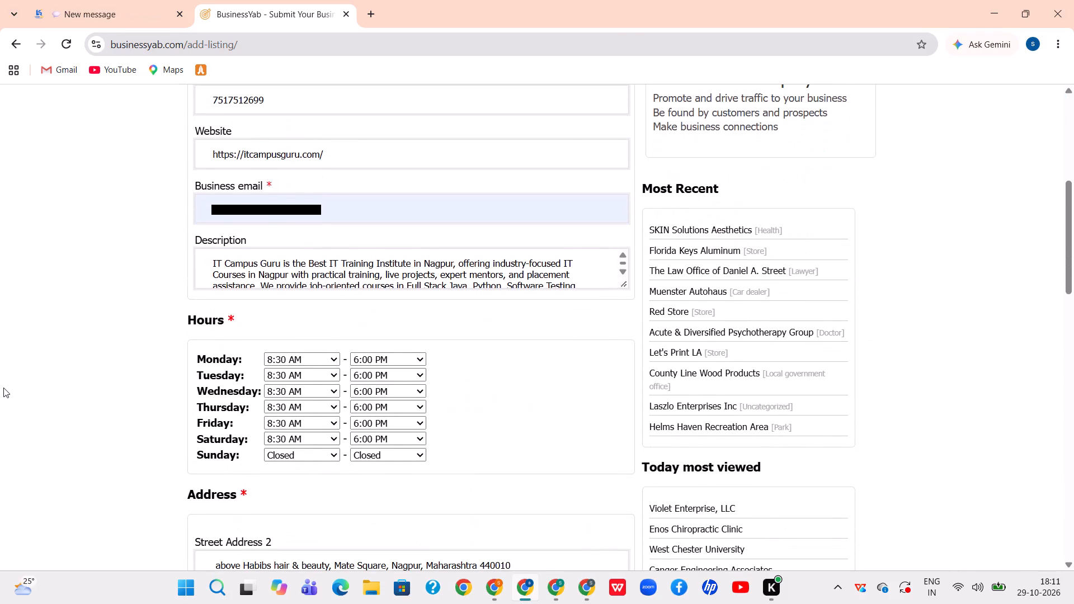
Clear the website address in the listing's basic information.
triple_click(323, 150)
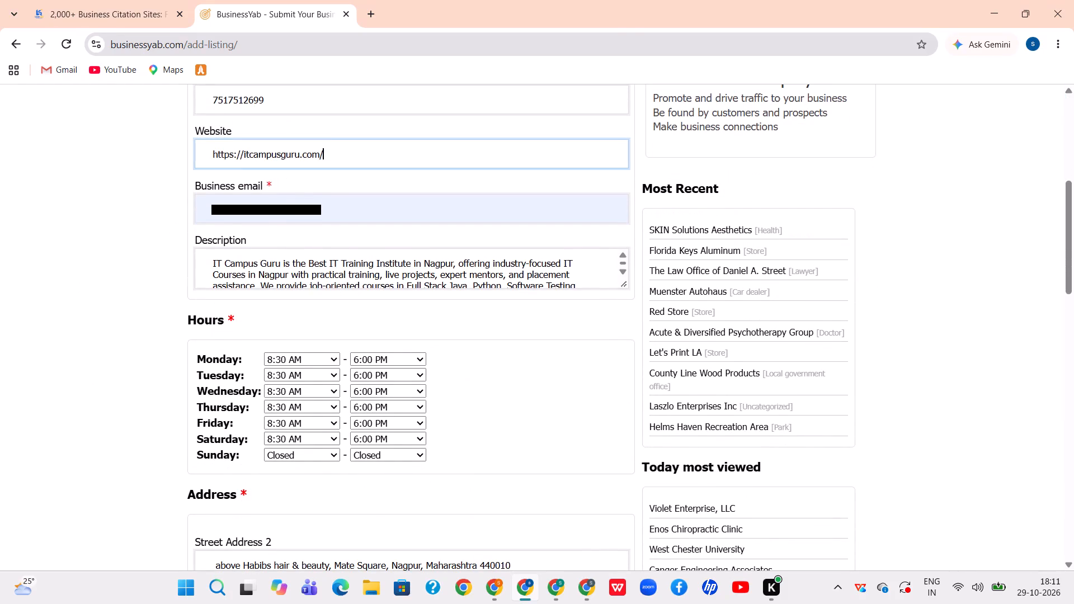
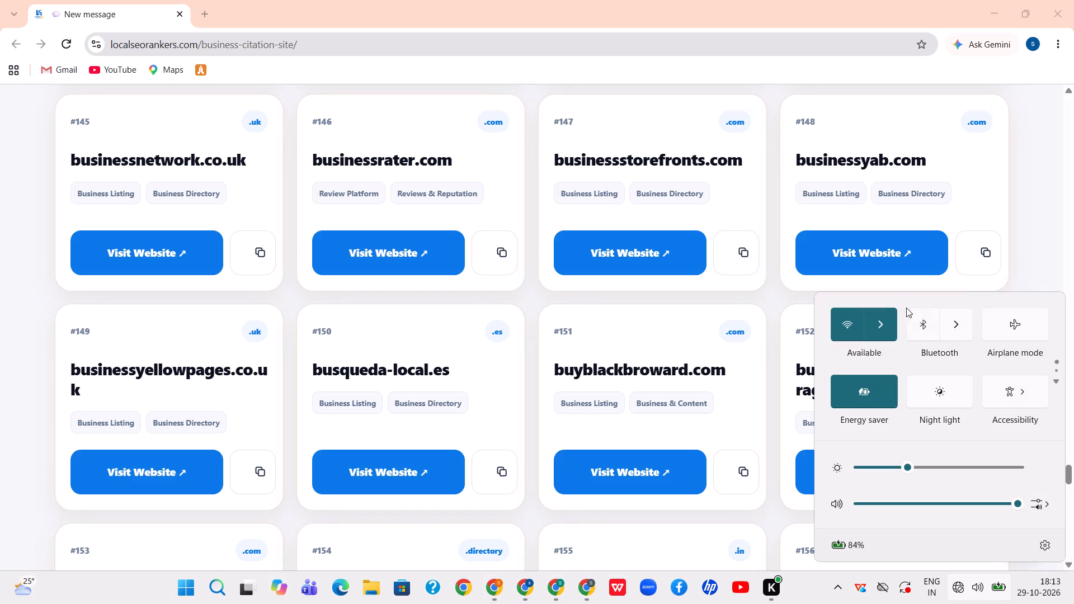
Connect the computer to the UCN_Mds office_5G Wi-Fi network.
left_click(881, 319)
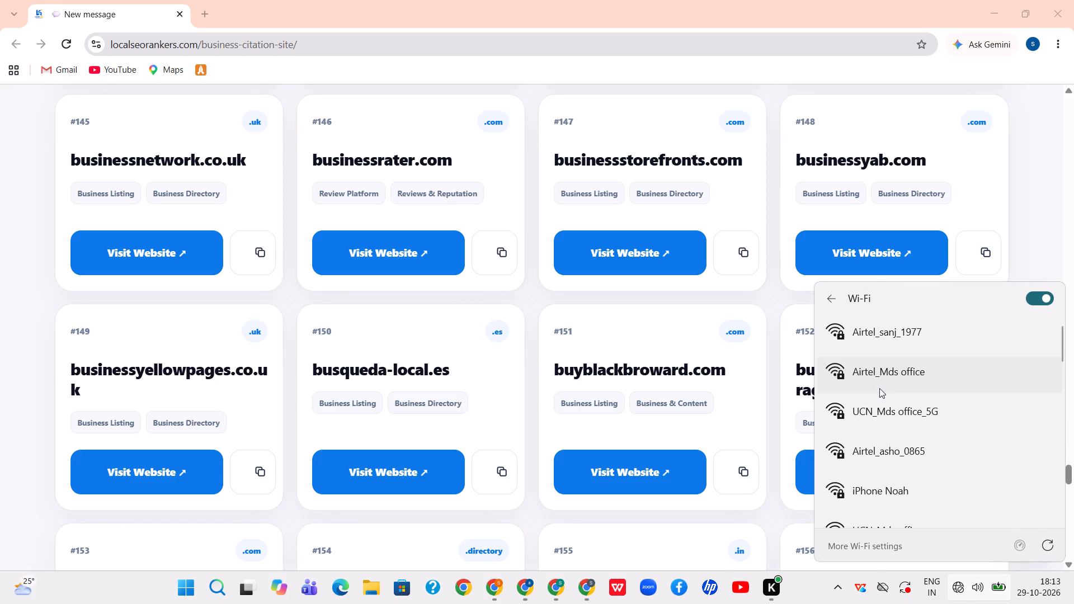
left_click(851, 421)
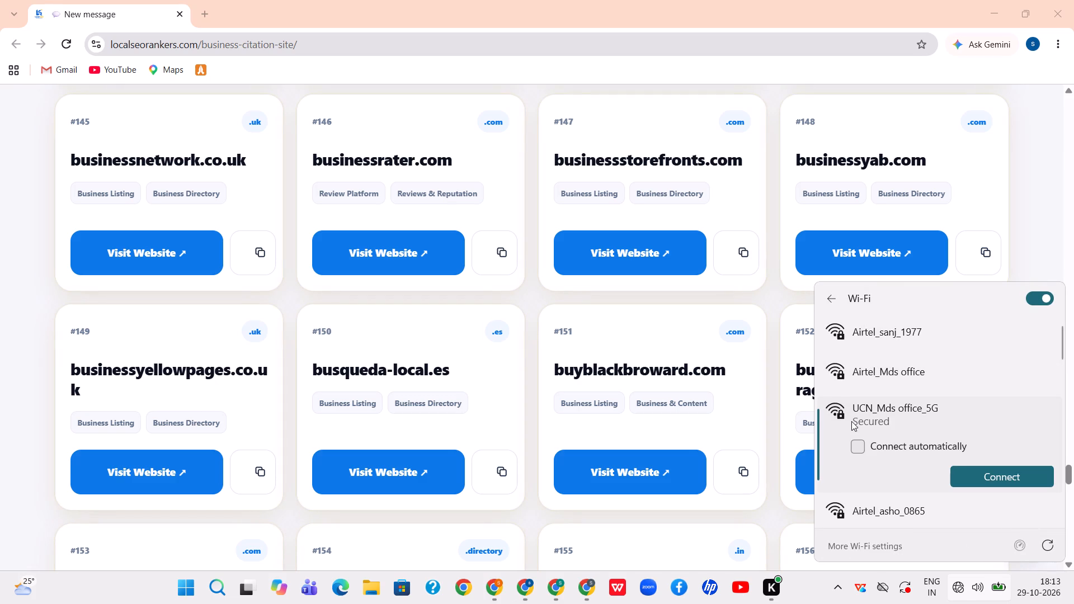
left_click(954, 468)
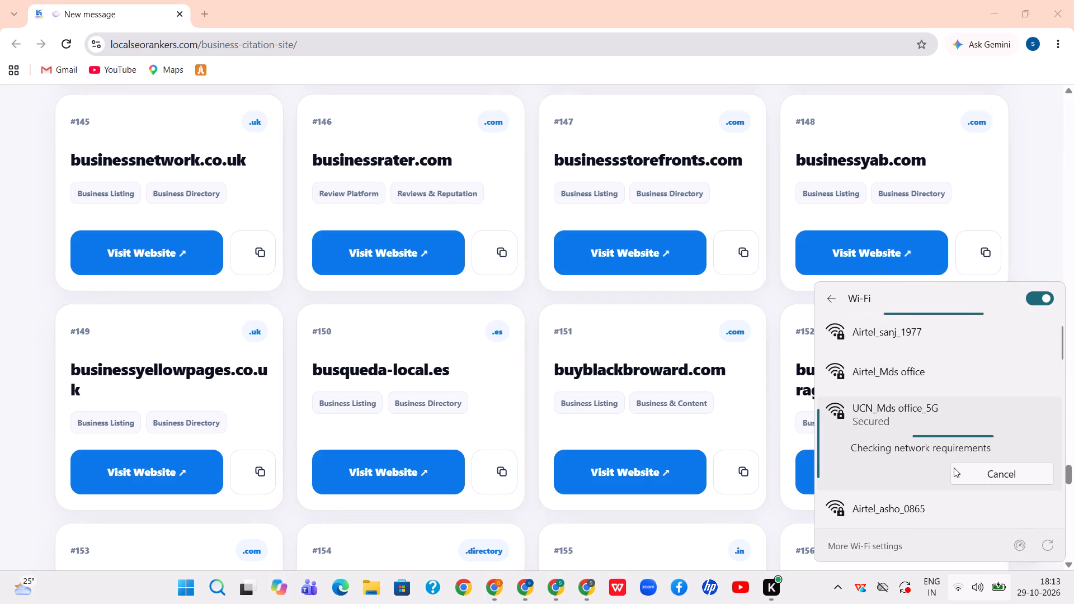
left_click(973, 603)
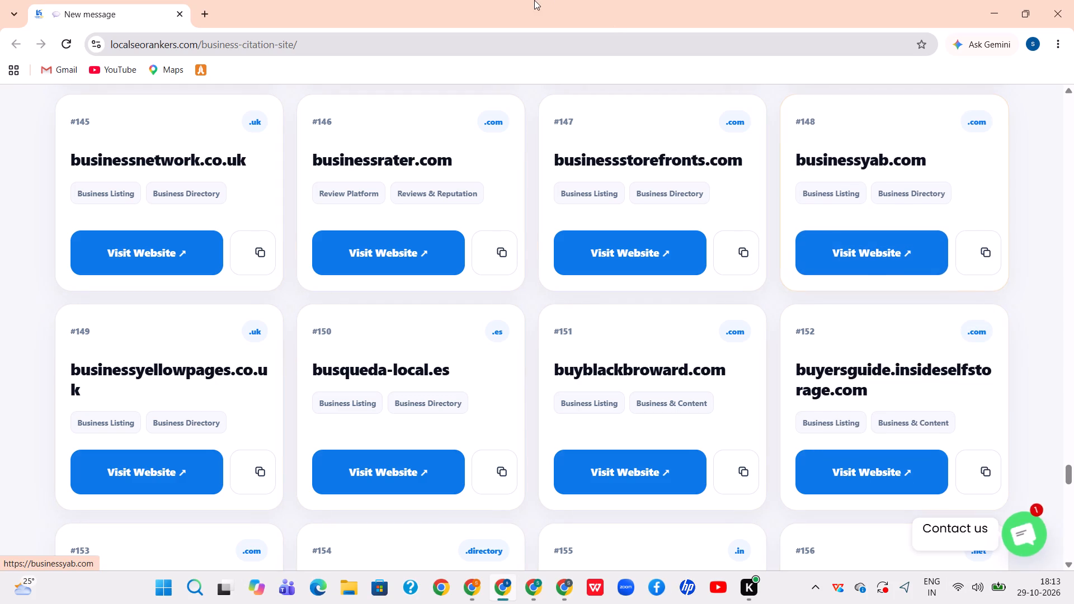
Close the browser window showing the localseorankers.com business citation site list.
left_click(1073, 0)
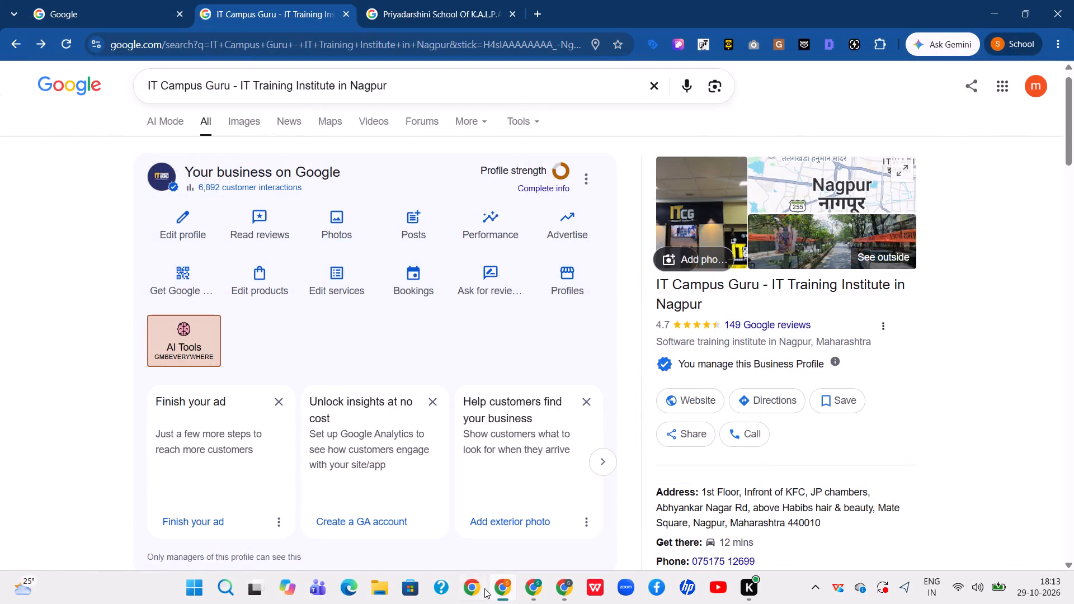
left_click(470, 600)
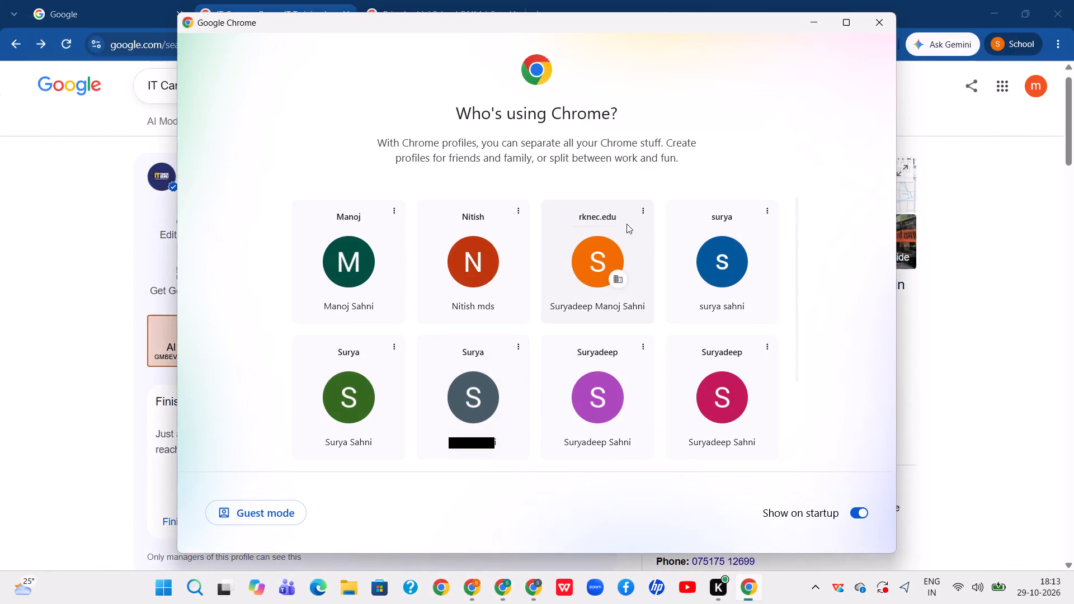
Open a browser window with the Chrome profile labelled surya in lowercase.
scroll(638, 244, "down", 6)
scroll(638, 244, "up", 5)
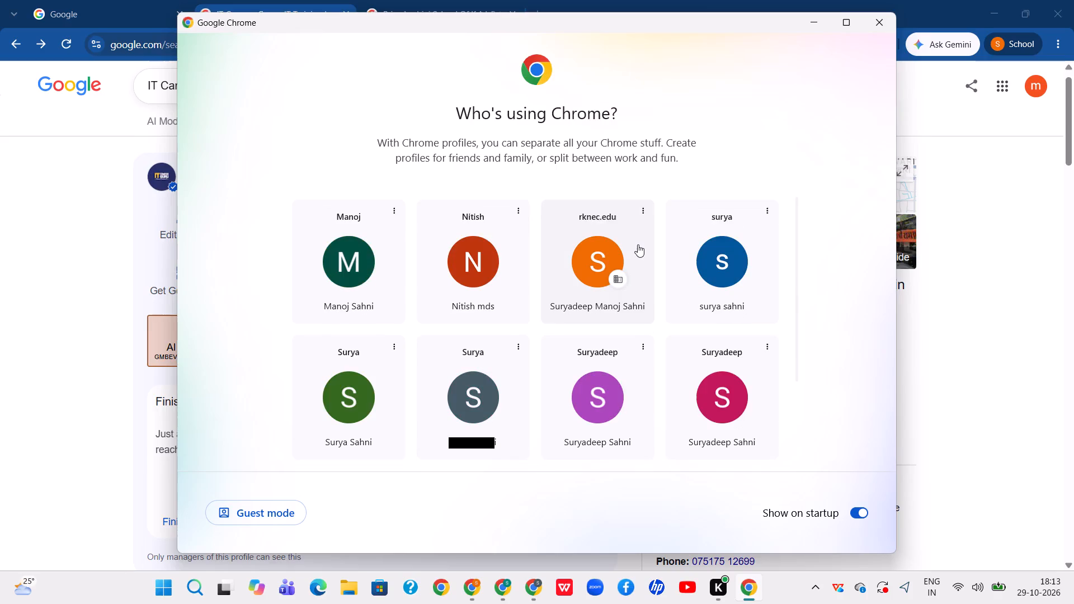
scroll(638, 244, "up", 1)
scroll(638, 244, "down", 4)
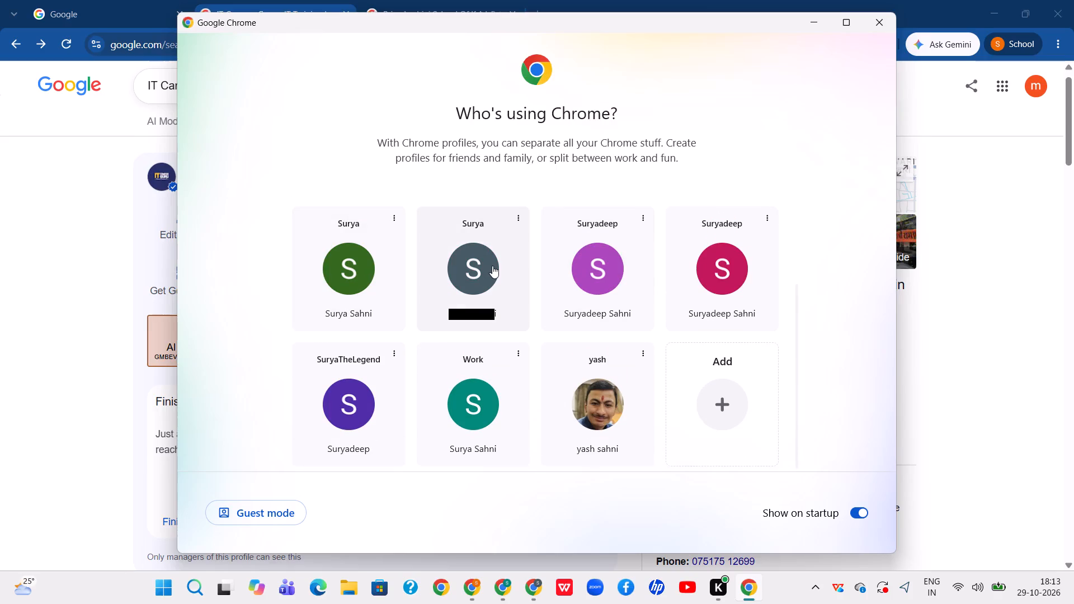
left_click_drag(492, 266, 486, 279)
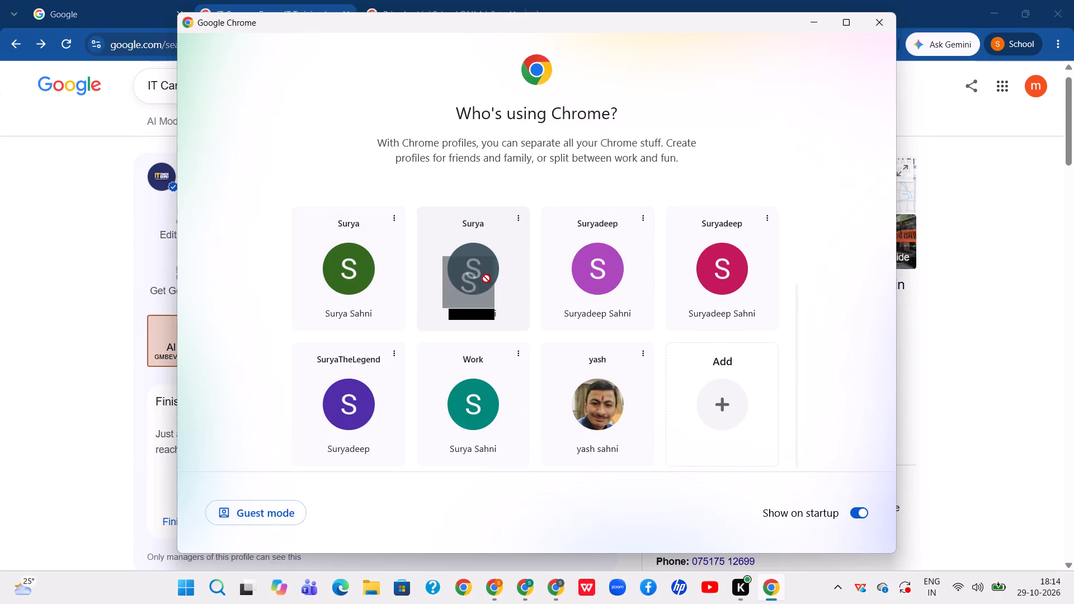
left_click_drag(486, 279, 486, 281)
scroll(486, 281, "up", 8)
left_click(743, 280)
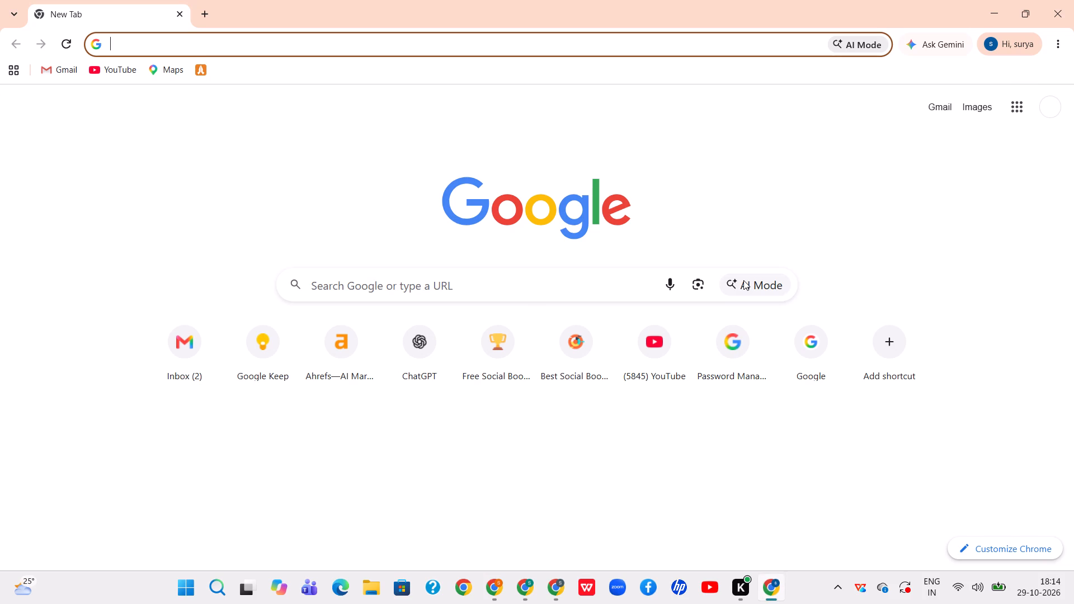
Open a2zsocialnews.com and directorynode.com in separate tabs, and return to the A2Z Social News site.
type("a2z")
key("Return")
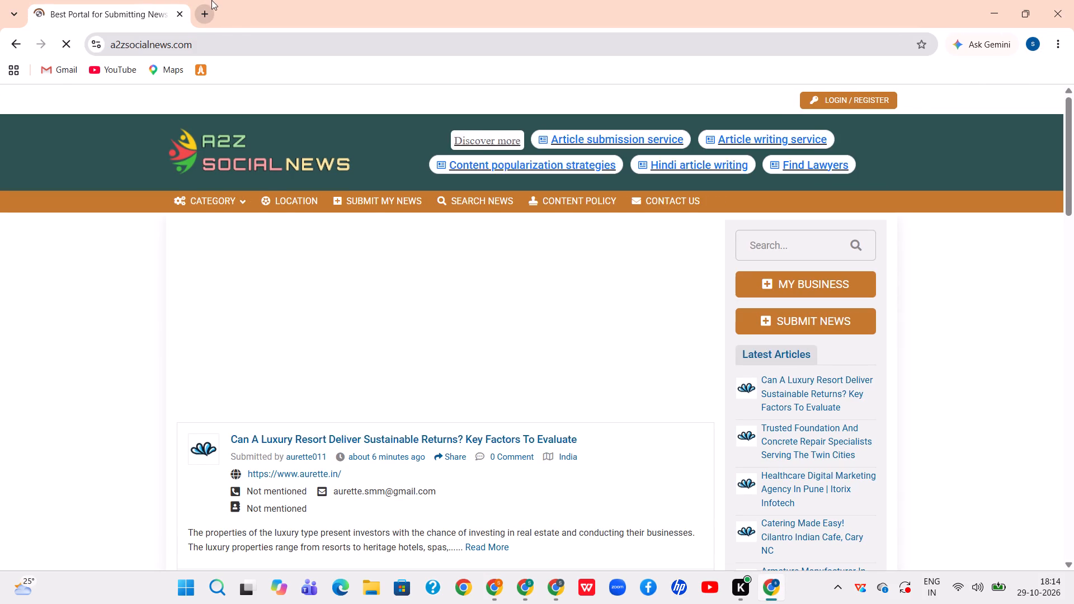
left_click(209, 0)
type("dire")
key("Return")
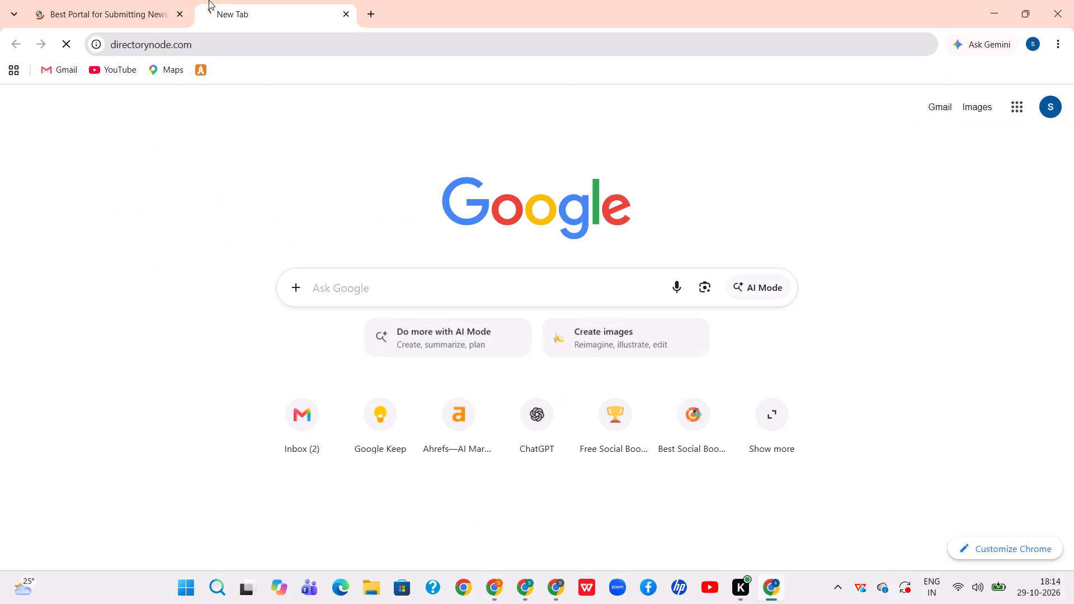
left_click(157, 0)
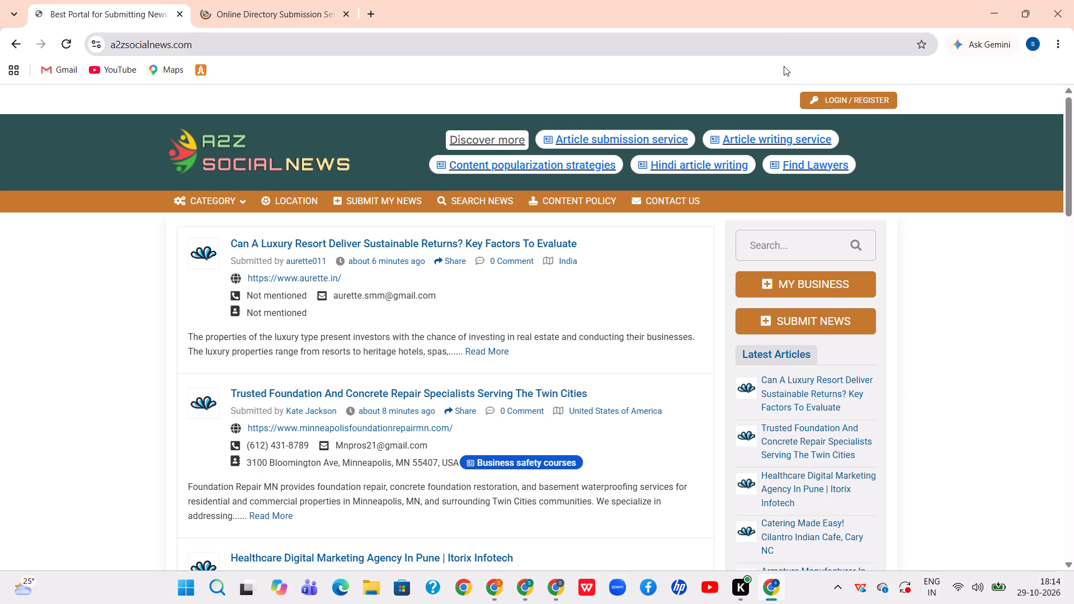
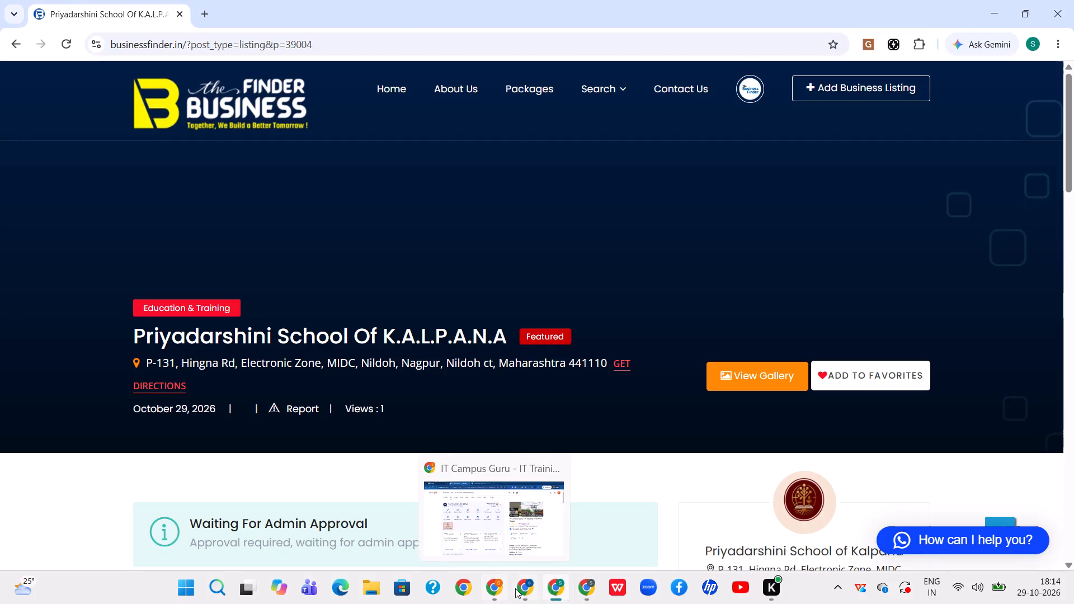
Log the URL of the approved IT Campus Guru listing on Directory Node in cell H3441 of the Mds backlinks sheet.
left_click(516, 589)
scroll(298, 118, "down", 4)
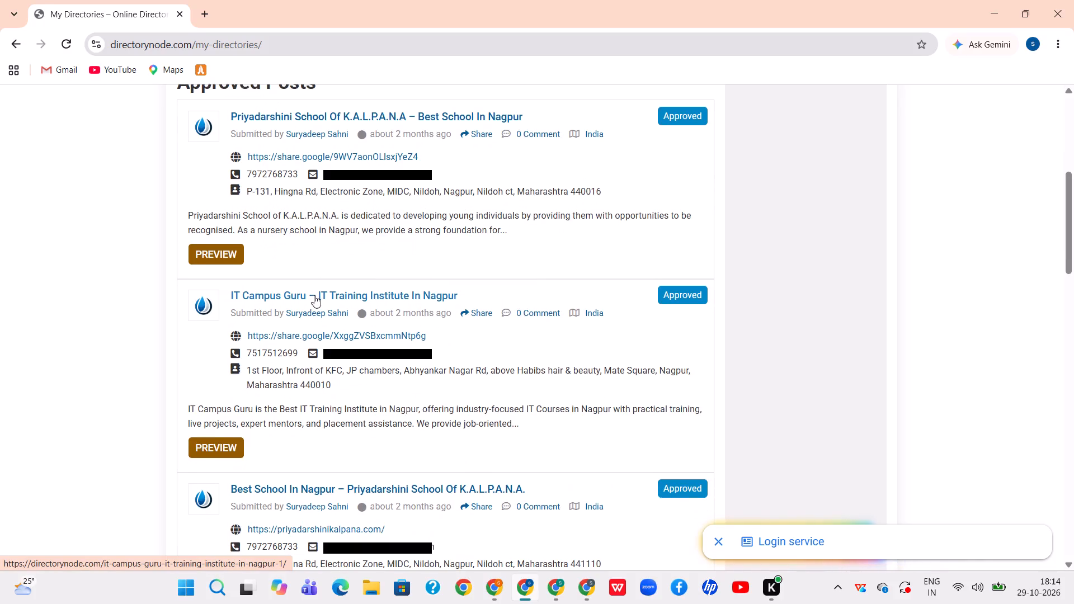
left_click(314, 295)
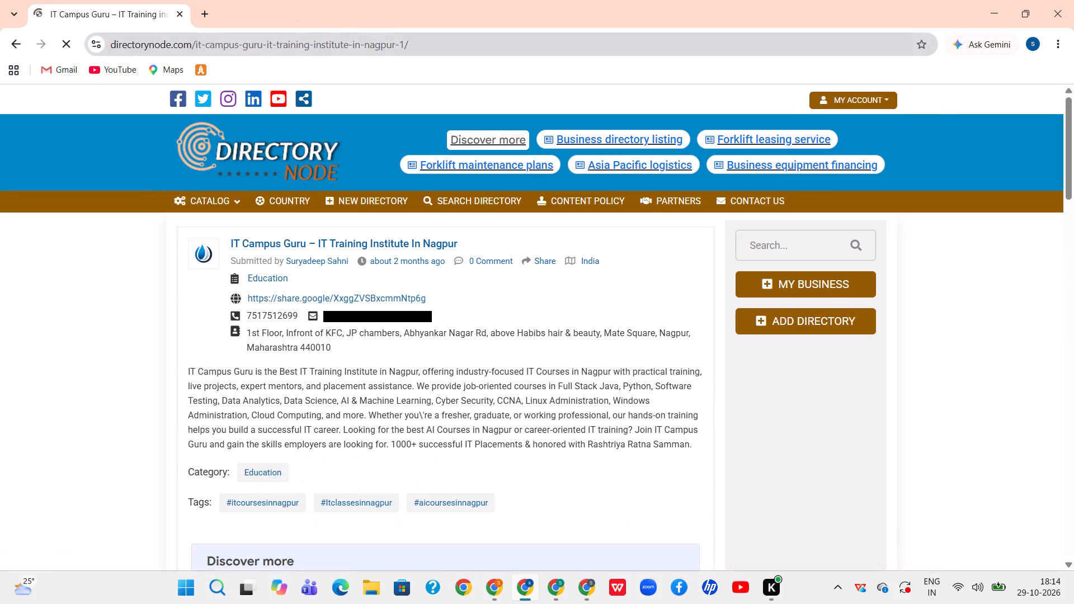
left_click(306, 42)
key("ctrl+c")
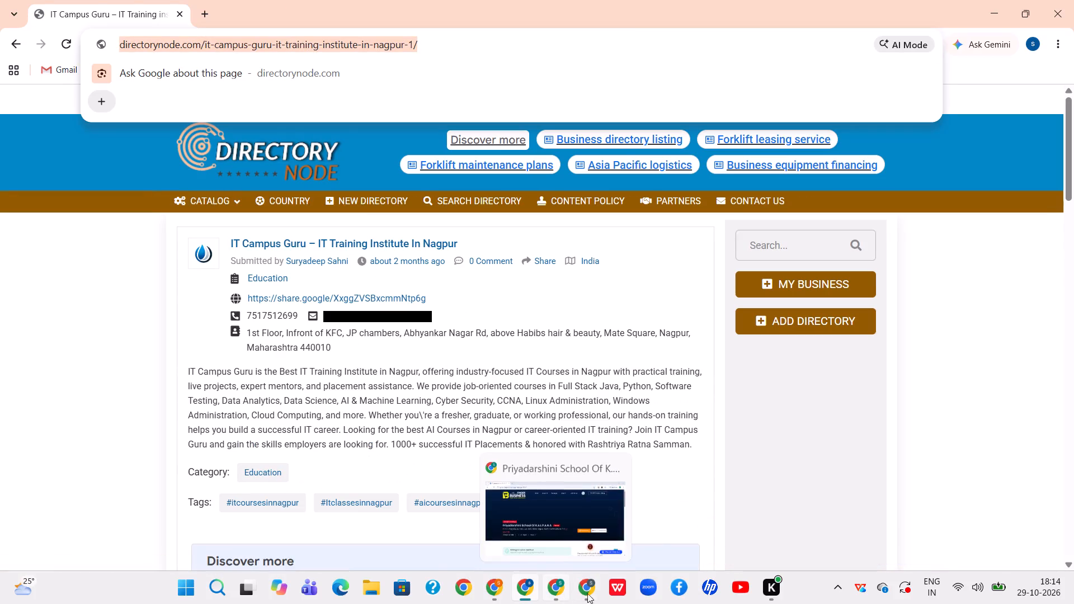
left_click(591, 593)
key("ctrl+v")
Log the Directory Node URL of "Priyadarshini School Of K.A.L.P.A.N.A – Best School In Nagpur" in cell D3628 of the backlinks sheet, closing the listing's window.
key("Left")
key("Left")
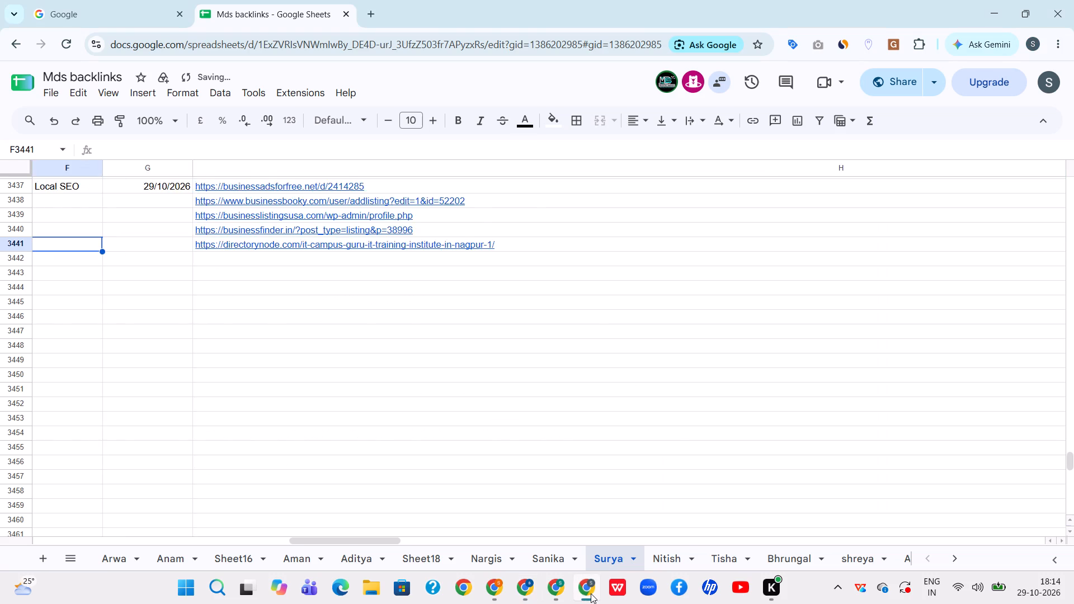
key("Left")
key("Left")
key("Left")
key("Page_Down")
key("Page_Down")
key("Page_Down")
key("Page_Down")
key("Page_Down")
key("Page_Down")
key("Page_Down")
key("Page_Down")
key("Page_Down")
key("Page_Down")
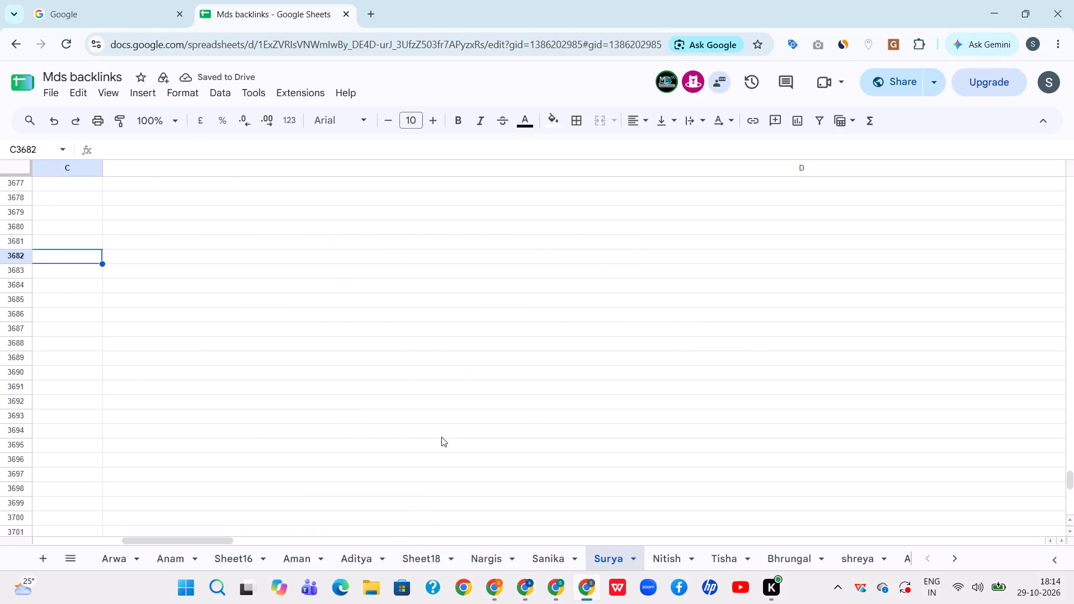
key("Page_Up")
right_click(441, 437)
left_click(296, 305)
key("Page_Up")
key("Page_Up")
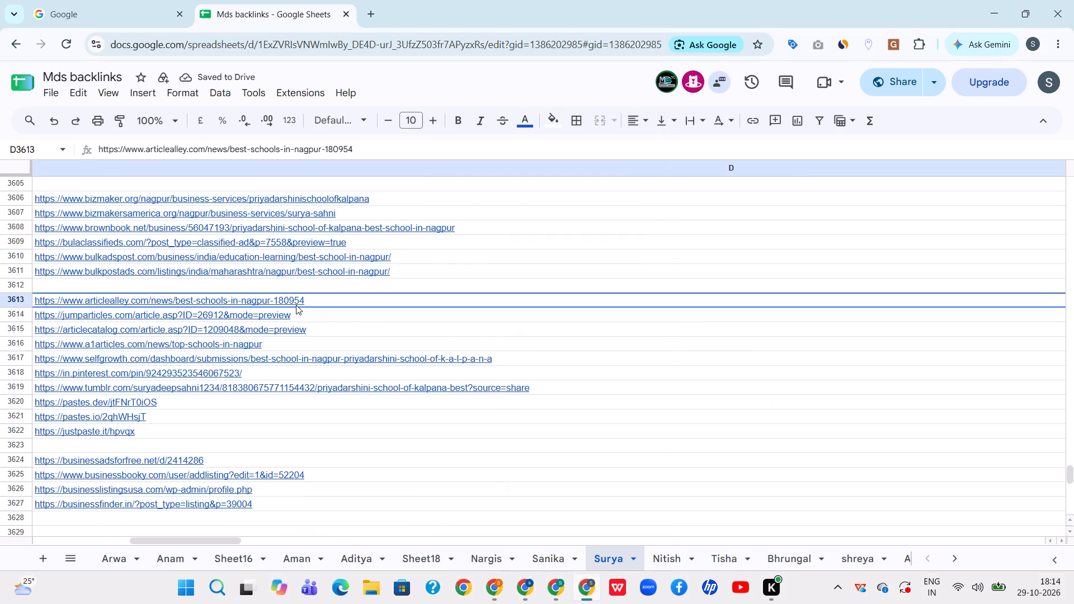
key("Page_Down")
scroll(296, 305, "up", 2)
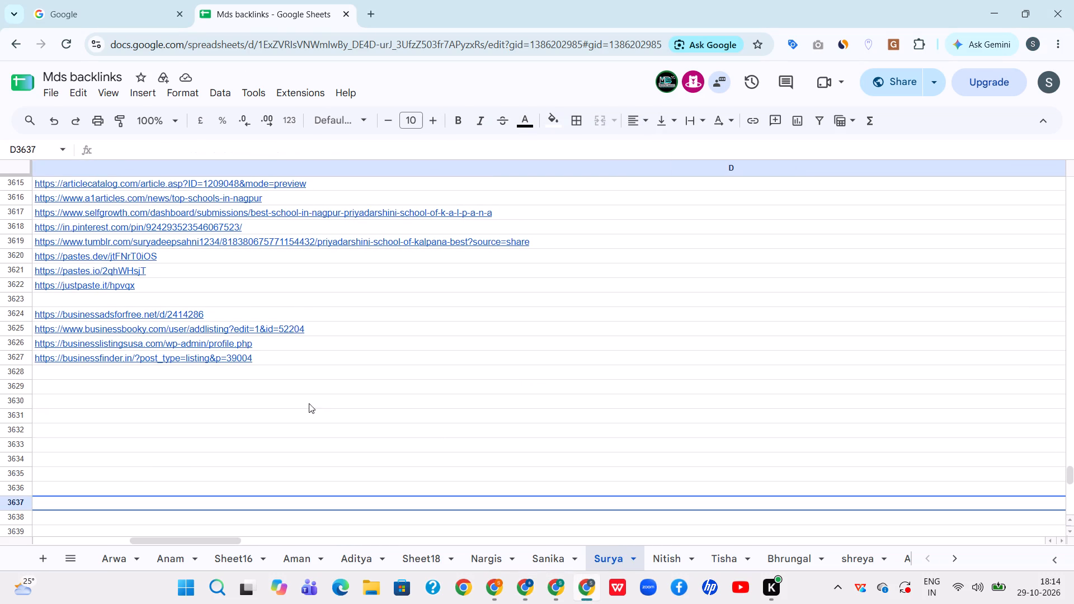
left_click(281, 364)
left_click(304, 373)
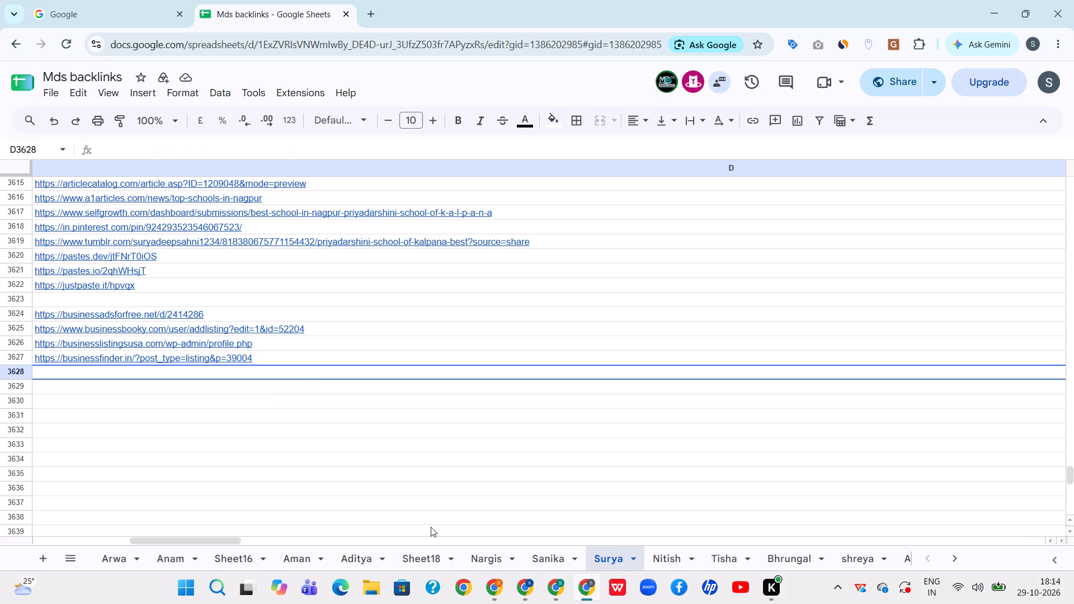
left_click(524, 588)
scroll(375, 361, "right", 6)
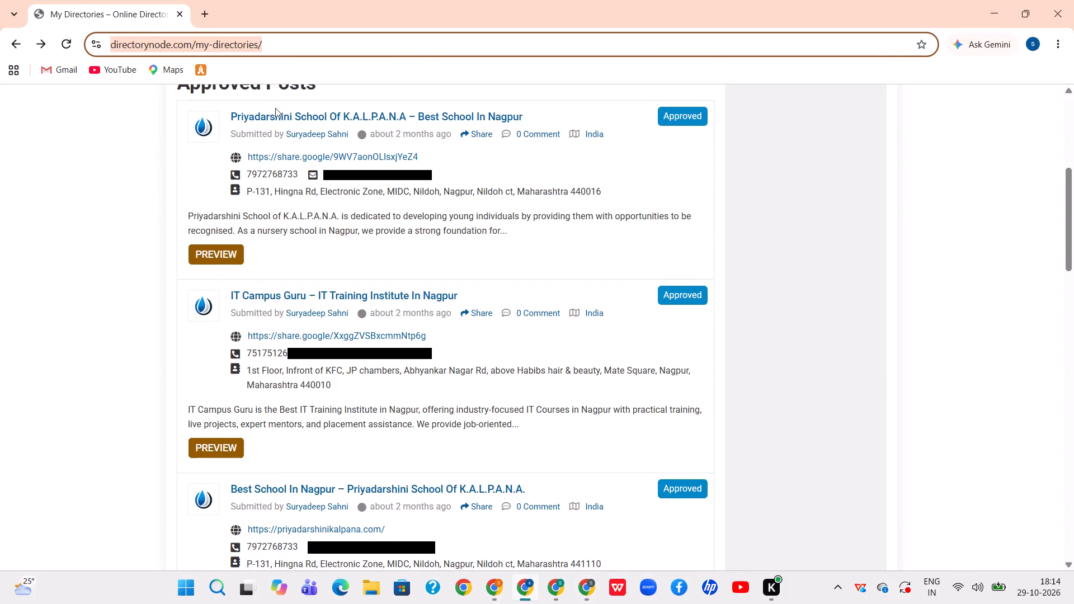
left_click(275, 114)
left_click(254, 33)
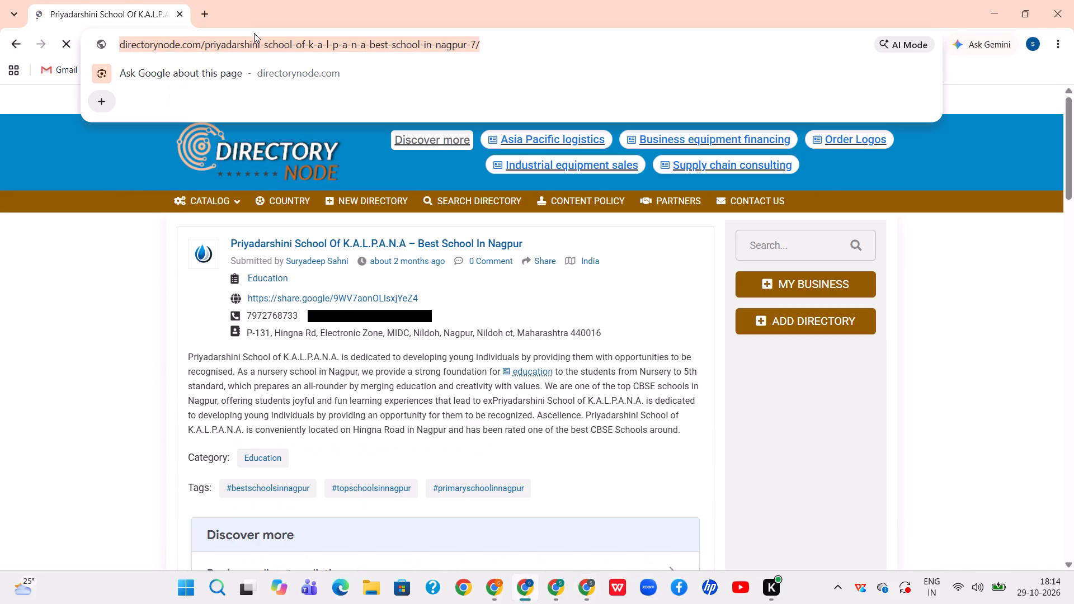
key("ctrl+c")
left_click(1073, 2)
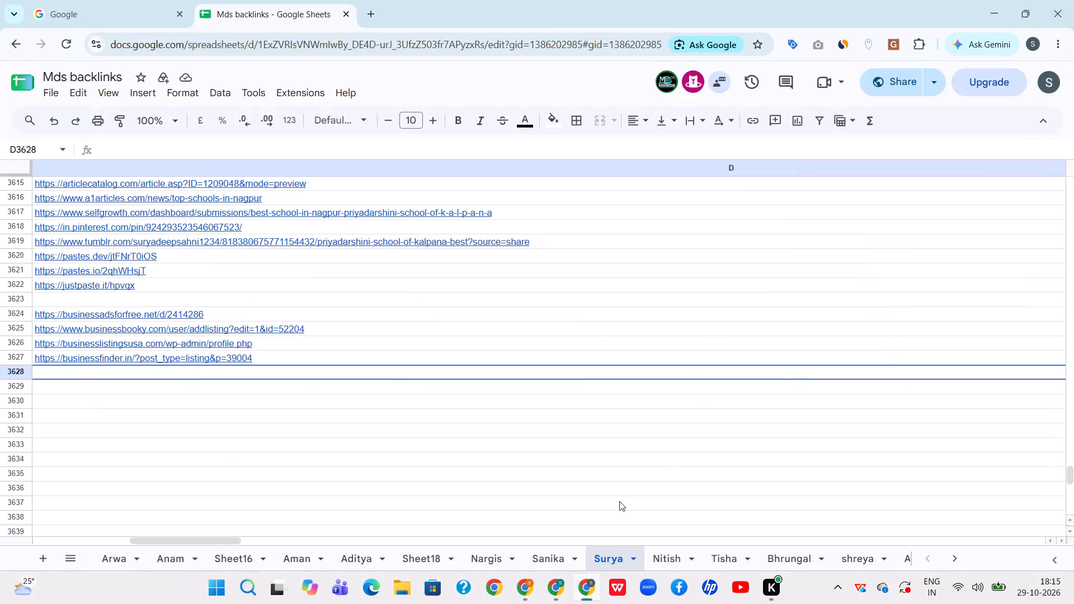
key("ctrl+v")
key("Down")
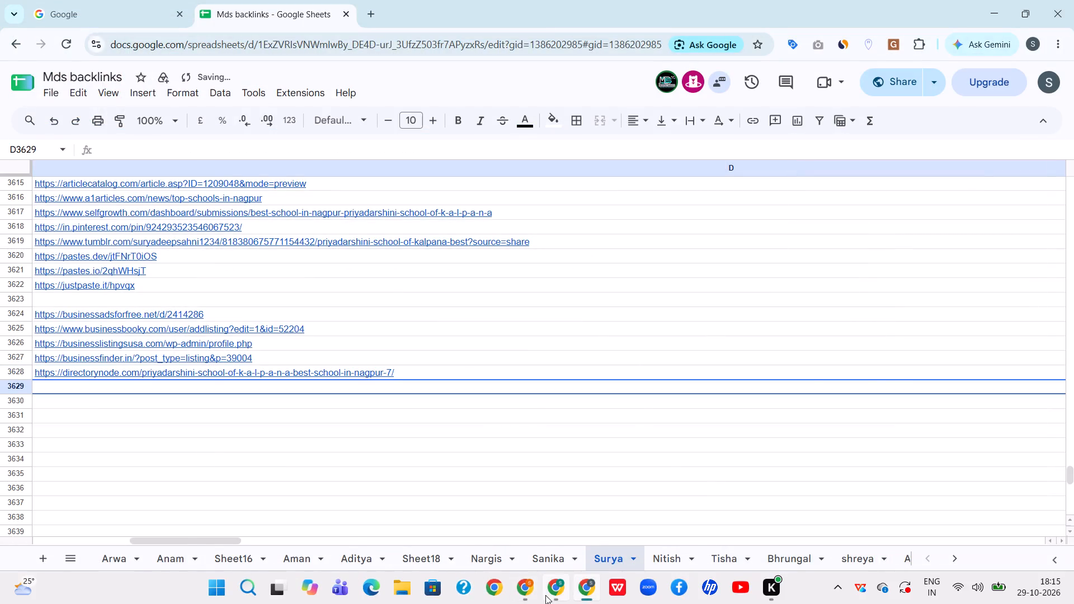
Open a2zsocialnews.com in a new tab of the Business Finder browser window and close the Business Finder listing tab.
left_click(545, 595)
left_click(213, 2)
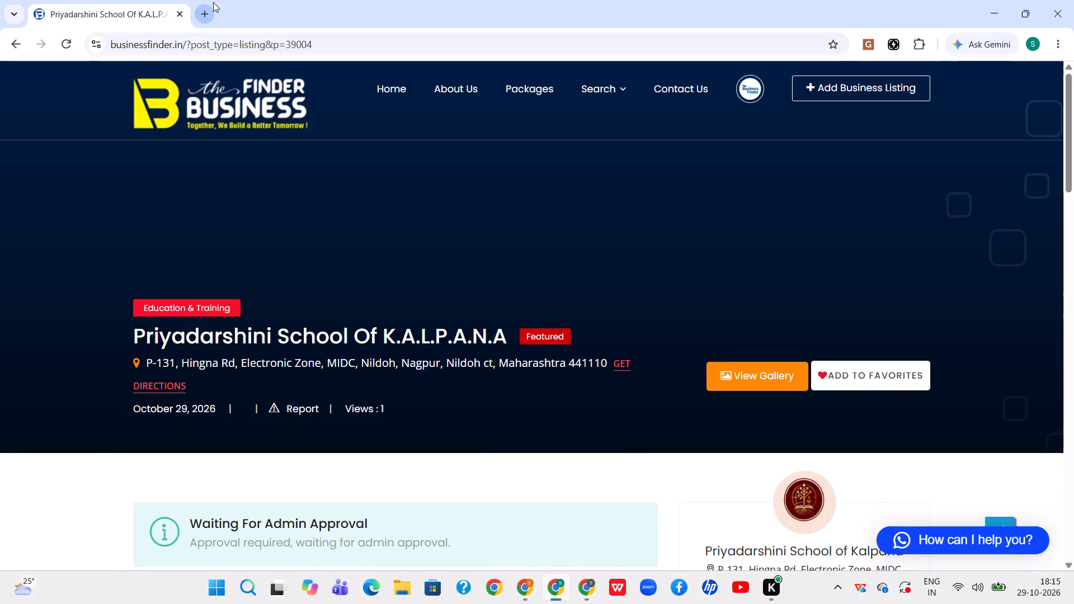
type("a2z")
key("Return")
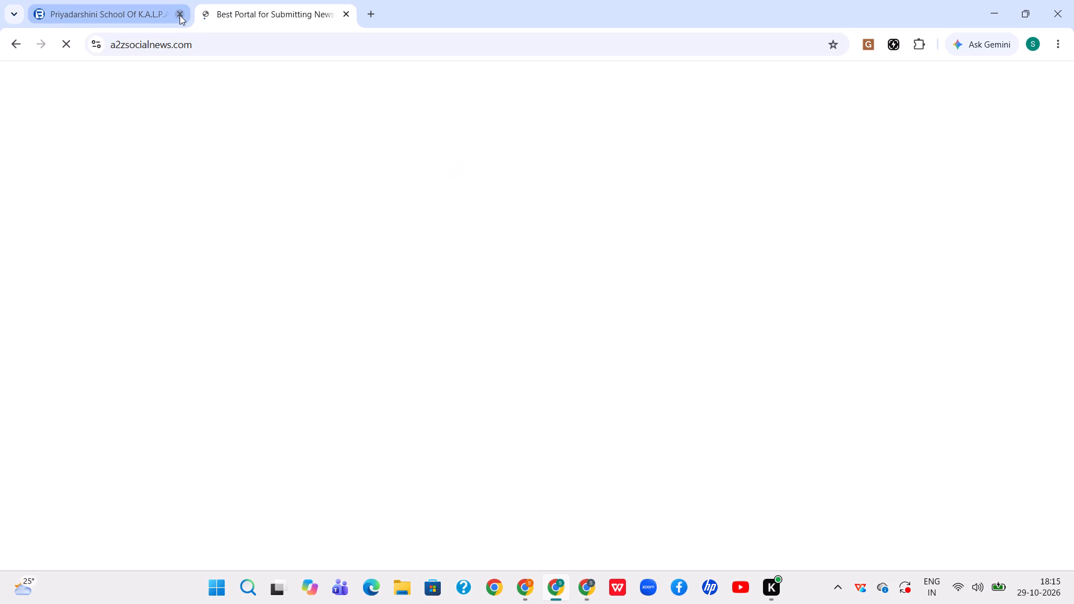
left_click(180, 15)
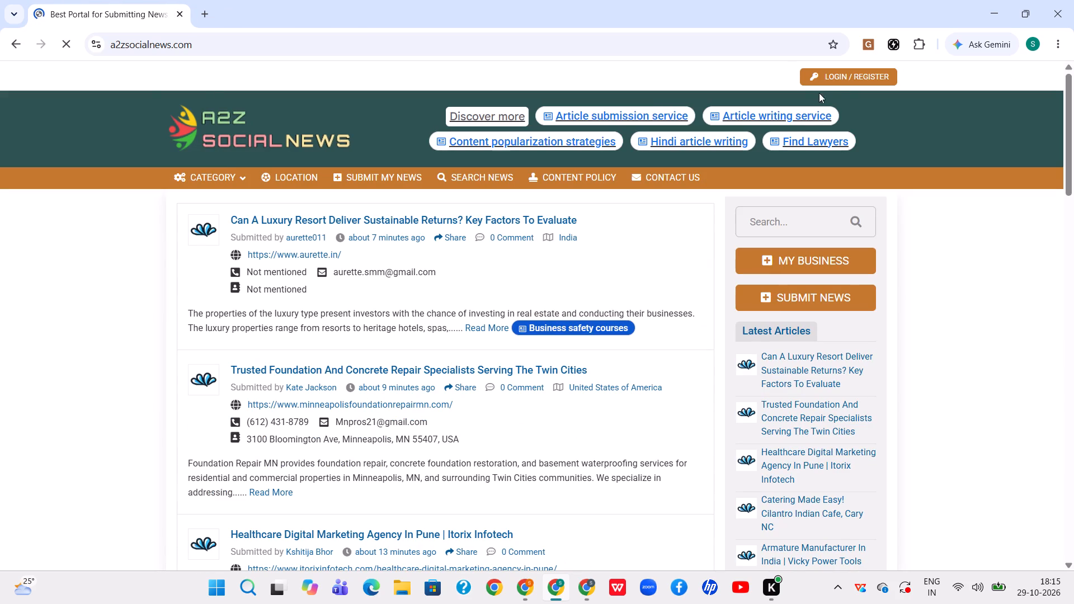
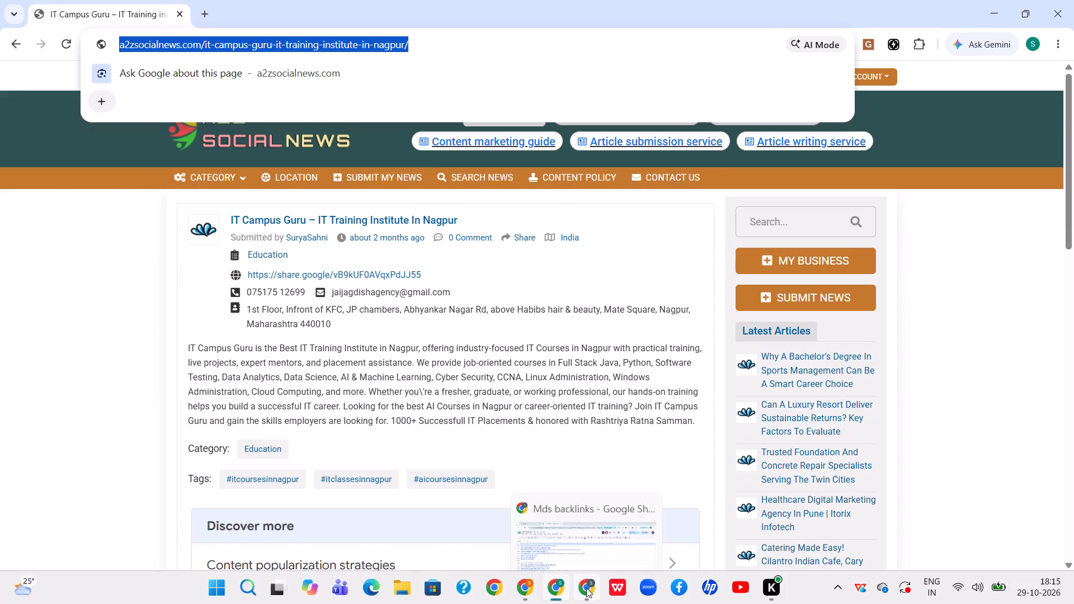
Open the approved "Priyadarshini School Of K.A.L.P.A.N.A – Best School In Nagpur" post from the My News page on A2Z Social News.
left_click(556, 592)
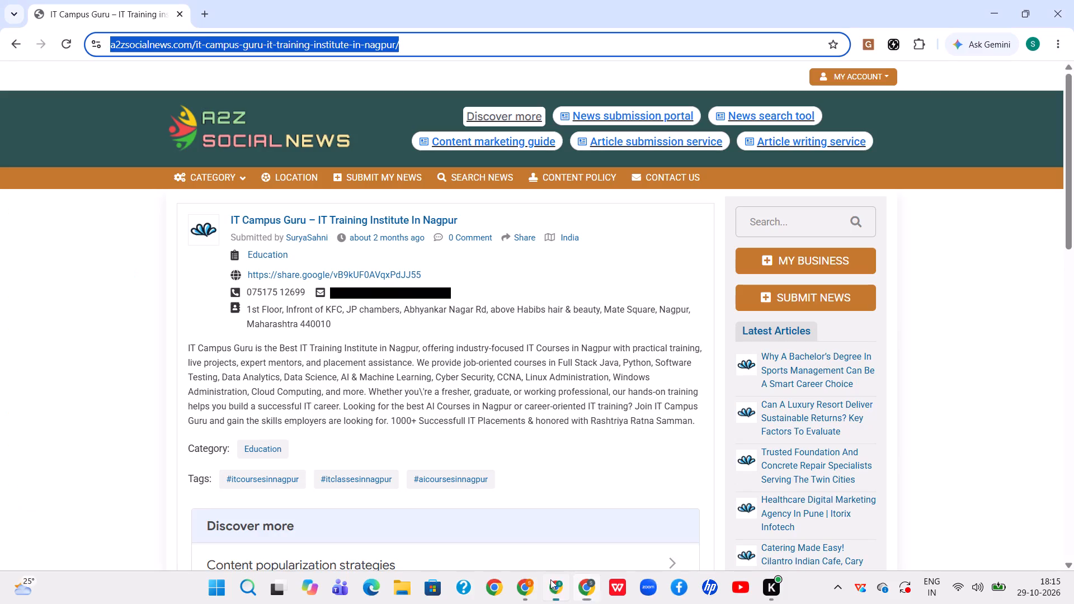
scroll(407, 400, "right", 5)
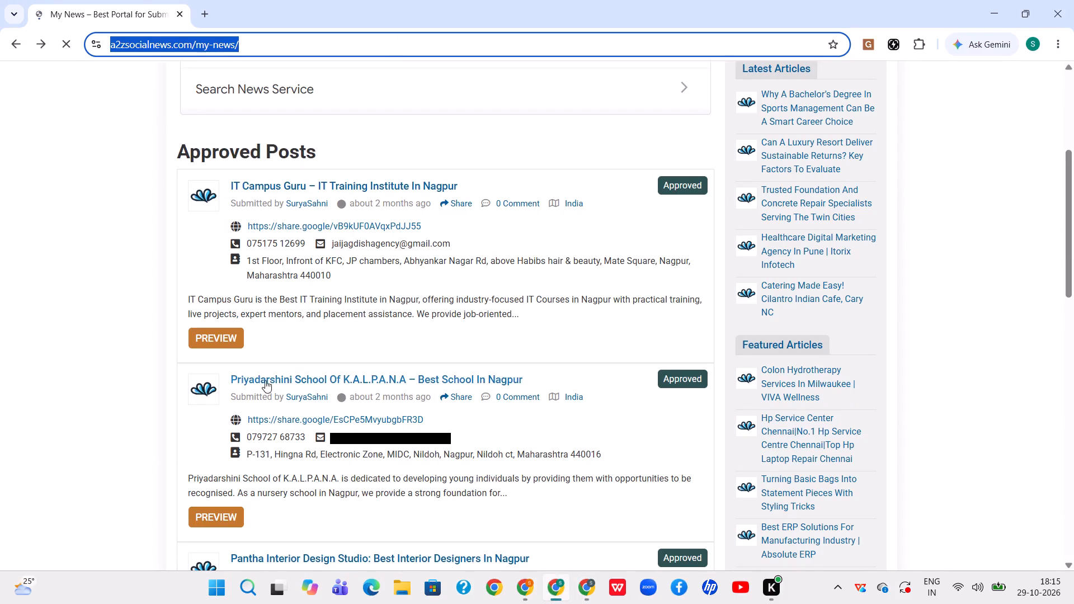
left_click(260, 380)
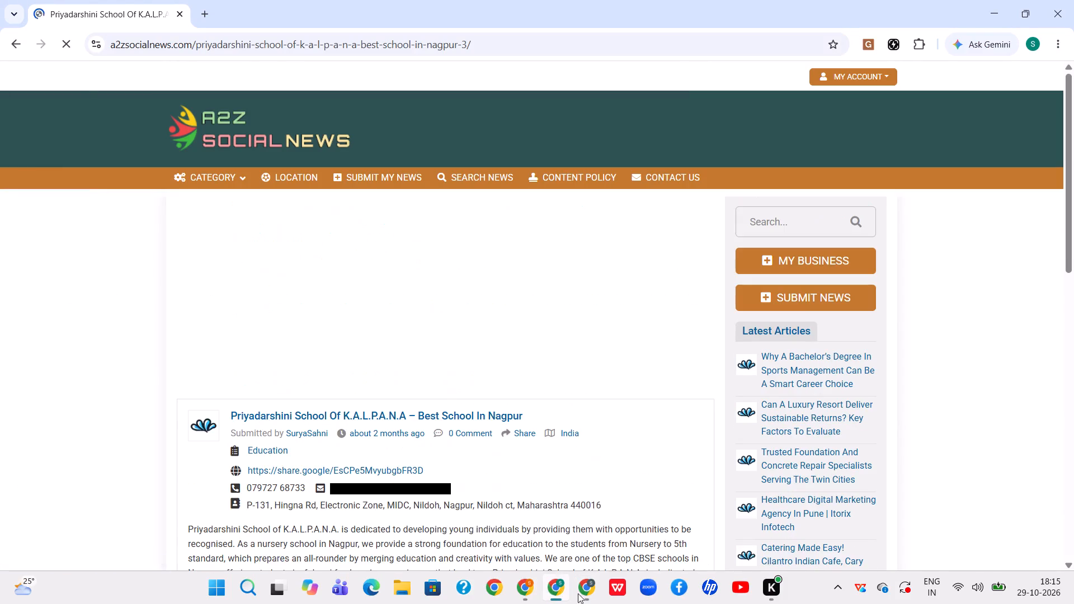
Keep the copied IT Campus Guru listing URL in a new tab's address bar beside the Mds backlinks sheet, and return to the sheet.
left_click(597, 602)
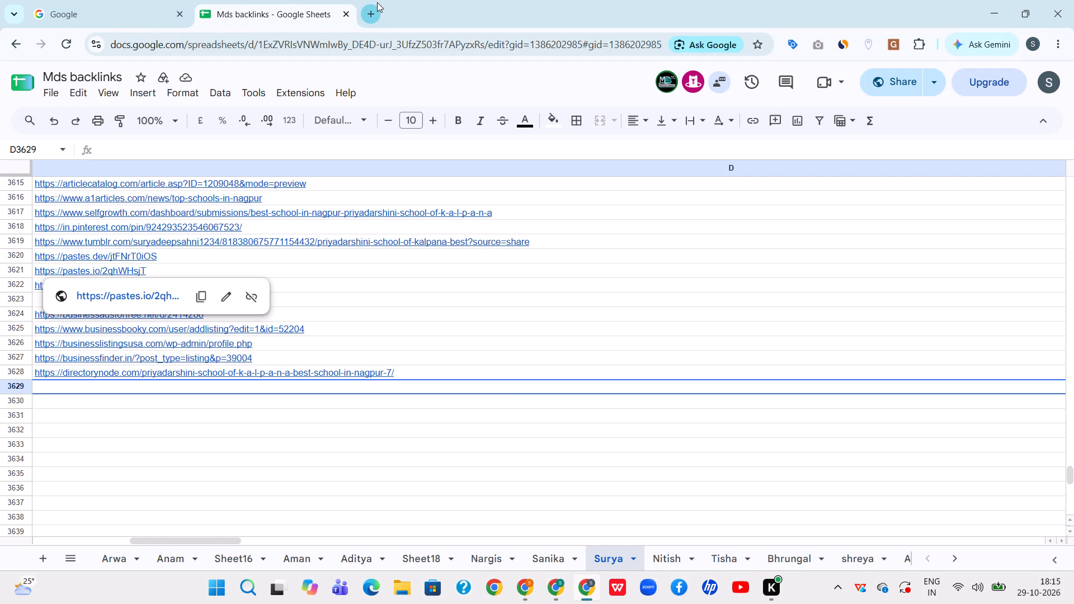
left_click(377, 2)
key("ctrl+v")
left_click(241, 0)
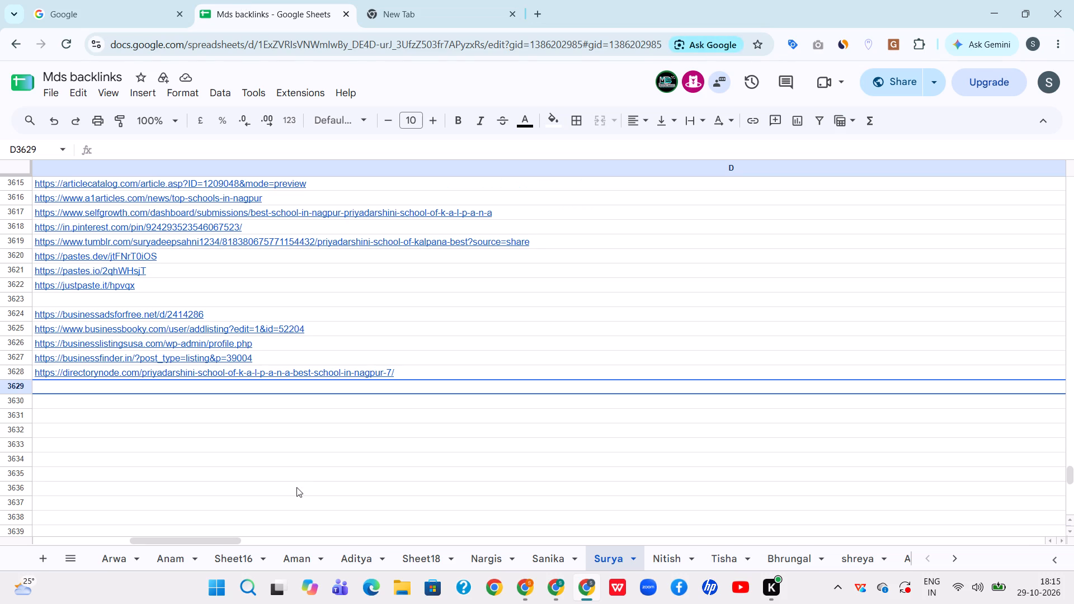
Log the A2Z Social News URL of the Priyadarshini School listing in cell D3629 of the backlinks sheet, closing the listing's window.
left_click(564, 594)
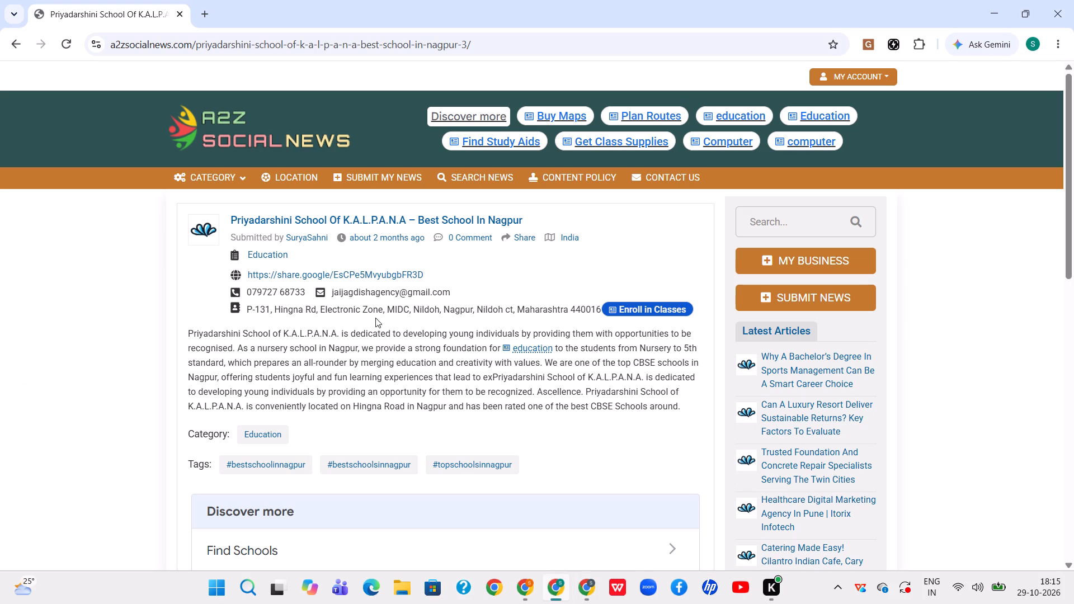
left_click(257, 51)
key("ctrl+c")
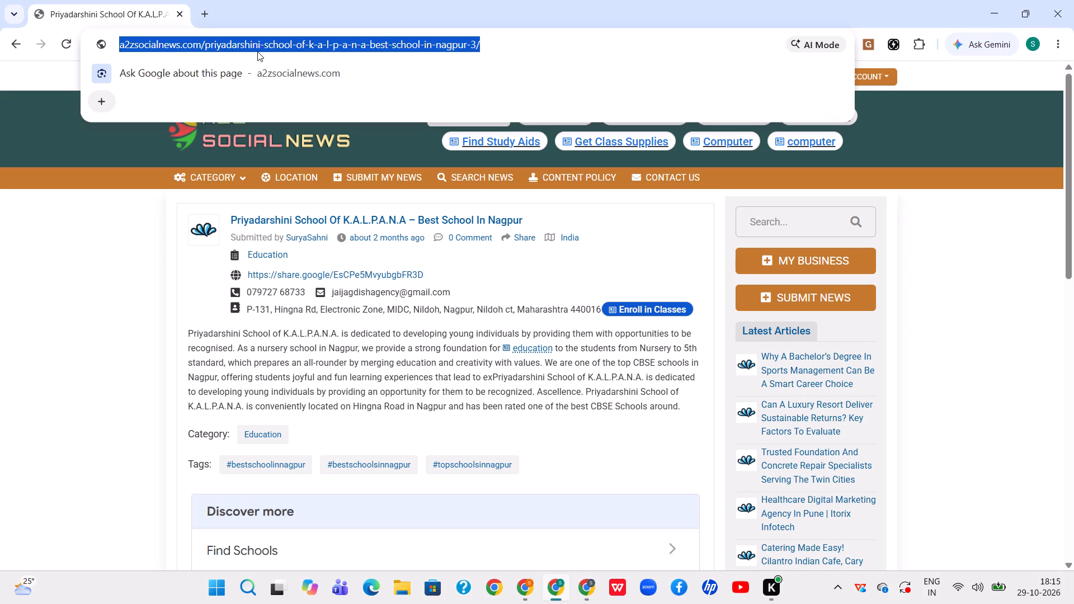
left_click(1073, 1)
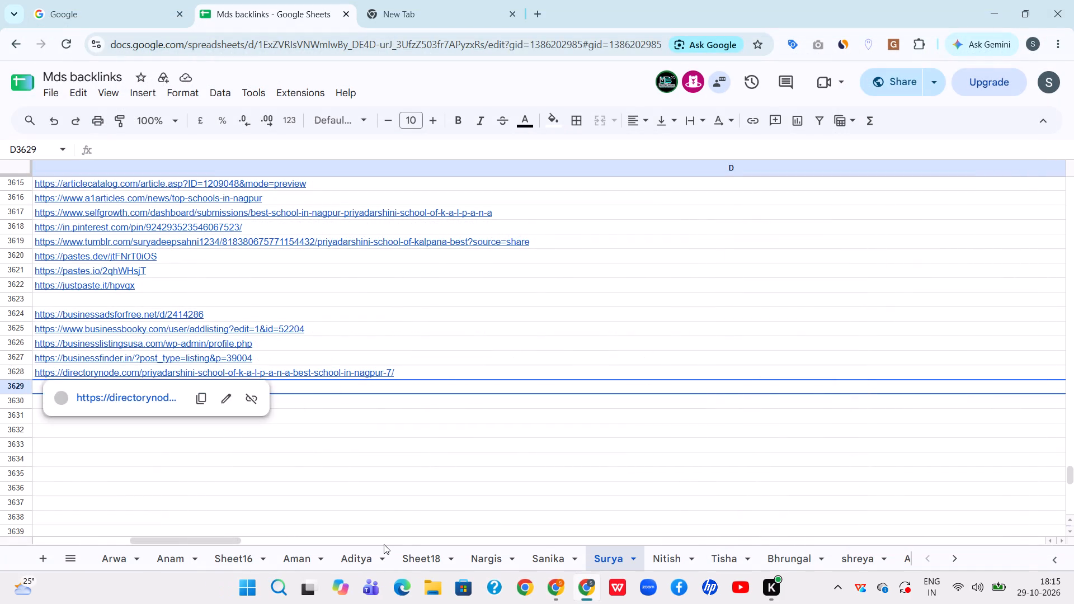
key("ctrl+v")
Log the IT Campus Guru A2Z Social News URL kept in the spare tab in cell H3442 of the backlinks sheet, closing that tab.
key("Right")
key("Right")
key("Right")
key("Right")
key("Page_Up")
key("Page_Up")
key("Page_Up")
key("Page_Up")
key("Page_Up")
key("Page_Up")
key("Page_Up")
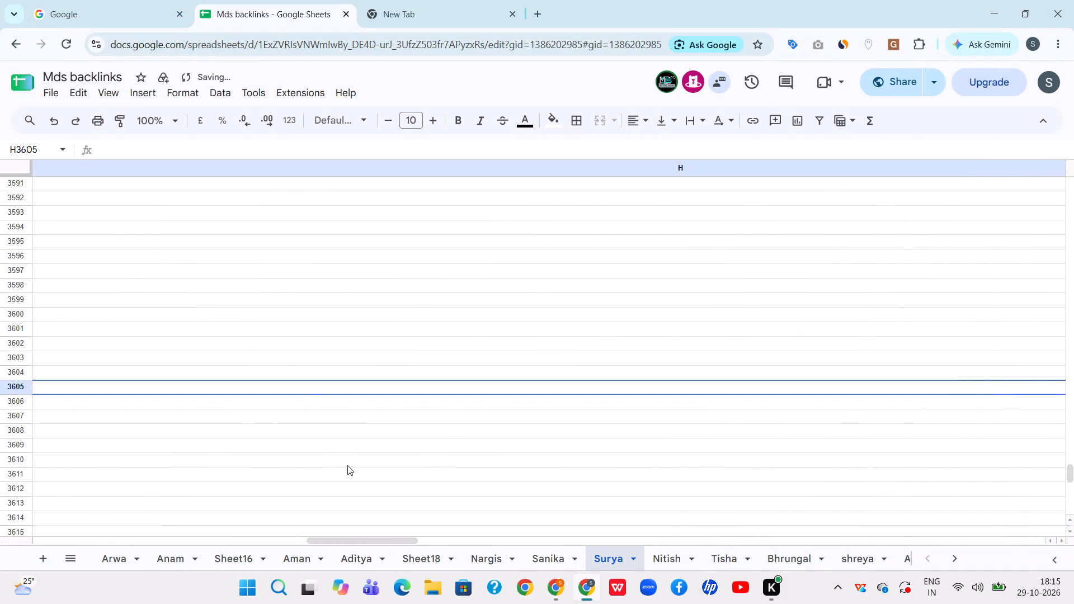
key("Page_Up")
scroll(255, 320, "right", 1)
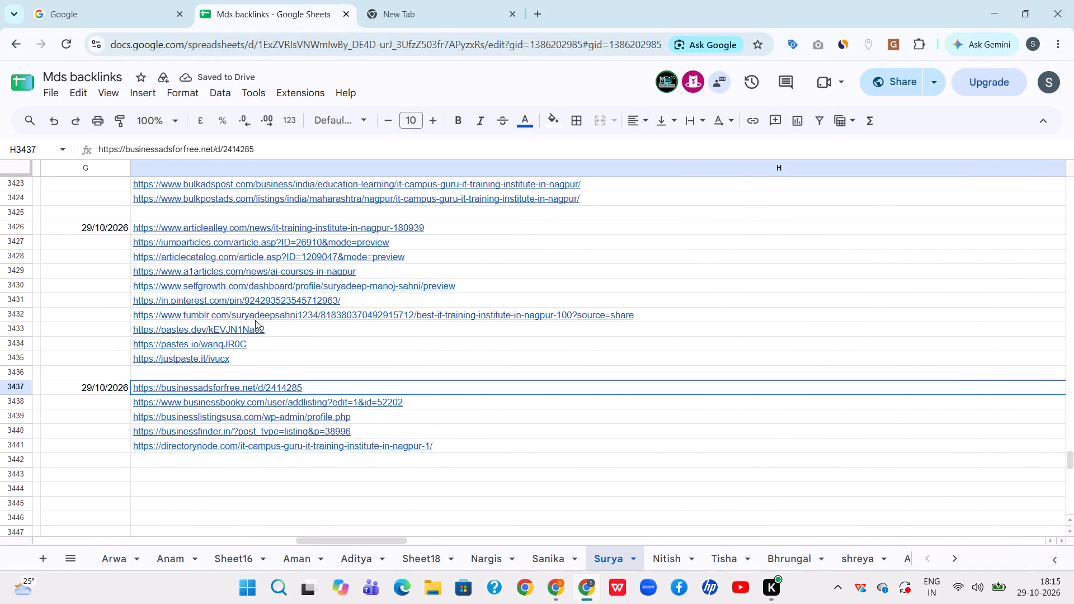
left_click(165, 465)
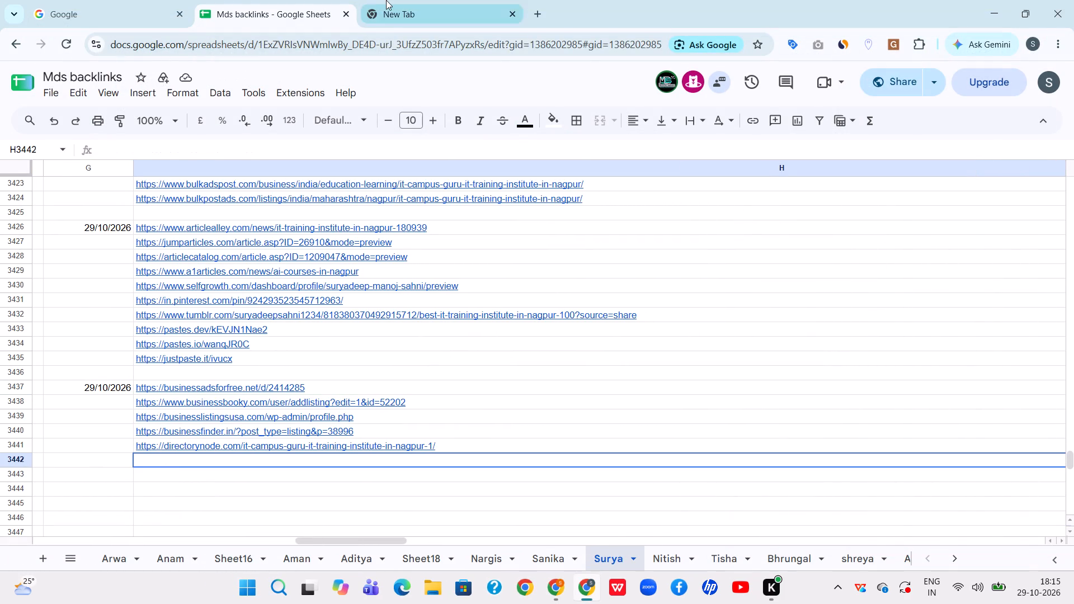
left_click(387, 0)
key("ctrl+a")
key("ctrl+c")
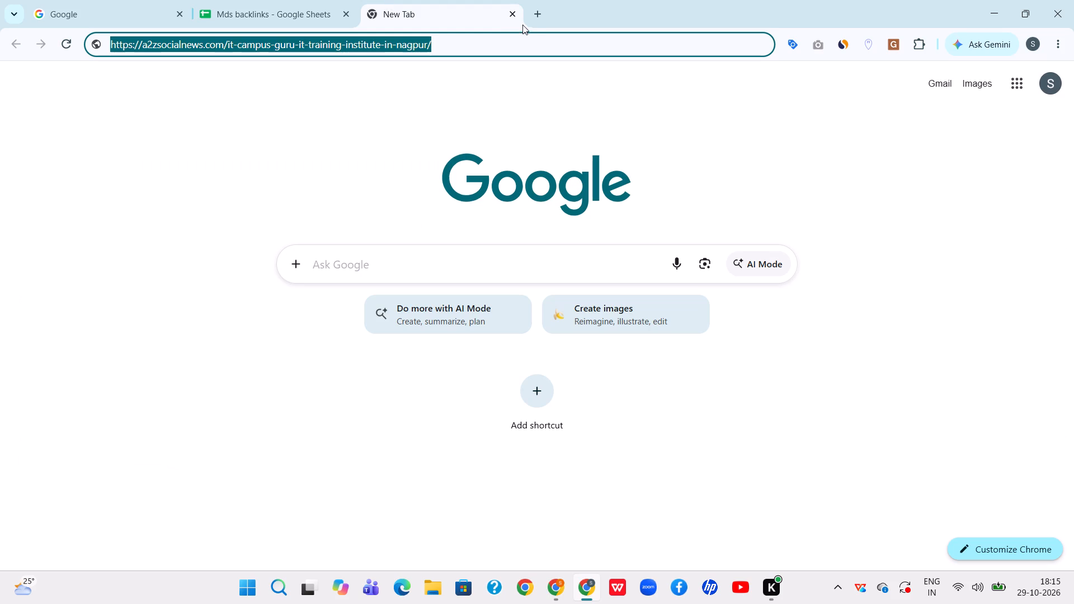
left_click(508, 12)
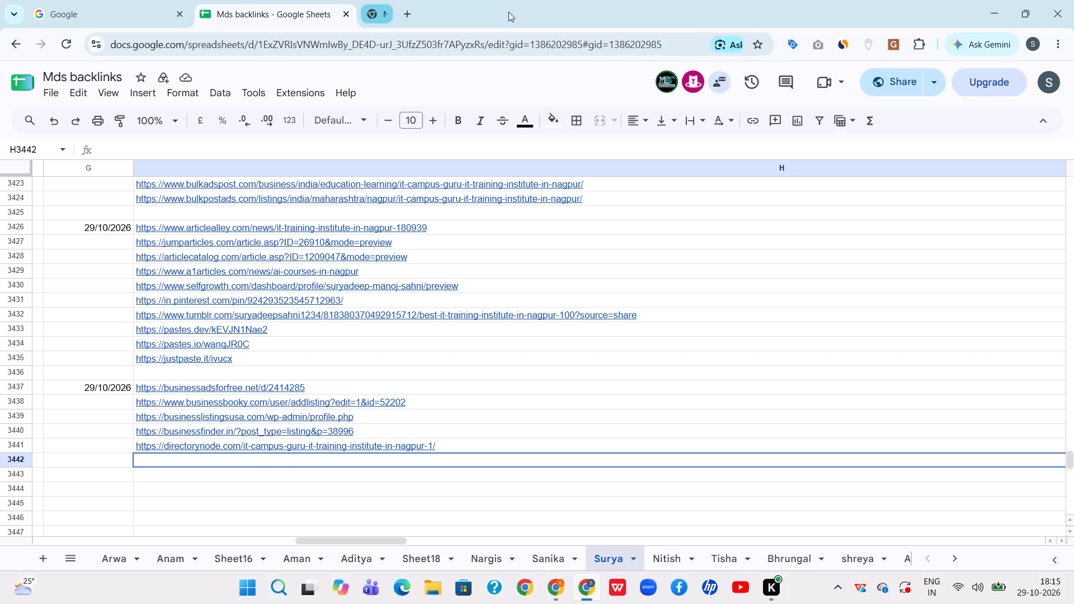
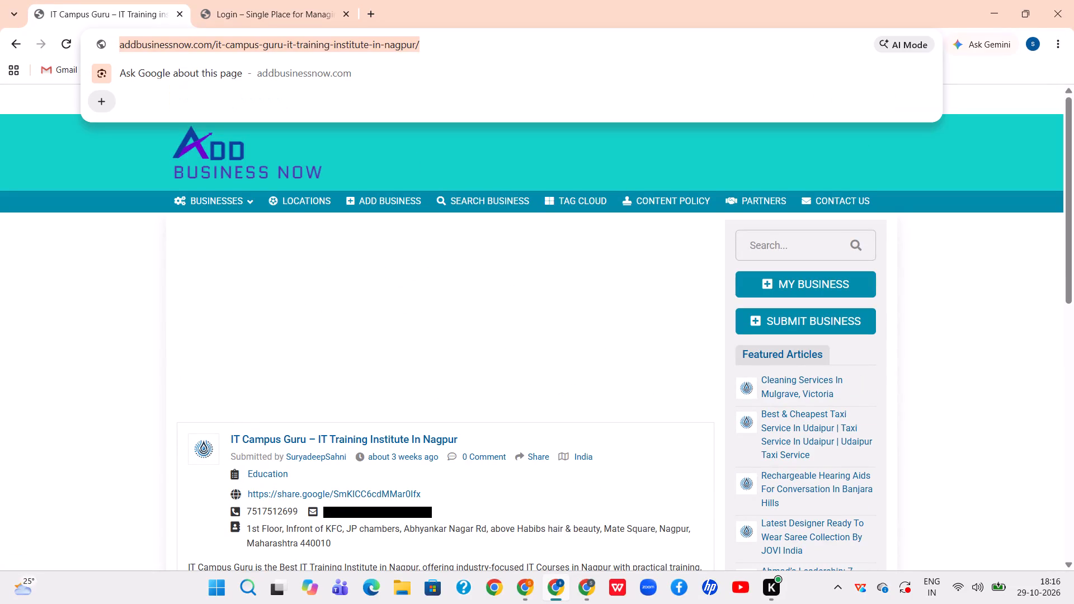
Log the copied Add Business Now URL of the IT Campus Guru listing in cell H3443 of the Mds backlinks sheet.
left_click(591, 589)
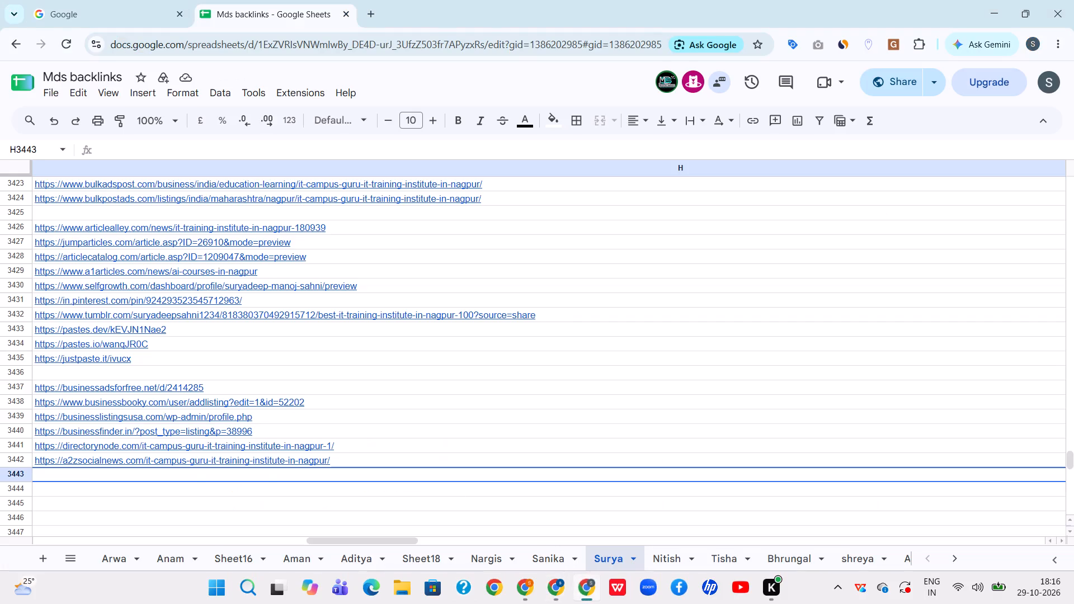
scroll(277, 460, "right", 1)
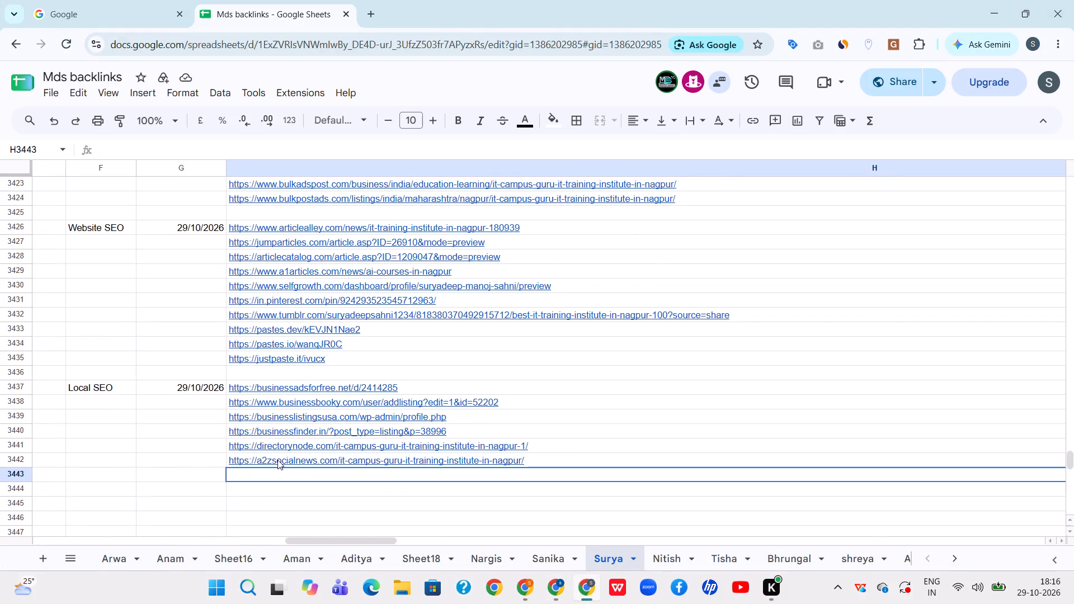
scroll(277, 460, "right", 1)
key("ctrl+v")
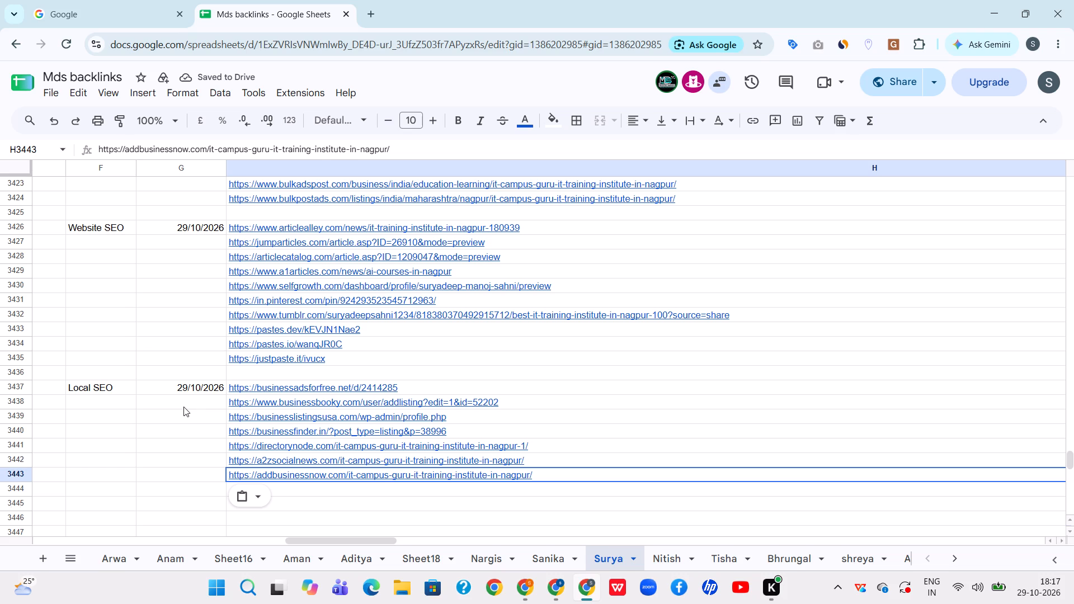
key("Left")
key("Left")
key("Left")
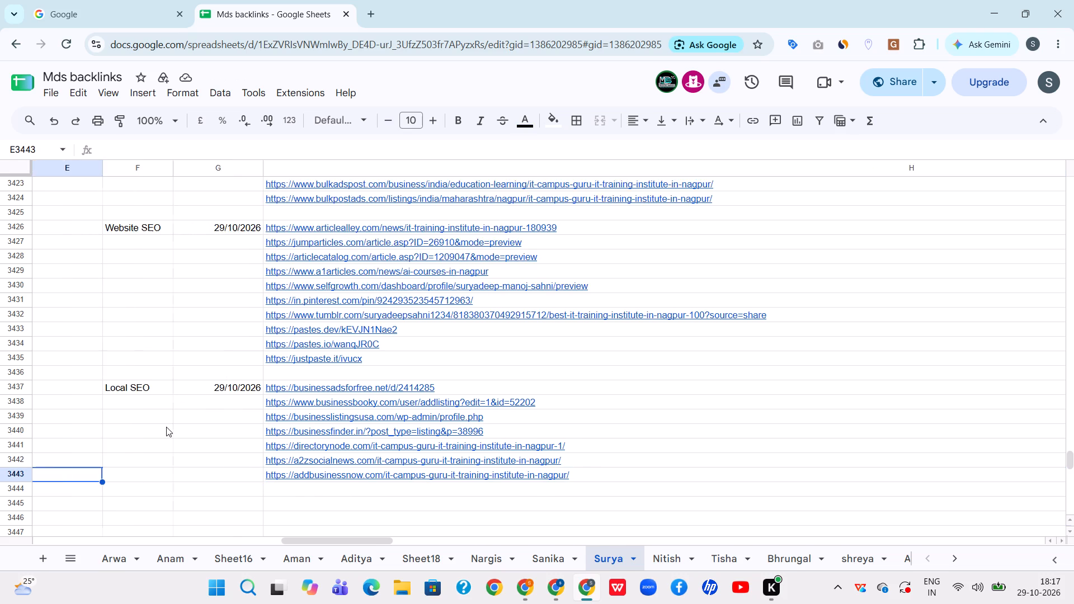
key("Left")
key("Left")
key("Page_Down")
key("Page_Down")
key("Page_Down")
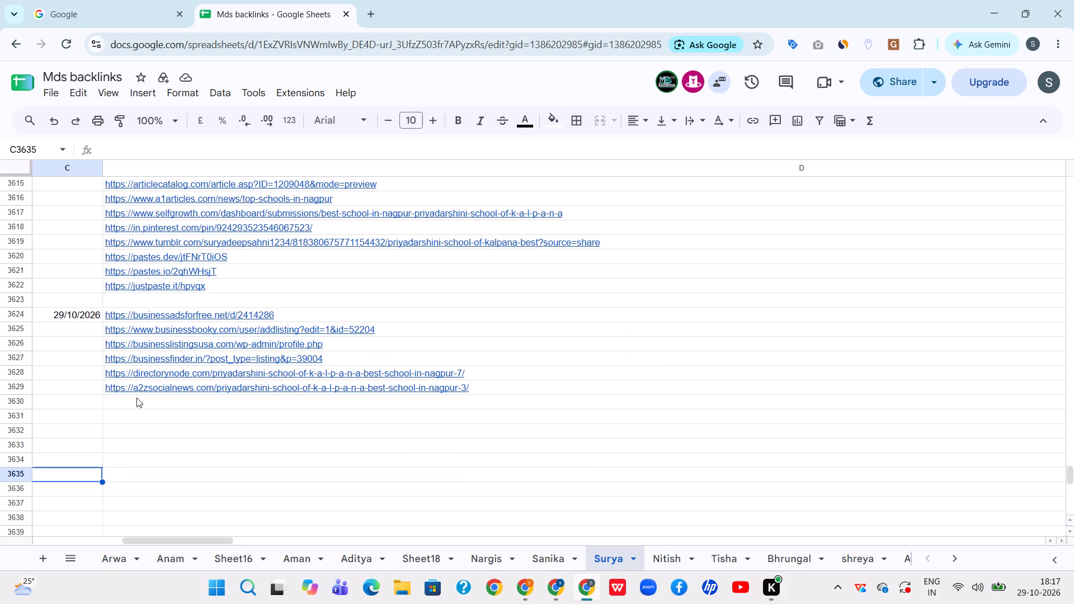
left_click(136, 398)
Return from the IT Campus Guru listing to the My Businesses page on Add Business Now and look through the approved posts.
left_click(563, 594)
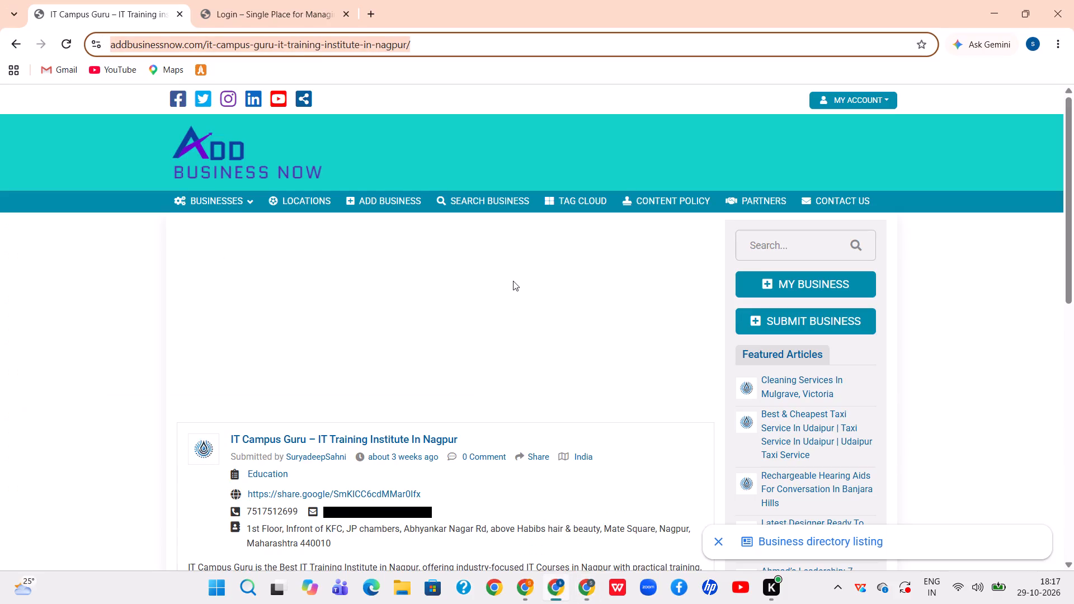
scroll(513, 281, "down", 3)
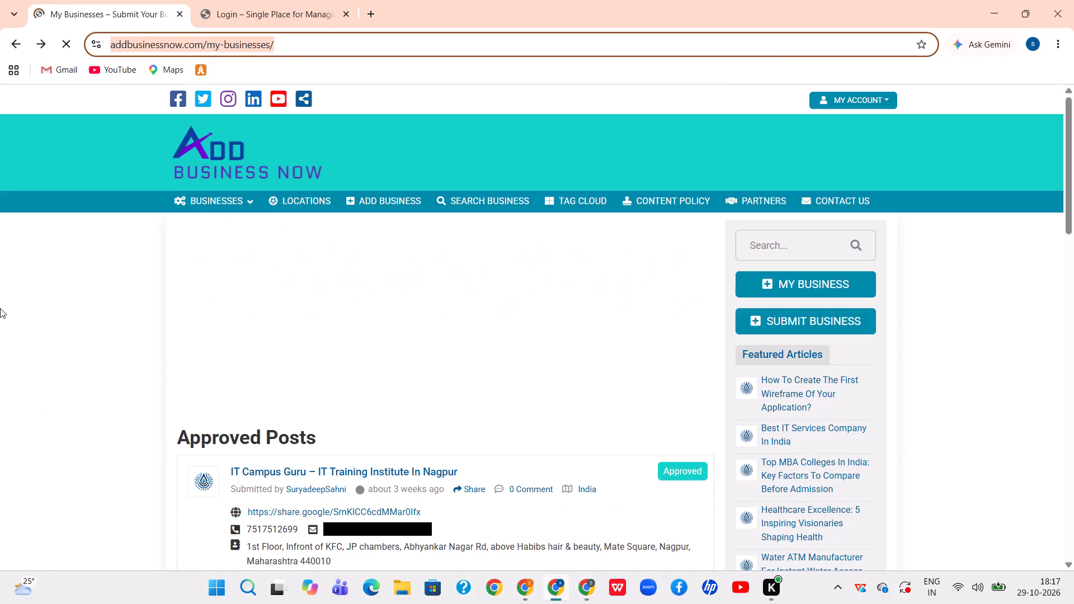
scroll(0, 308, "down", 2)
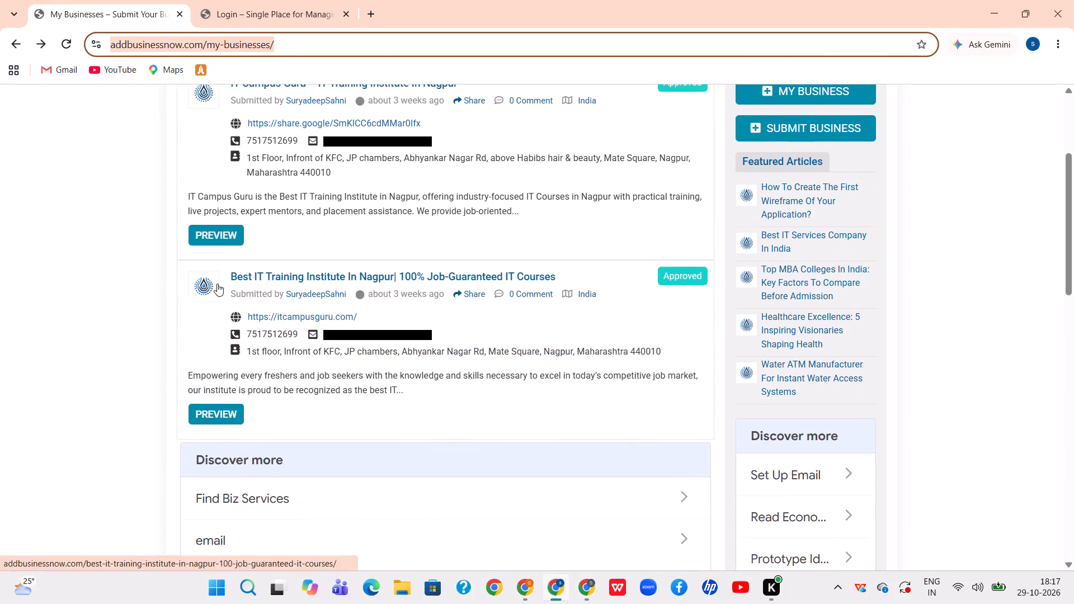
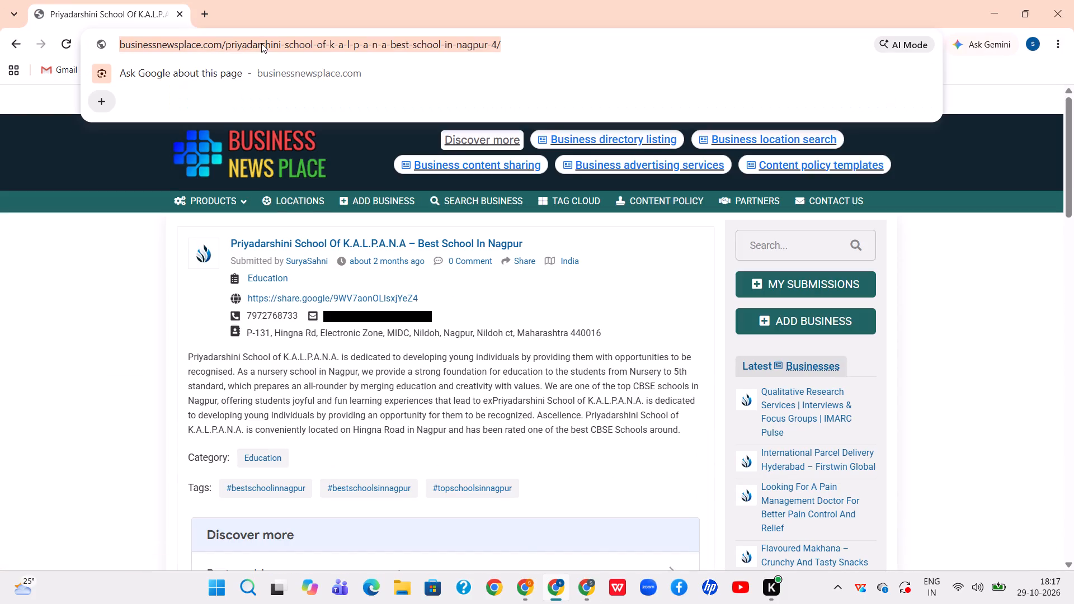
Log the copied Business News Place URL of the Priyadarshini School listing in cell D3630 of the Mds backlinks sheet.
left_click(583, 590)
key("ctrl+v")
Select the empty cell H3444 below the IT Campus Guru Add Business Now link in the backlinks sheet.
key("Right")
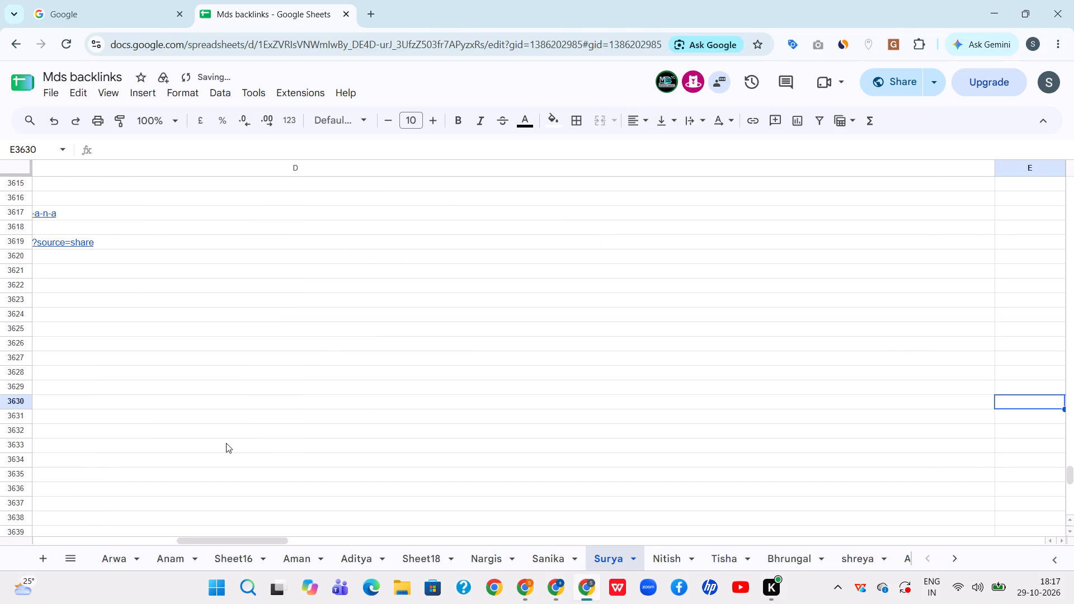
key("Right")
key("Right")
key("Right")
key("Page_Up")
key("Page_Up")
key("Page_Up")
key("Page_Up")
key("Page_Up")
key("Page_Up")
key("Page_Up")
key("Page_Up")
key("Page_Up")
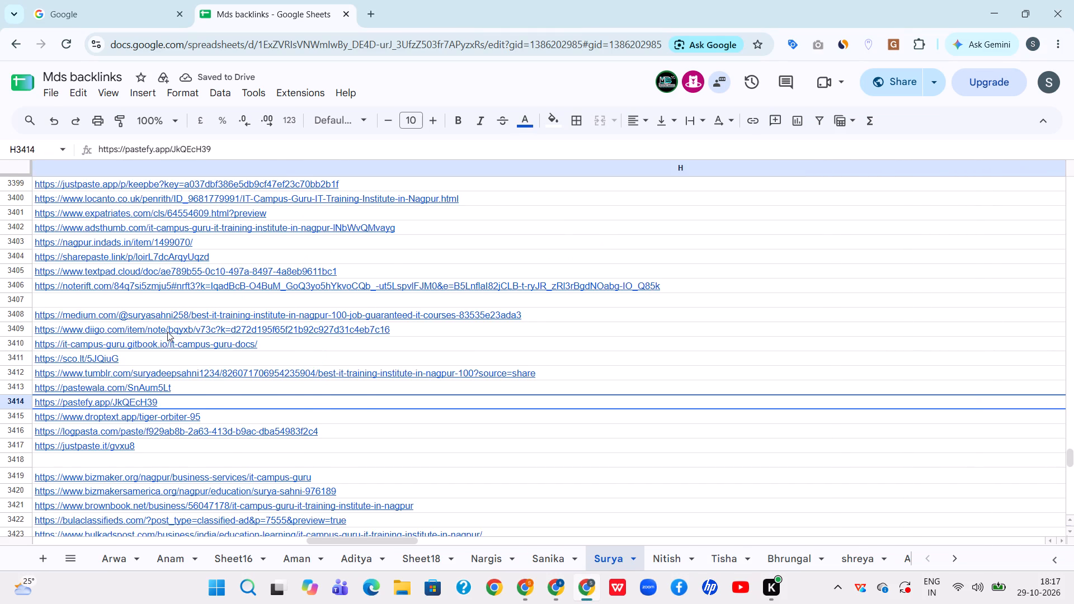
key("Page_Down")
key("Page_Down")
scroll(167, 332, "up", 1)
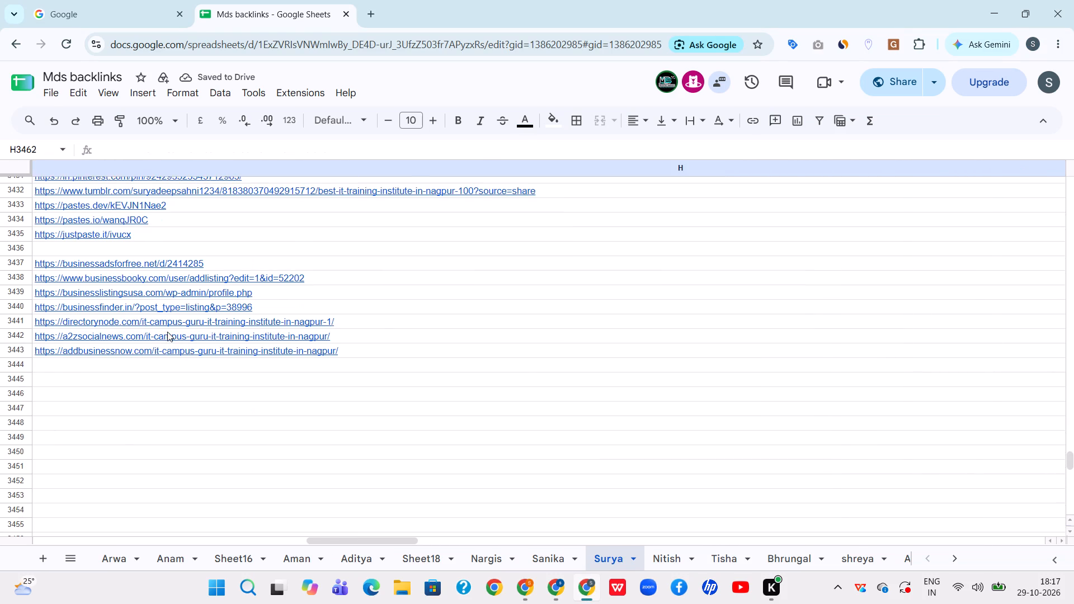
scroll(167, 332, "up", 1)
left_click(167, 354)
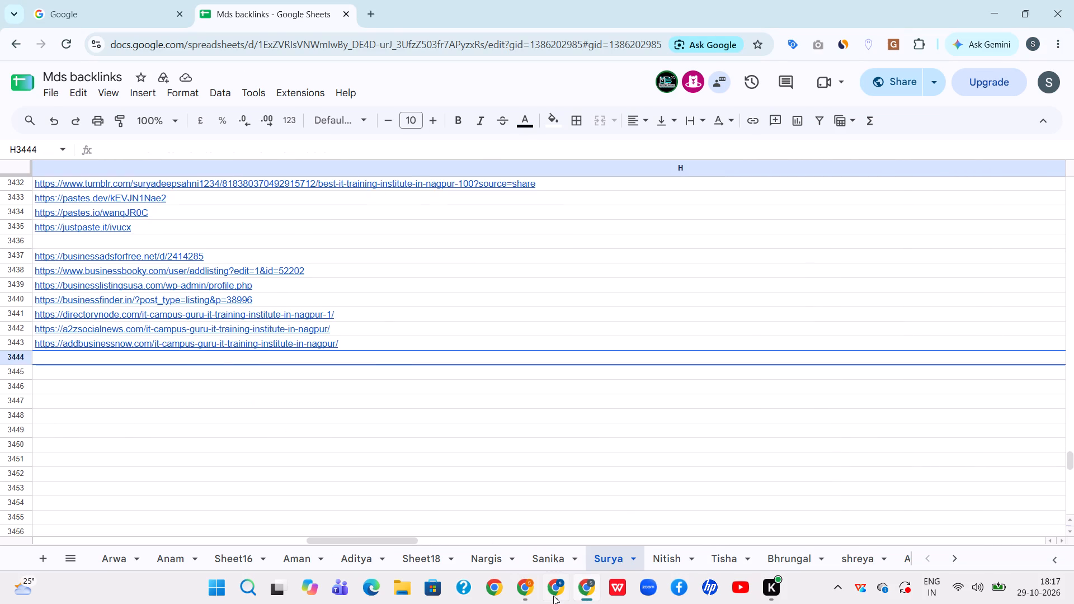
Open the approved IT Campus Guru – IT Training Institute In Nagpur post from My Businesses on Business News Place and copy its URL.
left_click(554, 594)
scroll(449, 405, "right", 7)
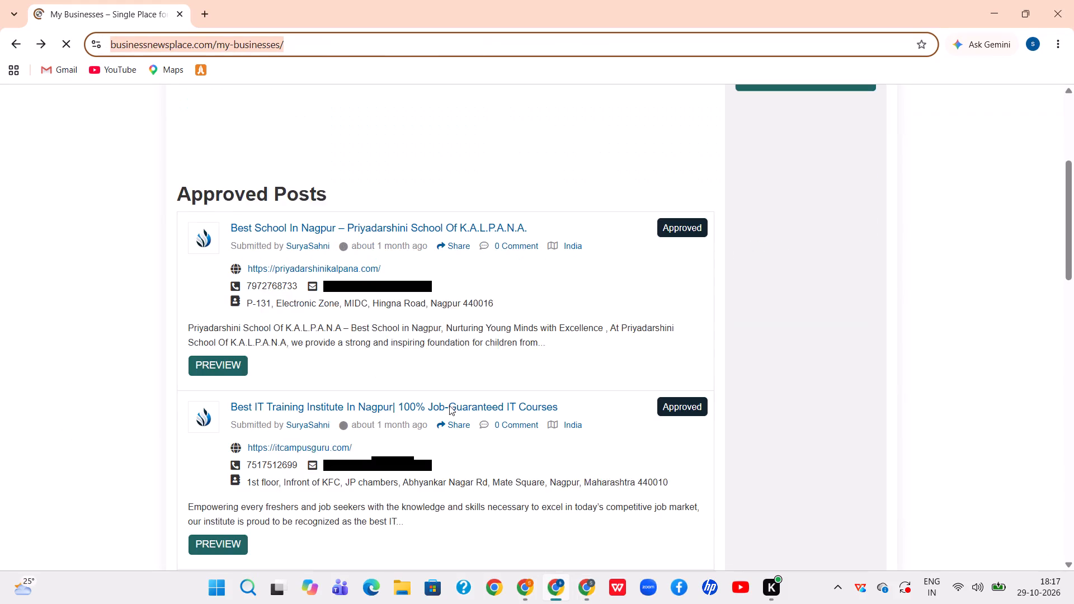
scroll(449, 405, "up", 1)
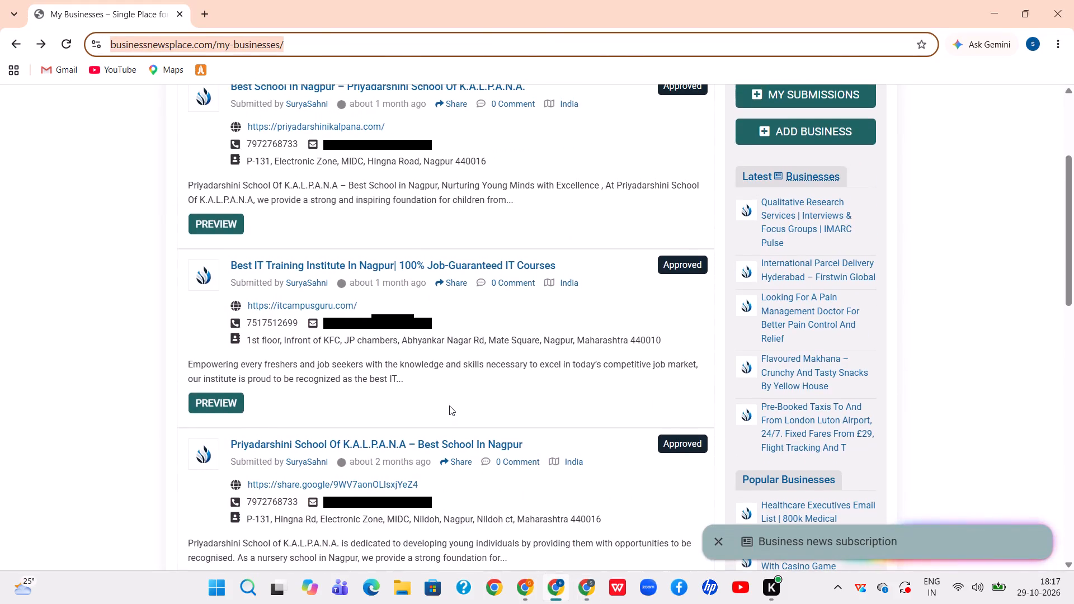
scroll(449, 405, "down", 3)
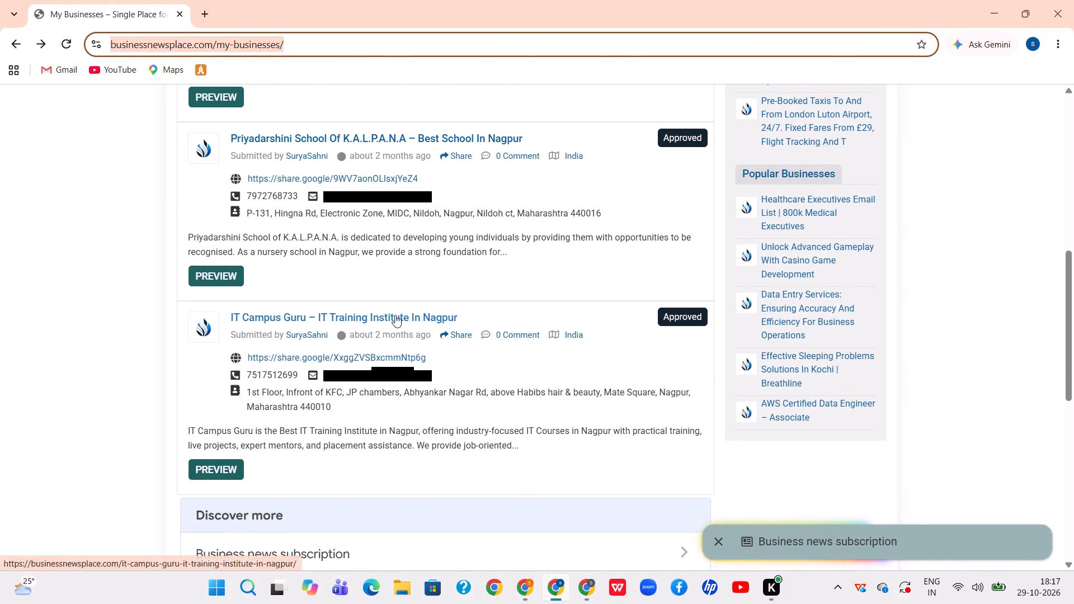
left_click(395, 316)
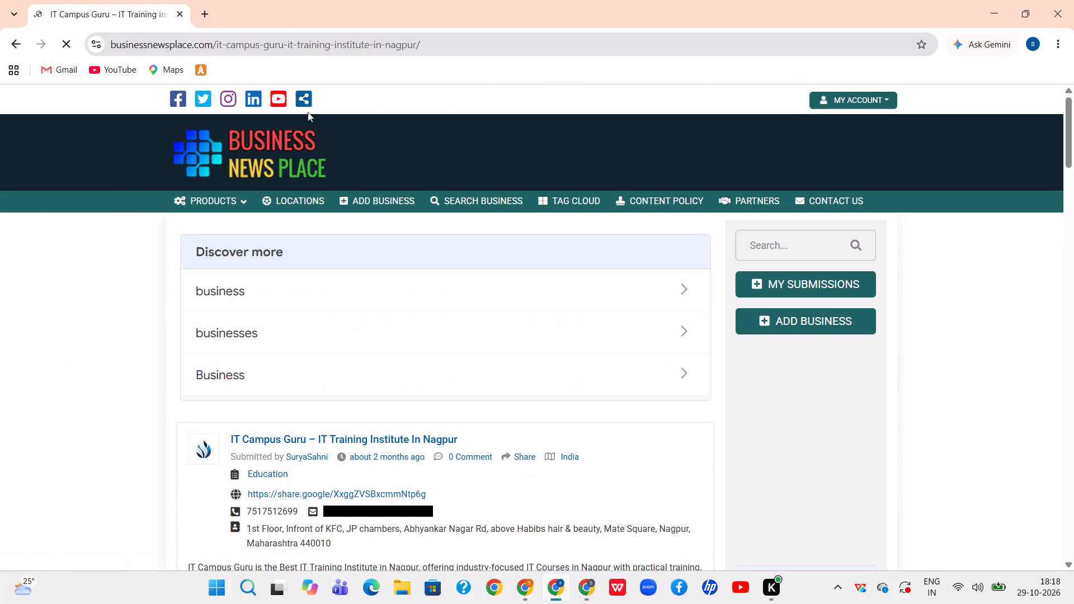
left_click(301, 45)
key("ctrl+c")
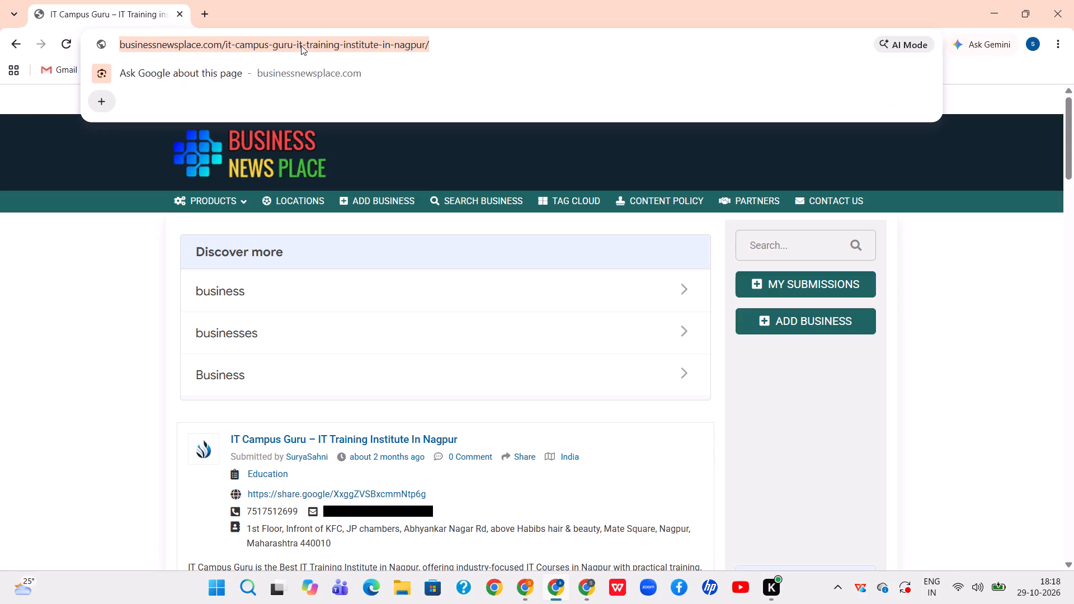
Close the Business News Place window and log the copied IT Campus Guru URL in cell H3444 of the backlinks sheet.
left_click(1073, 1)
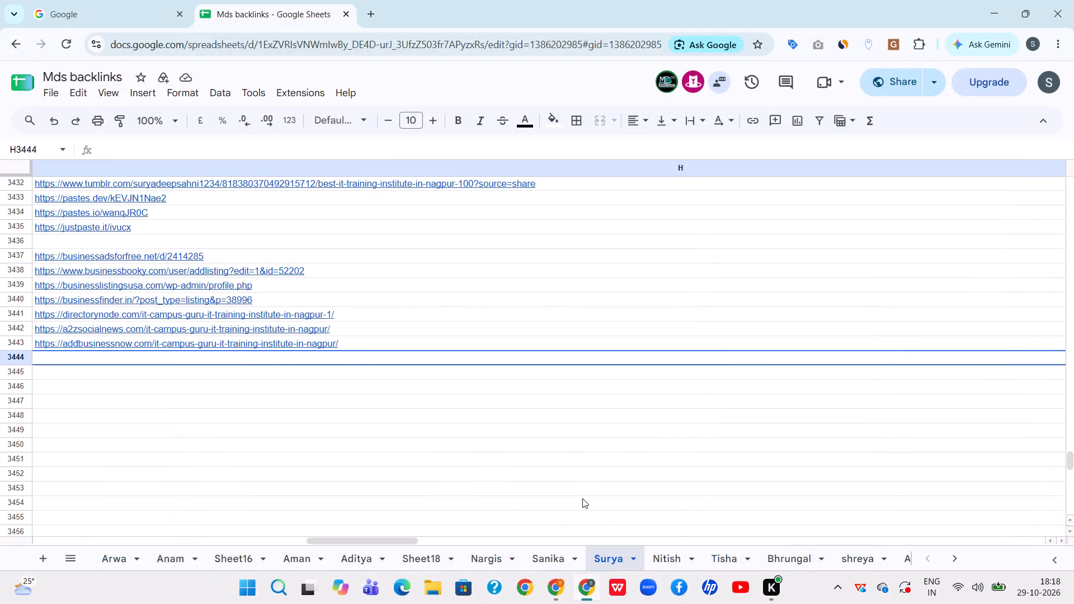
key("ctrl+v")
Select the empty cell D3631 below the Priyadarshini School Business News Place link in the backlinks sheet.
scroll(366, 451, "right", 2)
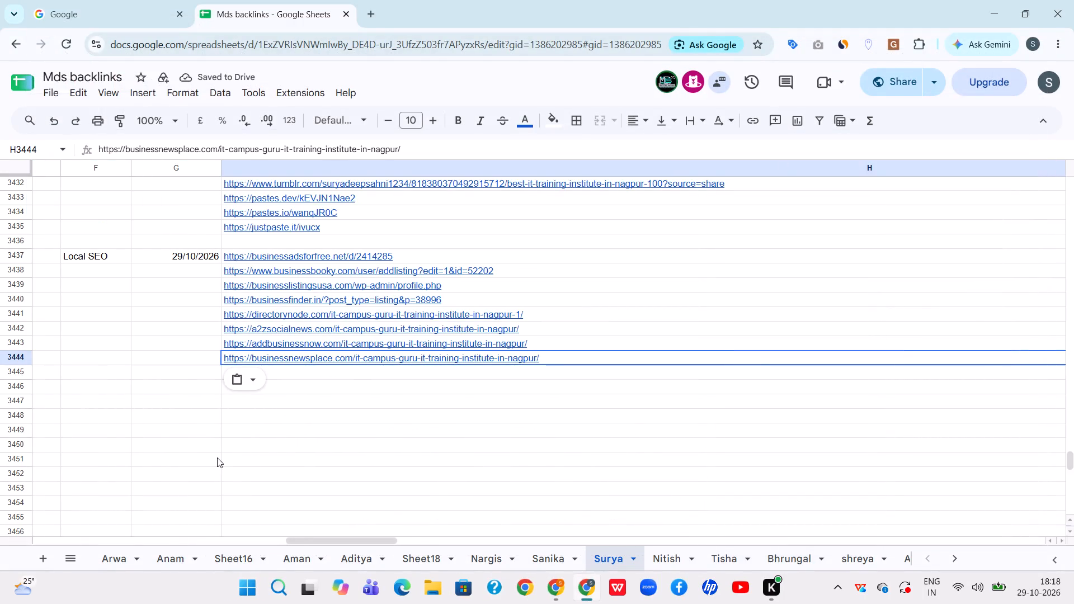
key("Left")
key("Left")
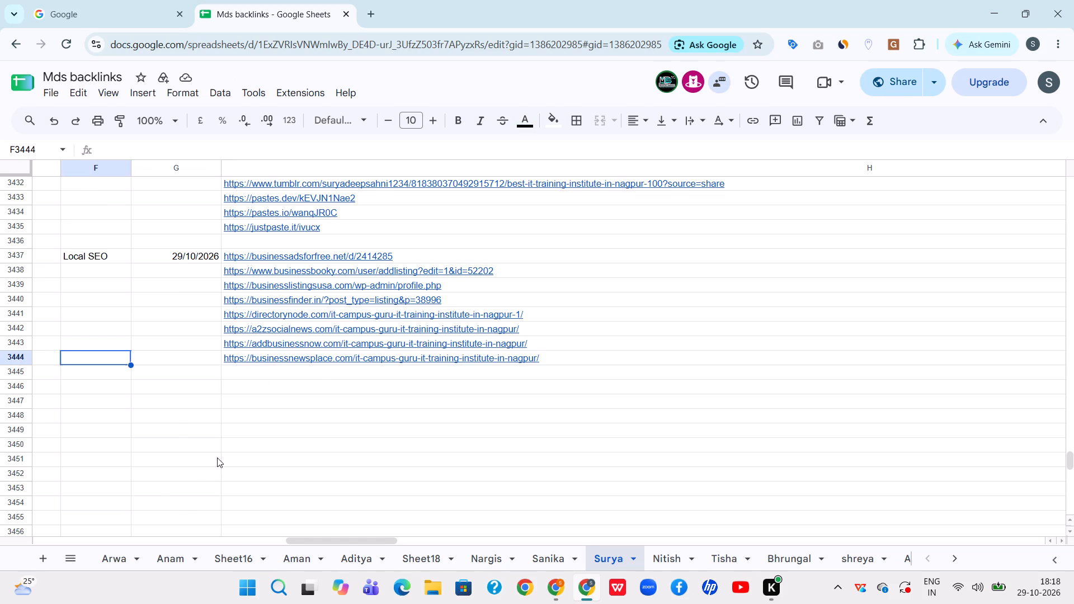
key("Left")
key("Left")
key("Page_Down")
key("Page_Down")
key("Page_Down")
key("Page_Down")
key("Page_Down")
key("Page_Down")
key("Page_Down")
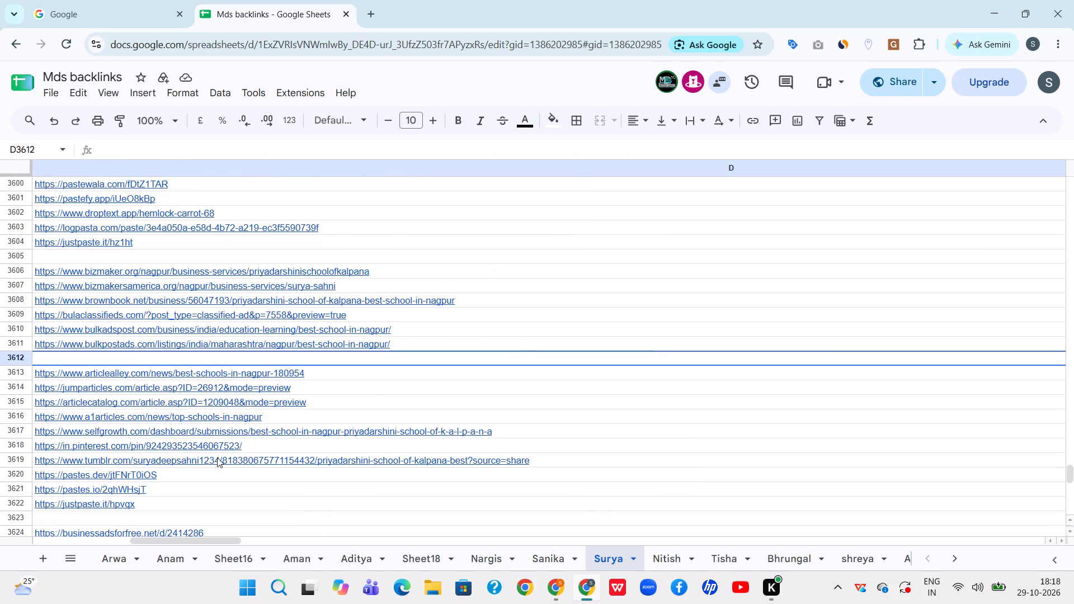
key("Page_Down")
scroll(217, 457, "up", 1)
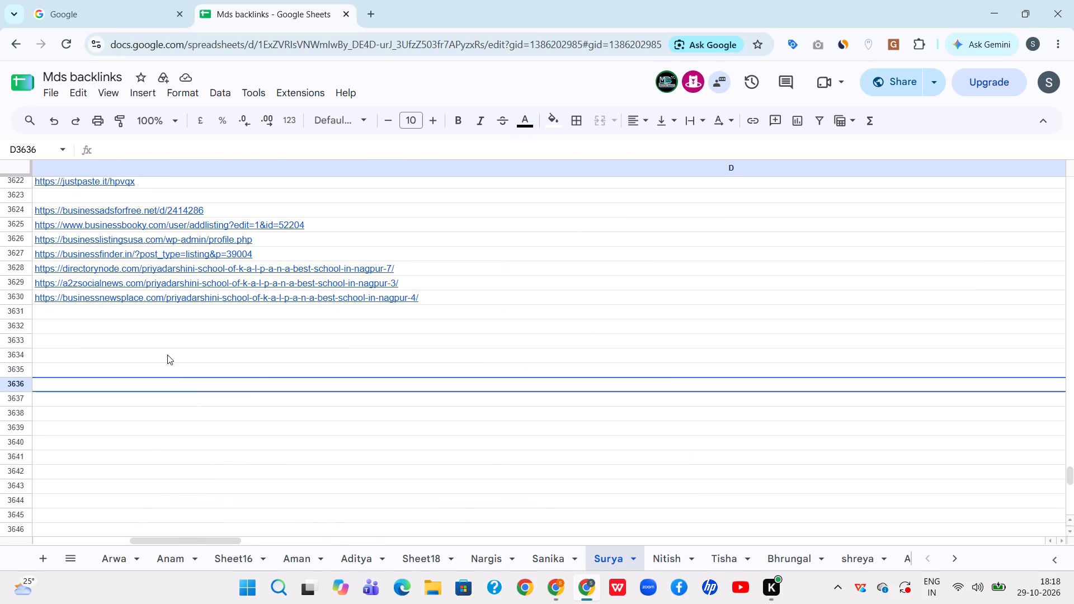
left_click(136, 309)
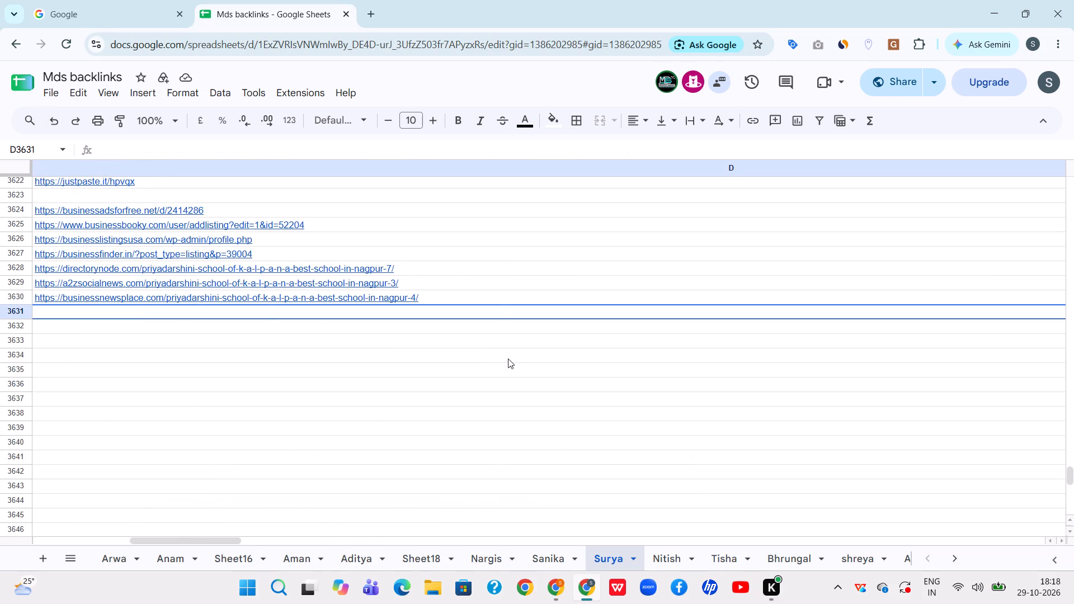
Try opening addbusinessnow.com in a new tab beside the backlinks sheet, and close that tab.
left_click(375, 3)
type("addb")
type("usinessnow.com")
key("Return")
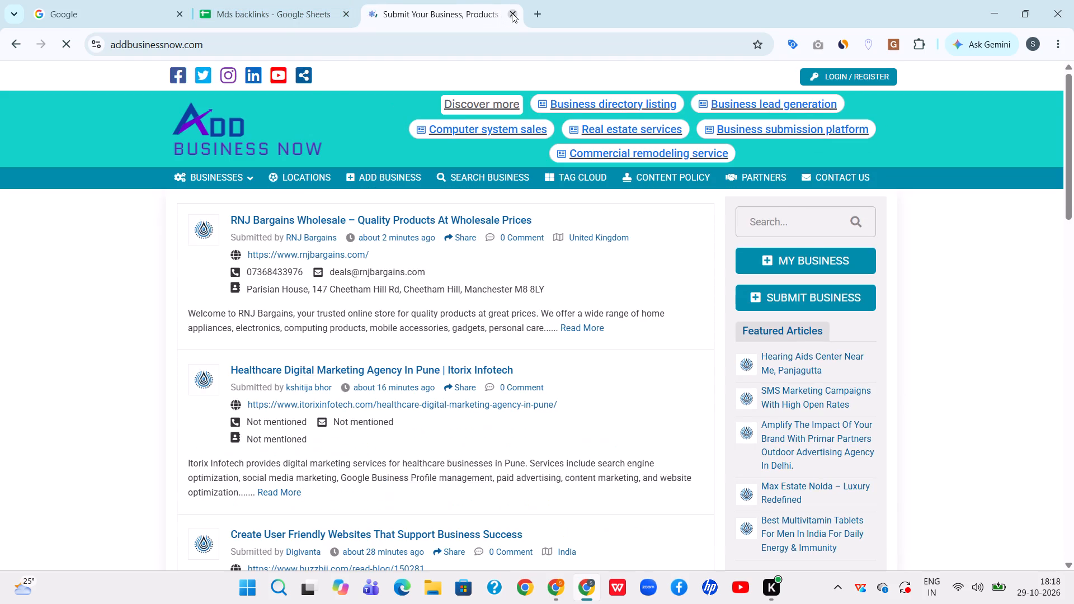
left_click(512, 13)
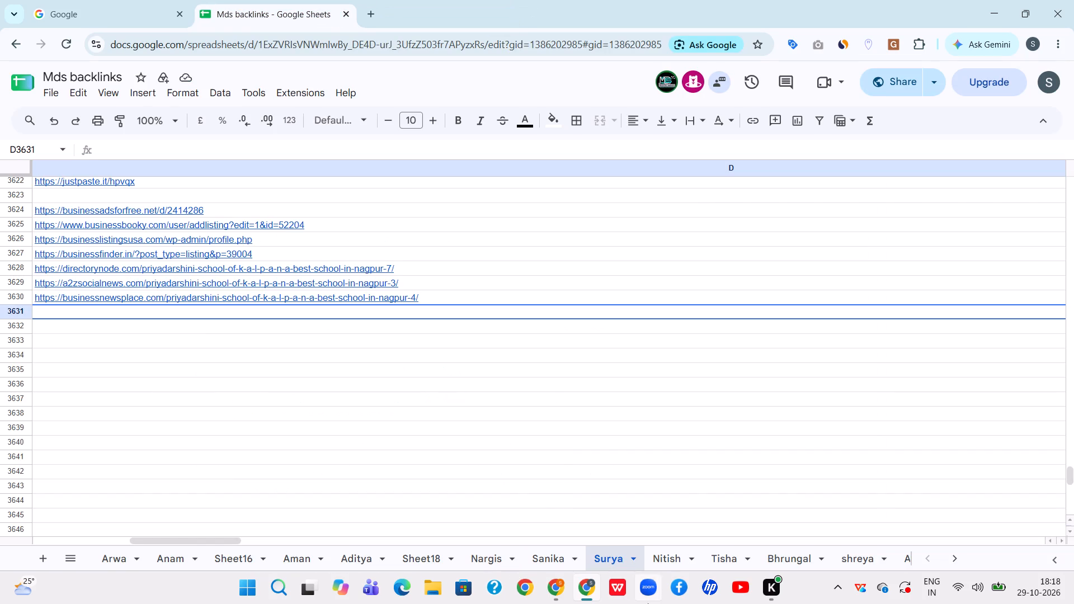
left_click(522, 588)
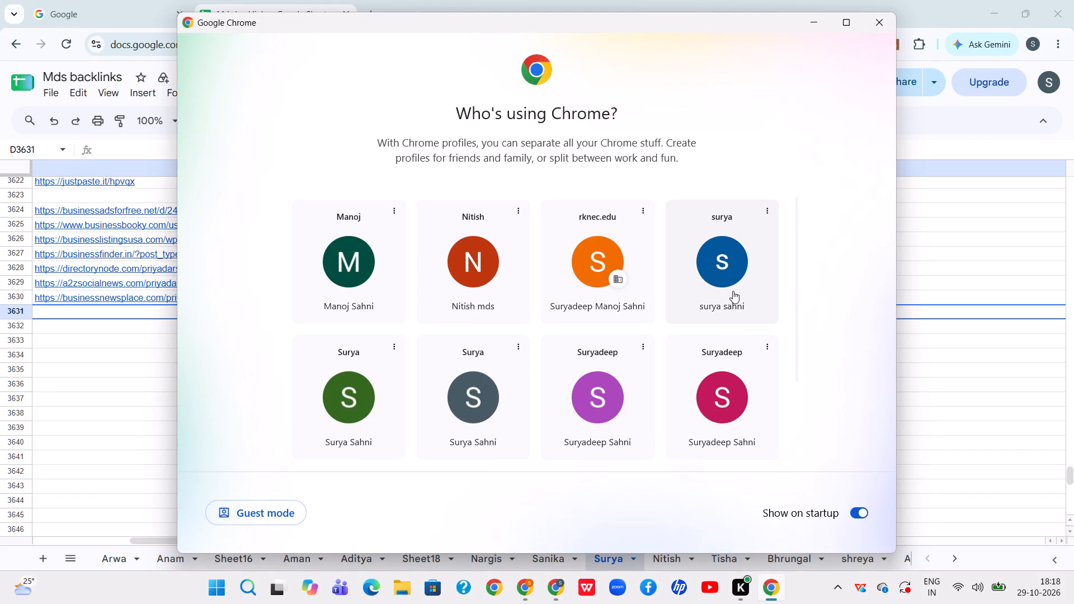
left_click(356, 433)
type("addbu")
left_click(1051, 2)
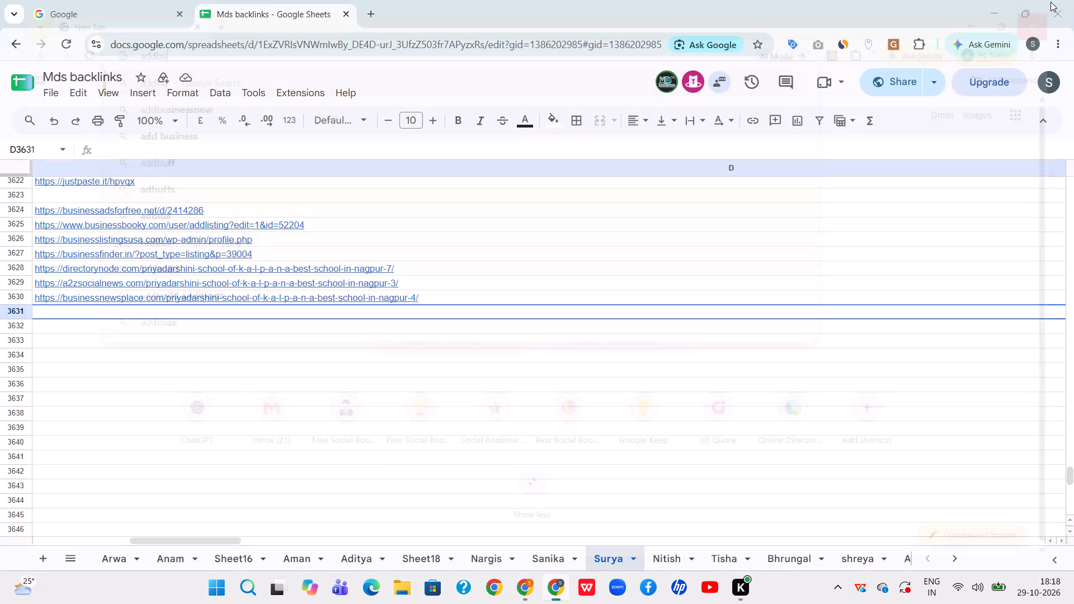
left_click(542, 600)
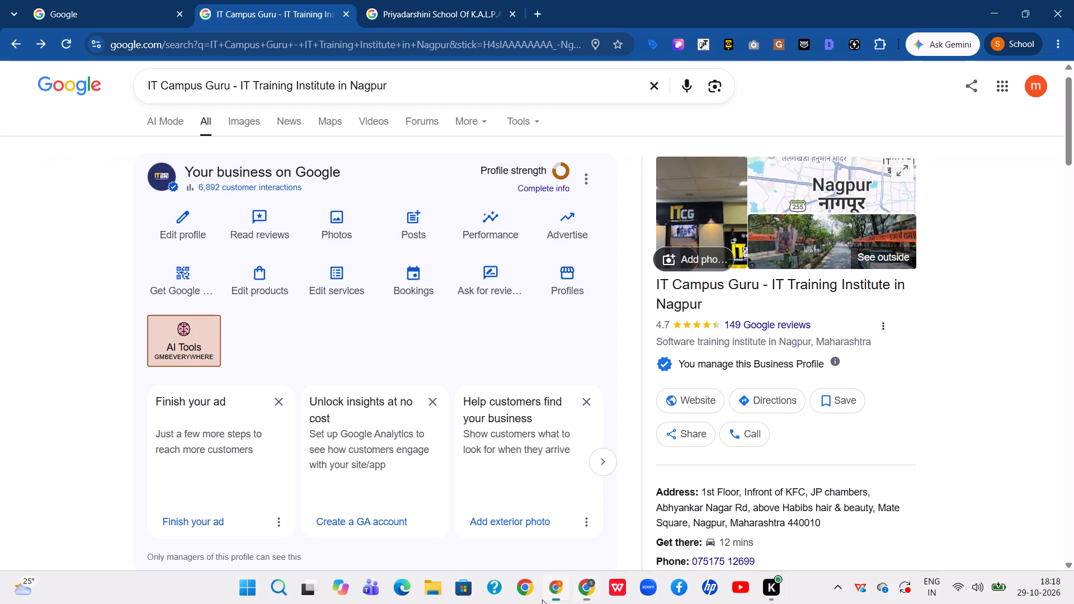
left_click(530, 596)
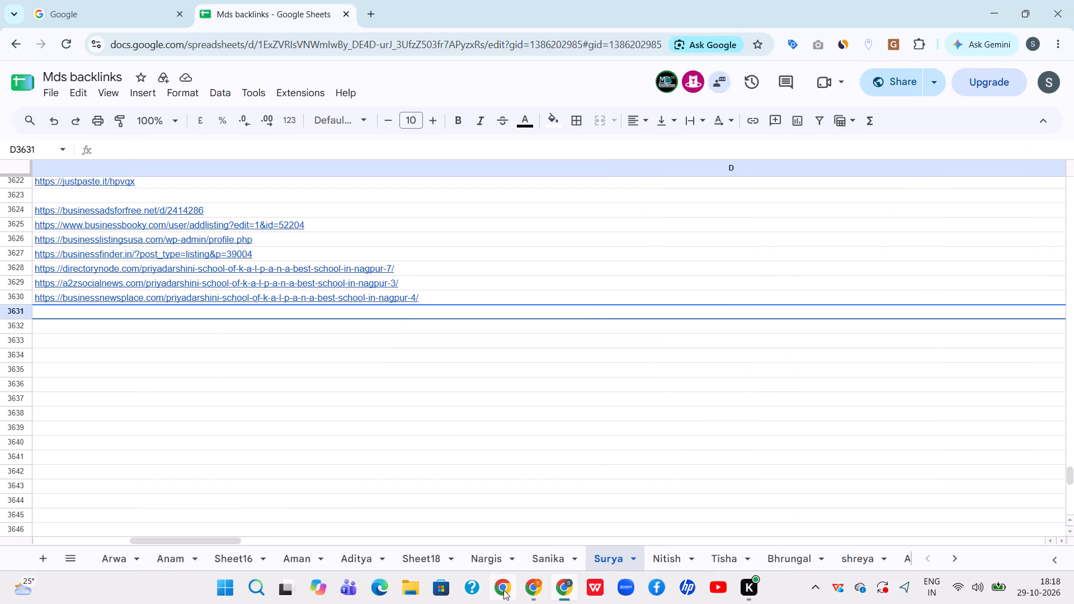
Open addbusinessnow.com in the Chrome profile with the blue avatar and go to the site's login page.
left_click(503, 590)
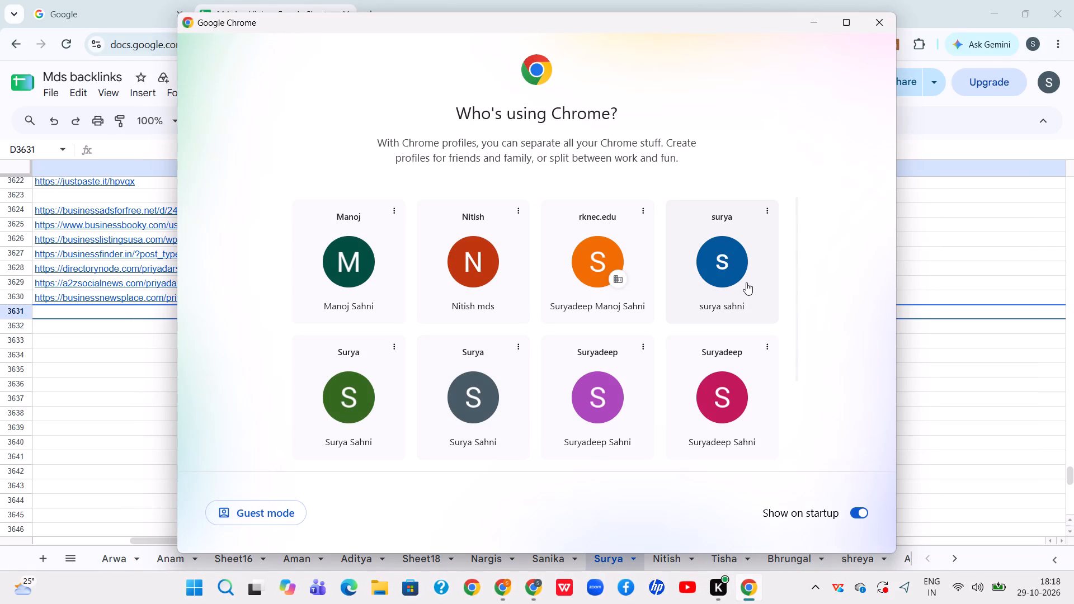
left_click(746, 282)
type("addb")
key("Return")
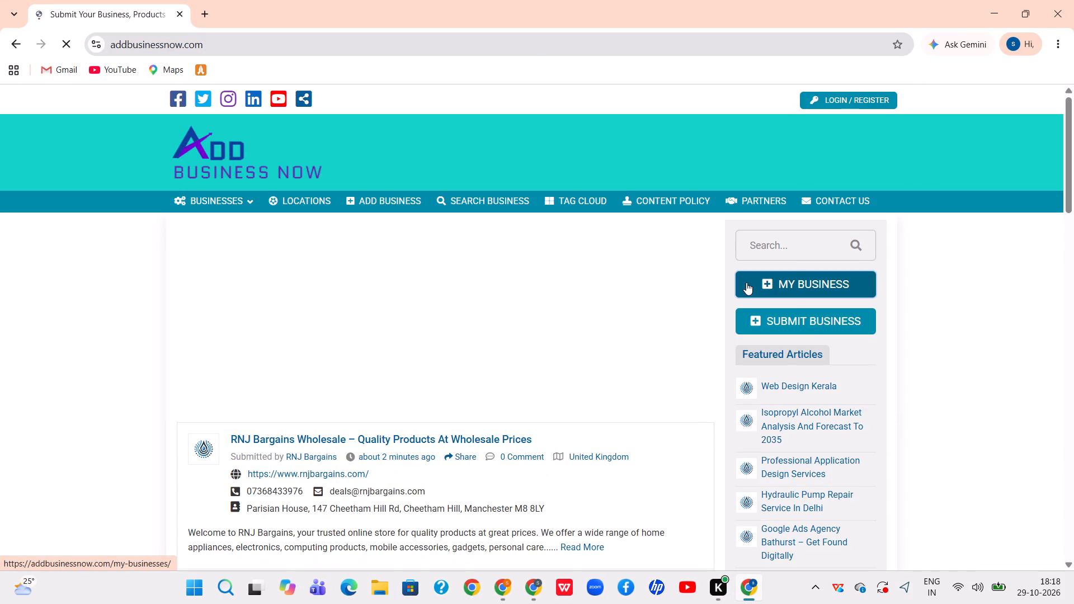
left_click(820, 95)
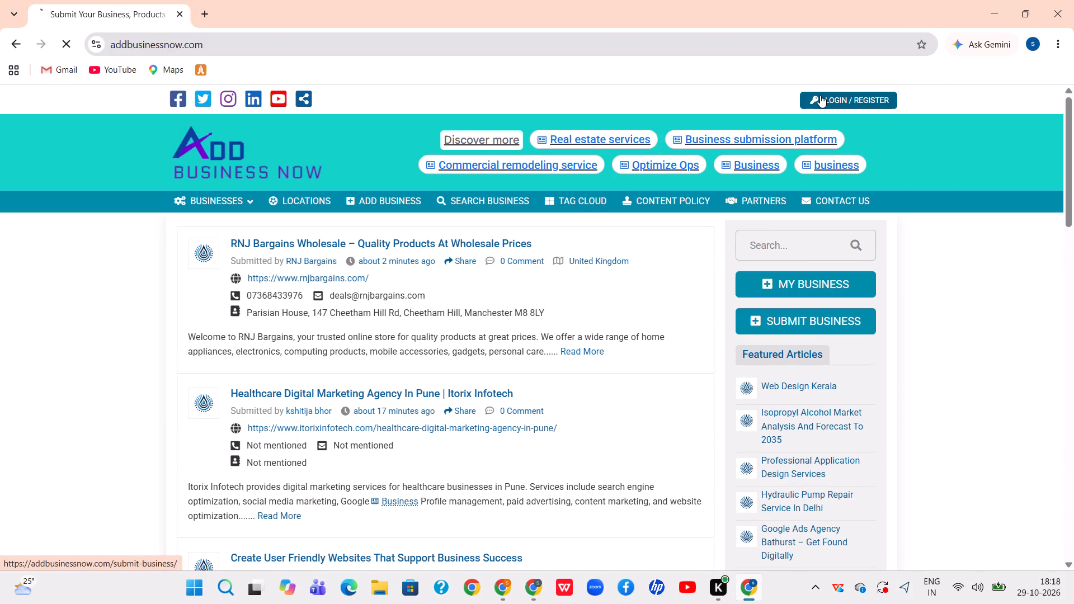
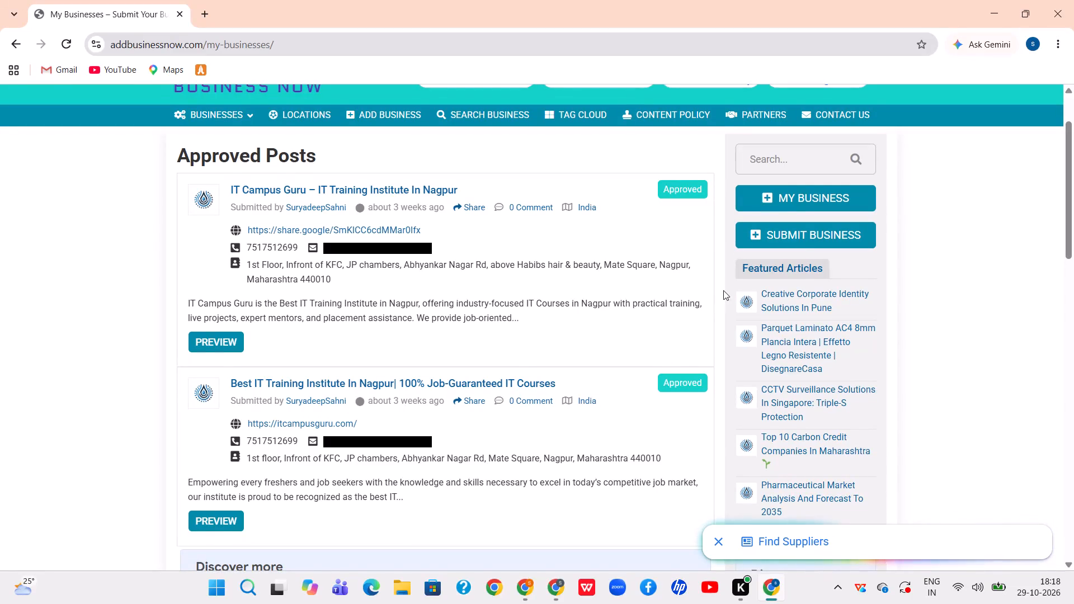
Open the site's business submission form.
left_click(809, 243)
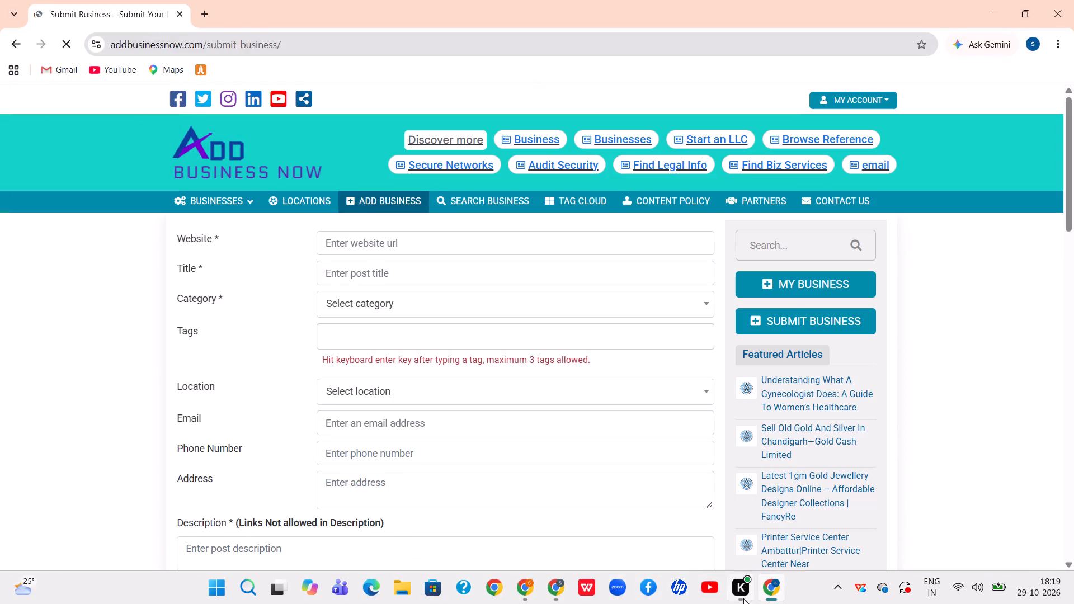
left_click_drag(771, 594, 554, 573)
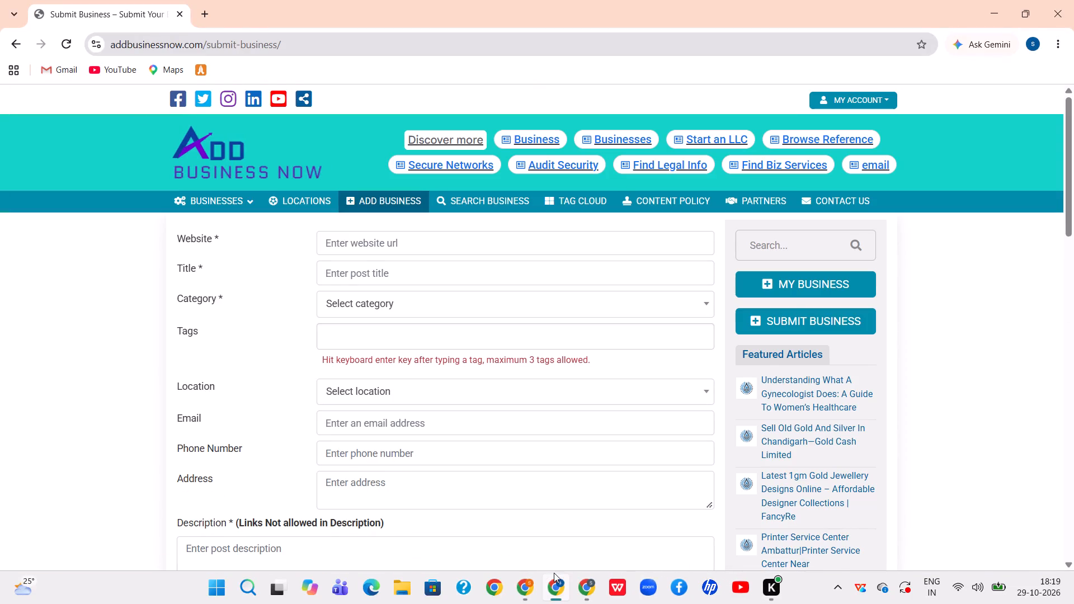
Copy the Priyadarshini School share link from its Google business profile and enter it as the listing's website.
left_click(447, 233)
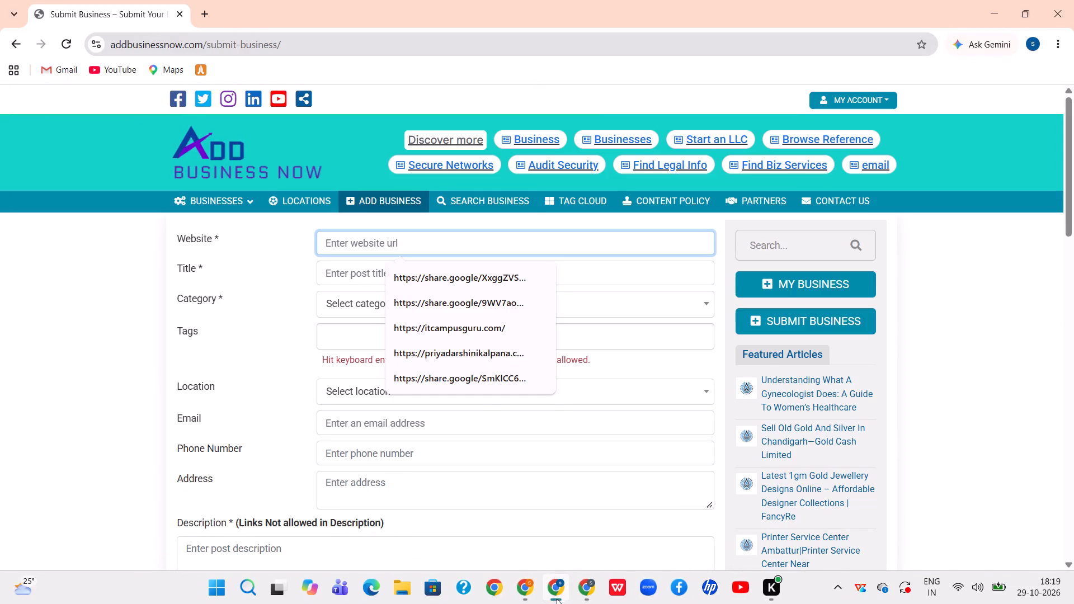
left_click(529, 597)
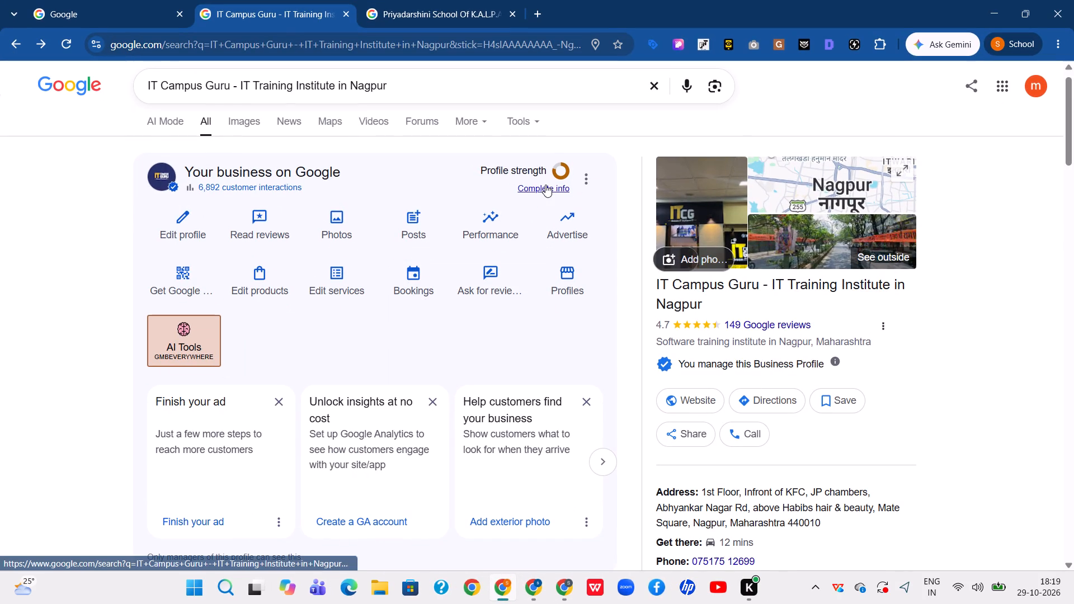
left_click(412, 0)
left_click(705, 452)
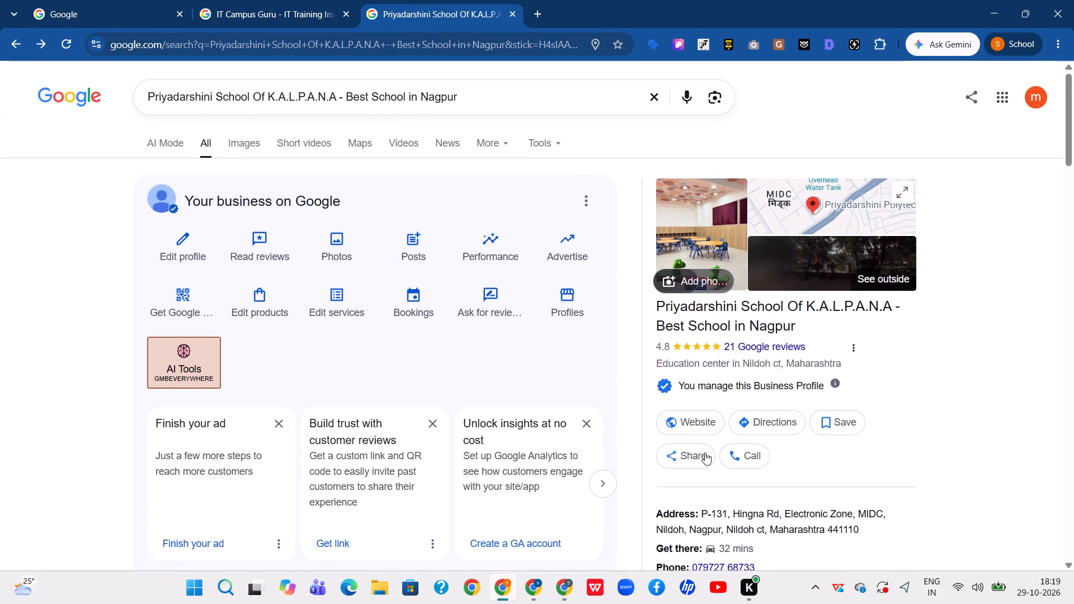
left_click(949, 342)
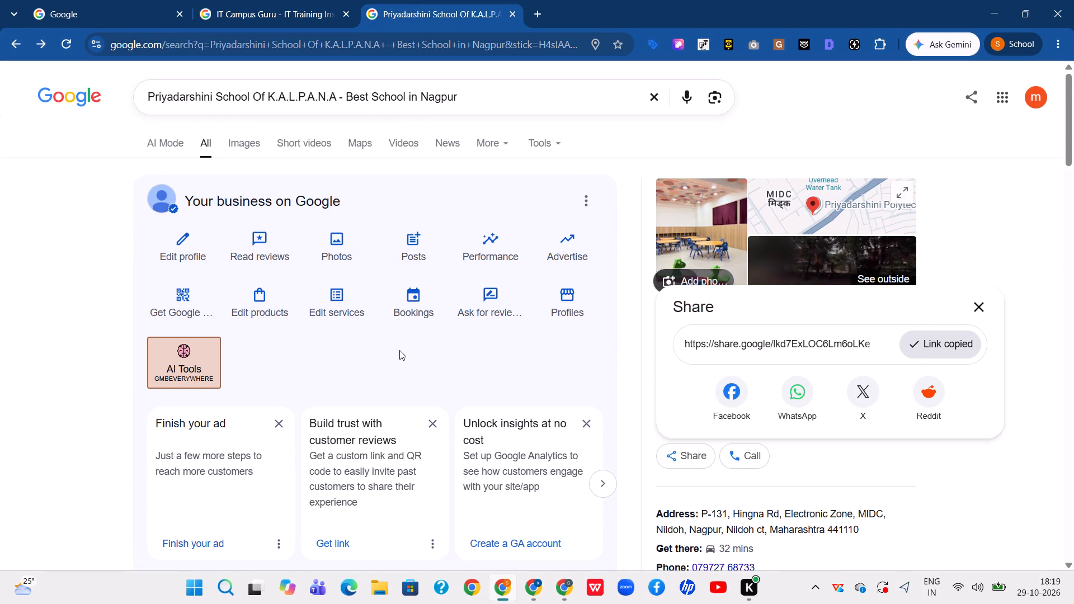
left_click(399, 350)
left_click(523, 596)
key("ctrl+v")
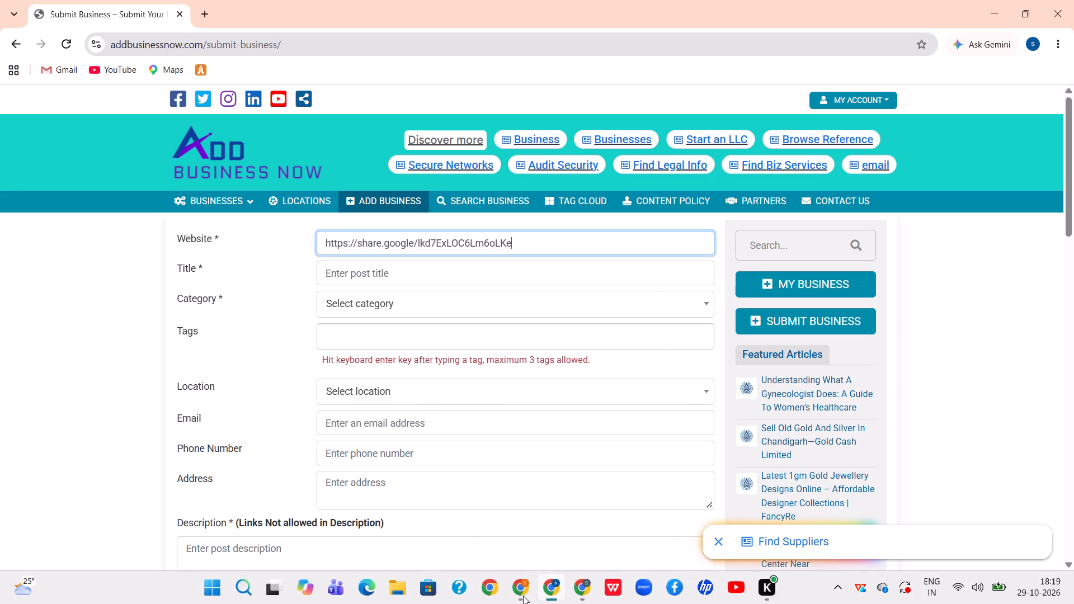
Set the title to "Priyadarshini School Of K.A.L.P.A.N.A - Best School in Nagpur" and the category to Education.
left_click(357, 281)
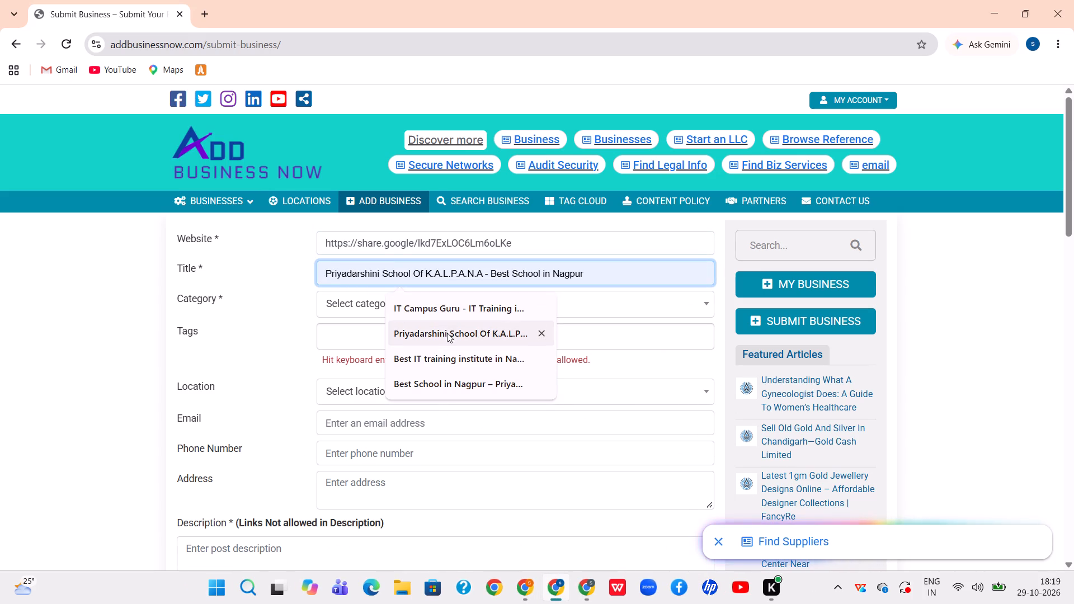
left_click(447, 334)
left_click(421, 300)
type("ed")
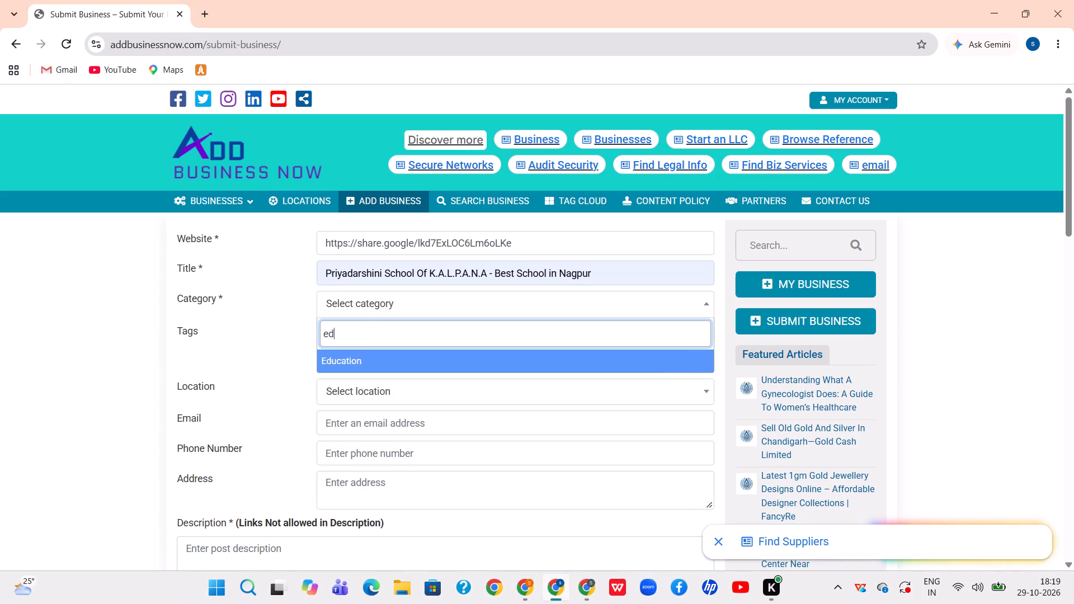
key("Return")
Add the tags #bestschoolsinnagpur, #primaryschoolinnagpur and #topschoolsinnagpur to the listing.
scroll(421, 300, "down", 1)
left_click(347, 240)
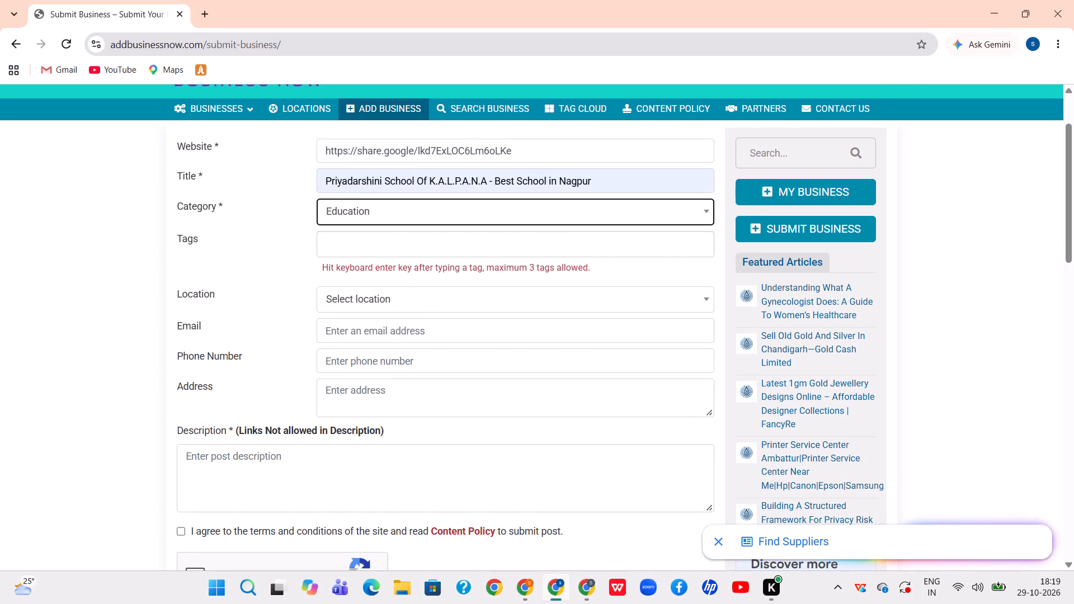
type("#be")
type("stschool")
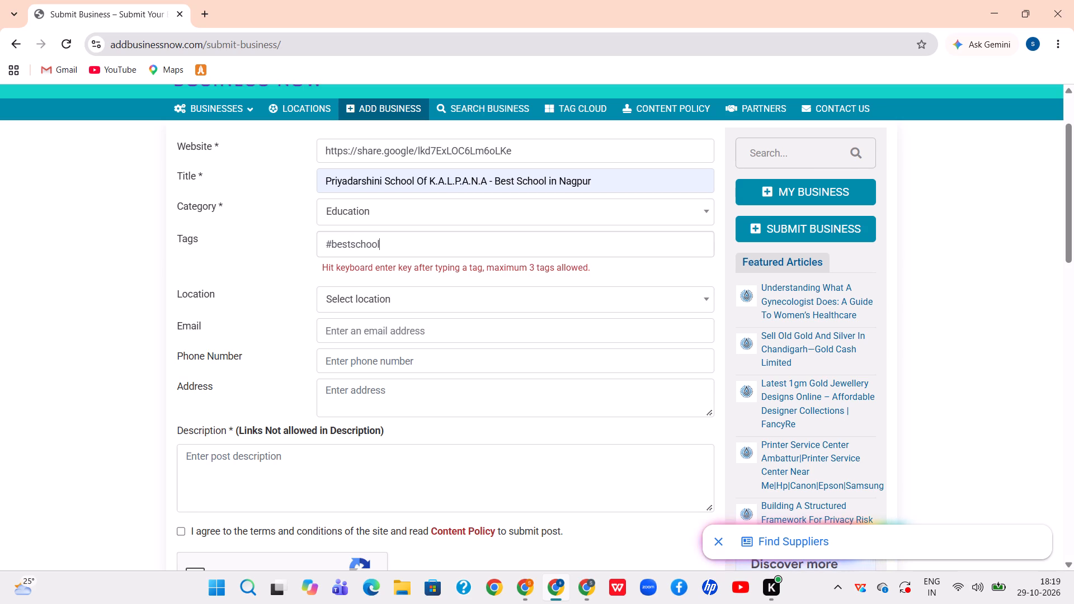
type("sinnagpur,#")
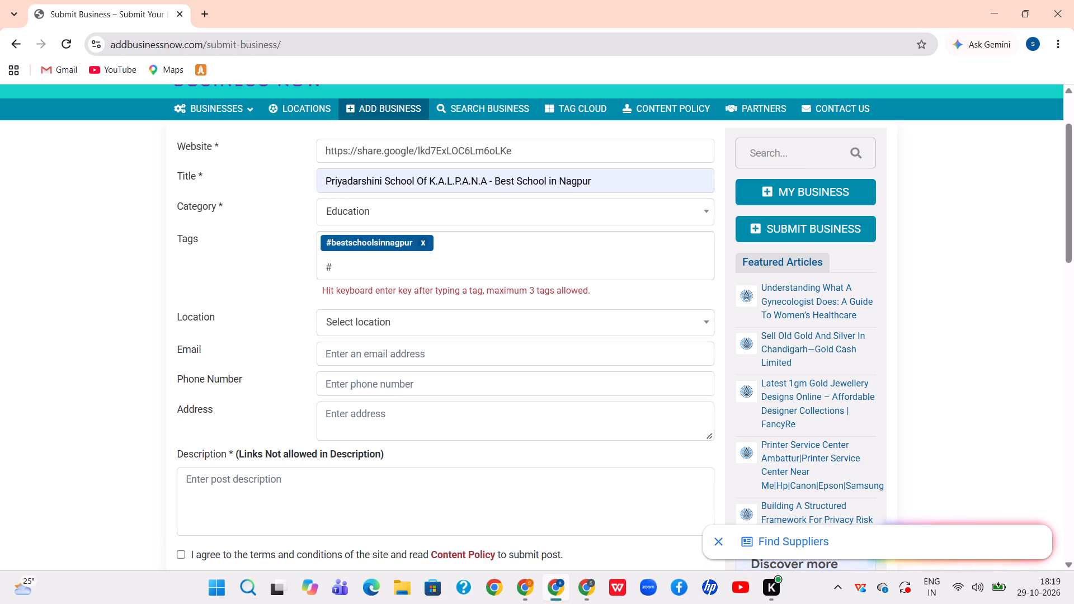
type("primary")
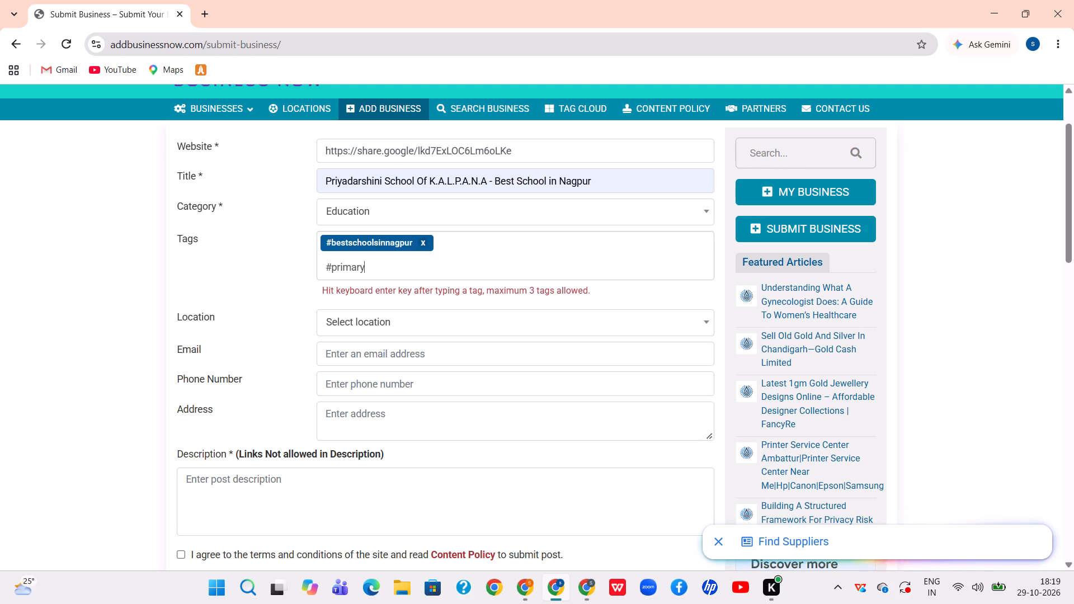
type("schoolinnagpur")
key("Return")
type("#top")
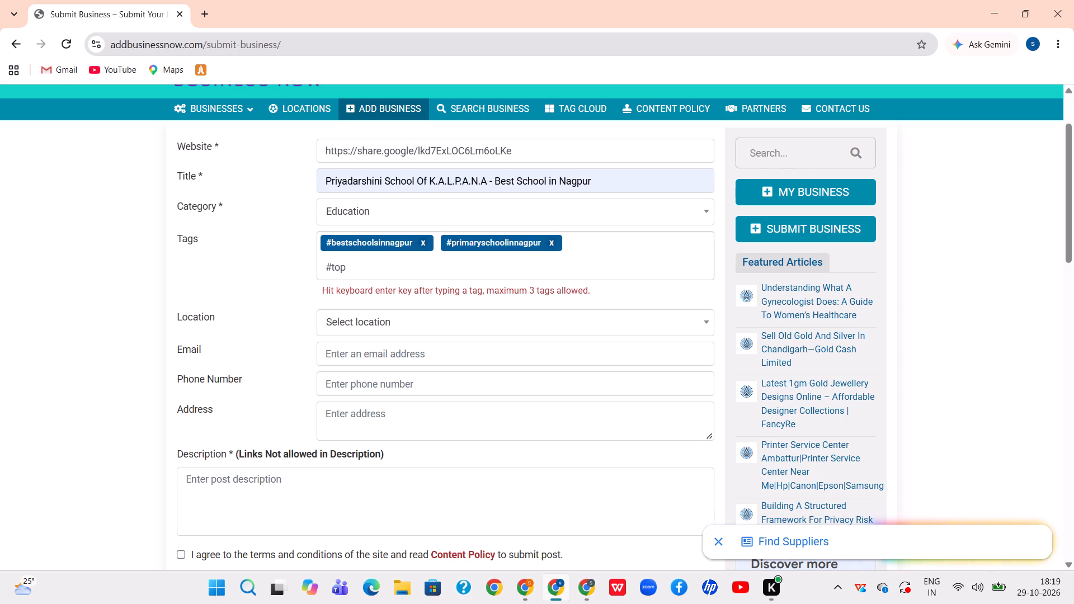
type("sc")
type("hoolsinnagpur")
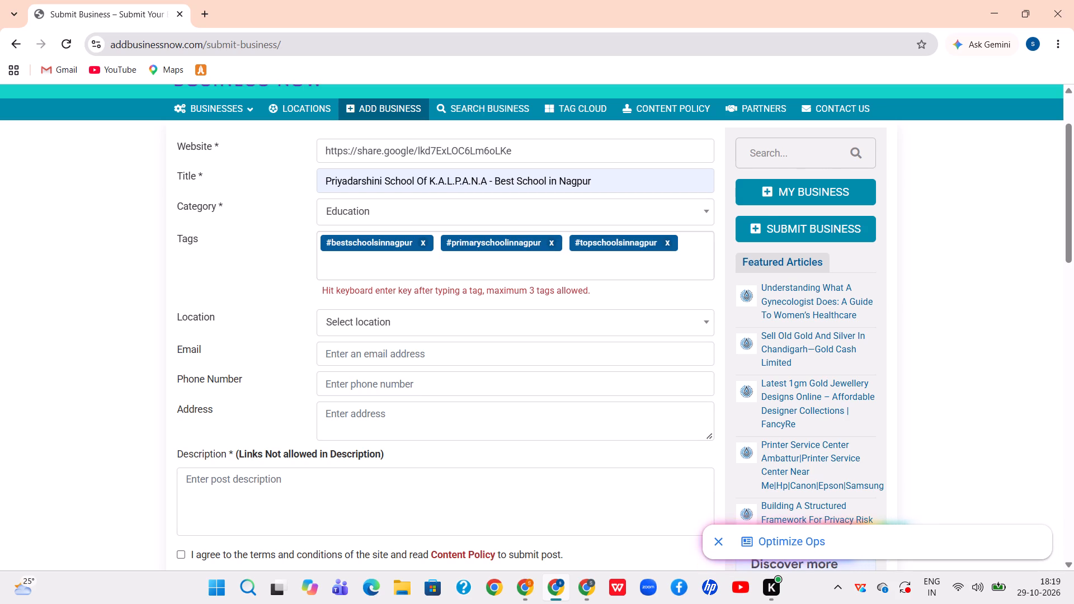
key("Return")
Set the listing's location to India.
scroll(347, 240, "down", 1)
left_click(343, 232)
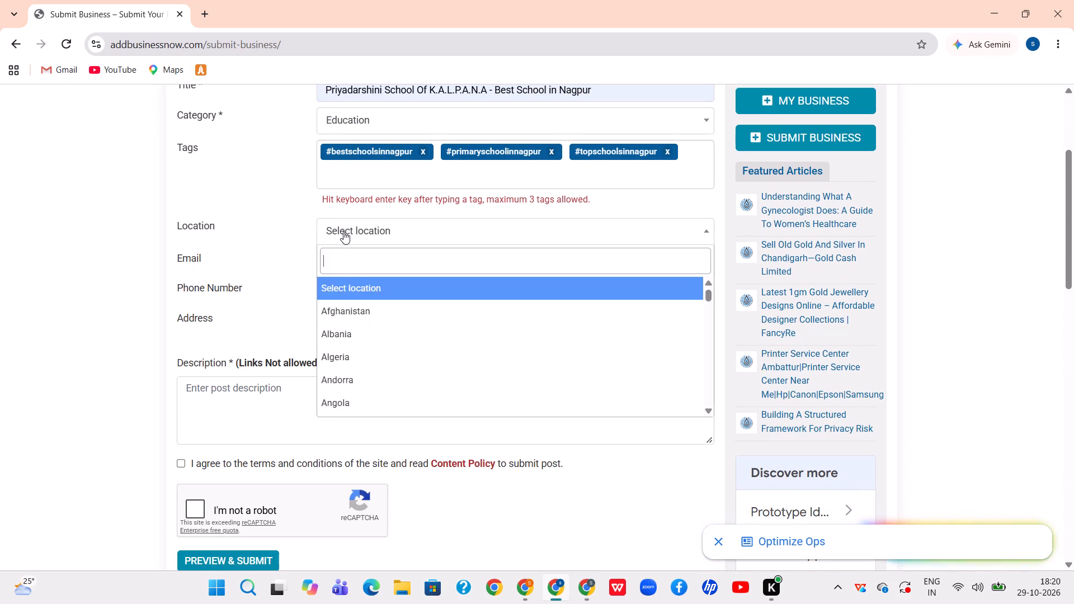
key("i")
type("ndia]\\")
key("BackSpace")
key("BackSpace")
key("BackSpace")
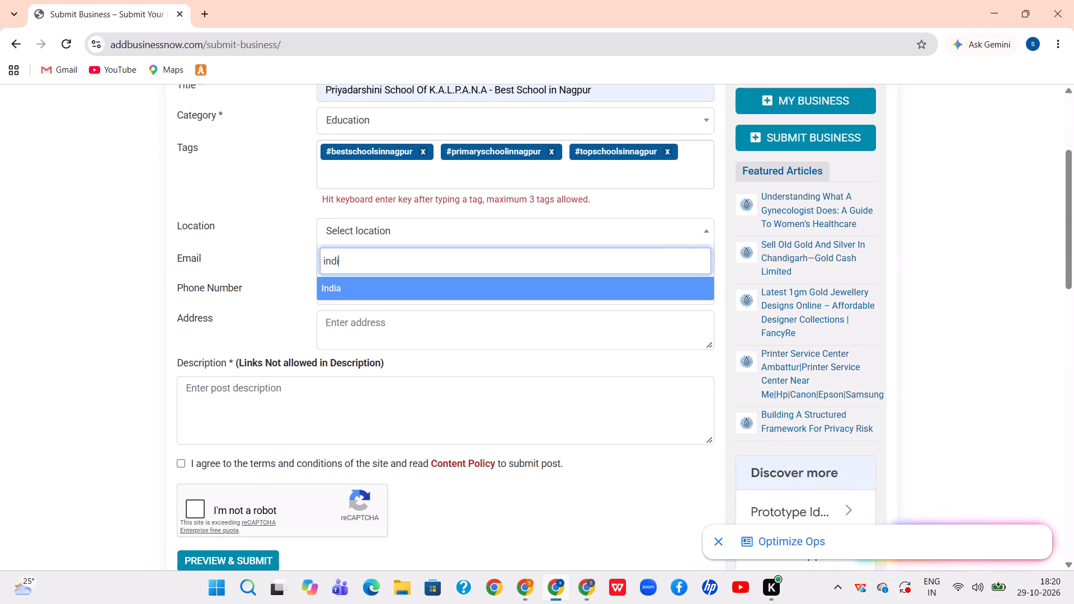
key("Return")
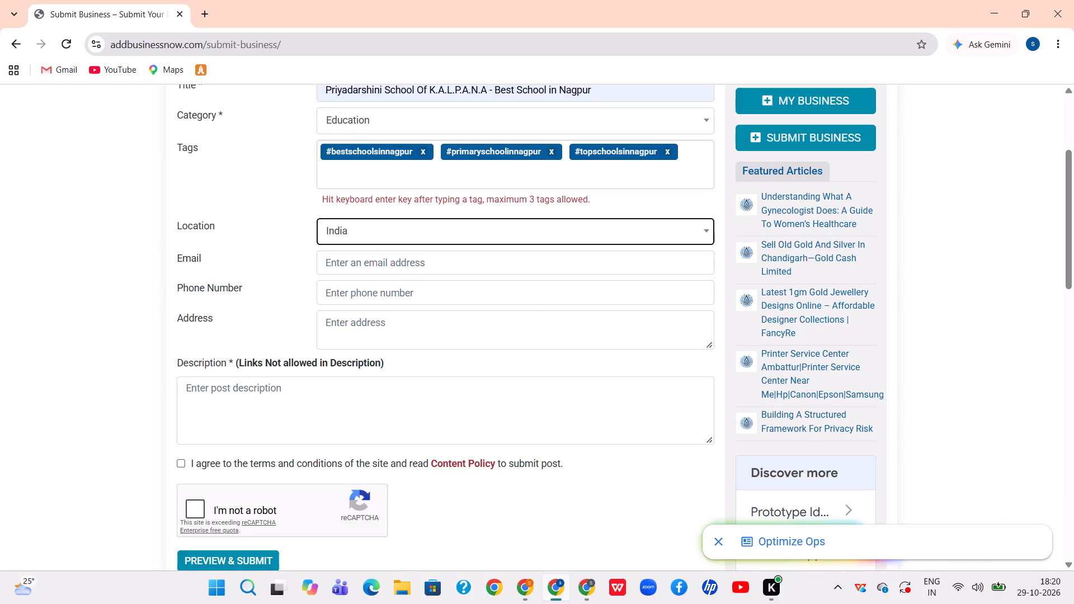
Fill in the contact email and the school's phone number from the saved suggestions.
left_click(375, 261)
left_click(461, 287)
left_click(461, 287)
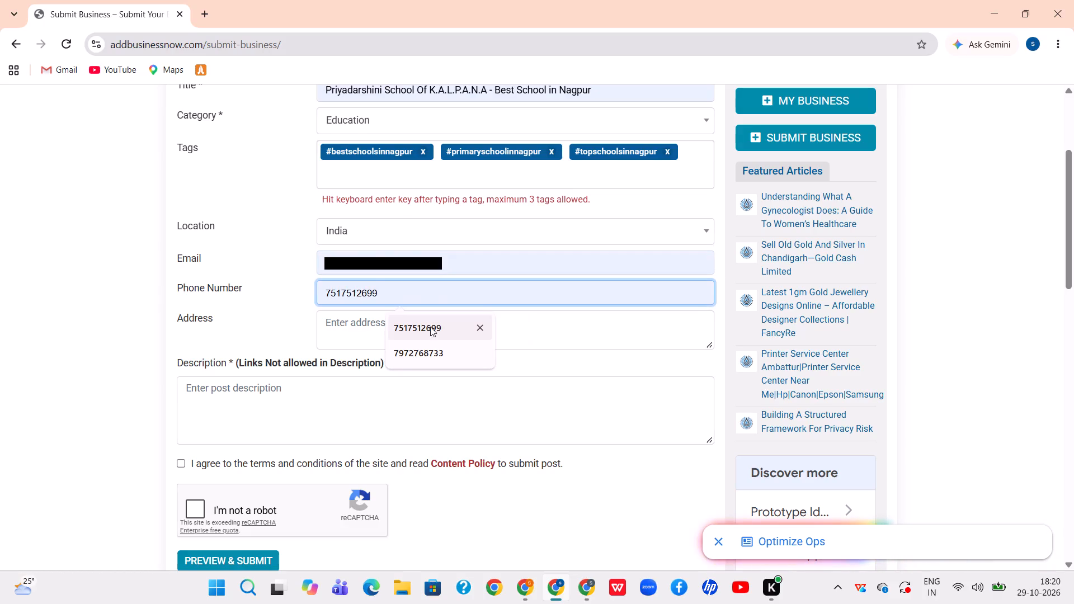
triple_click(425, 347)
Copy the school's address from its Google business profile and paste it into the listing's Address field.
left_click(425, 347)
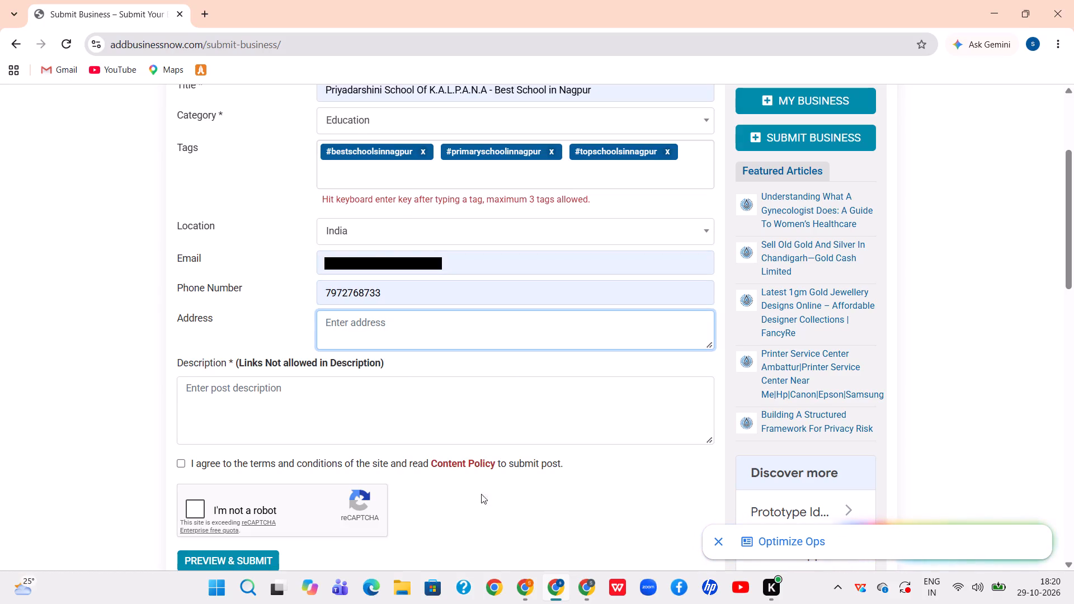
left_click(519, 596)
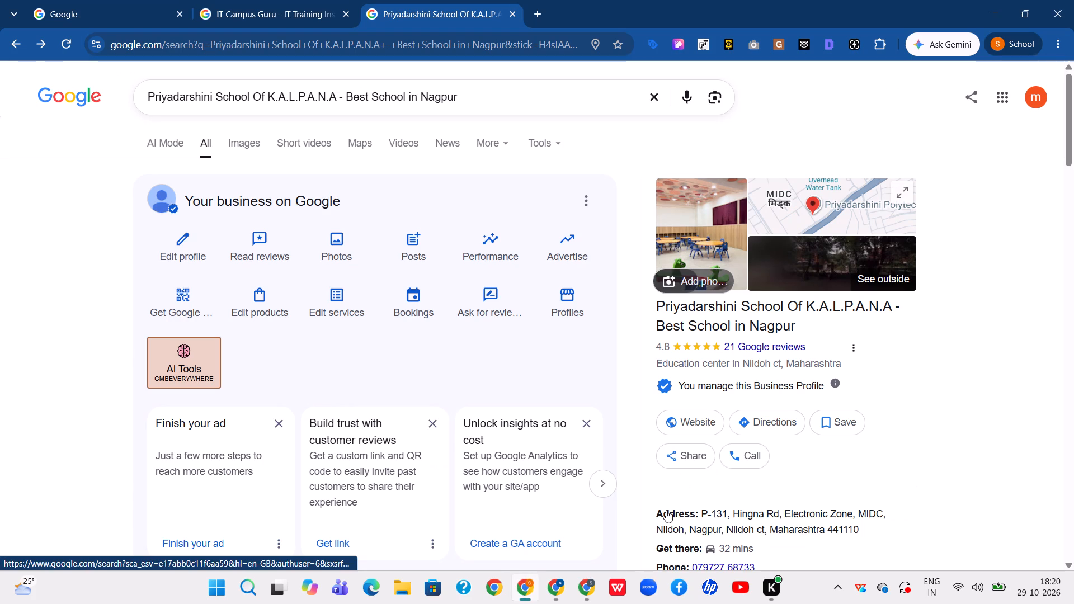
left_click_drag(698, 510, 878, 531)
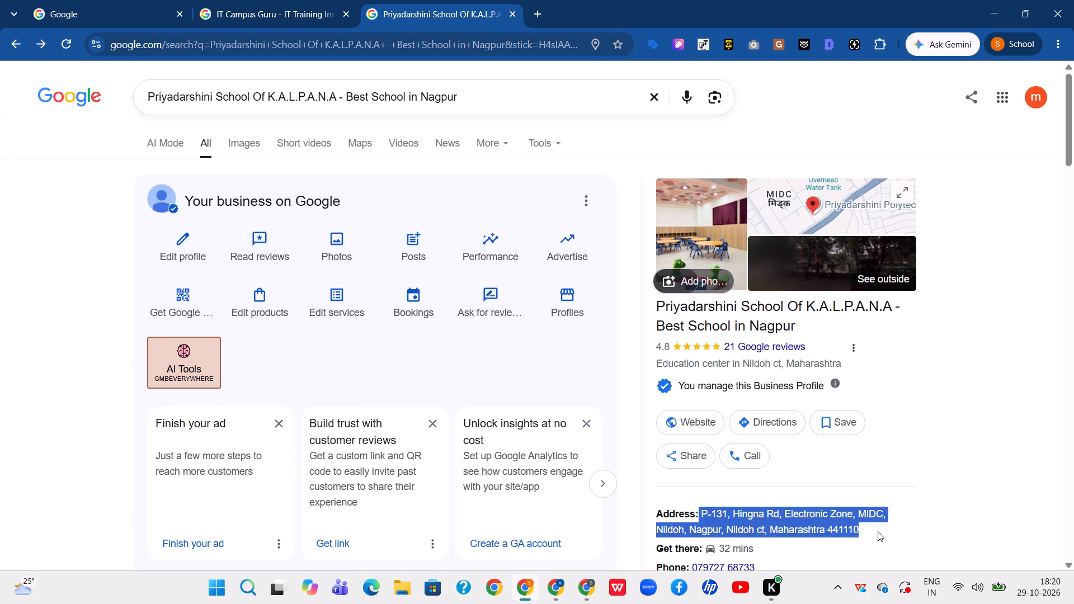
key("ctrl+c")
key("Page_Down")
key("Page_Down")
left_click(878, 531)
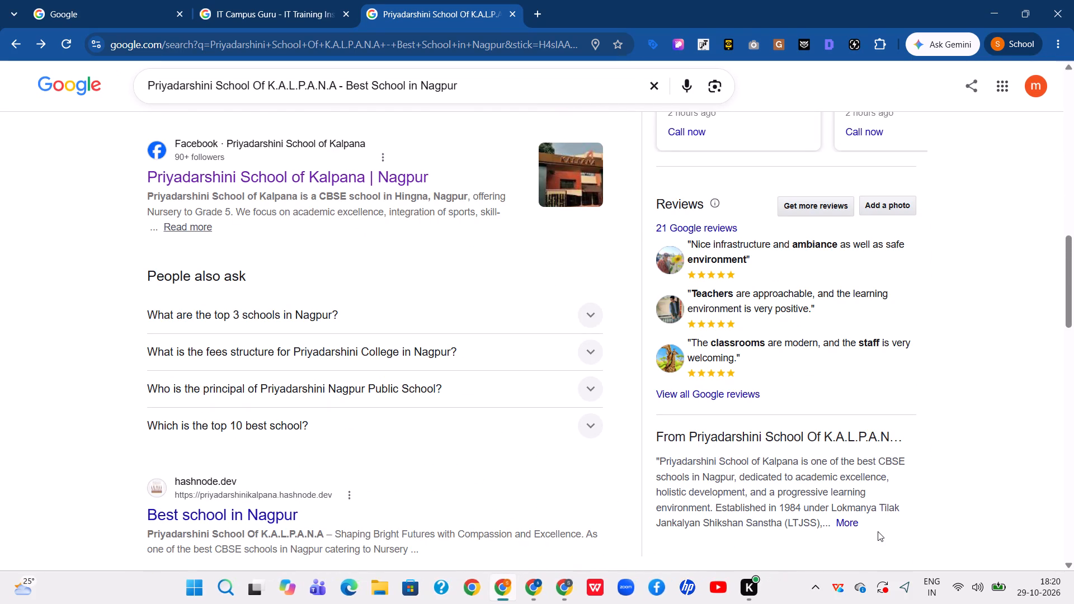
left_click_drag(856, 503, 696, 461)
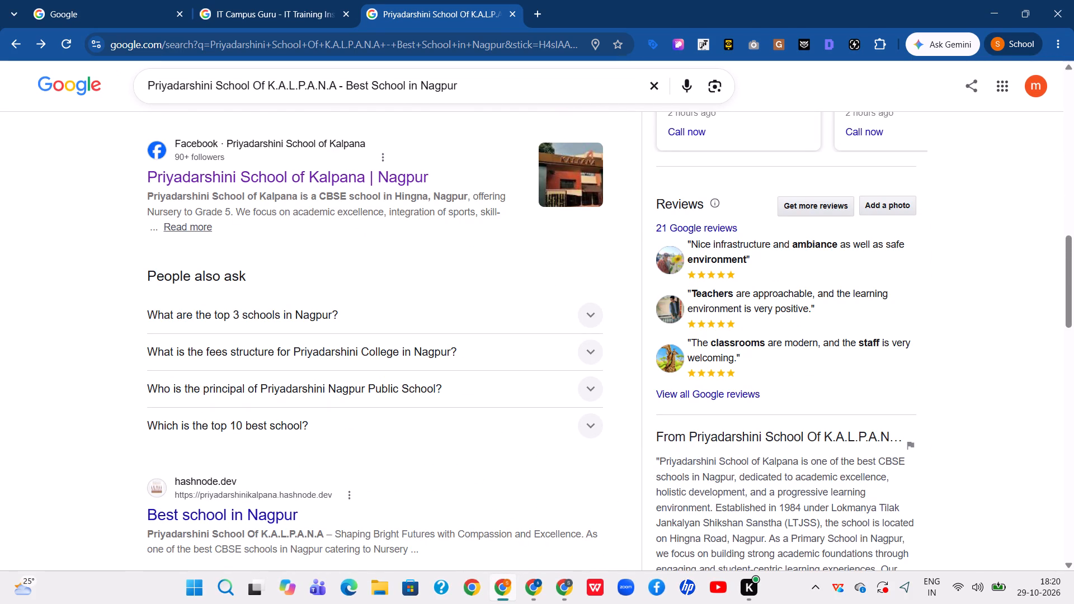
left_click(696, 461)
left_click_drag(696, 461, 698, 461)
key("Down")
key("Down")
key("Down")
key("Down")
key("Down")
key("Down")
key("Down")
key("Down")
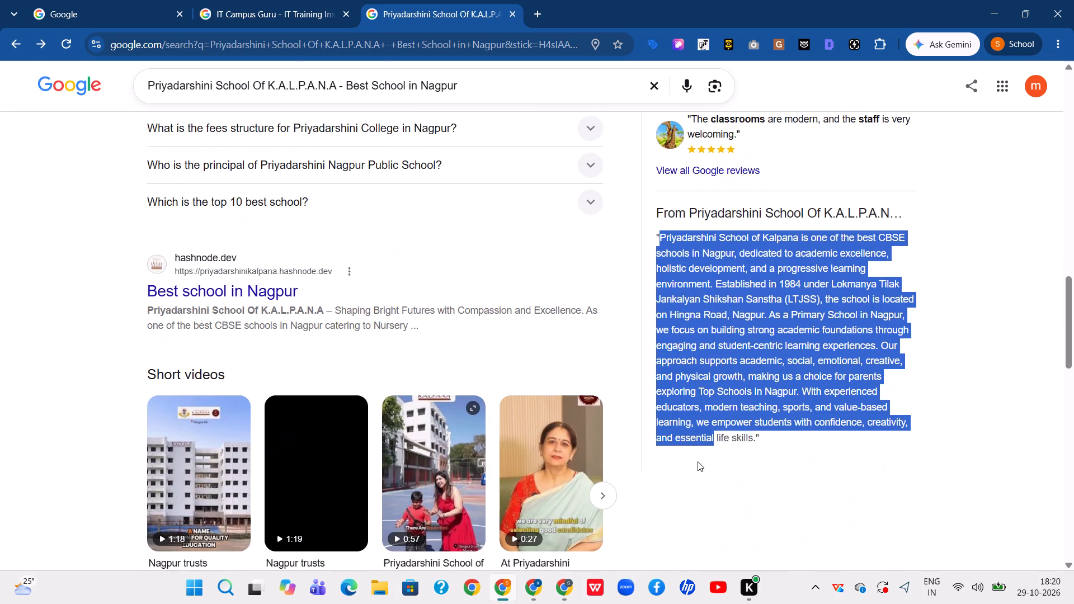
left_click_drag(698, 461, 746, 440)
left_click(555, 589)
key("ctrl+v")
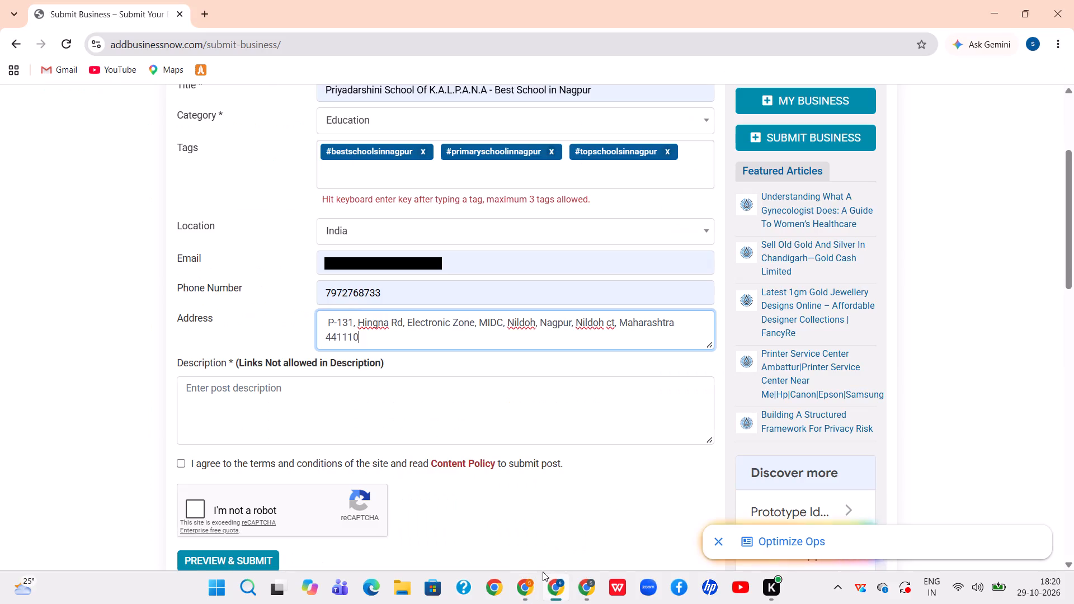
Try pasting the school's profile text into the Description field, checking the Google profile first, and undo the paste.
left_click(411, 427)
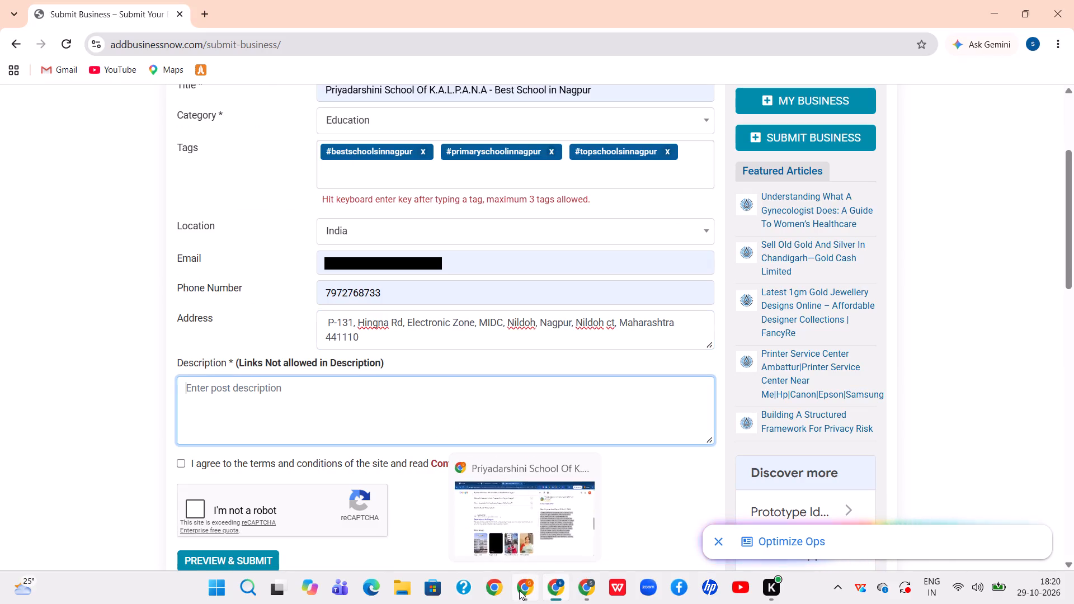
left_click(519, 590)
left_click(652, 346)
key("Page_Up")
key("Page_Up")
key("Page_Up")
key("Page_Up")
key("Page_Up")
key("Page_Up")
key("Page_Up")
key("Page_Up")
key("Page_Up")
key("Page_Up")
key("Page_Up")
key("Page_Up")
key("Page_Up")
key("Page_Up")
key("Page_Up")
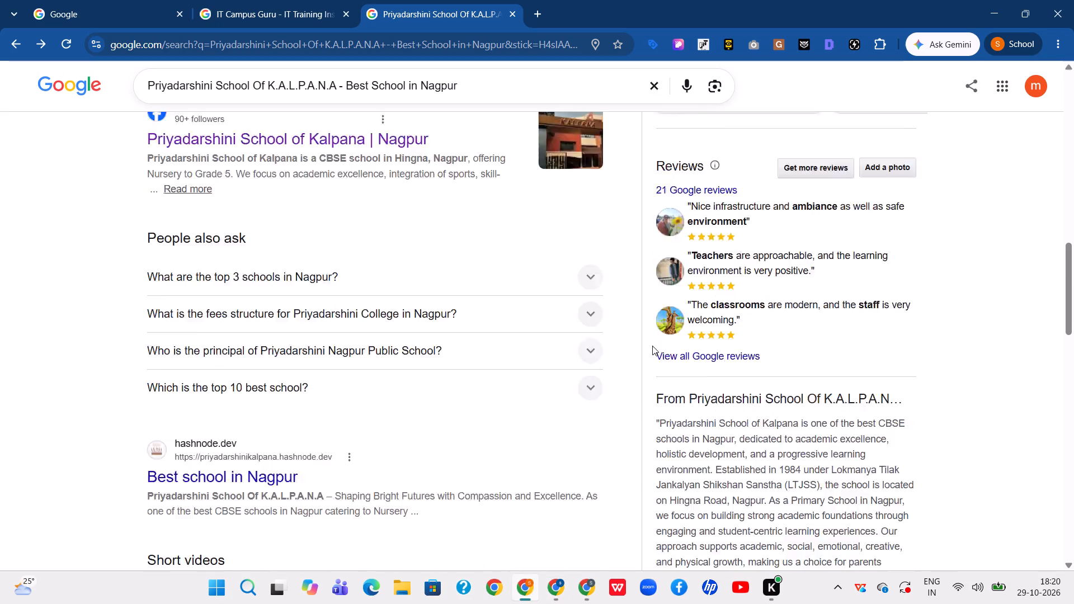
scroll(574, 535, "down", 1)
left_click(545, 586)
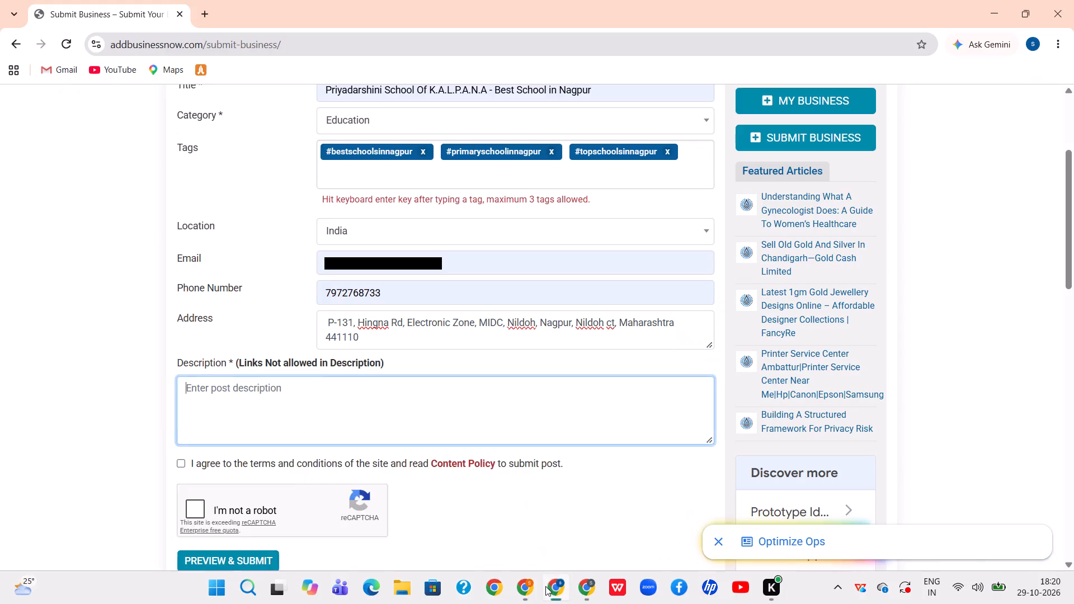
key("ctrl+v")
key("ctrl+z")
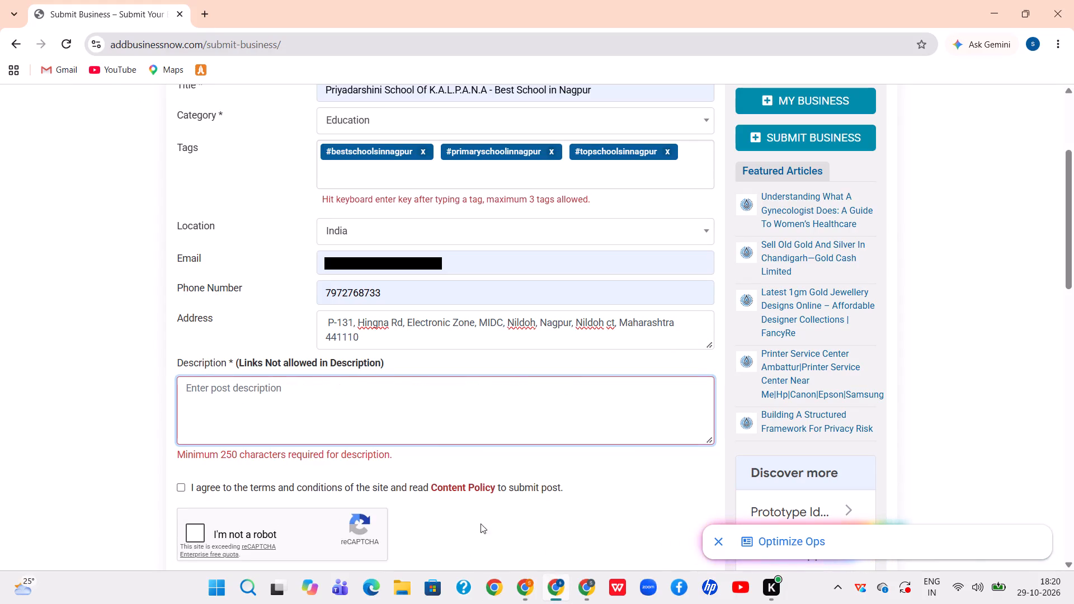
Copy the full business description from the school's Google profile and paste it into the listing's Description field.
left_click(526, 587)
key("Page_Down")
key("Page_Down")
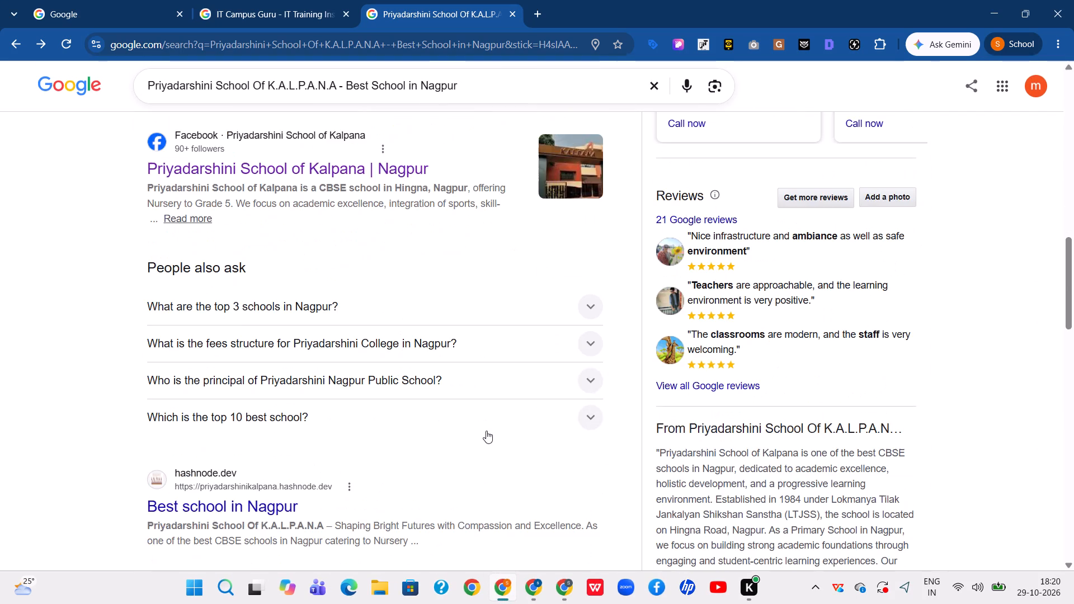
scroll(486, 431, "down", 1)
left_click(679, 276)
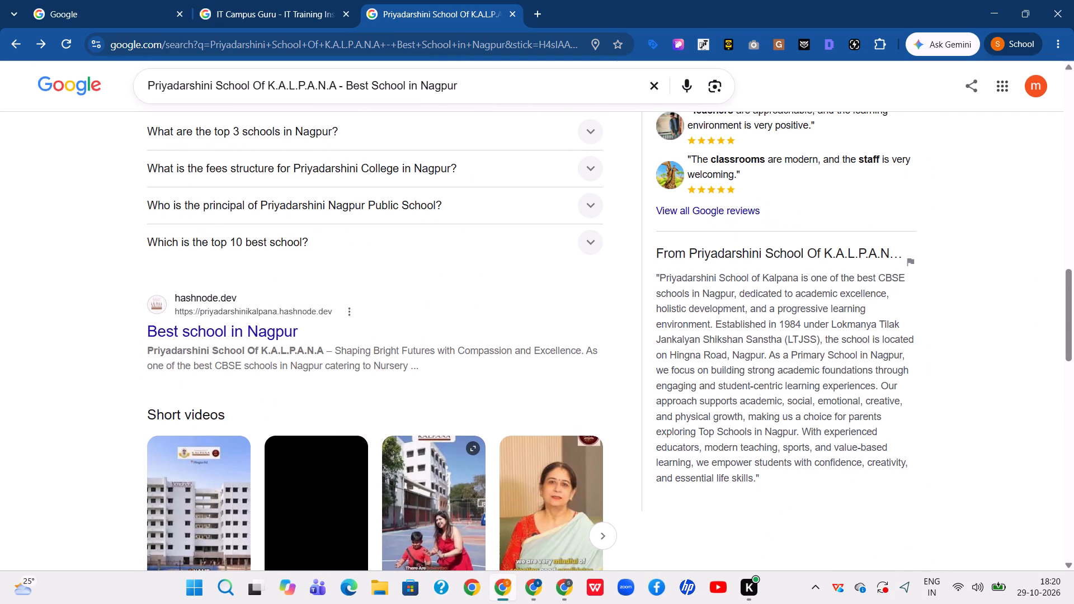
left_click_drag(679, 276, 752, 492)
key("ctrl+c")
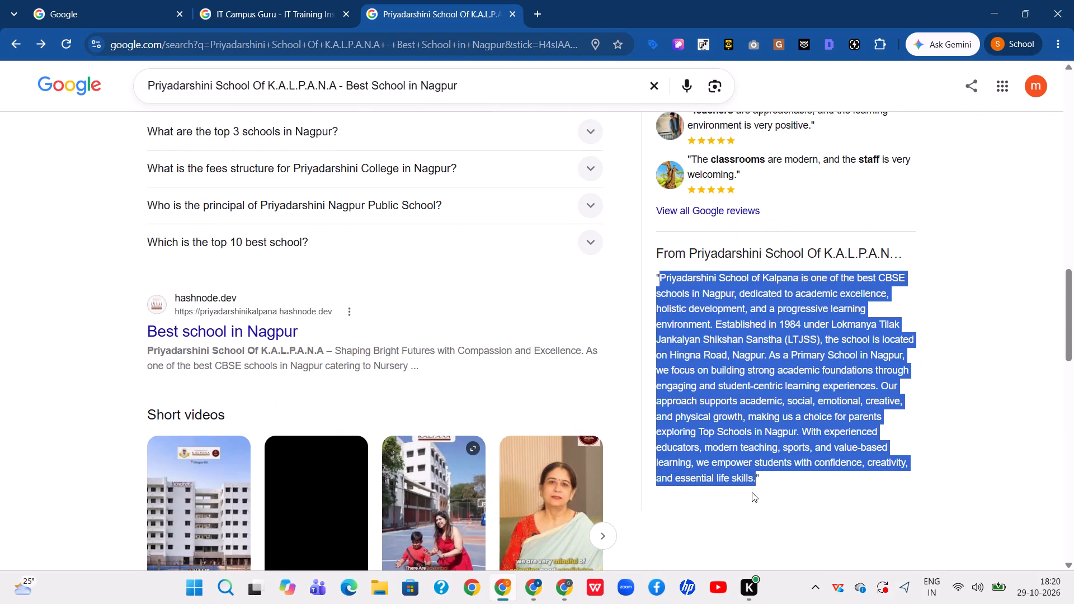
left_click(752, 492)
key("Page_Up")
key("Page_Up")
key("Page_Up")
key("Page_Up")
key("Page_Up")
key("Page_Up")
key("Page_Up")
key("Page_Up")
key("Page_Up")
key("Page_Up")
key("Page_Up")
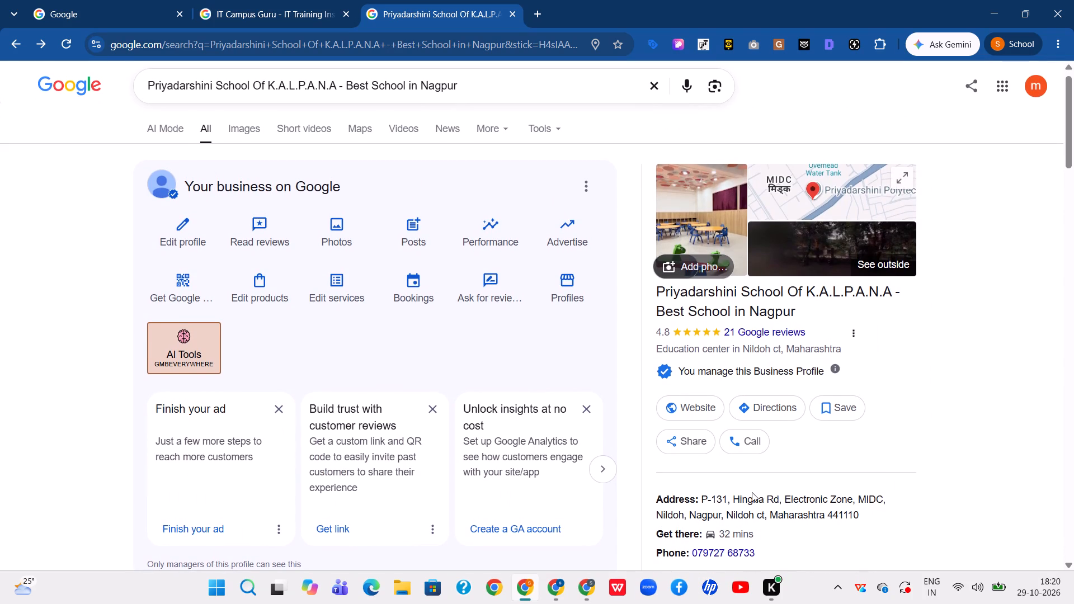
left_click(552, 587)
key("ctrl+v")
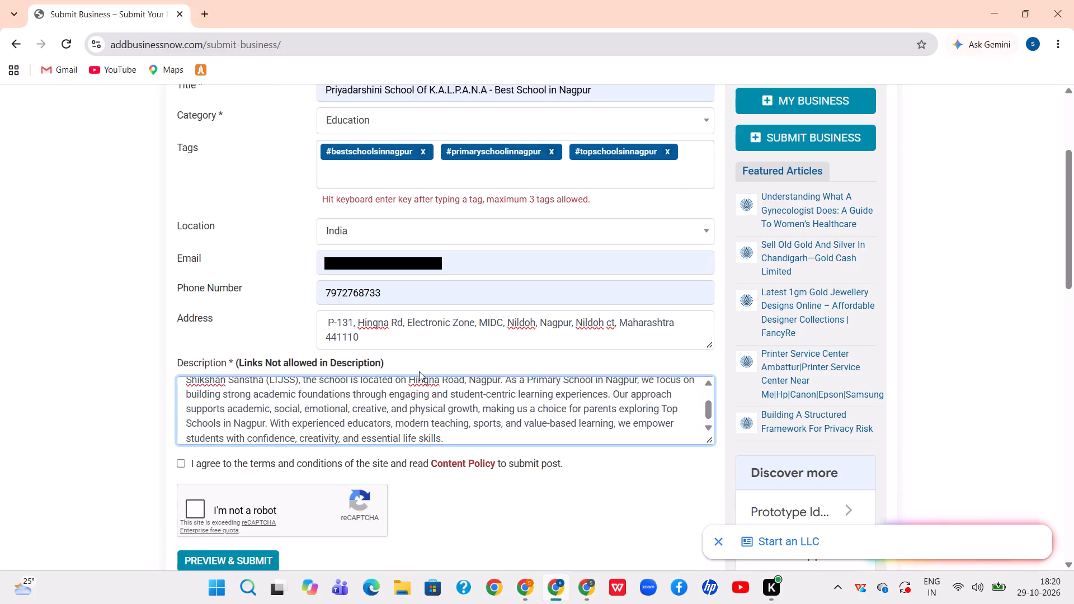
Accept the site's terms and conditions, complete the robot check and submit the Priyadarshini School listing.
scroll(413, 396, "up", 4)
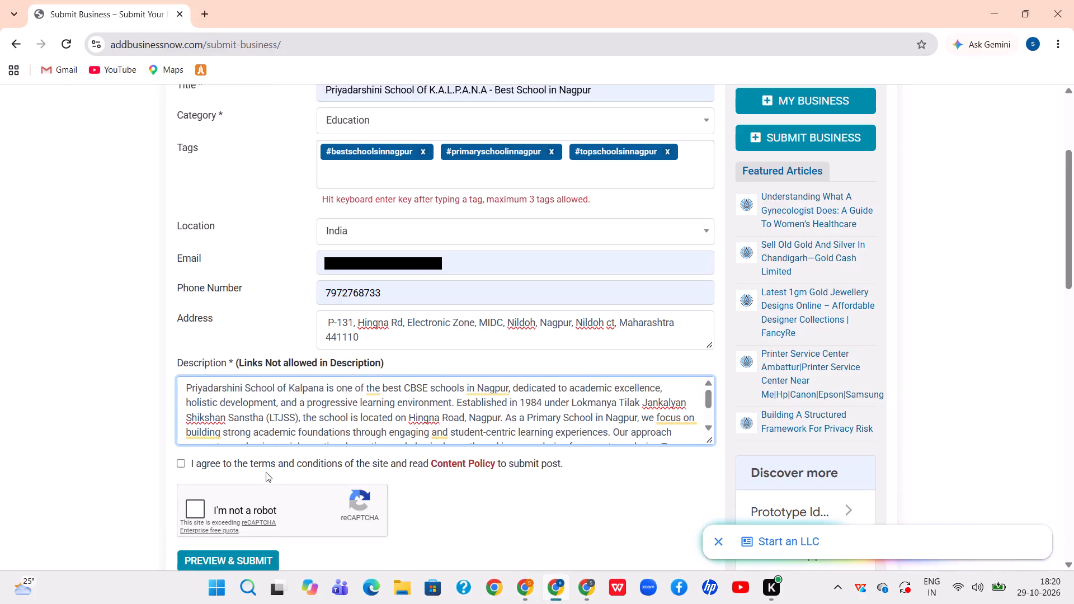
left_click(261, 463)
left_click(251, 511)
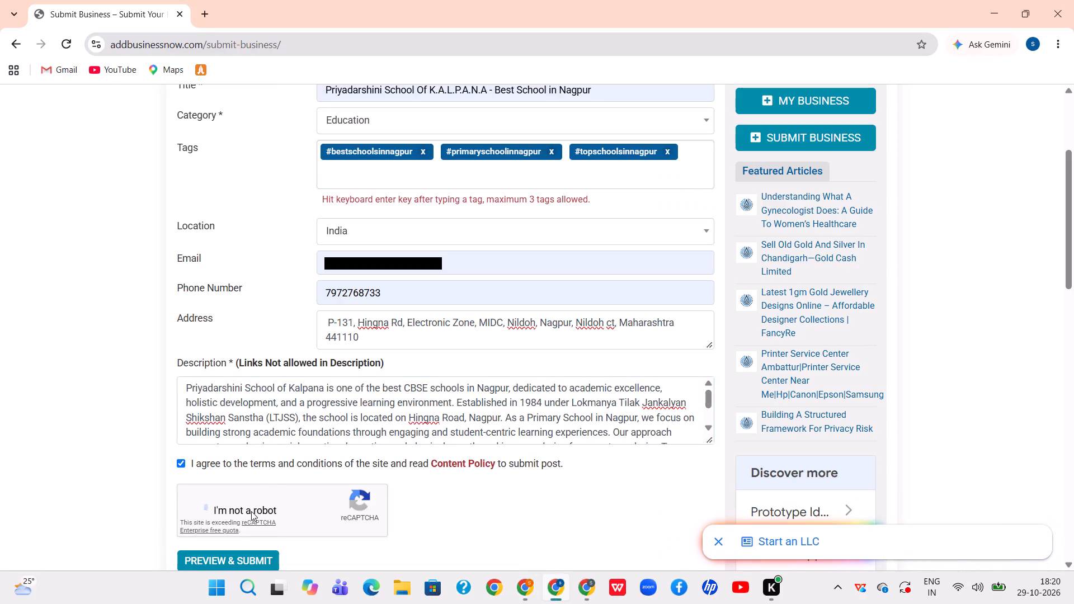
left_click(248, 555)
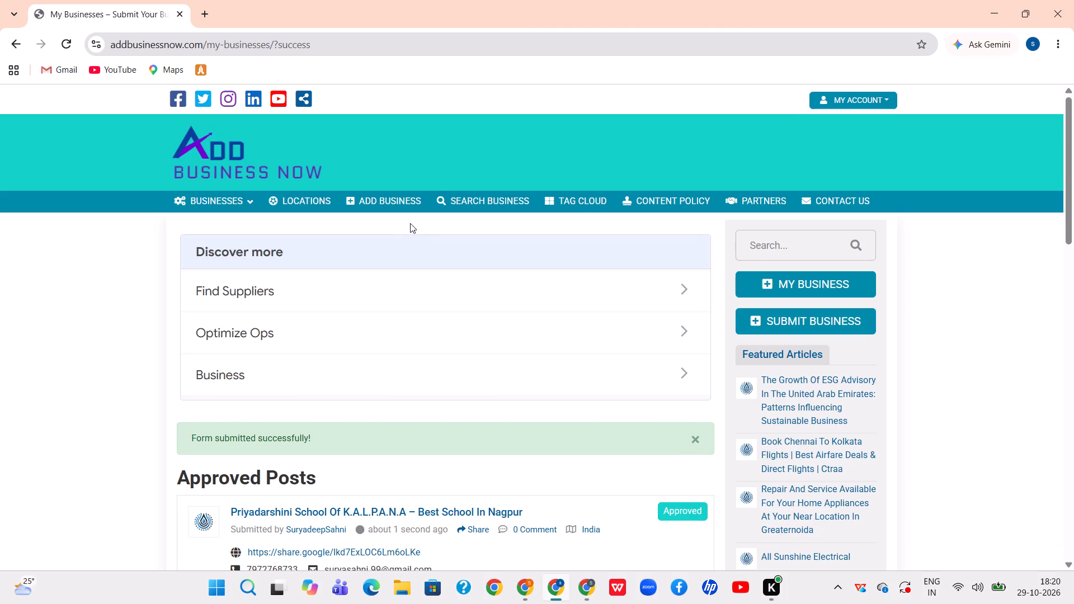
Copy the published school listing's addbusinessnow.com link and paste it into cell D3631 of the Surya sheet in Mds backlinks.
left_click(321, 512)
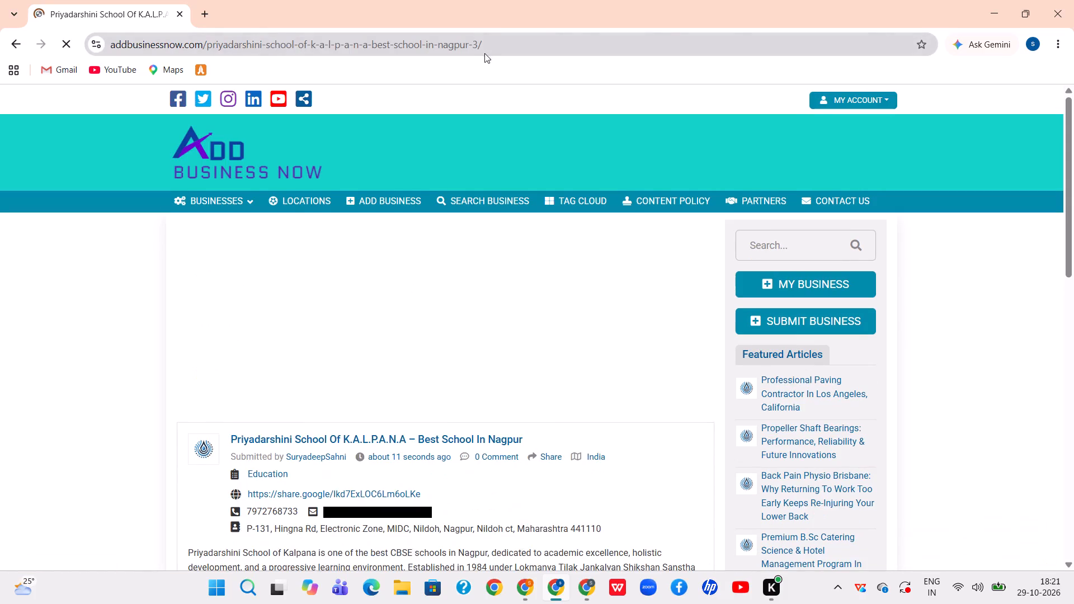
left_click(476, 46)
key("ctrl+c")
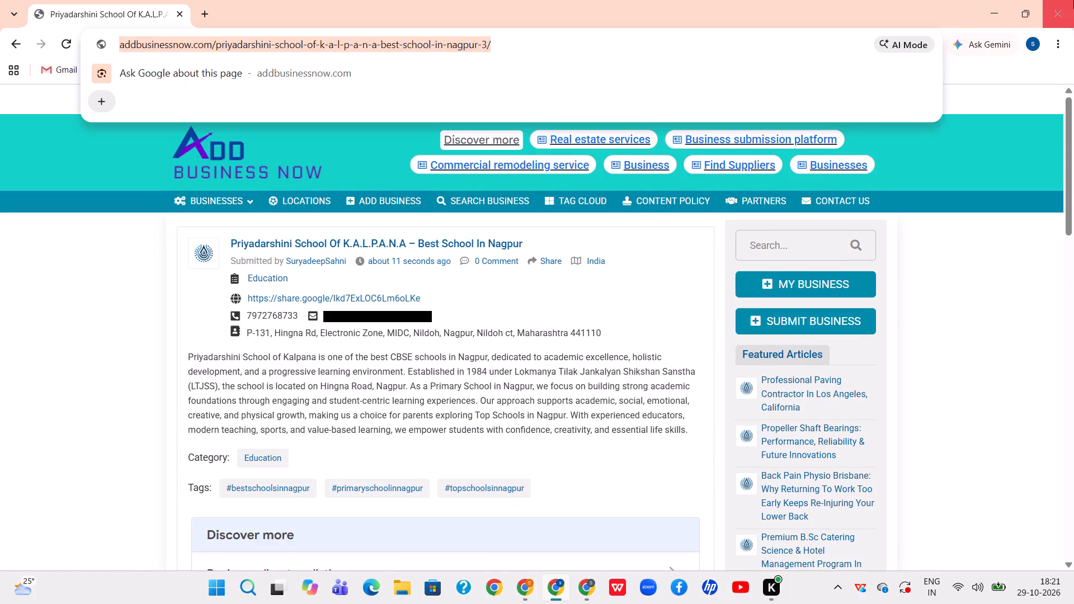
left_click(1073, 0)
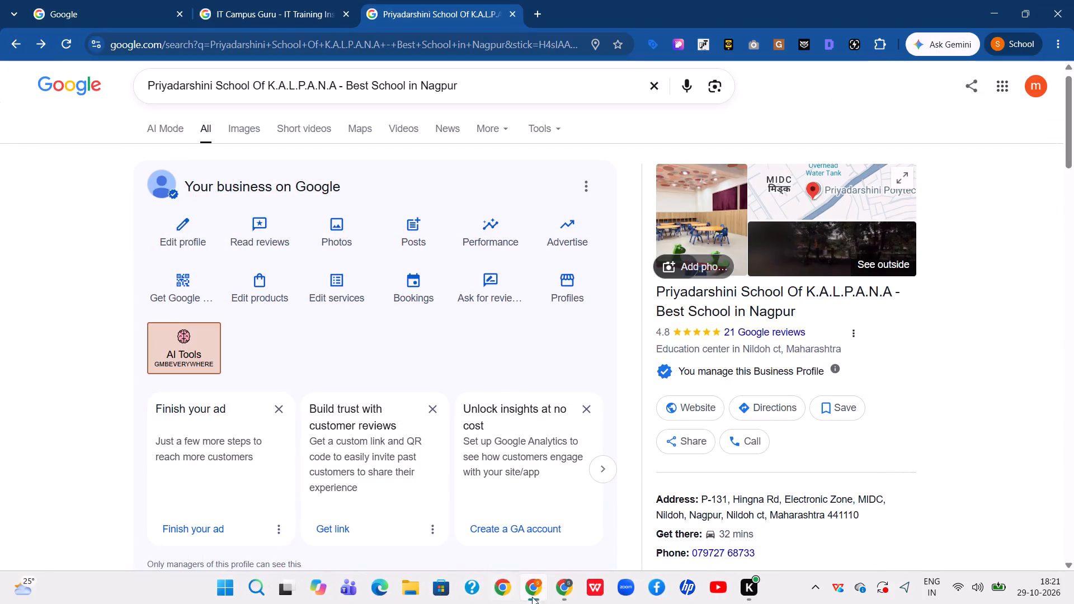
left_click(553, 596)
key("ctrl+v")
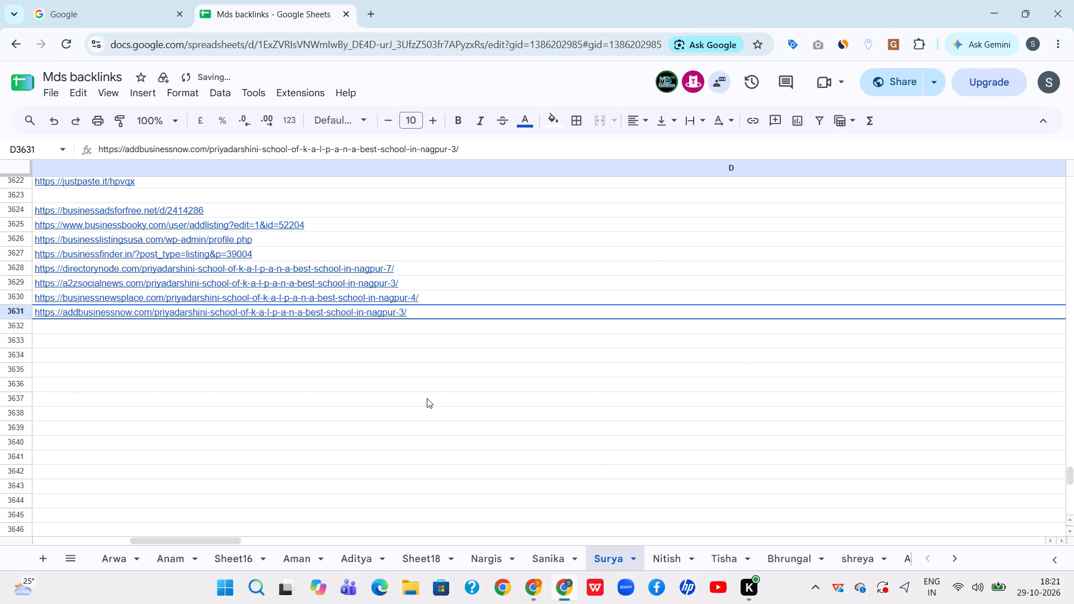
Go back through the Surya sheet's backlink log to its first cell, A1.
scroll(427, 398, "right", 2)
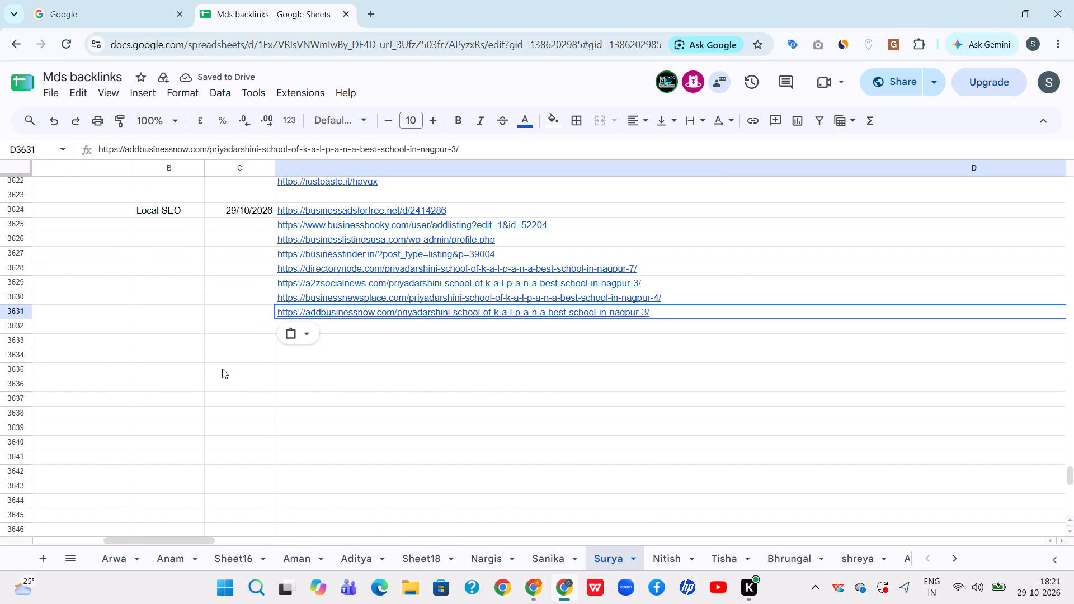
key("Page_Up")
key("Page_Up")
key("Page_Up")
key("Page_Up")
key("Page_Up")
key("Page_Up")
key("Page_Up")
key("Page_Up")
key("Page_Up")
key("Page_Up")
key("Page_Up")
key("Page_Up")
key("Page_Up")
key("Page_Up")
key("Page_Up")
key("Page_Up")
key("Page_Up")
key("Page_Up")
key("Page_Up")
key("Page_Up")
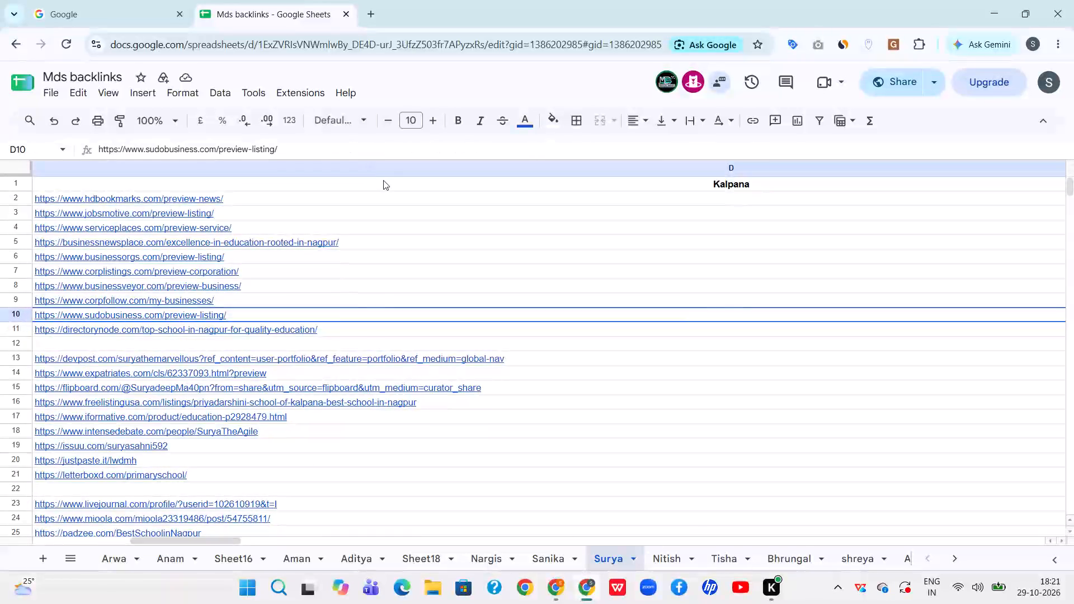
left_click(383, 180)
key("Left")
key("Left")
key("Left")
key("Left")
key("Left")
key("Left")
key("Left")
key("Left")
key("Left")
key("Left")
key("Left")
key("Left")
key("Left")
key("Left")
key("Left")
key("Left")
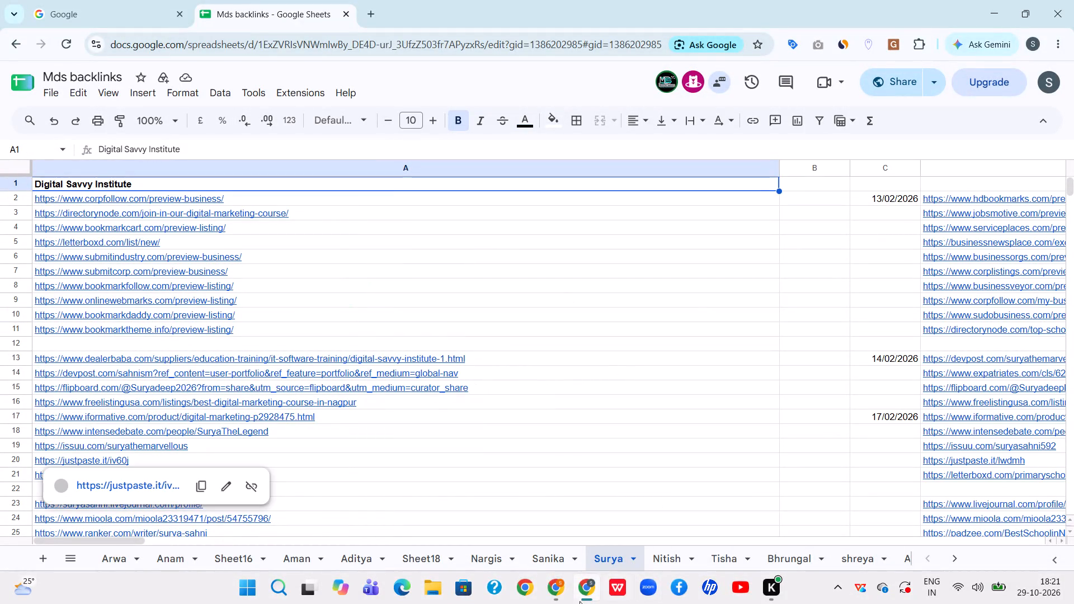
Check Priyadarshini School's posts and photos on its Google business profile, and close that profile's tab.
left_click(562, 594)
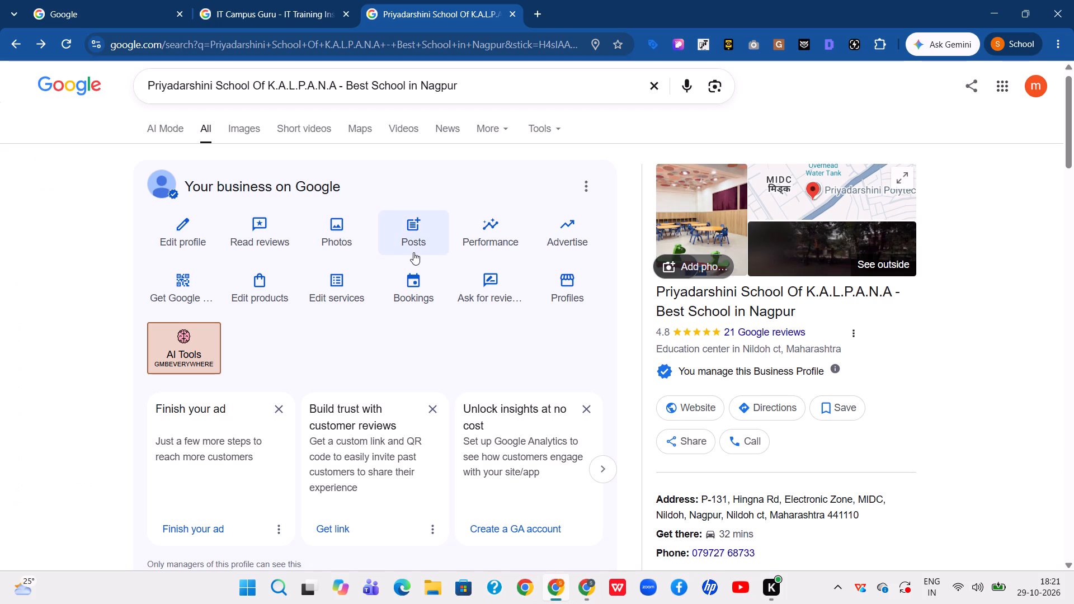
left_click(413, 252)
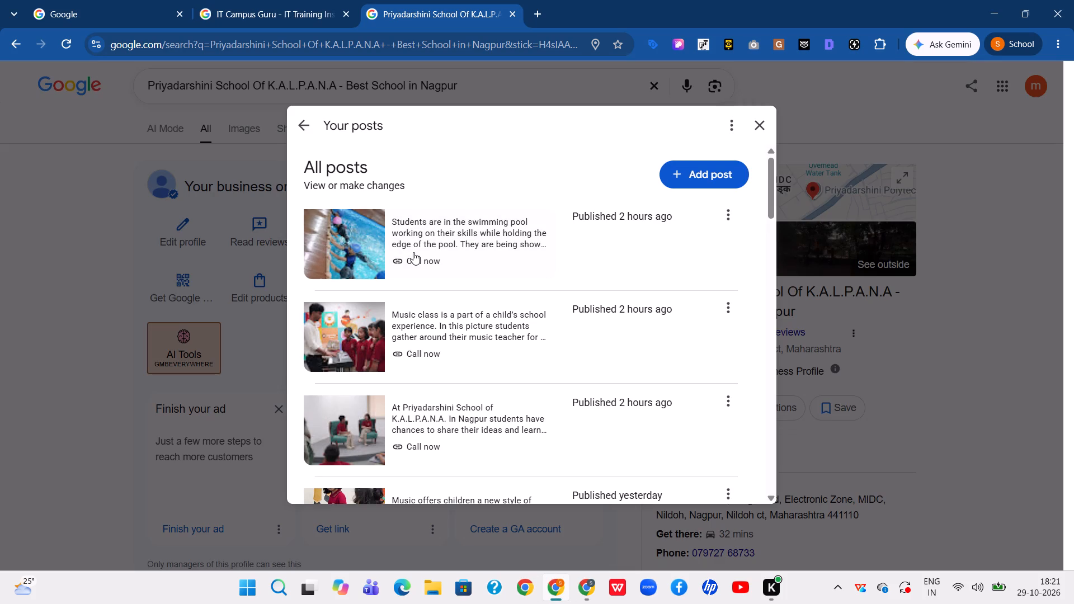
left_click_drag(248, 242, 255, 204)
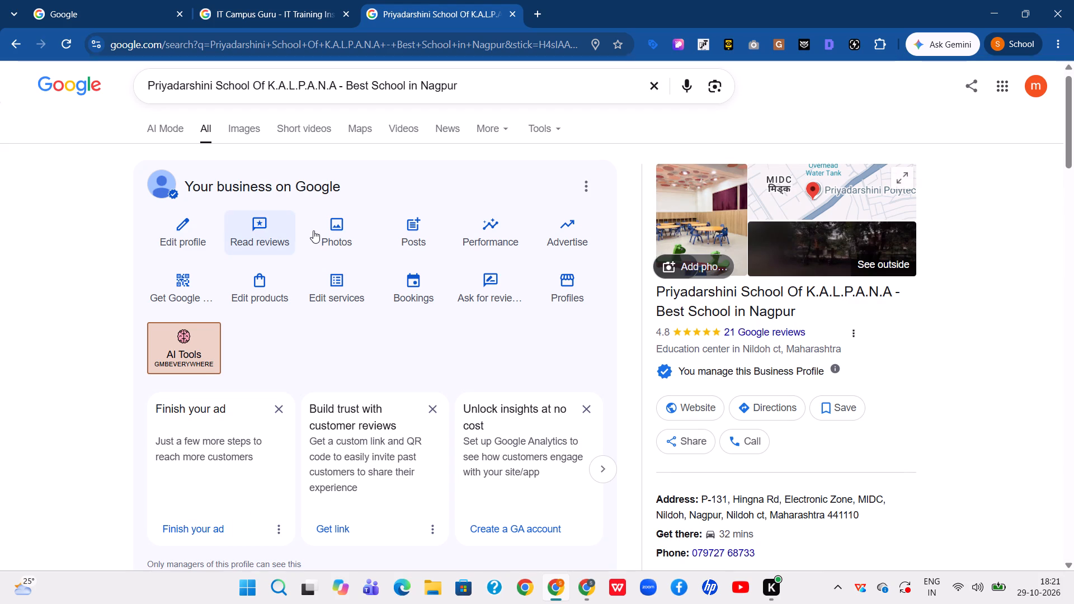
left_click(313, 230)
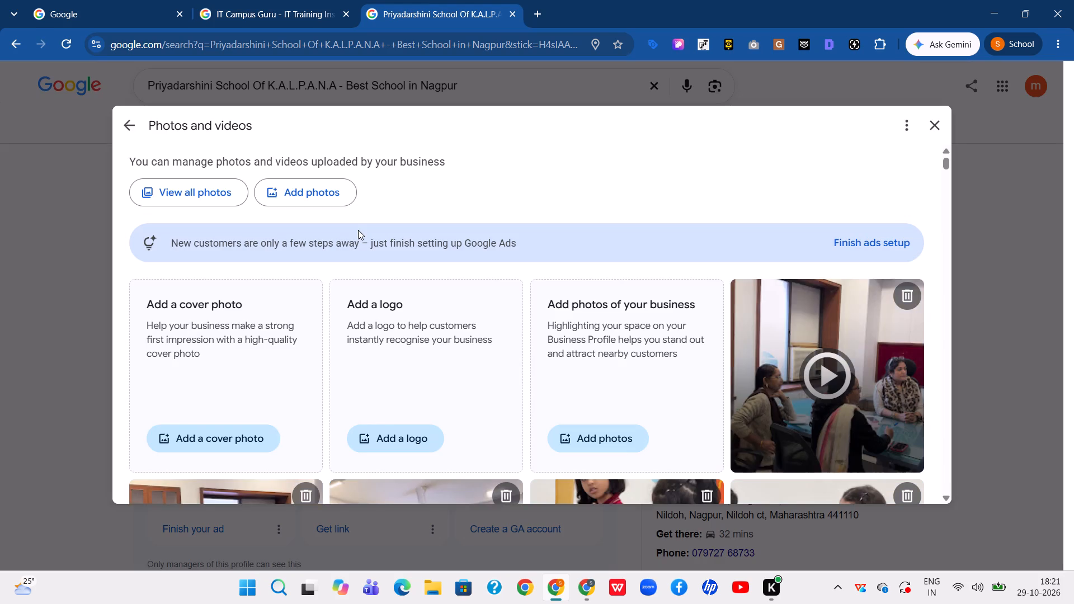
scroll(358, 230, "down", 5)
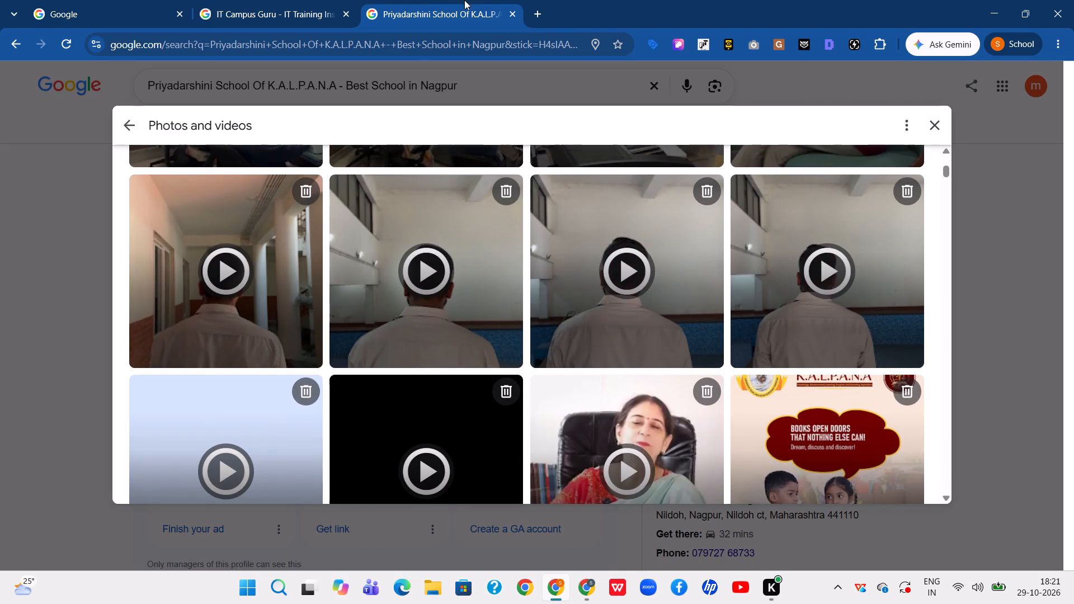
left_click(510, 10)
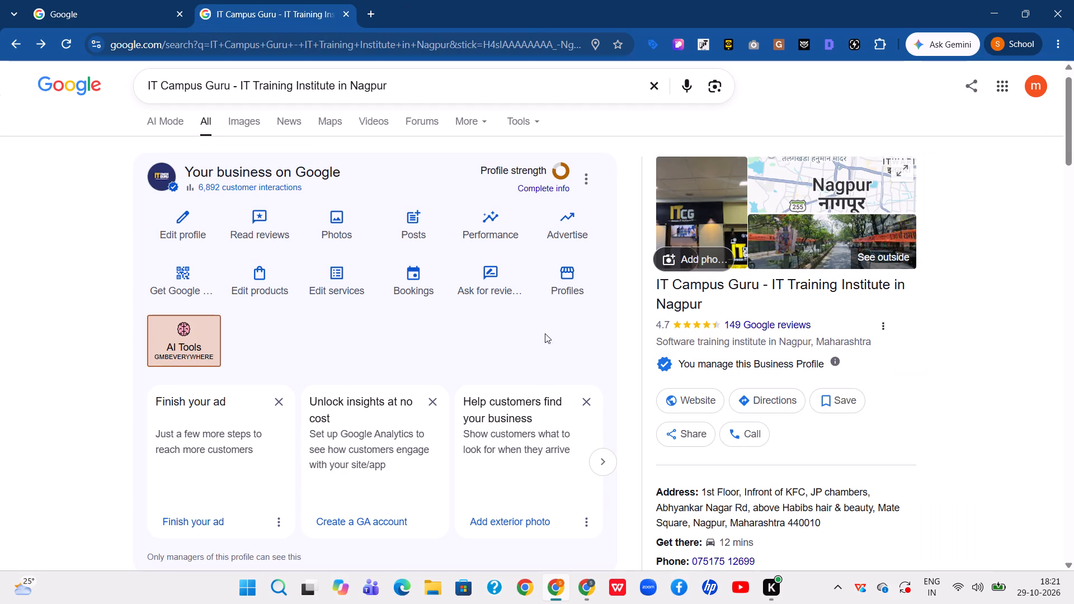
Check the status of IT Campus Guru's recent posts on its Google business profile.
left_click(405, 211)
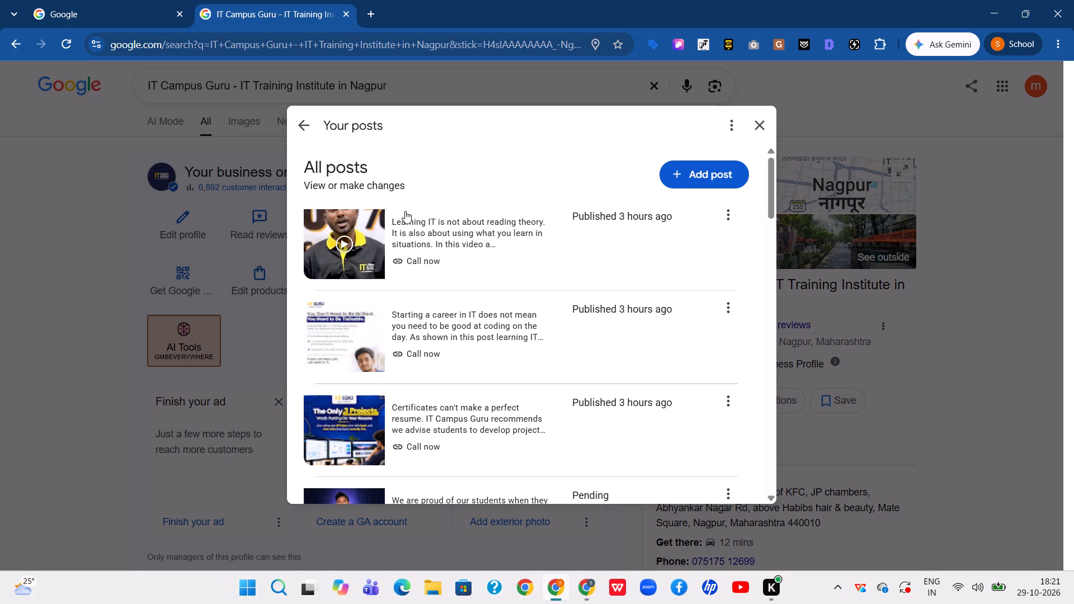
scroll(405, 211, "down", 2)
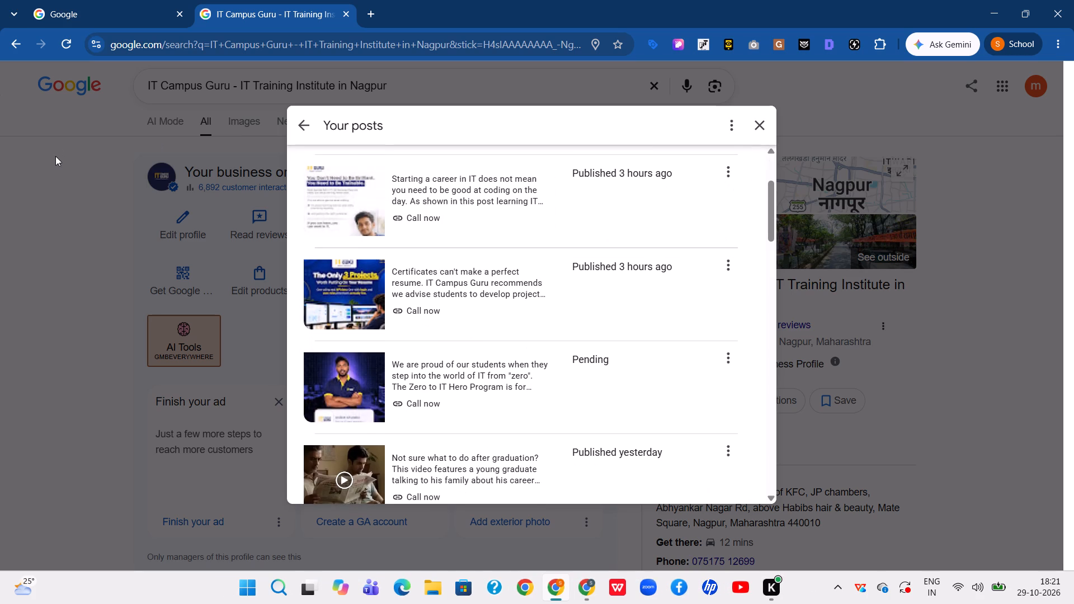
left_click(55, 156)
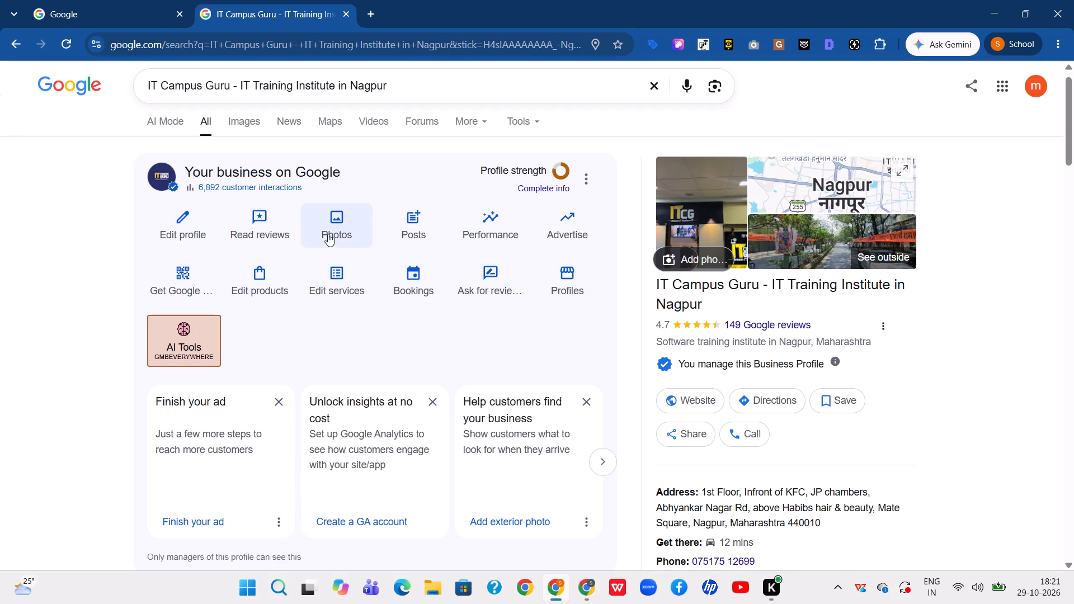
Delete the rejected Zero to IT Hero Program photo from IT Campus Guru's business profile photos.
left_click(328, 234)
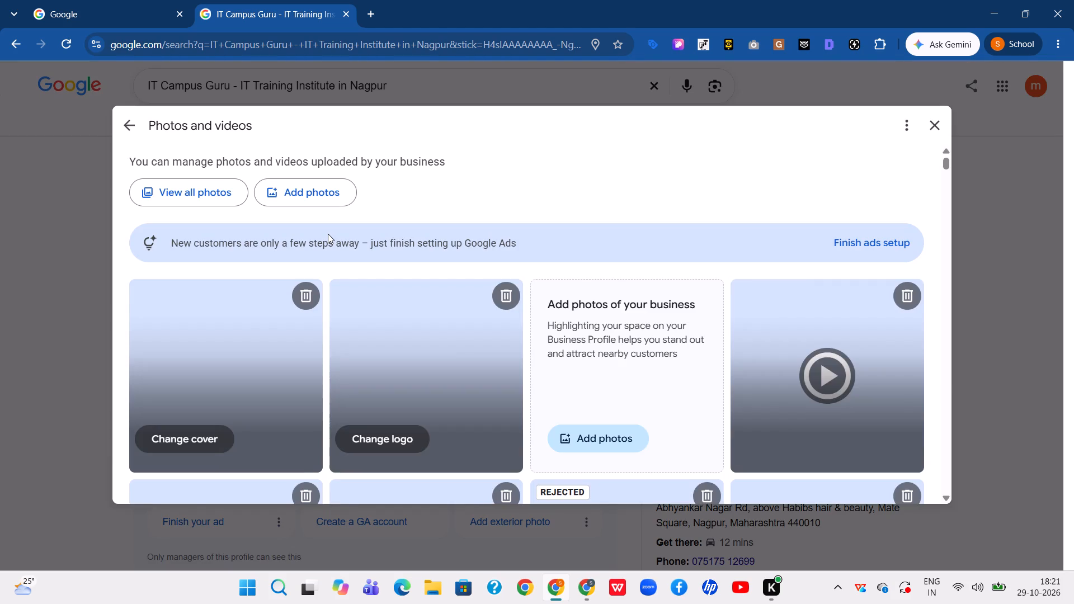
scroll(328, 234, "down", 3)
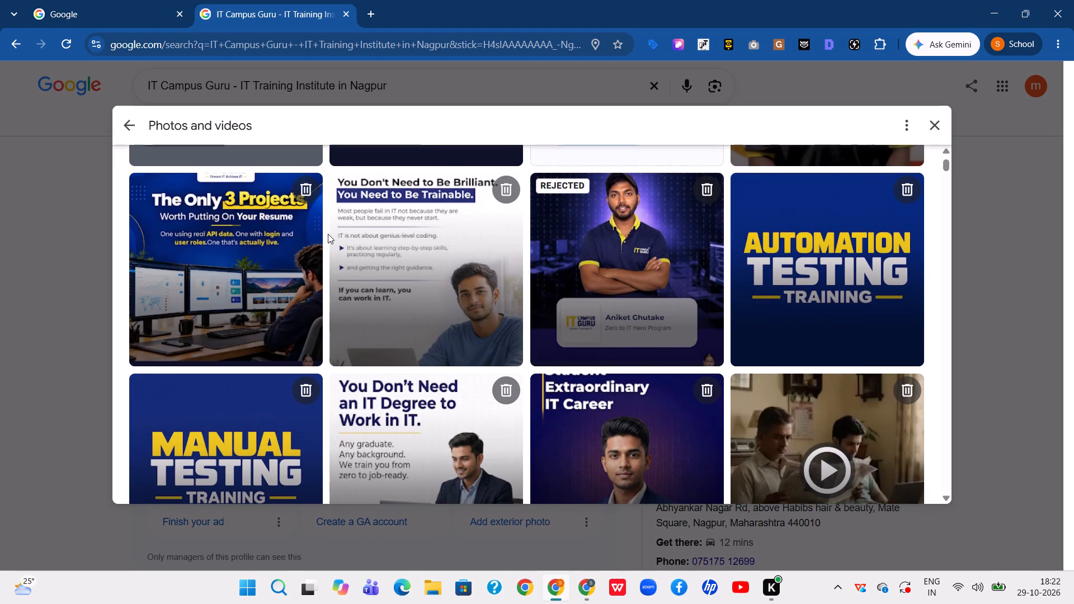
scroll(328, 234, "up", 8)
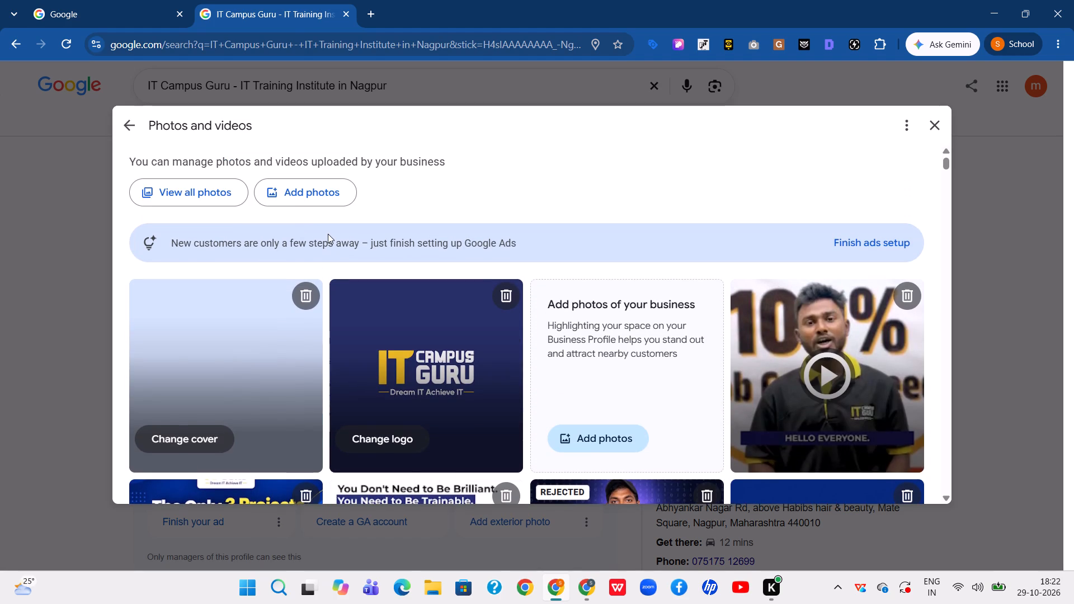
scroll(328, 234, "down", 1)
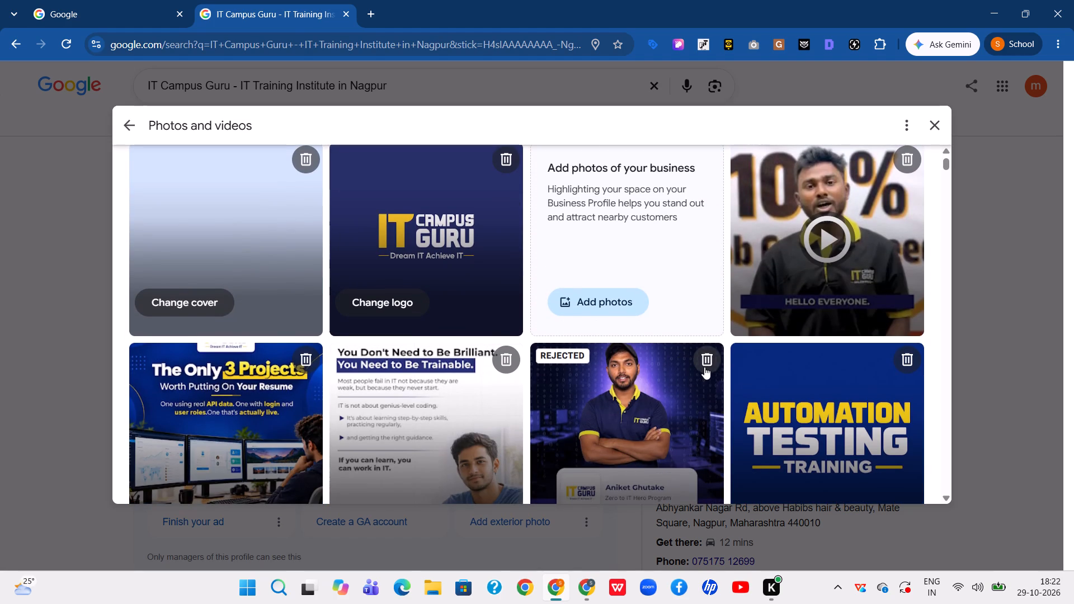
left_click(704, 367)
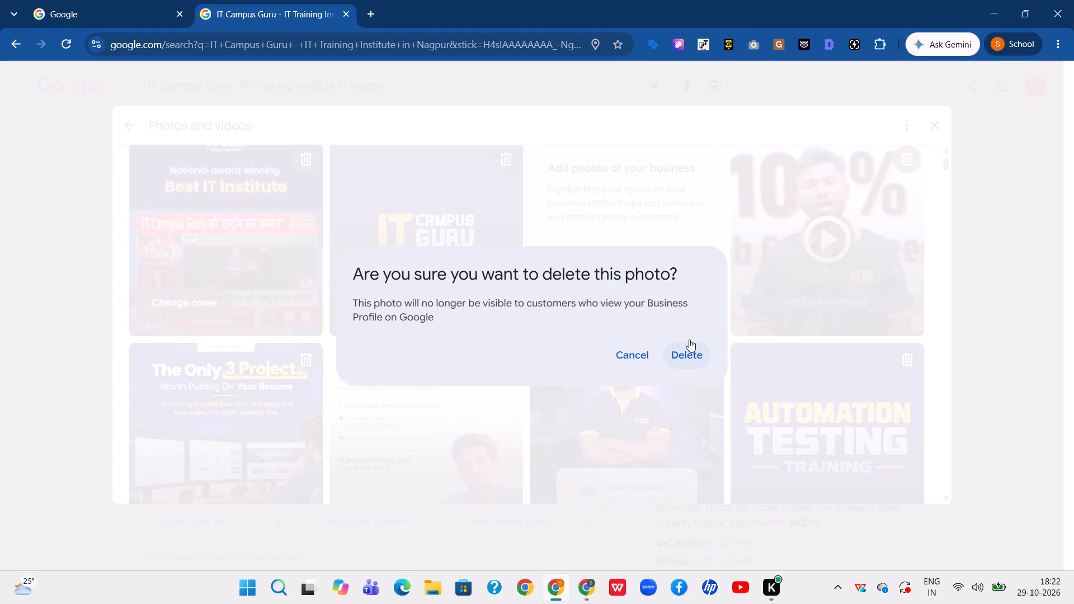
double_click(689, 339)
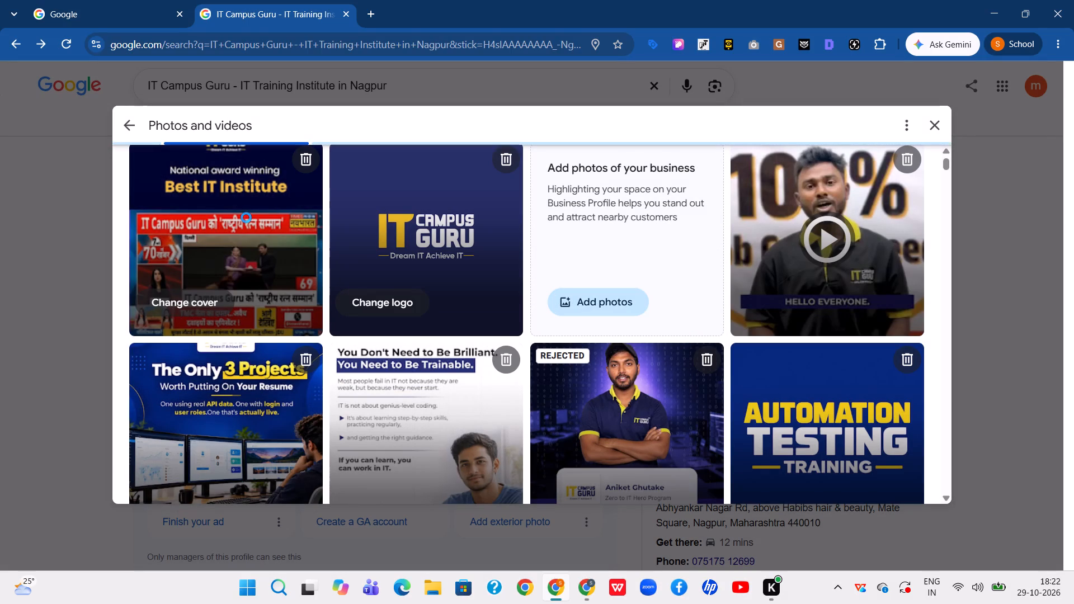
left_click(10, 190)
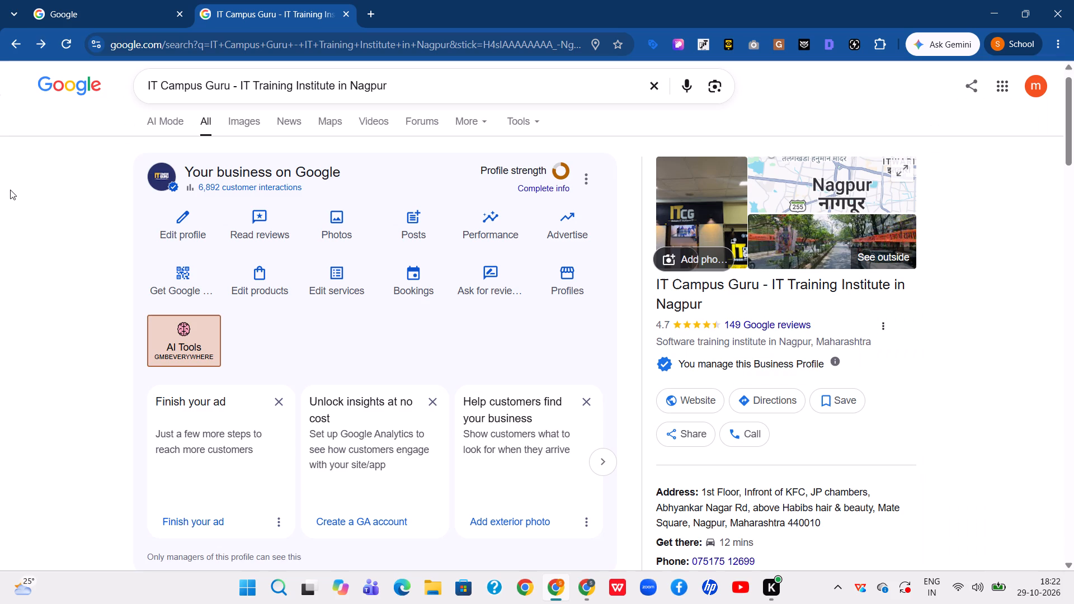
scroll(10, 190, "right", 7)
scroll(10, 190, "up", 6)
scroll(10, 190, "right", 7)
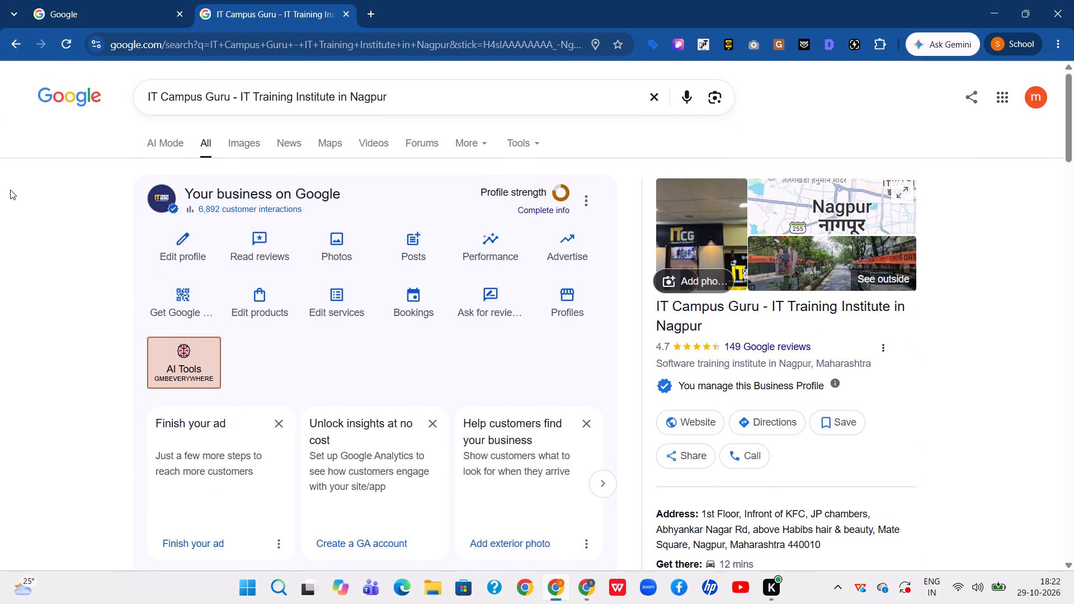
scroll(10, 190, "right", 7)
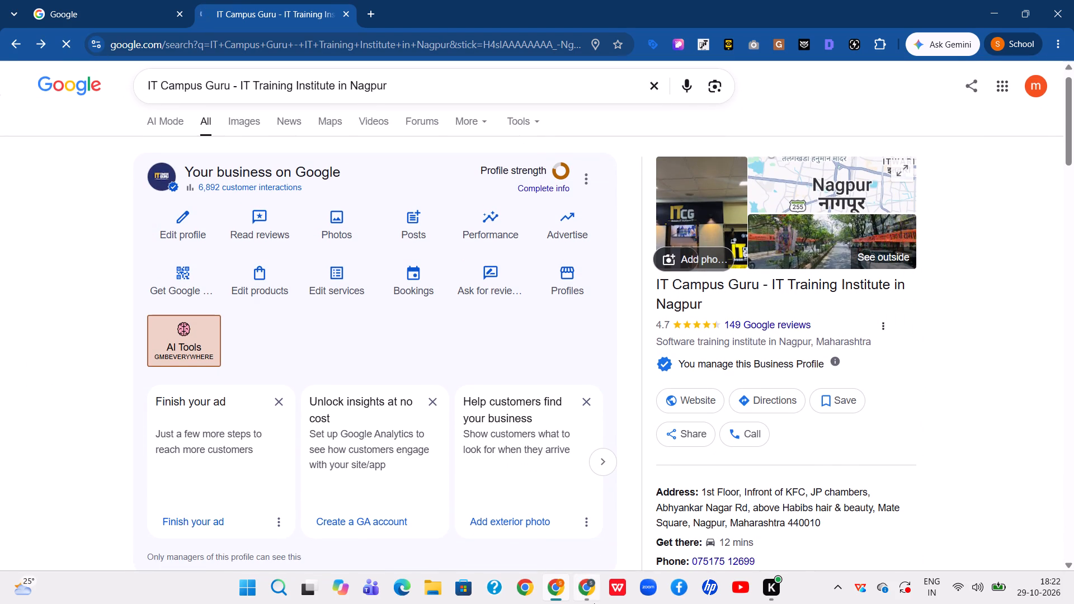